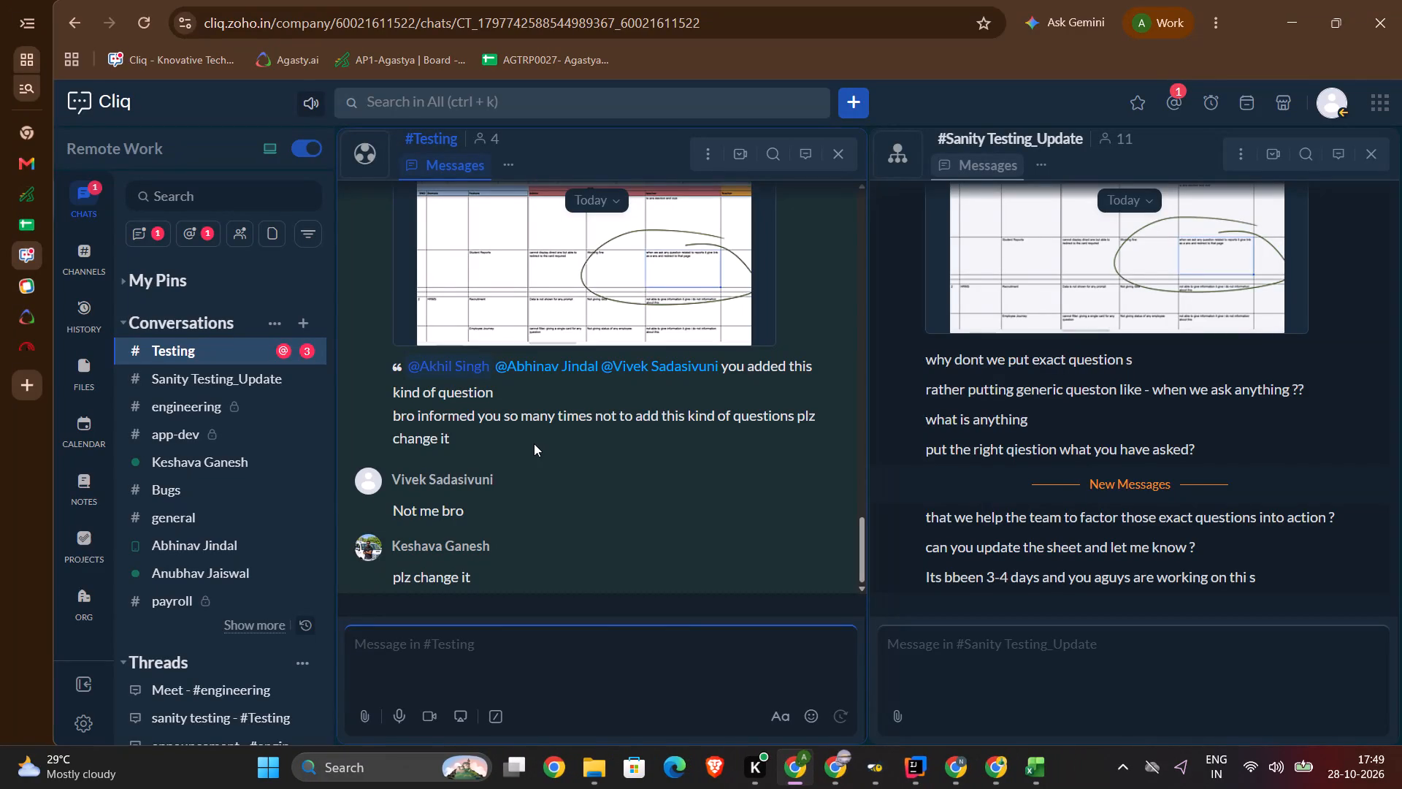
# Review the latest messages in the #Testing channel and send the reply "Okk" there.
pyautogui.scroll(1, 534, 443)
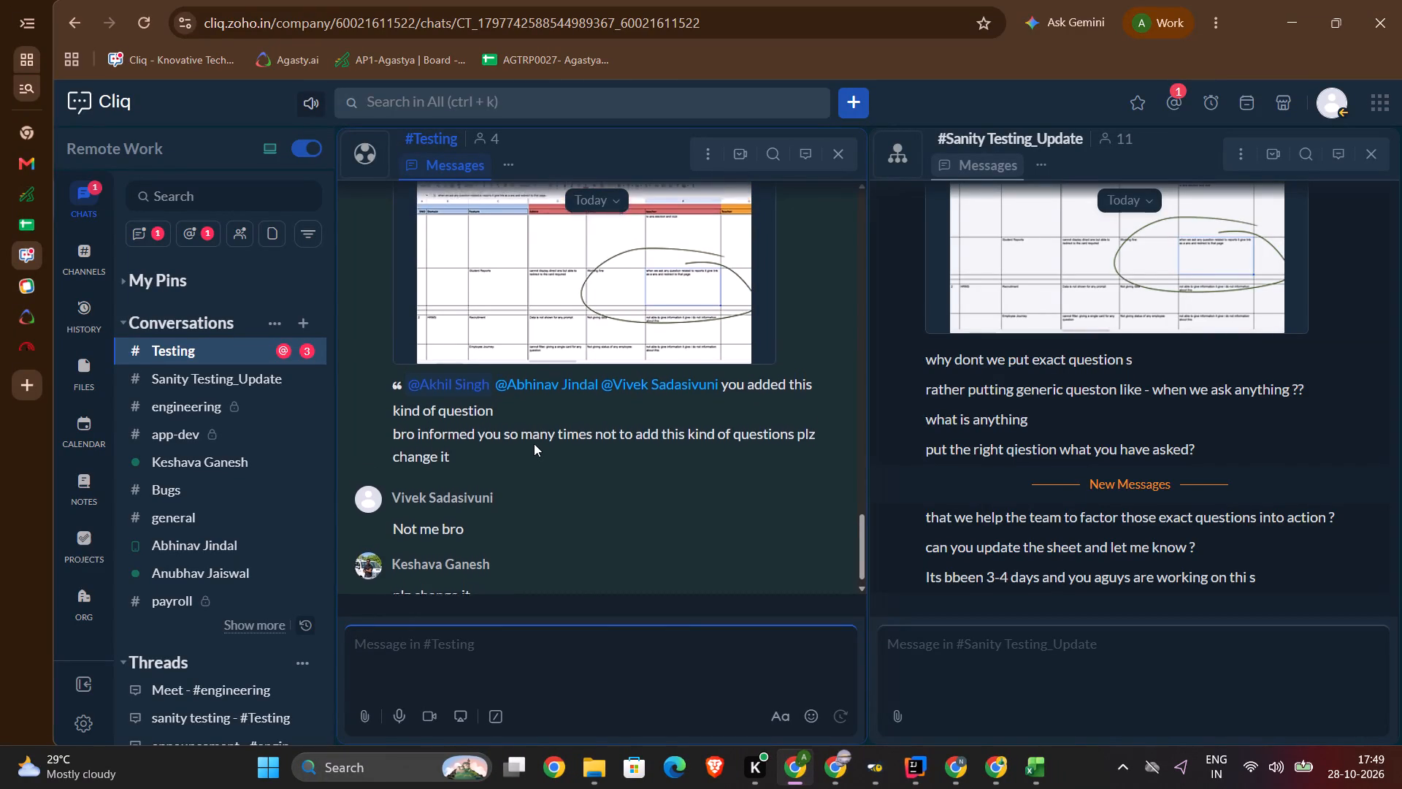
pyautogui.scroll(1, 534, 443)
pyautogui.scroll(-1, 534, 443)
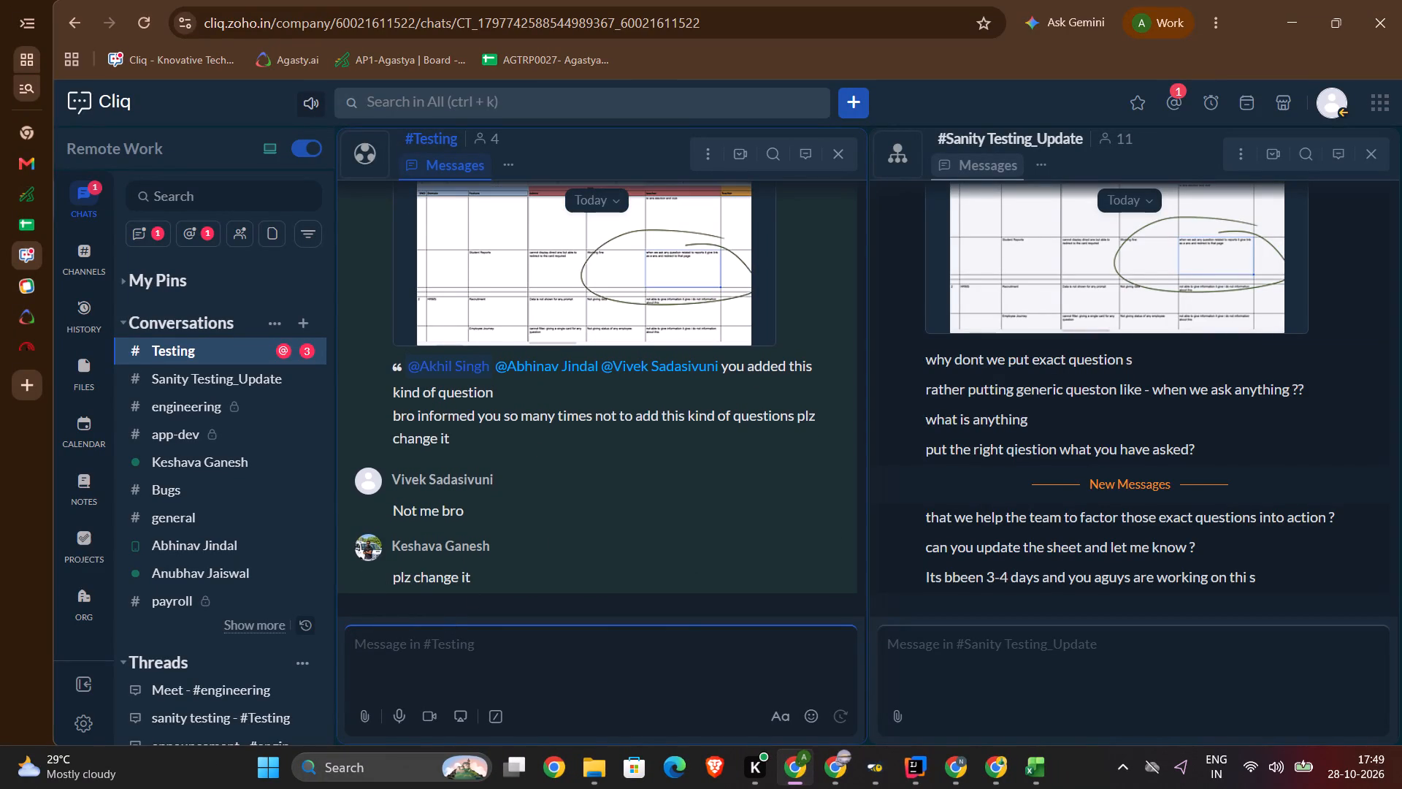
pyautogui.click(426, 644)
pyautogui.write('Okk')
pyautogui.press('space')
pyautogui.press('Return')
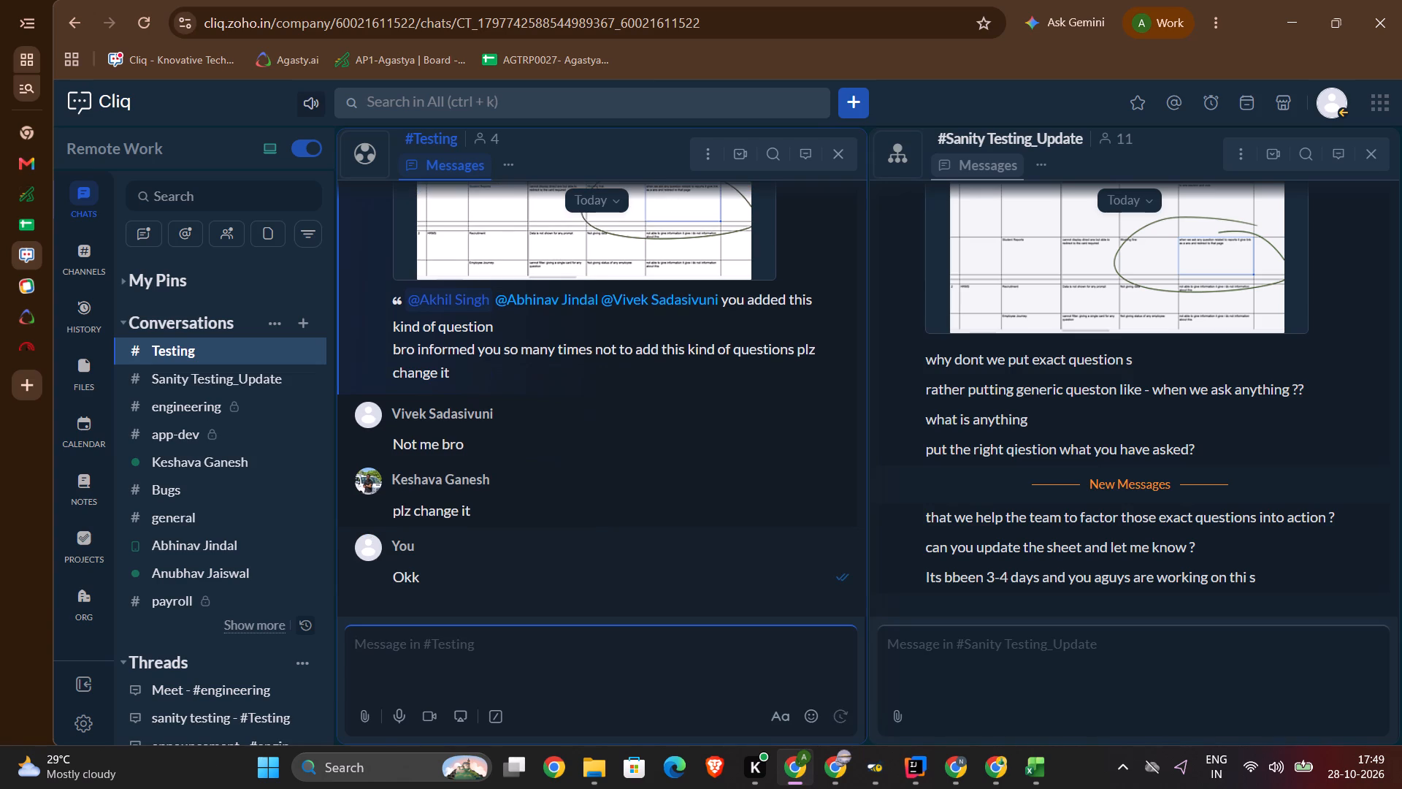
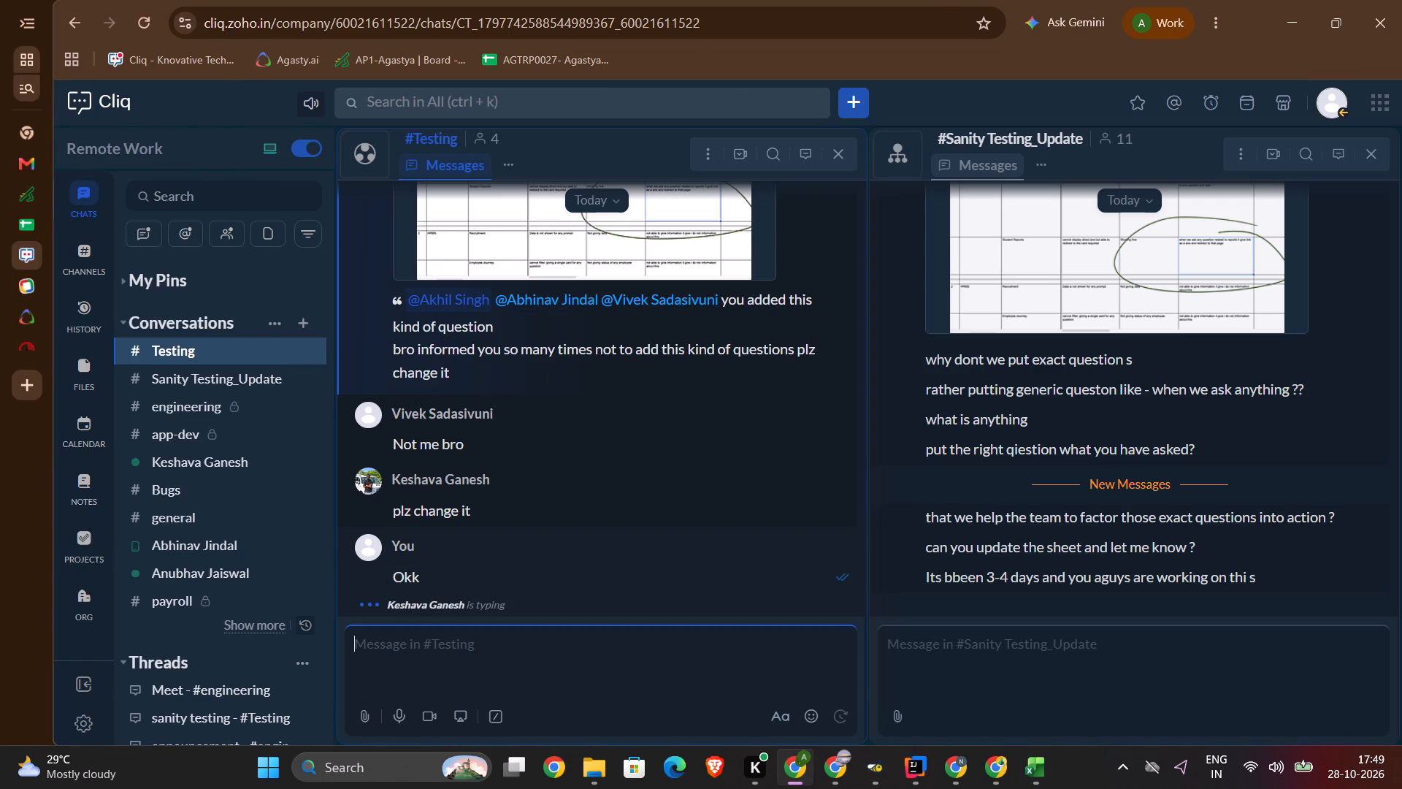
# Send the message "I changed the ques by mistake it left" in the #Testing channel.
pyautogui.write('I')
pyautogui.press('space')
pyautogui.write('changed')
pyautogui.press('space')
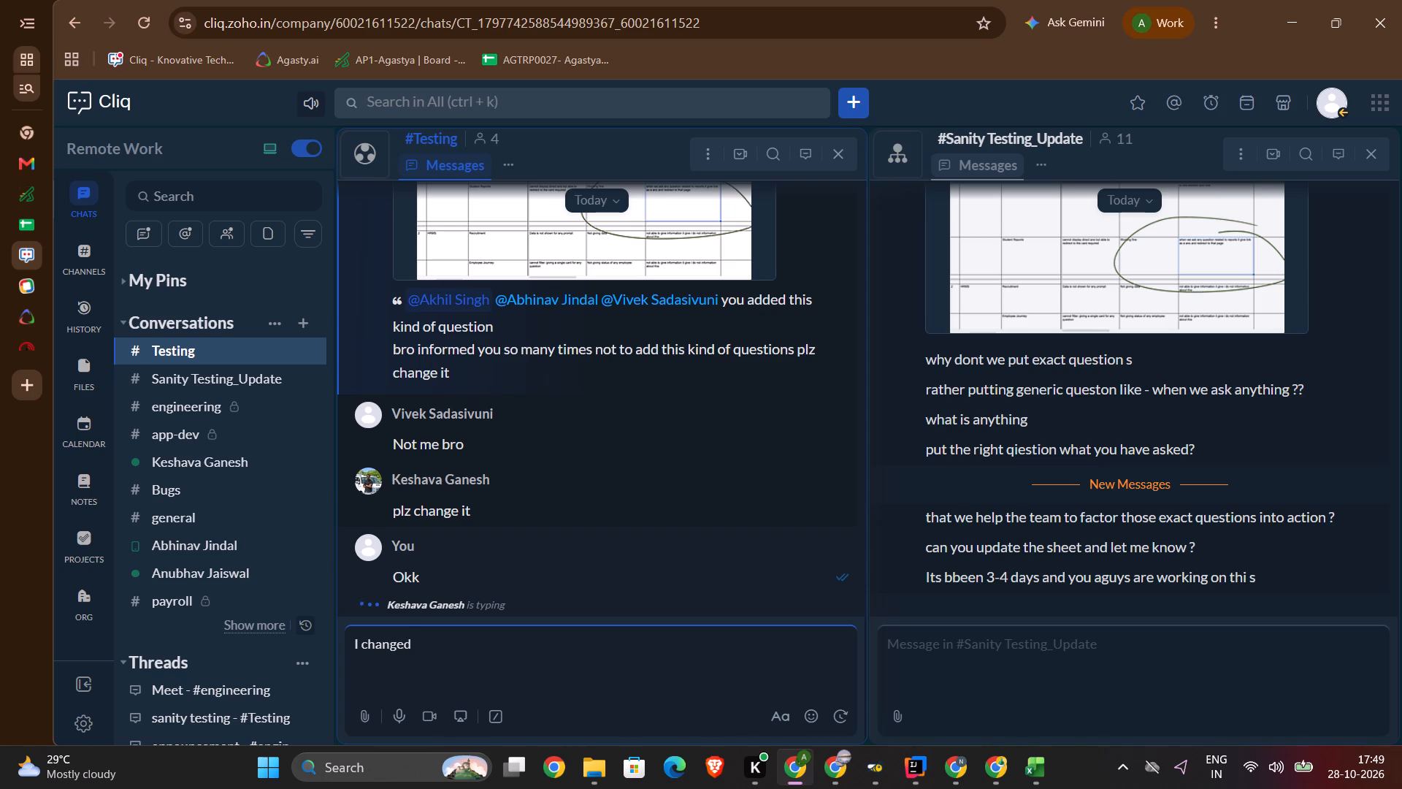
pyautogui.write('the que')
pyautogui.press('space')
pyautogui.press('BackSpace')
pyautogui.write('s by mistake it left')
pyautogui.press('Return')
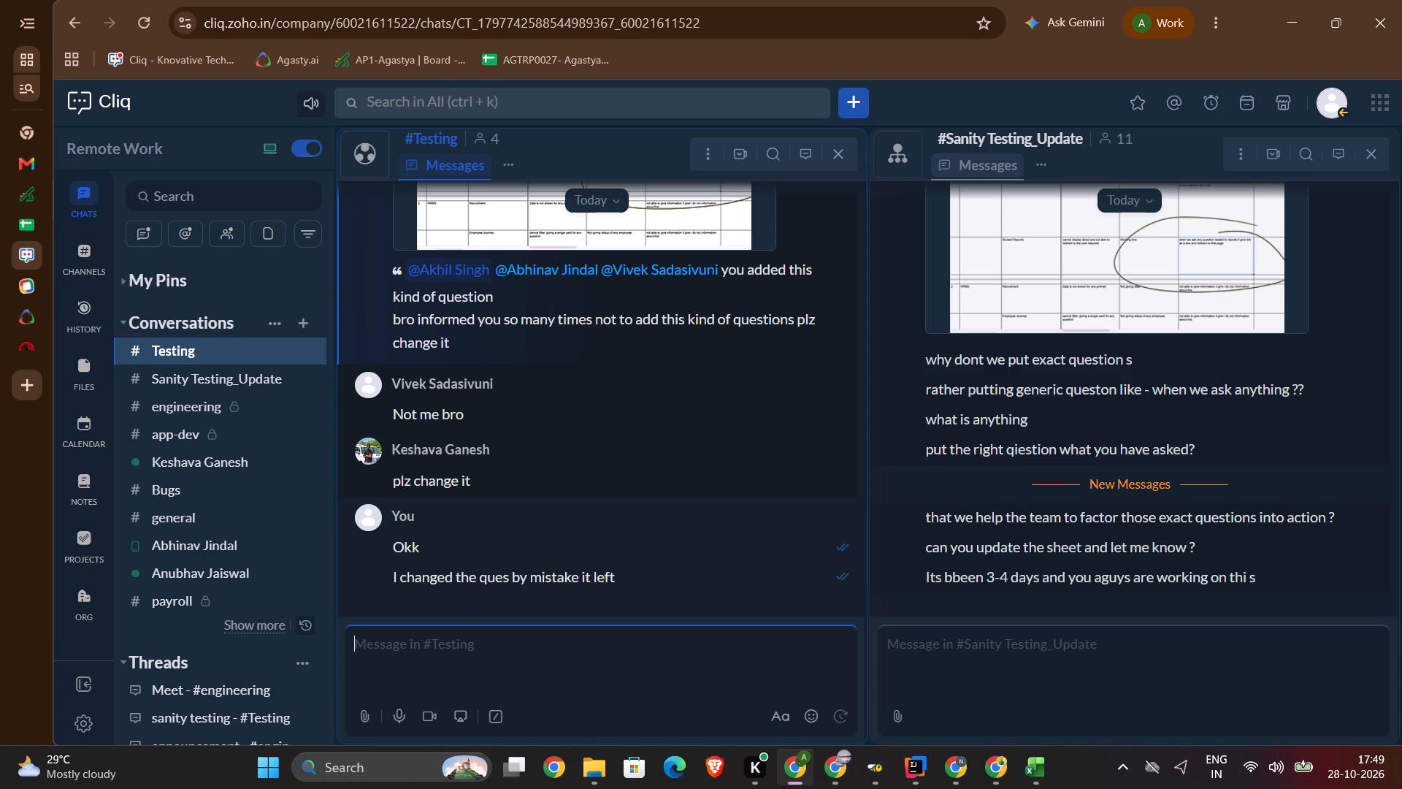
# Switch from the chat to the "SLM TREE WORKING- Status" spreadsheet in Google Sheets.
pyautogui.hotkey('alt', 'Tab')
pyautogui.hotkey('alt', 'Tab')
# Switch to the SLM TREE WORKING- Status sheet and examine the Web, Android and IOS role columns across the Academics features.
pyautogui.click(60, 225)
pyautogui.click(851, 397)
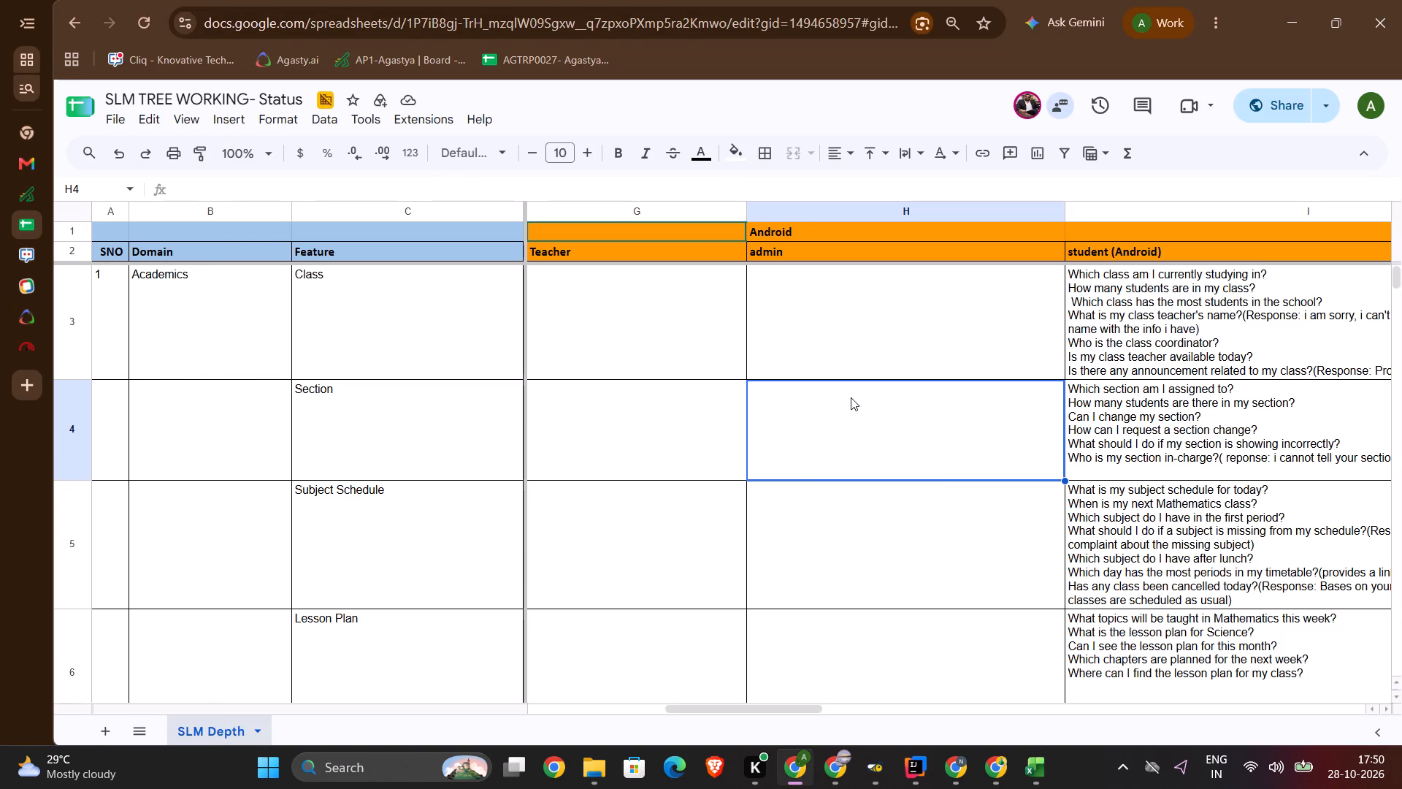
pyautogui.hscroll(-9, 851, 397)
pyautogui.hscroll(1, 851, 397)
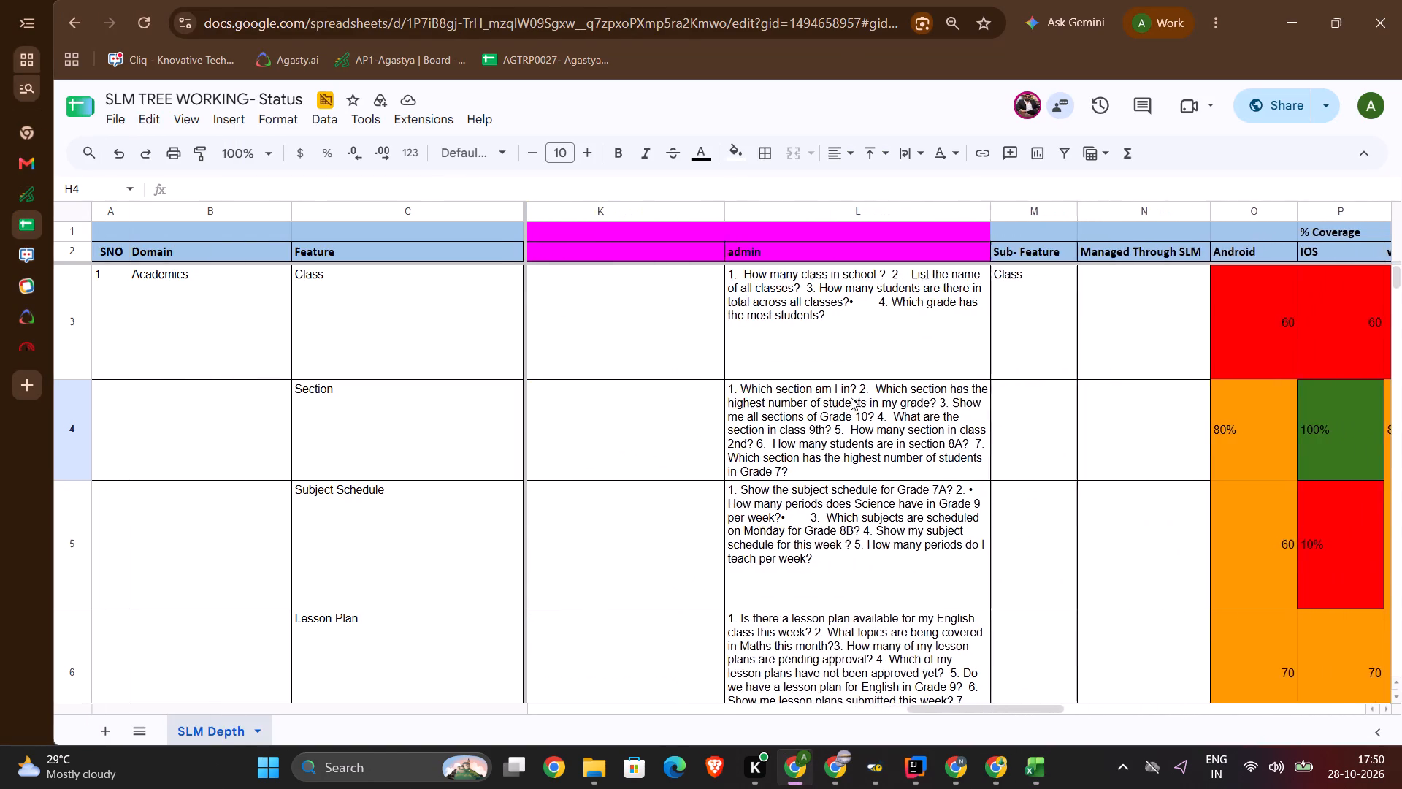
pyautogui.hscroll(4, 851, 397)
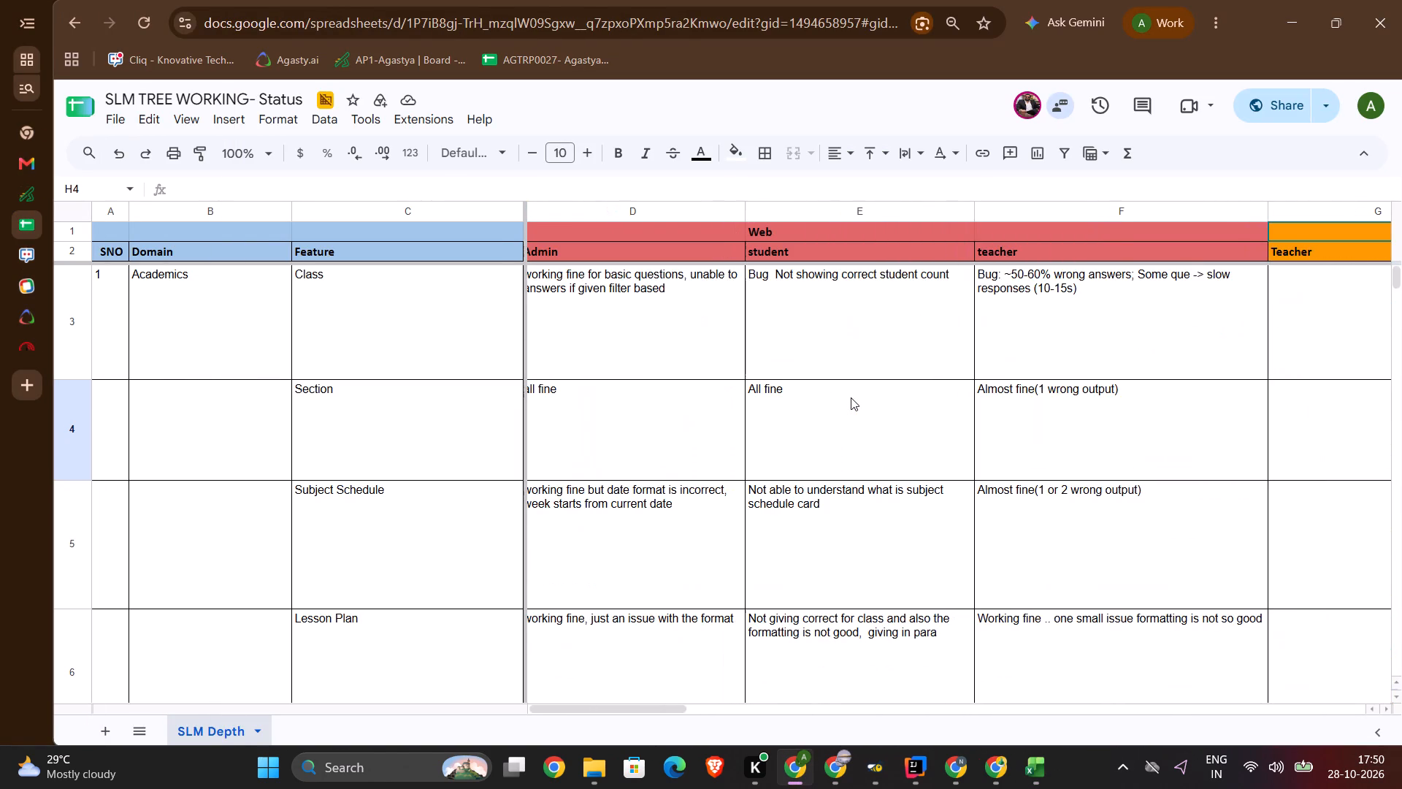
pyautogui.hscroll(1, 851, 397)
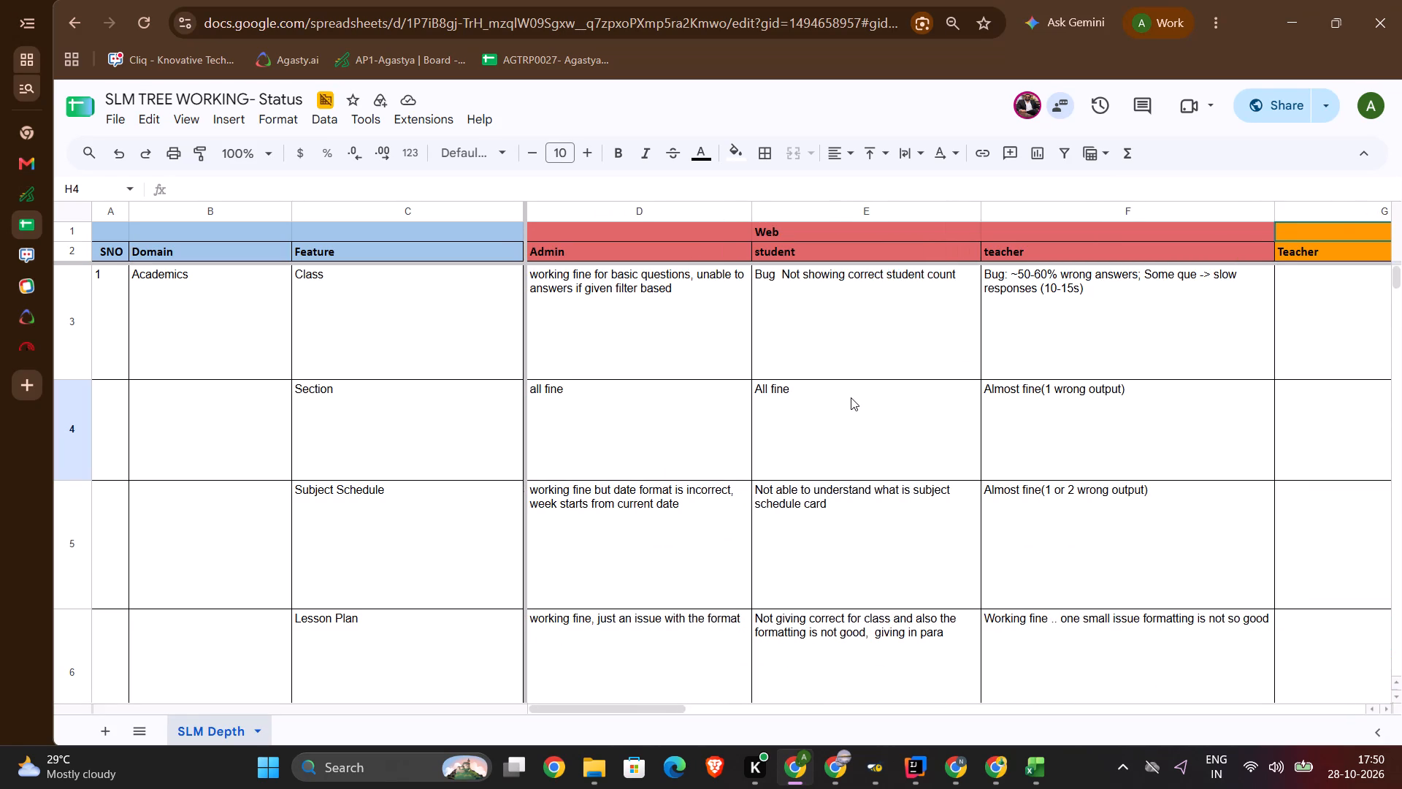
pyautogui.hscroll(-3, 843, 400)
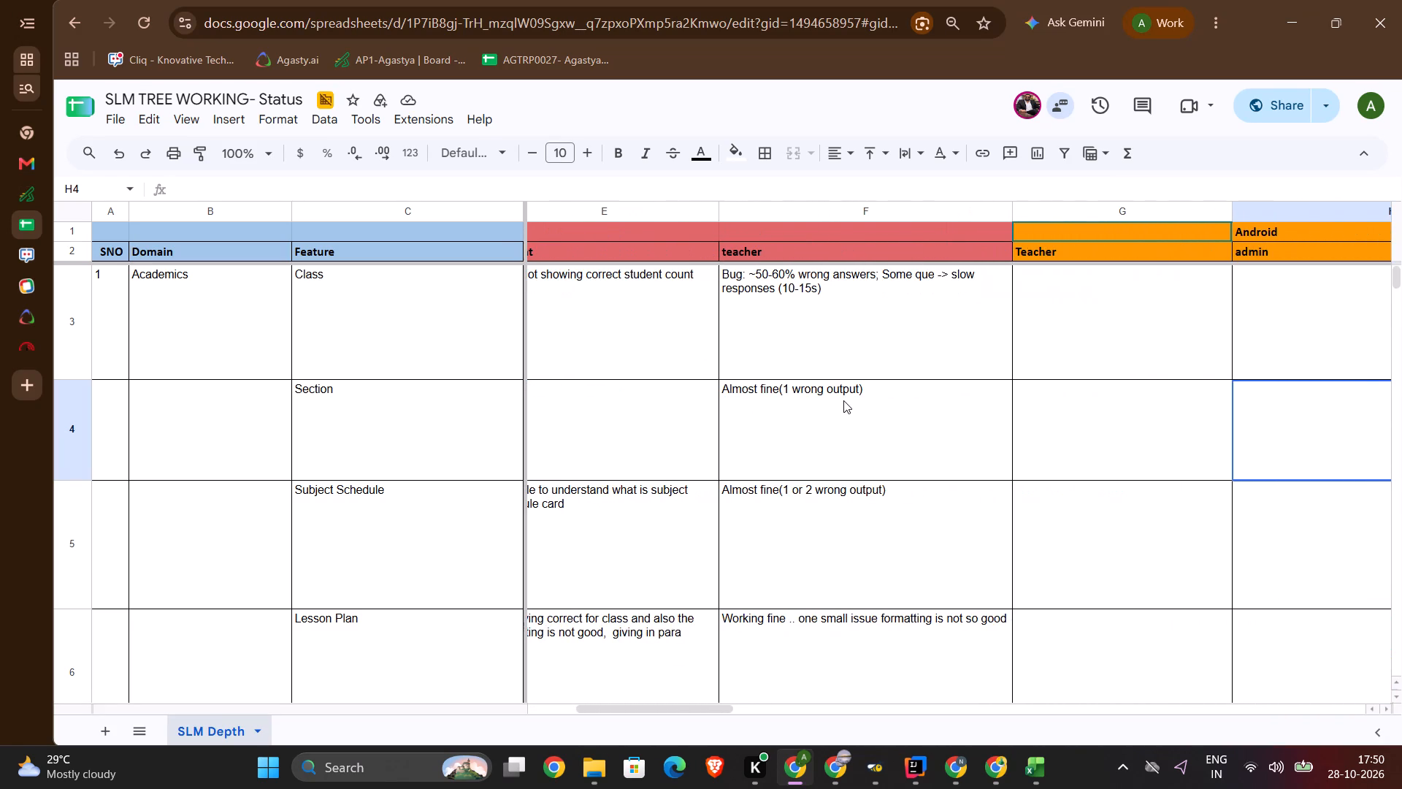
pyautogui.hscroll(-4, 843, 400)
pyautogui.hscroll(1, 843, 400)
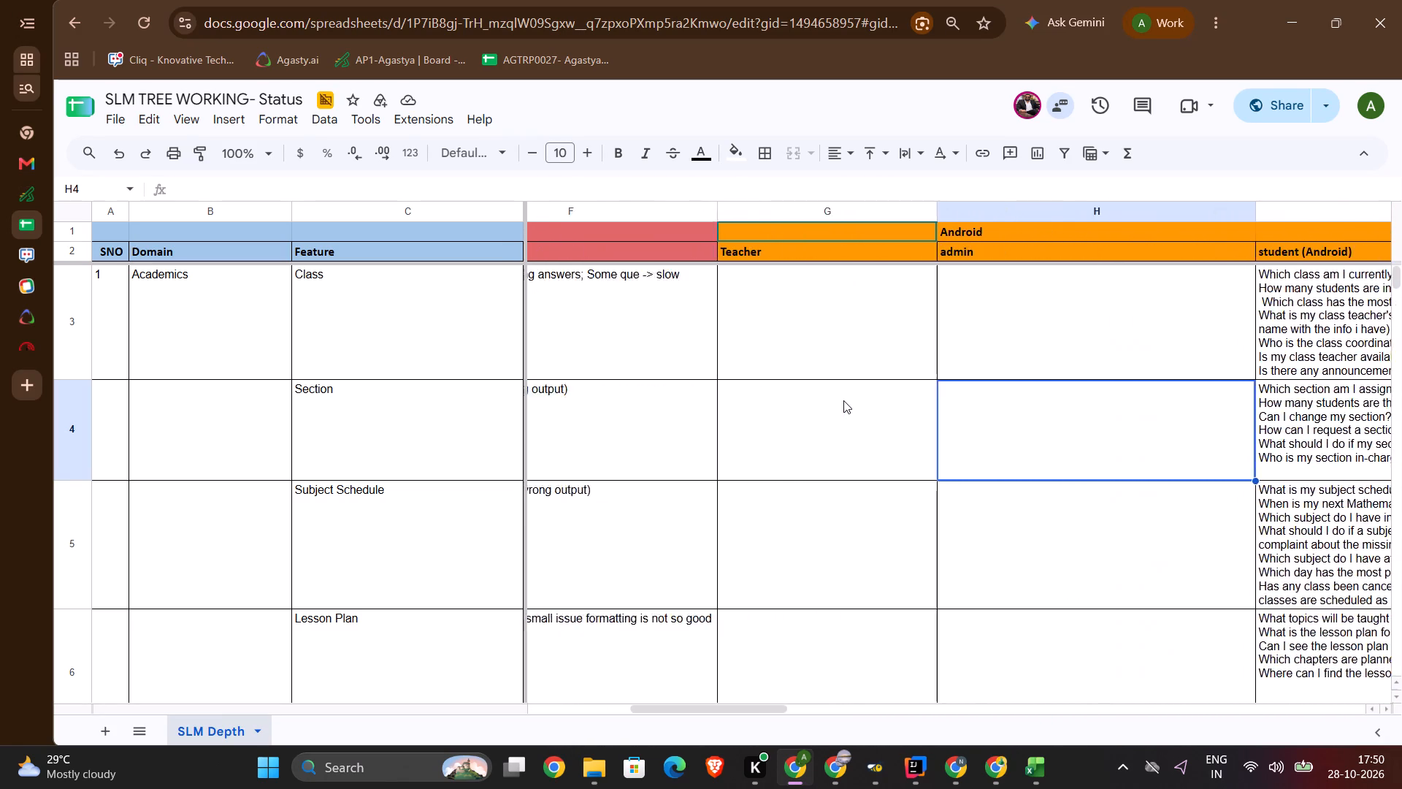
pyautogui.hscroll(3, 843, 400)
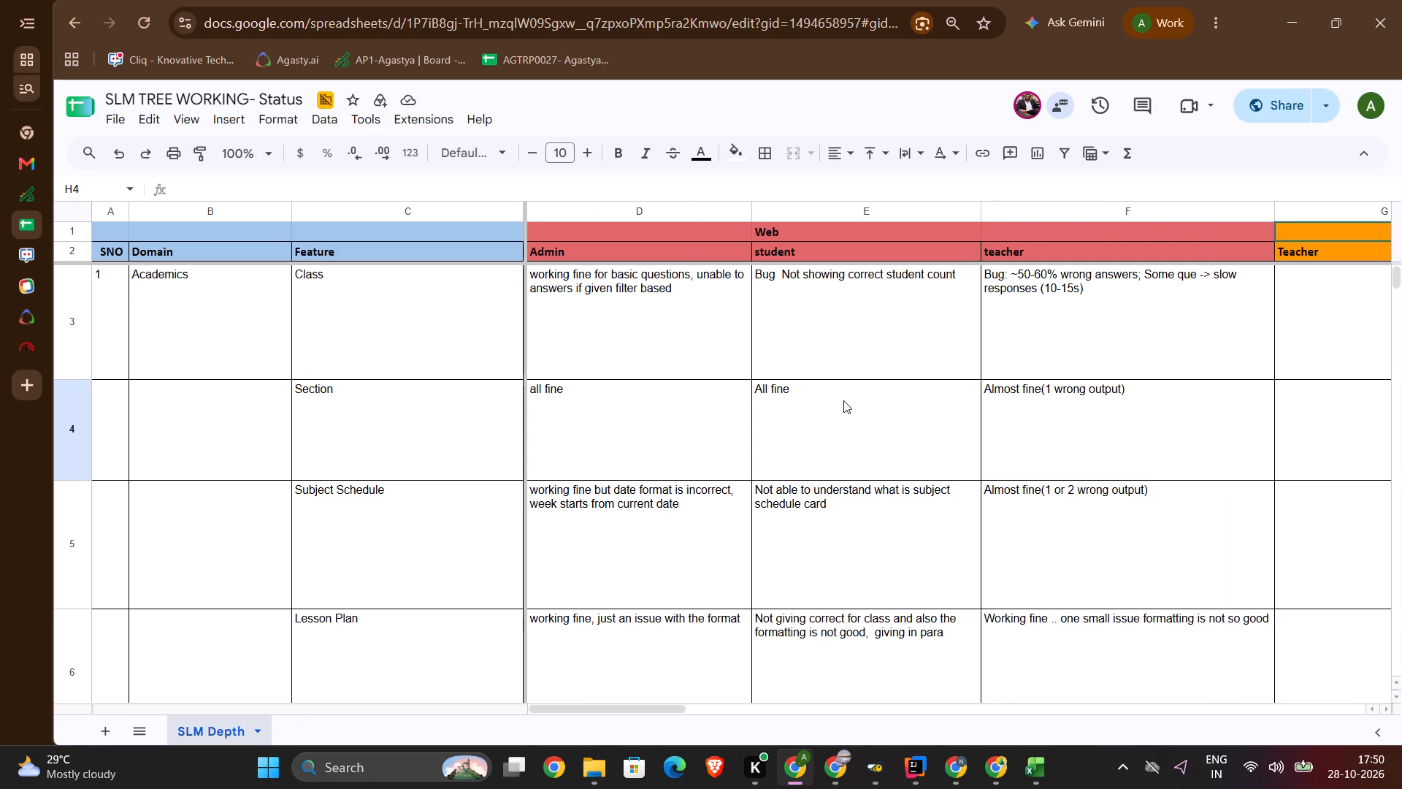
pyautogui.hscroll(-1, 843, 400)
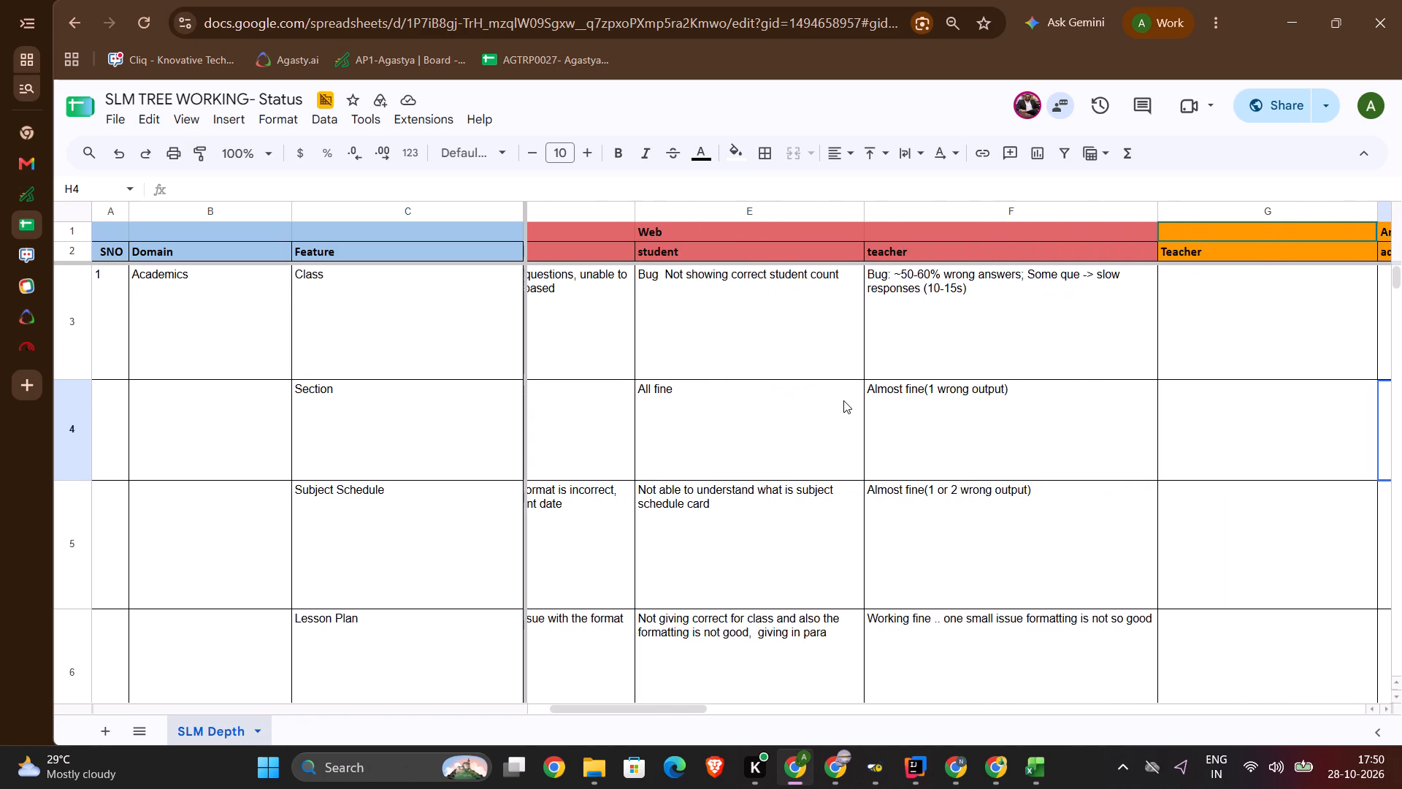
pyautogui.hscroll(1, 843, 400)
pyautogui.hscroll(-3, 843, 400)
pyautogui.hscroll(2, 843, 400)
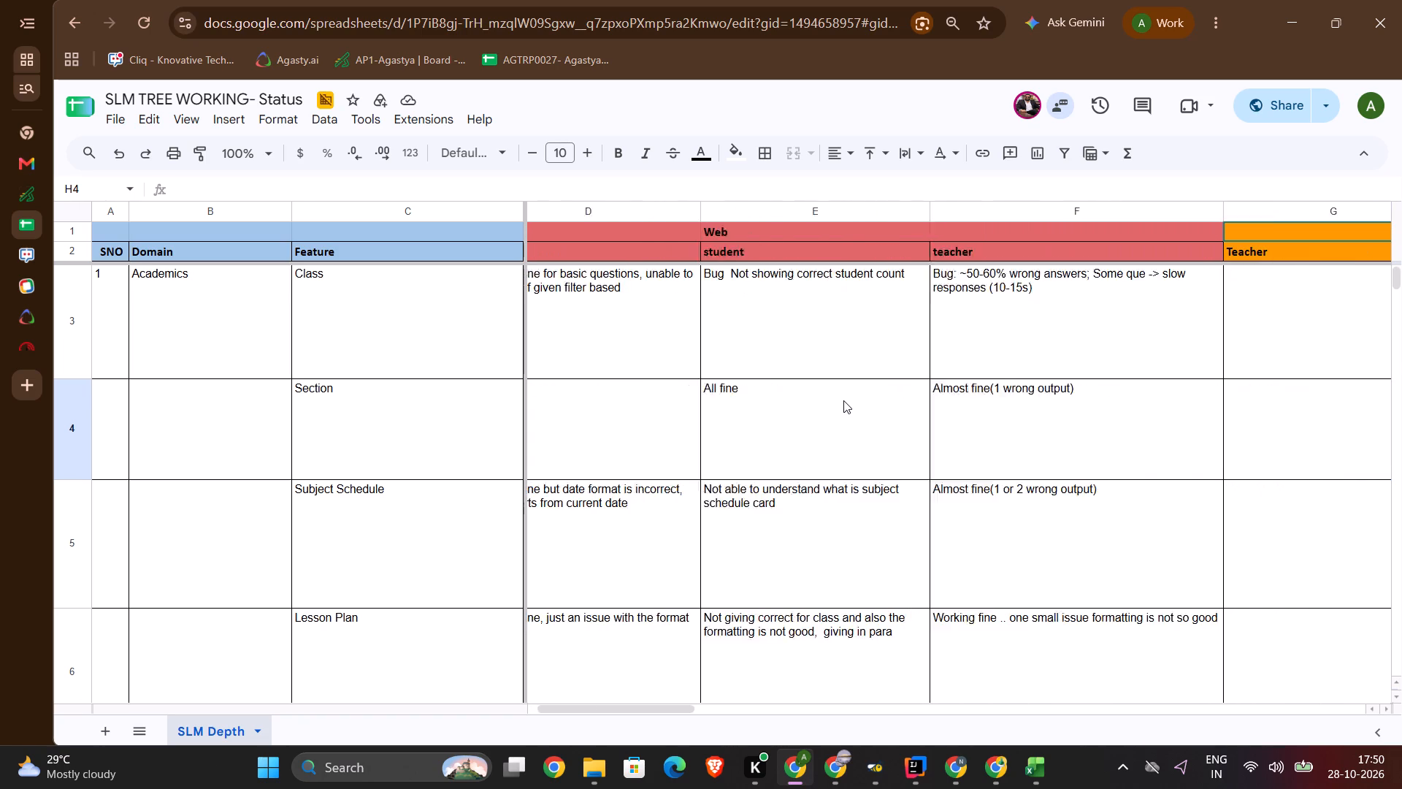
pyautogui.hscroll(1, 843, 400)
pyautogui.hscroll(-8, 843, 400)
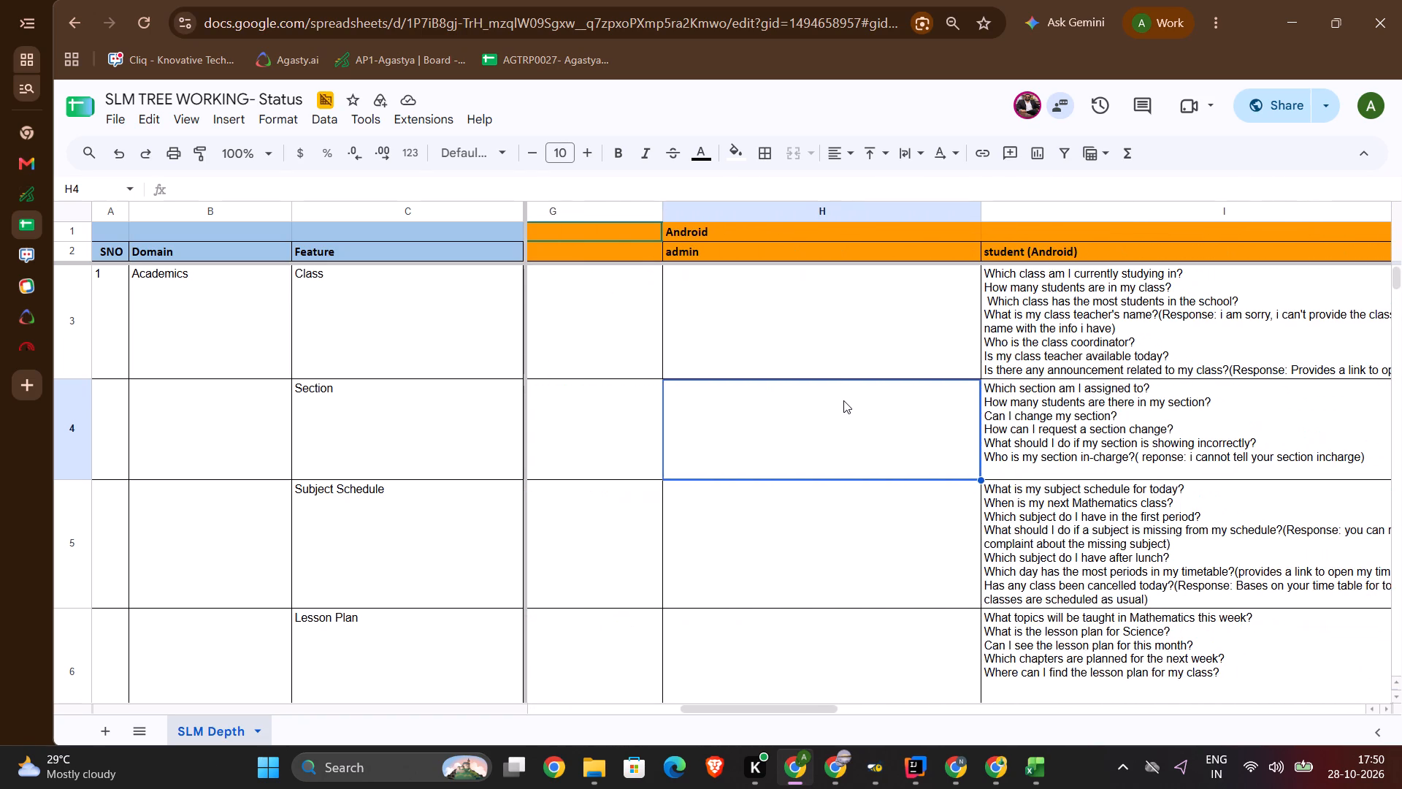
pyautogui.hscroll(2, 843, 400)
pyautogui.hscroll(-3, 843, 400)
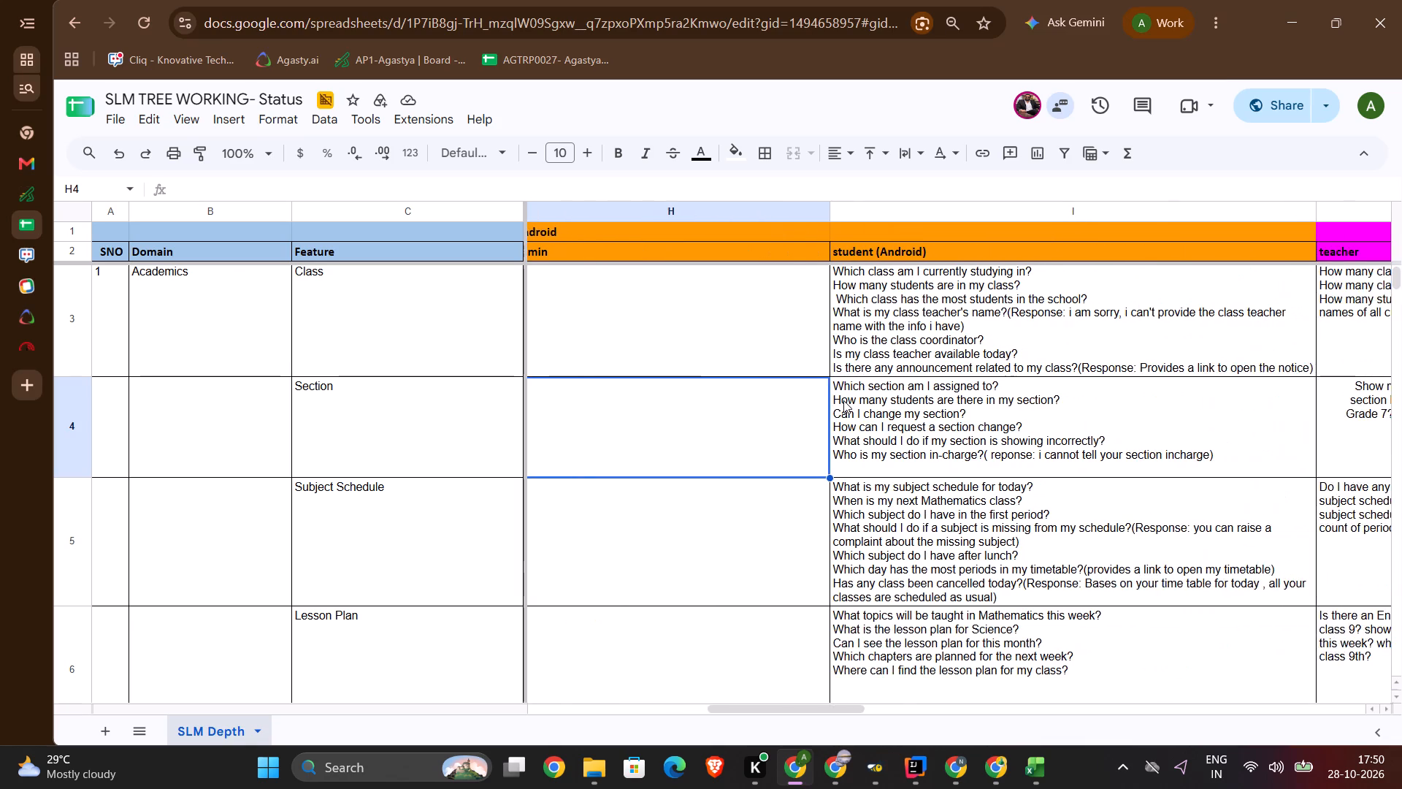
pyautogui.hscroll(-4, 843, 400)
pyautogui.hscroll(2, 843, 400)
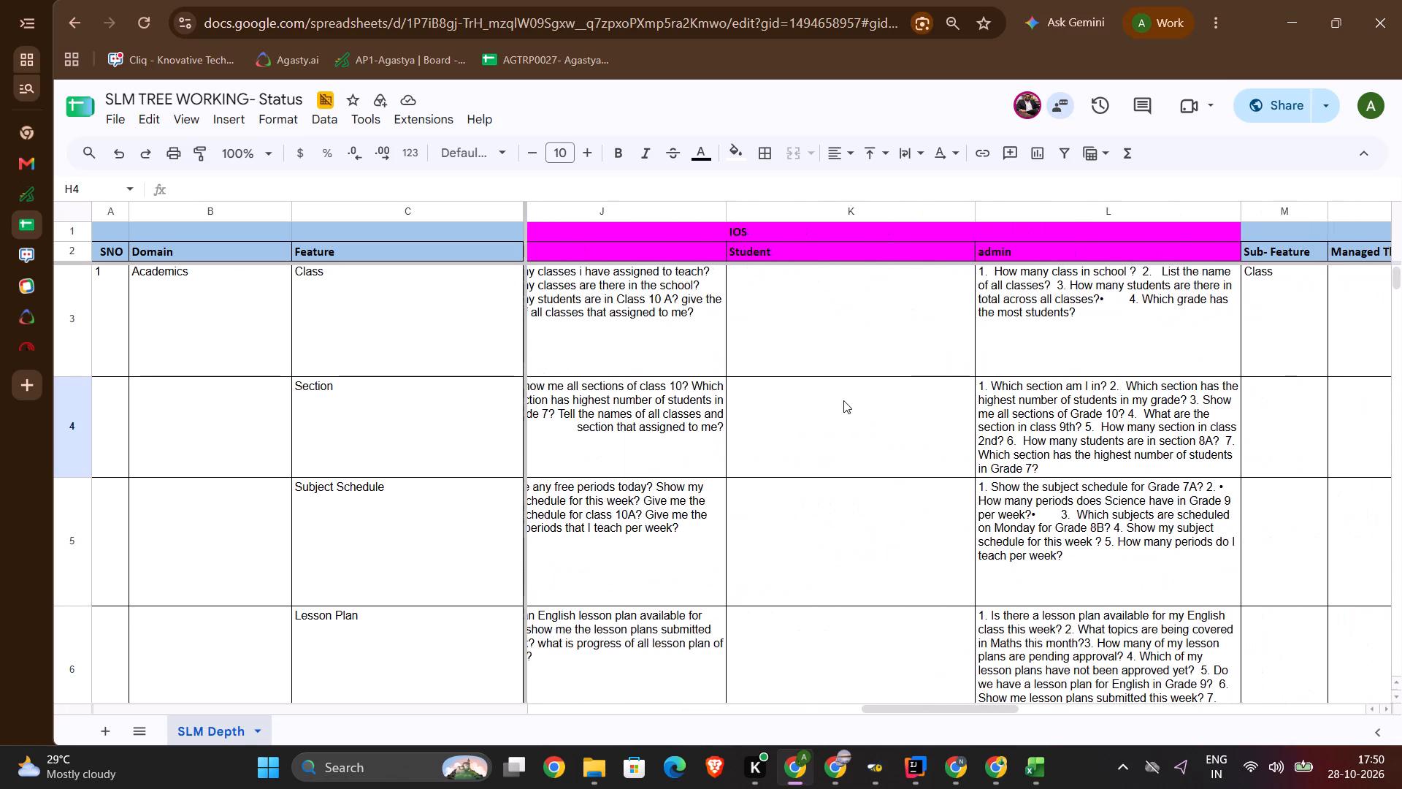
pyautogui.hscroll(4, 843, 400)
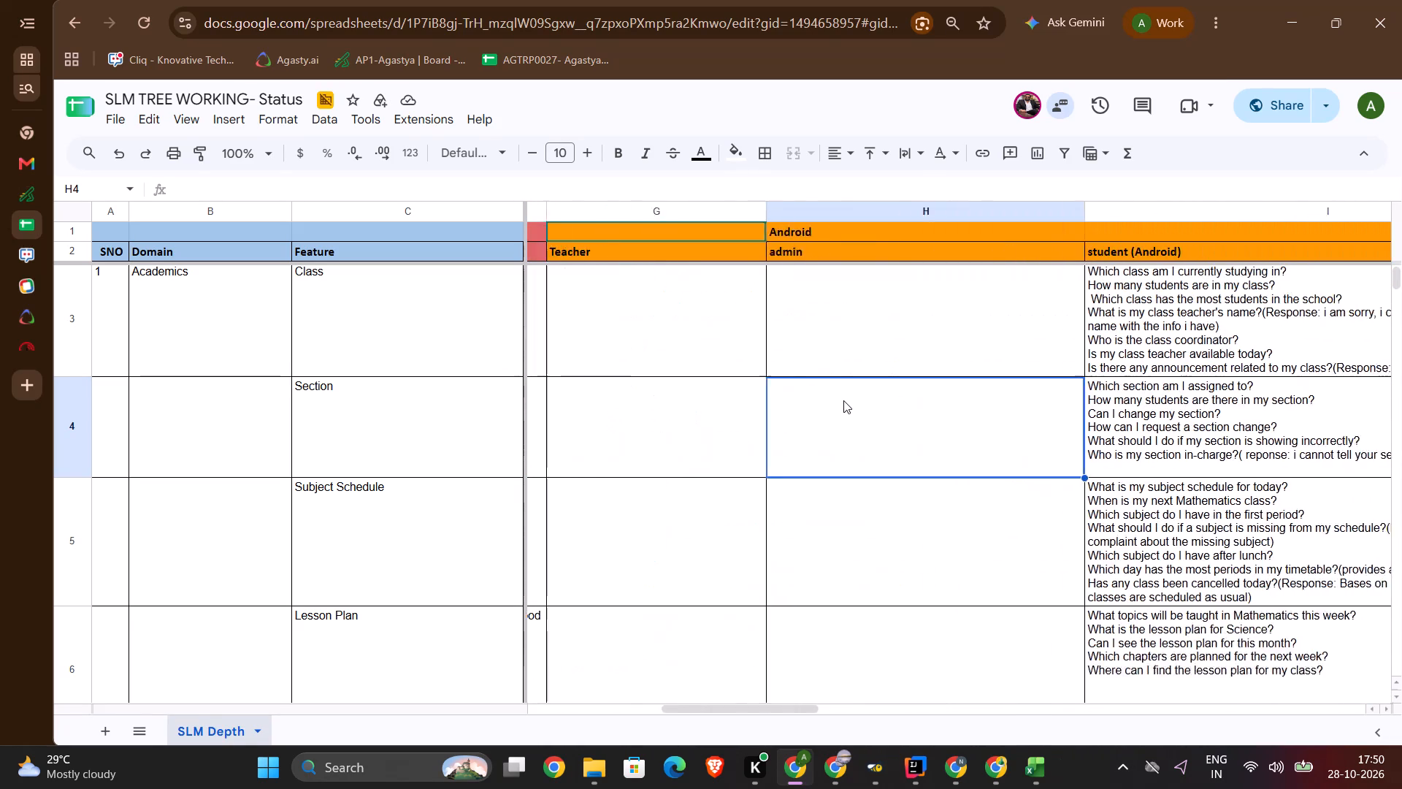
pyautogui.hscroll(-1, 843, 400)
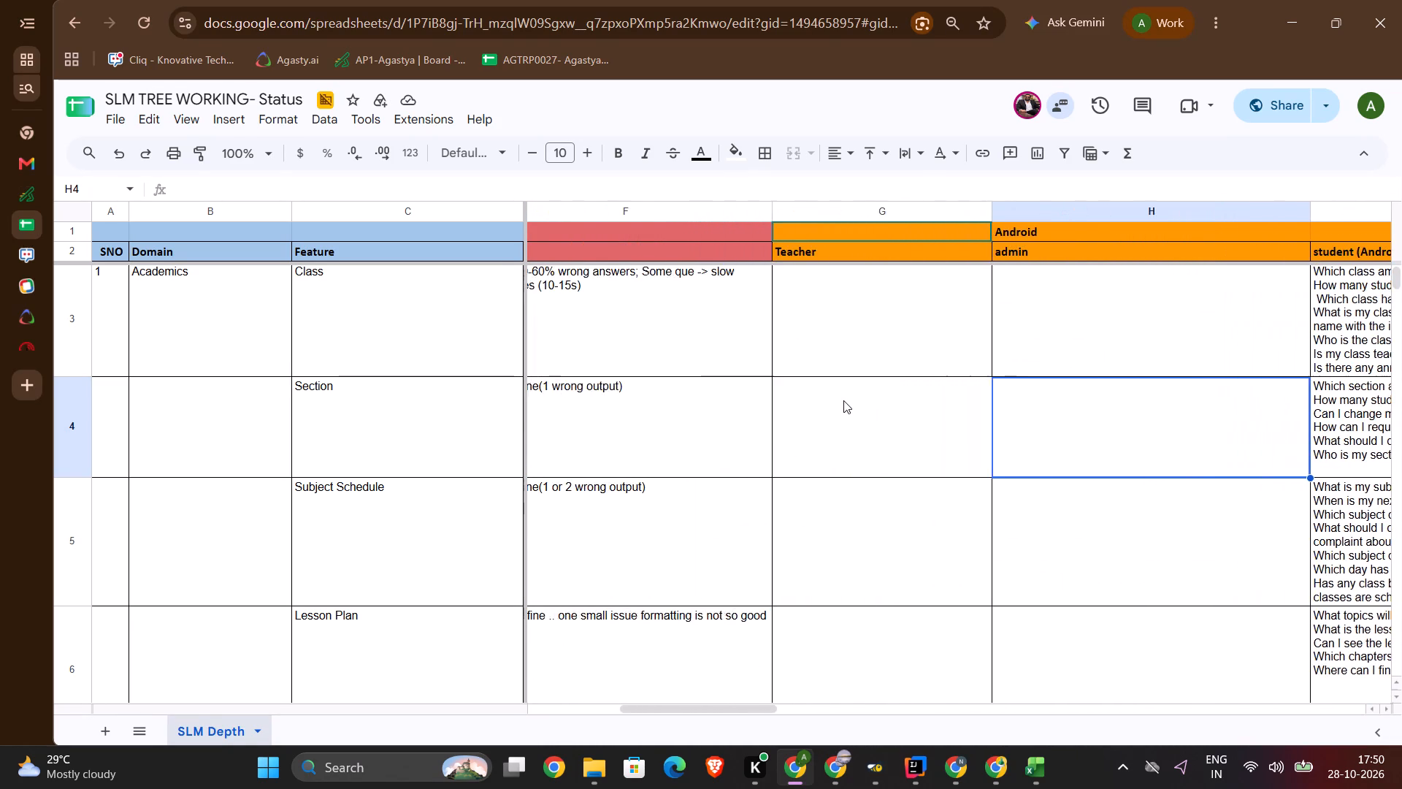
pyautogui.hscroll(-6, 843, 400)
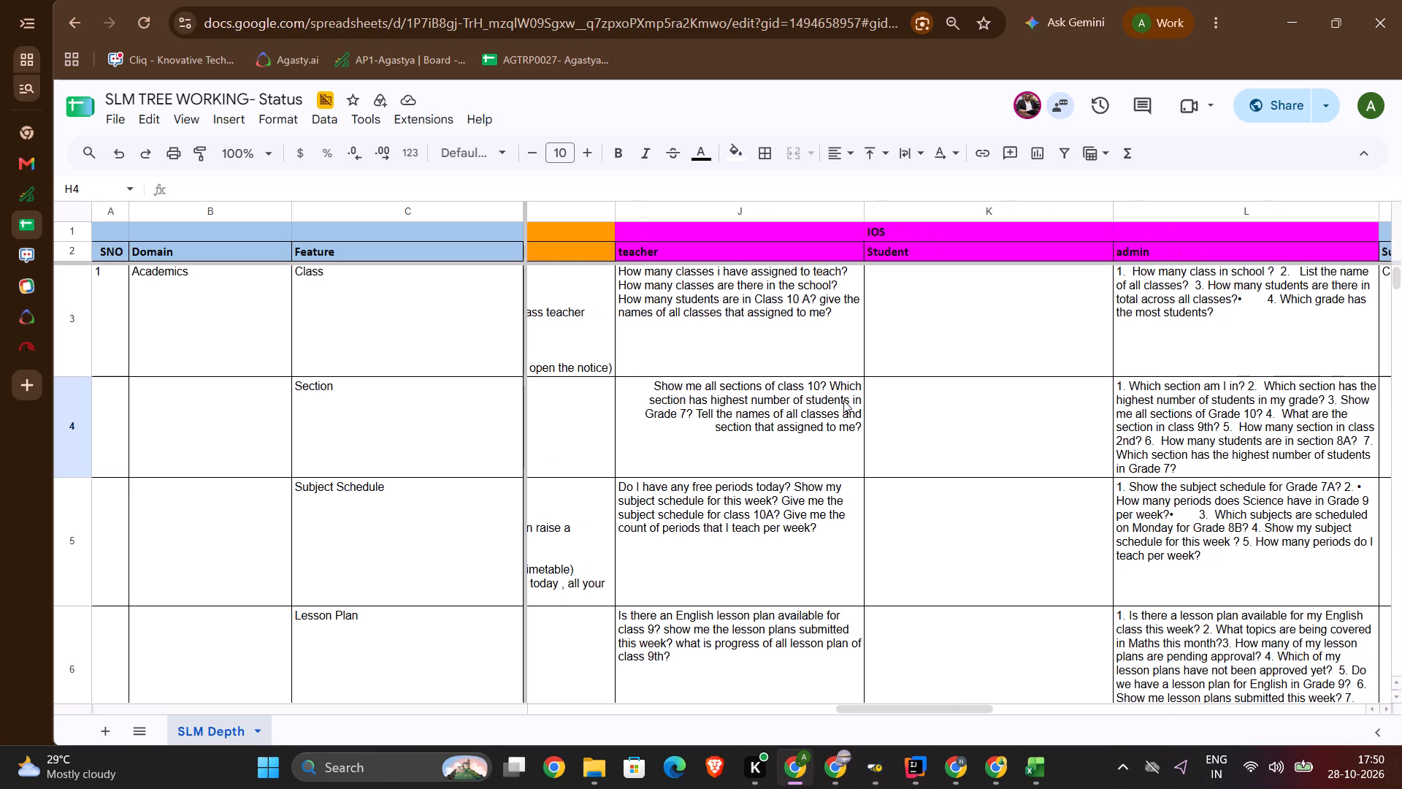
pyautogui.hscroll(-1, 843, 400)
pyautogui.scroll(-4, 997, 384)
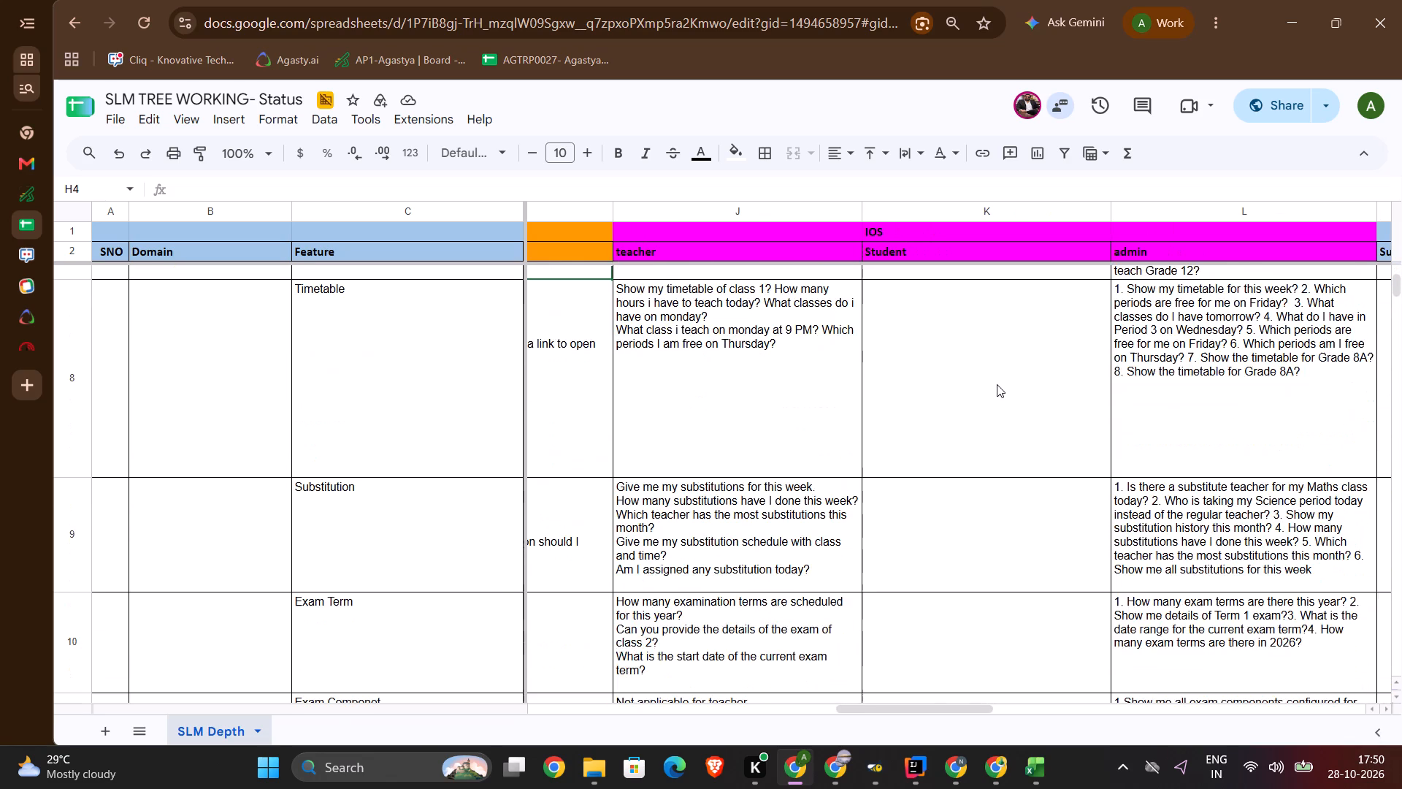
pyautogui.scroll(-5, 997, 384)
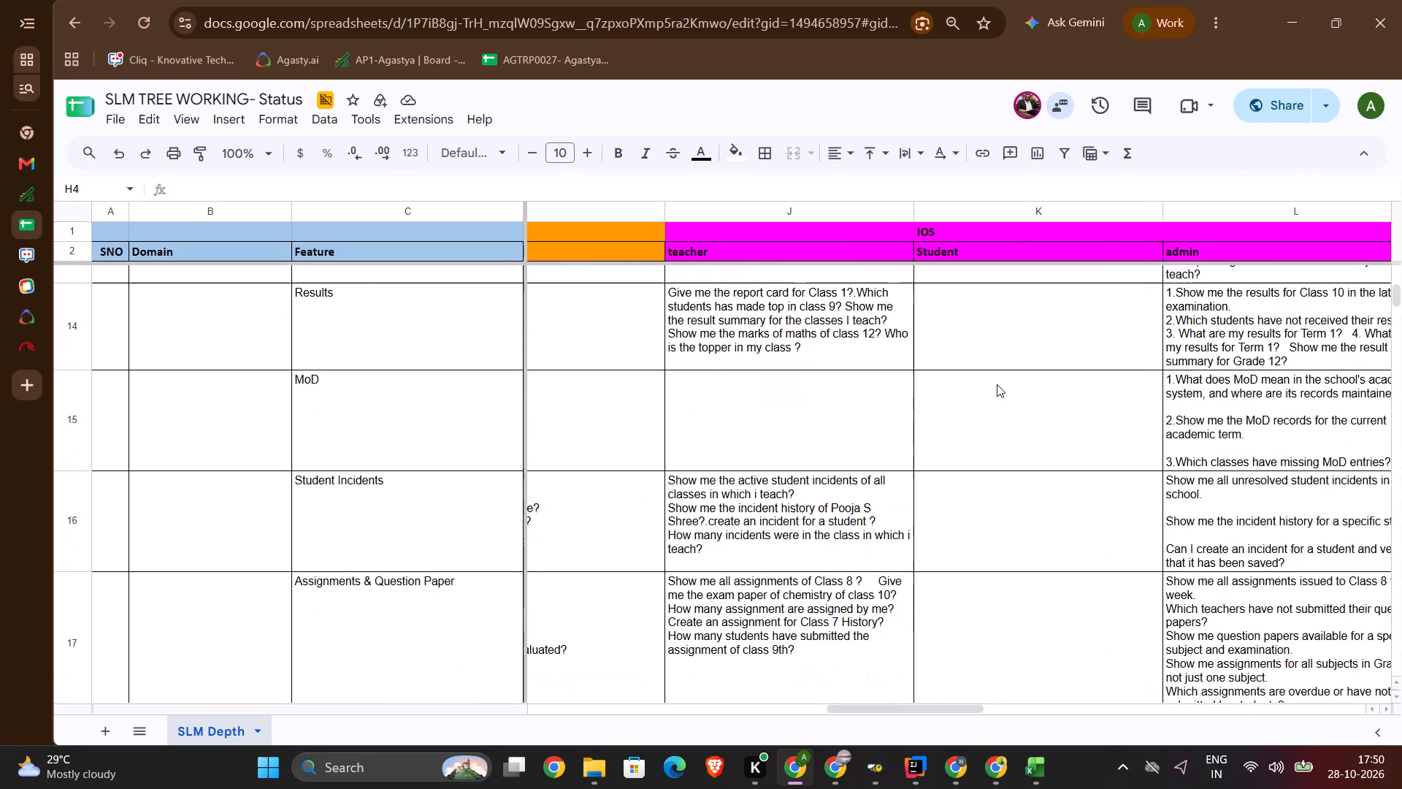
pyautogui.scroll(-1, 997, 384)
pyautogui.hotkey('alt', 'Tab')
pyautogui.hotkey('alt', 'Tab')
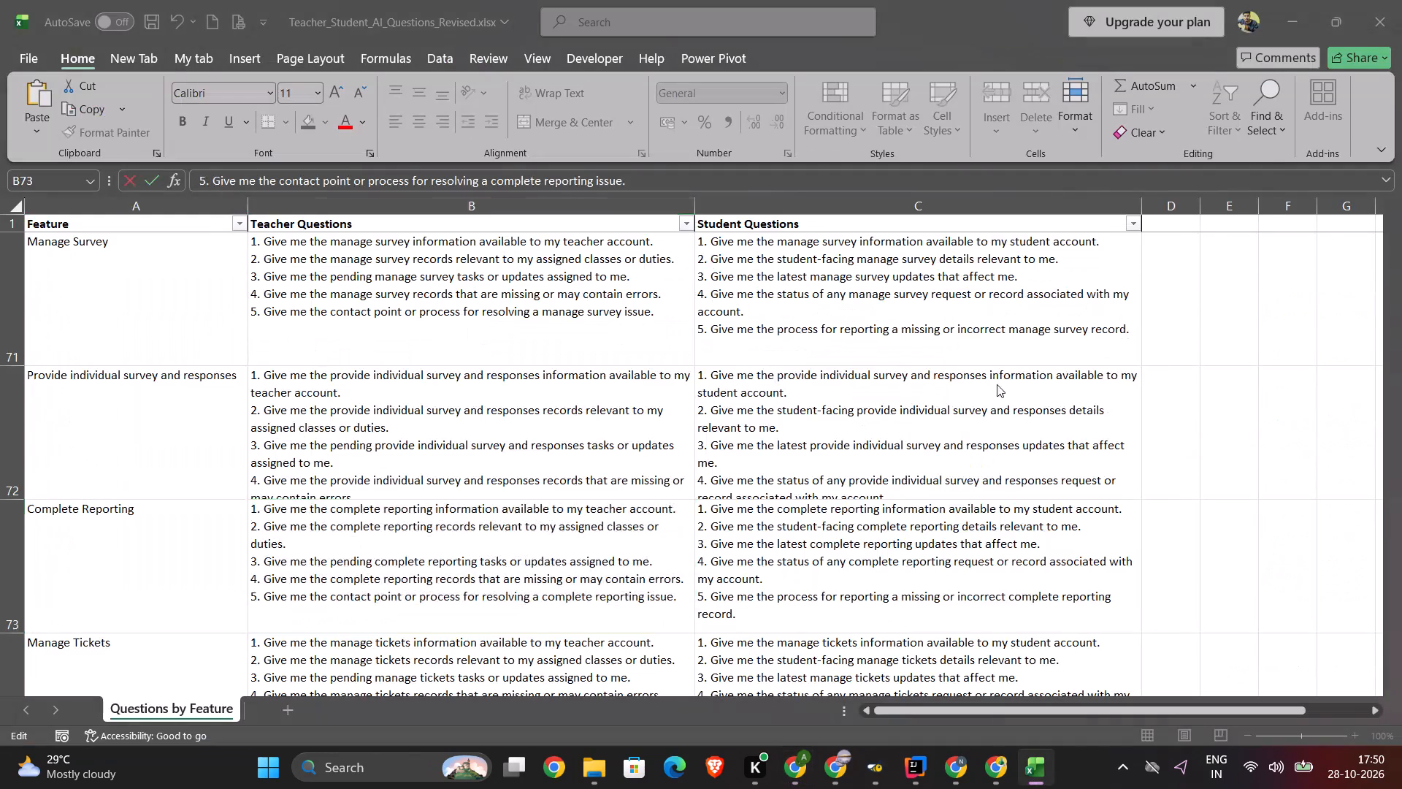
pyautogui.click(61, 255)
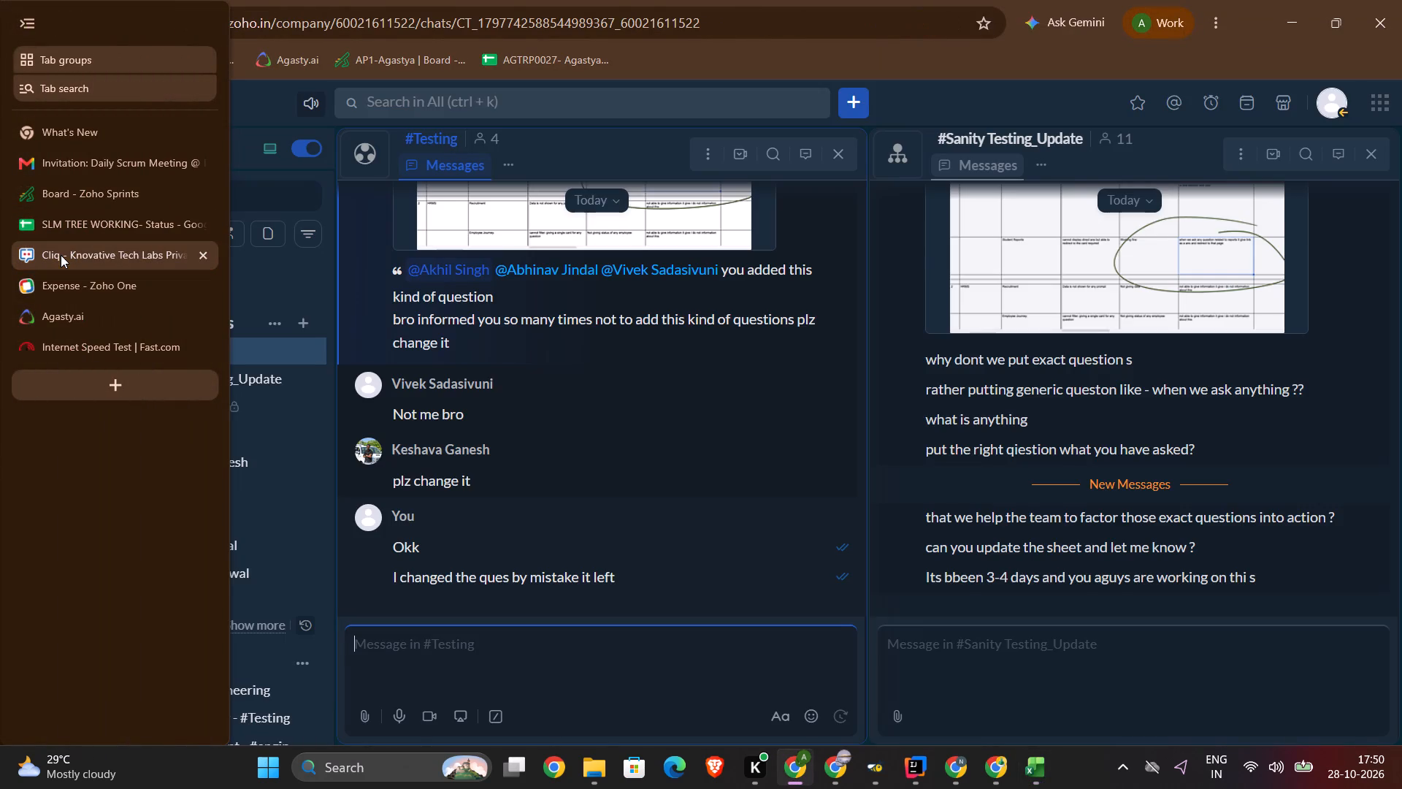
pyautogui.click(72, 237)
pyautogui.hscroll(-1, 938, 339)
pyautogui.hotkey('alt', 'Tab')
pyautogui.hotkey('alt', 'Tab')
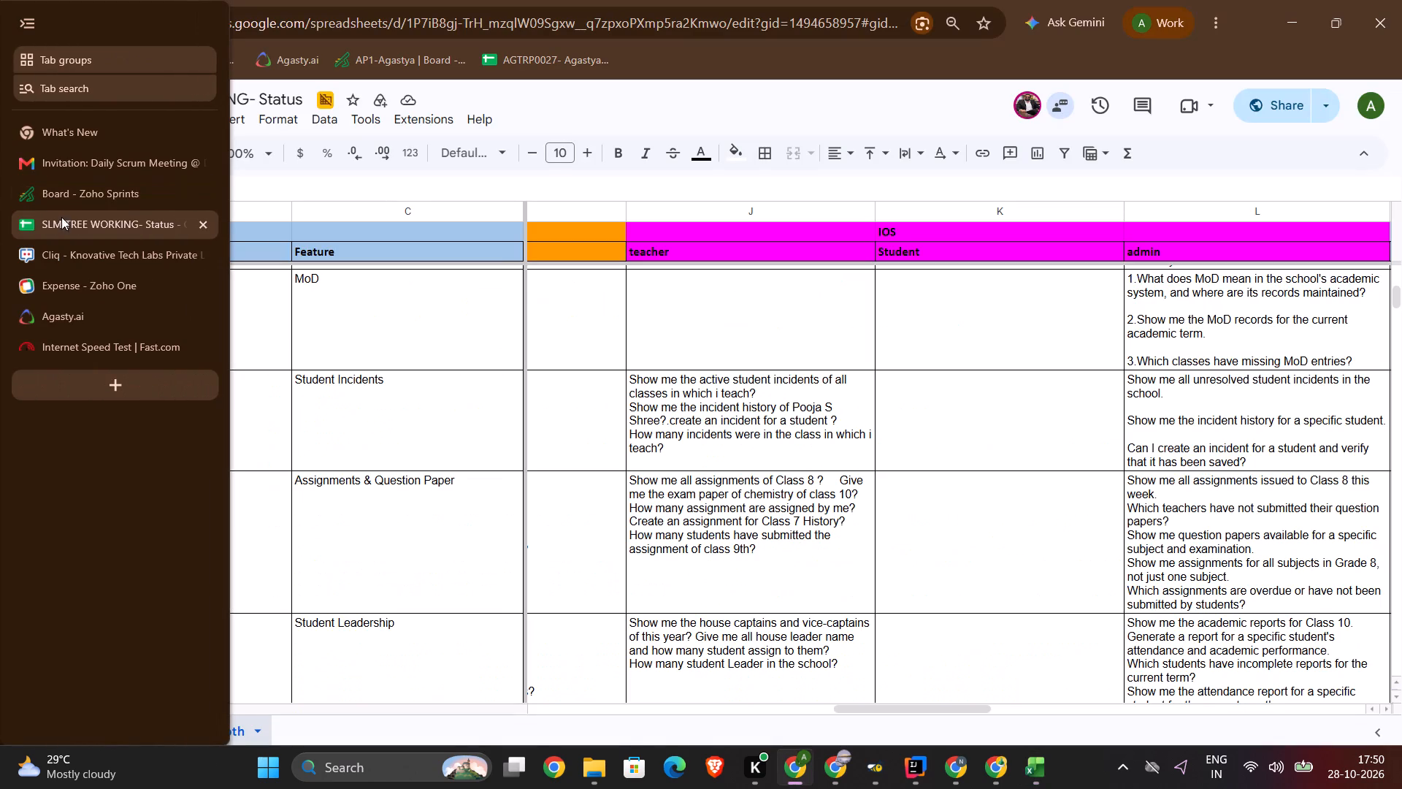
# View the circled sheet screenshot posted in the Cliq #Testing channel at full size and close it.
pyautogui.click(61, 259)
pyautogui.scroll(1, 661, 264)
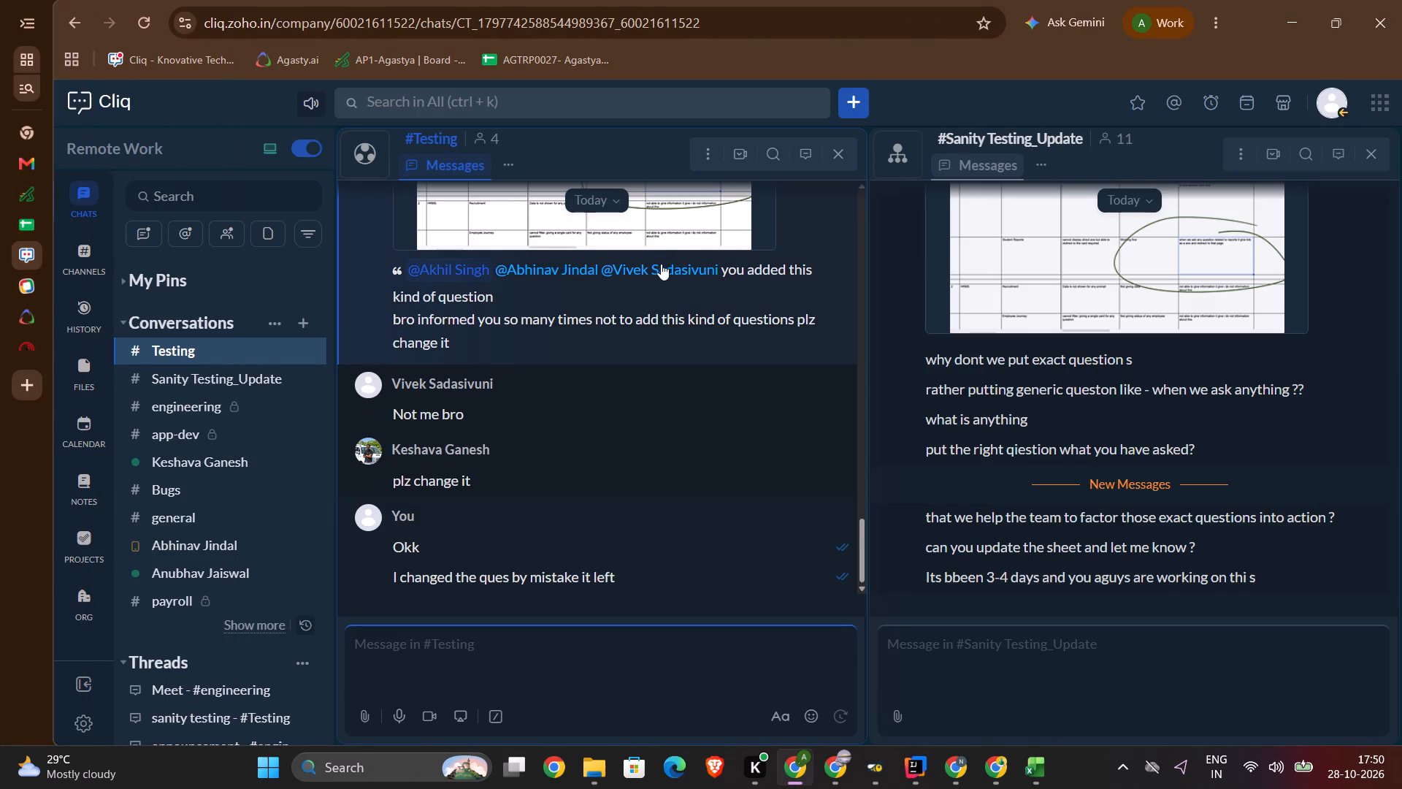
pyautogui.scroll(1, 661, 264)
pyautogui.click(680, 264)
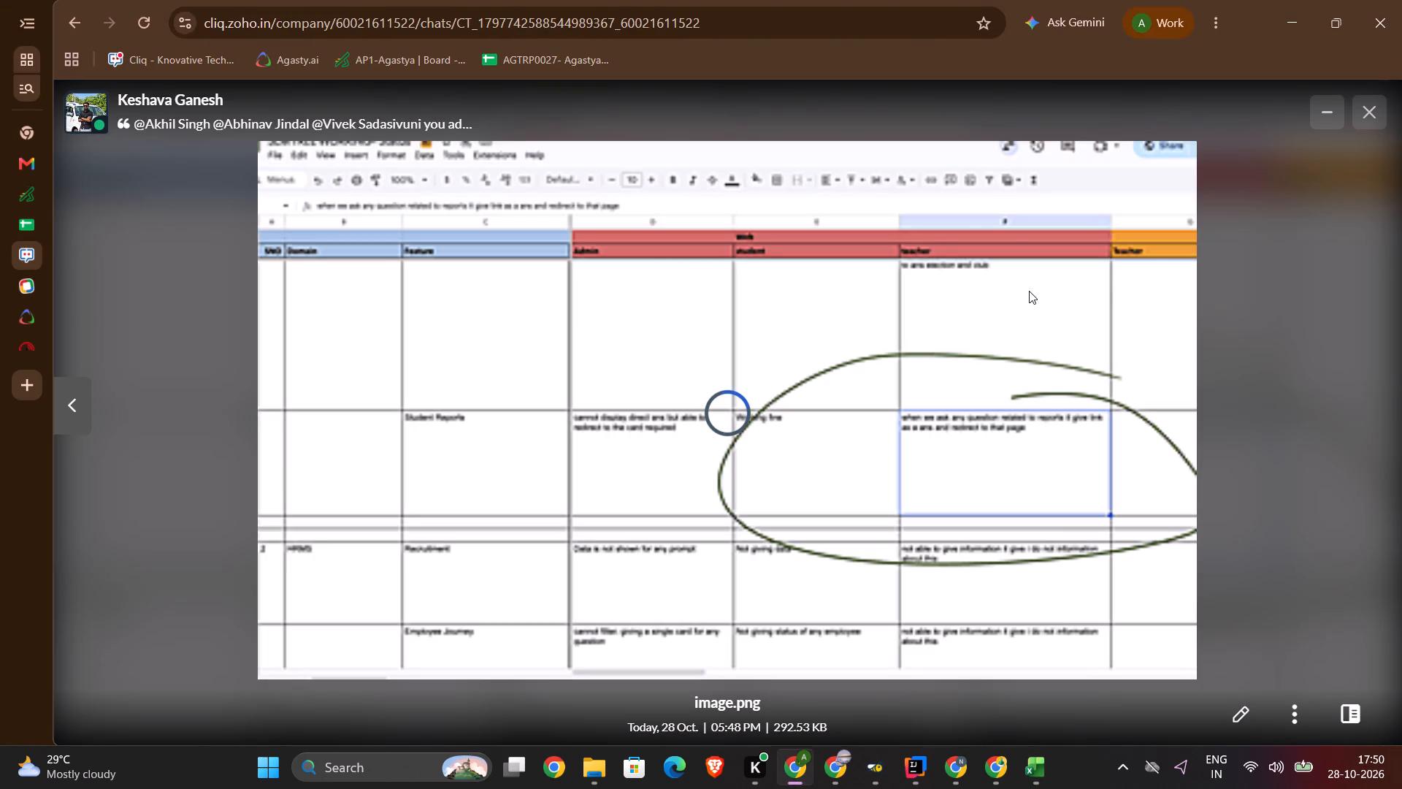
pyautogui.click(1367, 117)
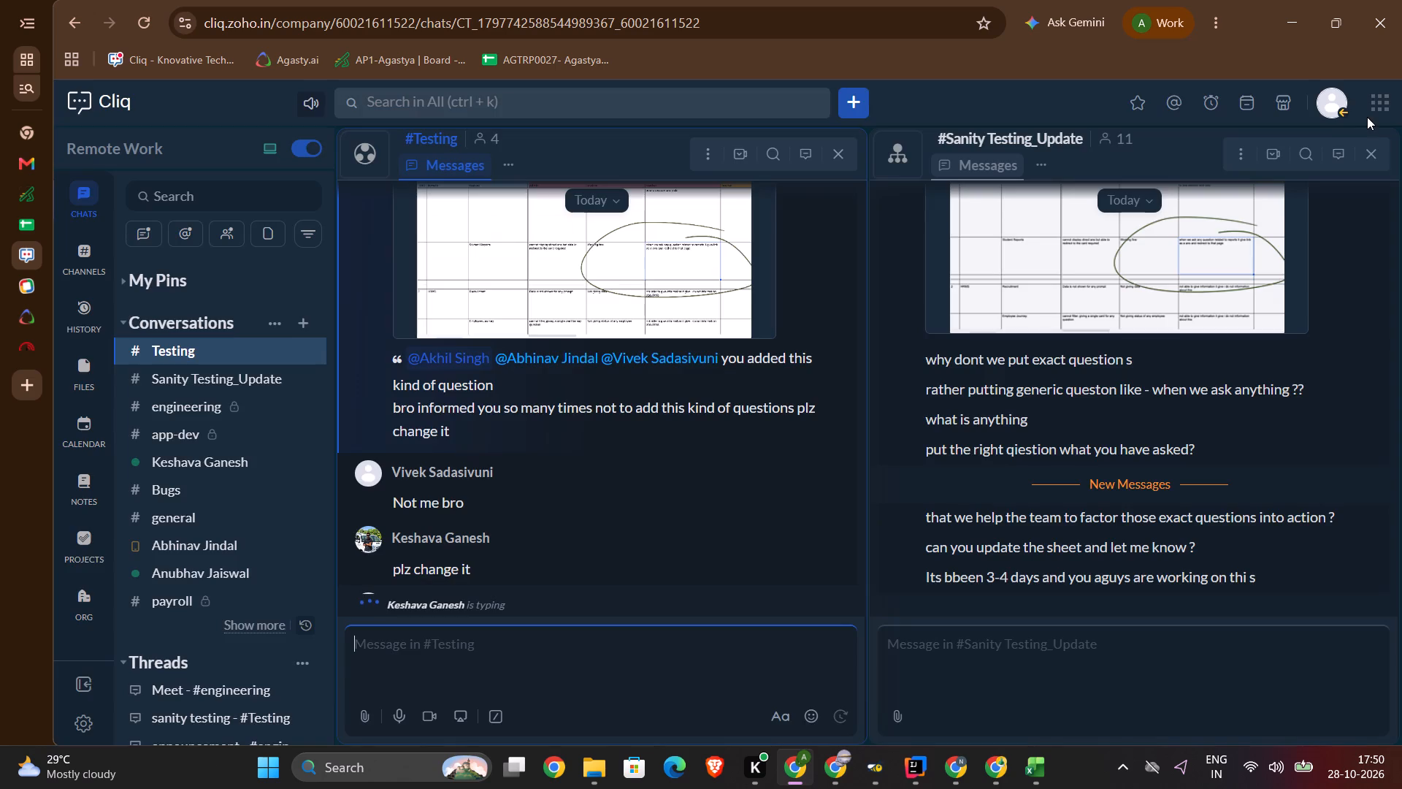
# Switch to Excel and look at the Teacher and Student Questions in the Teacher_Student_AI_Questions_Revised.xlsx workbook.
pyautogui.hotkey('alt', 'Tab')
pyautogui.hotkey('alt', 'Tab')
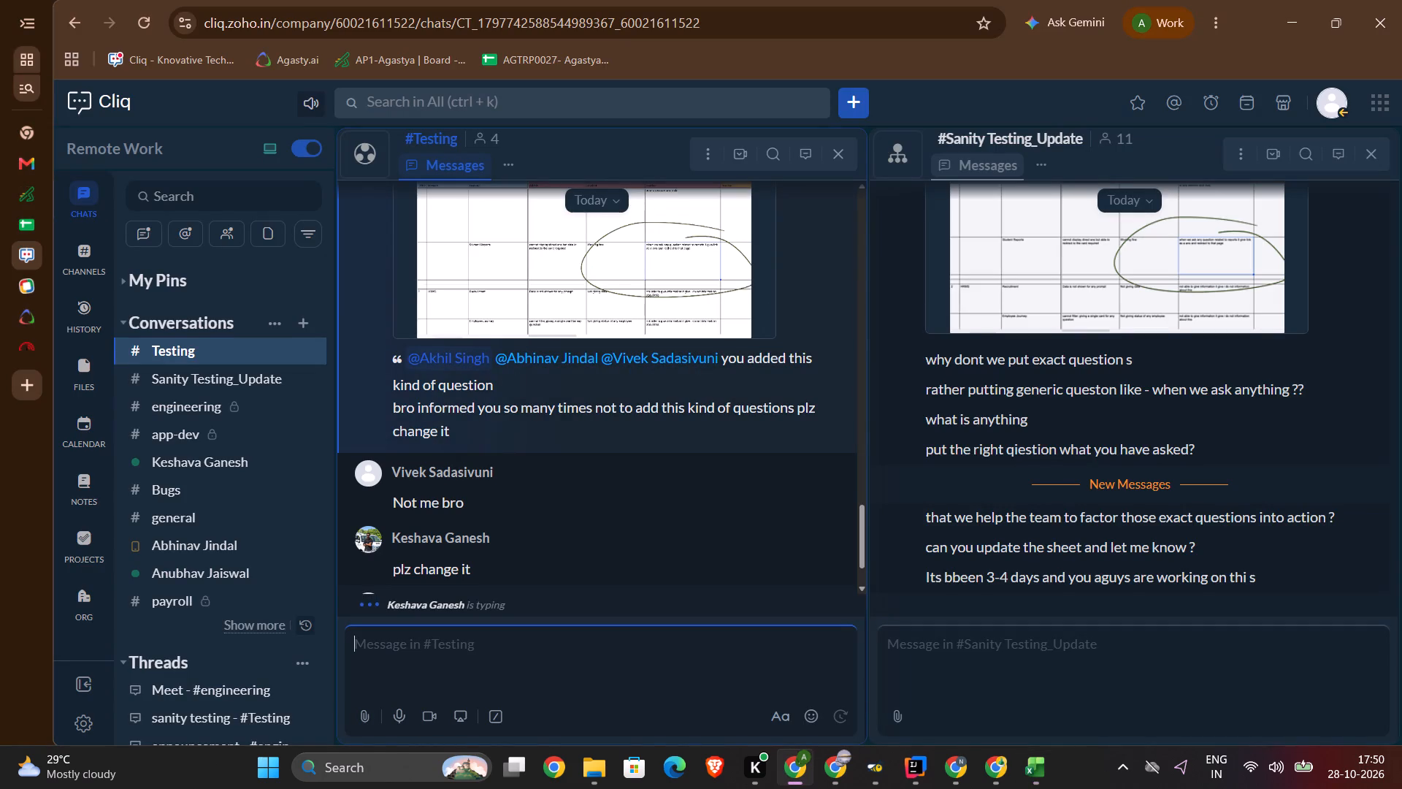
pyautogui.scroll(-6, 414, 398)
pyautogui.hotkey('alt', 'Tab')
pyautogui.hscroll(-1, 716, 479)
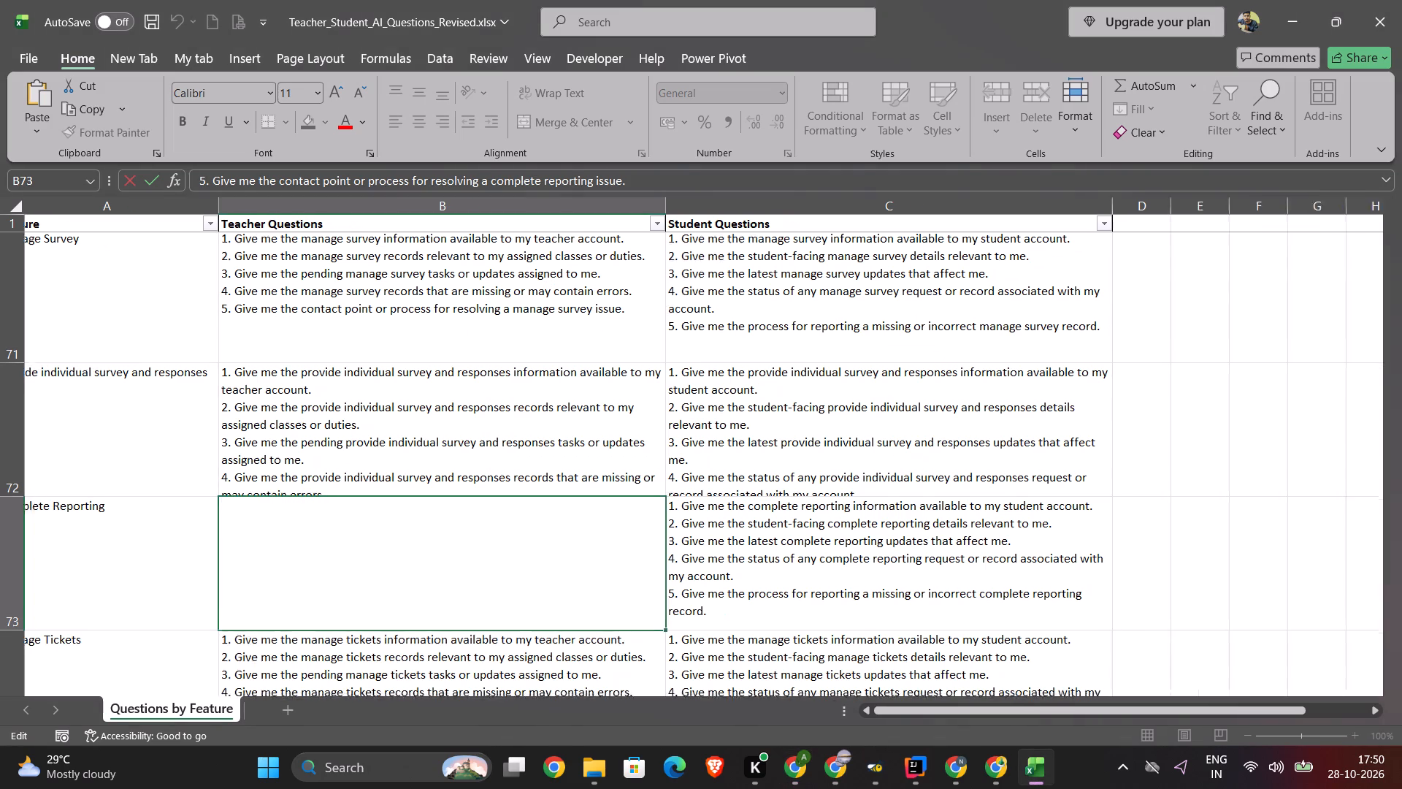
# Switch to the SLM TREE WORKING- Status sheet and examine the IOS teacher, Student and admin columns for the Academics features.
pyautogui.hscroll(-1, 716, 479)
pyautogui.hotkey('alt', 'Tab')
pyautogui.click(49, 218)
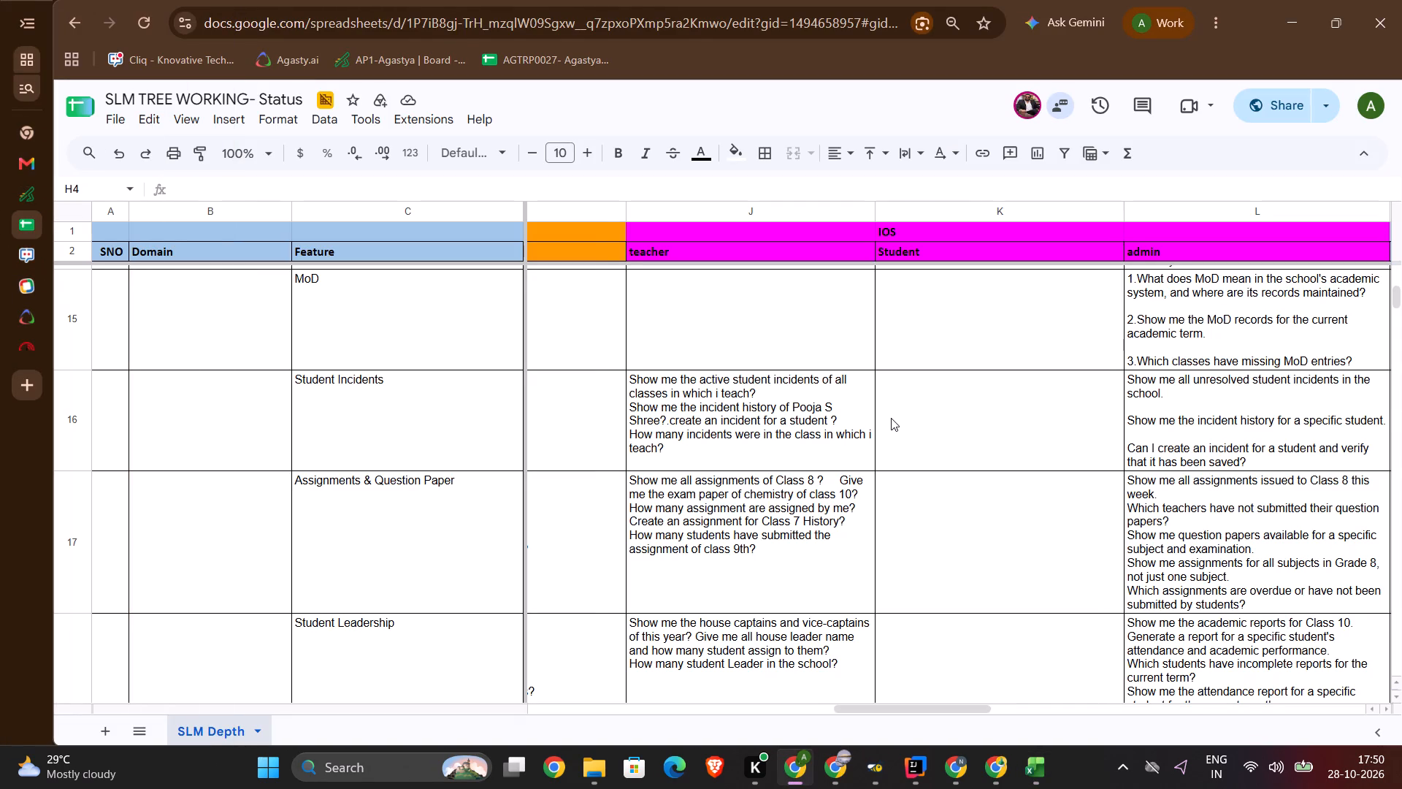
pyautogui.hscroll(-3, 891, 418)
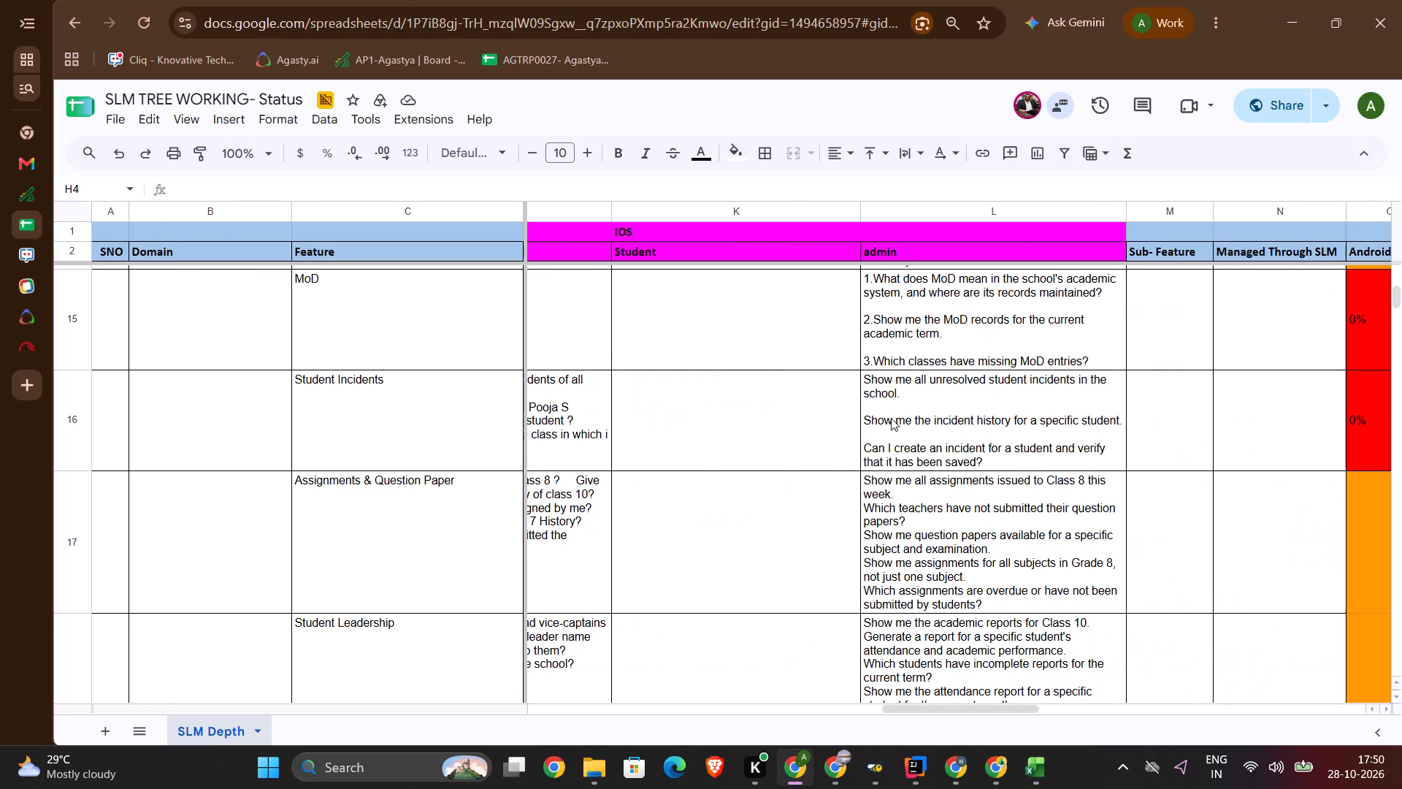
pyautogui.hscroll(1, 891, 418)
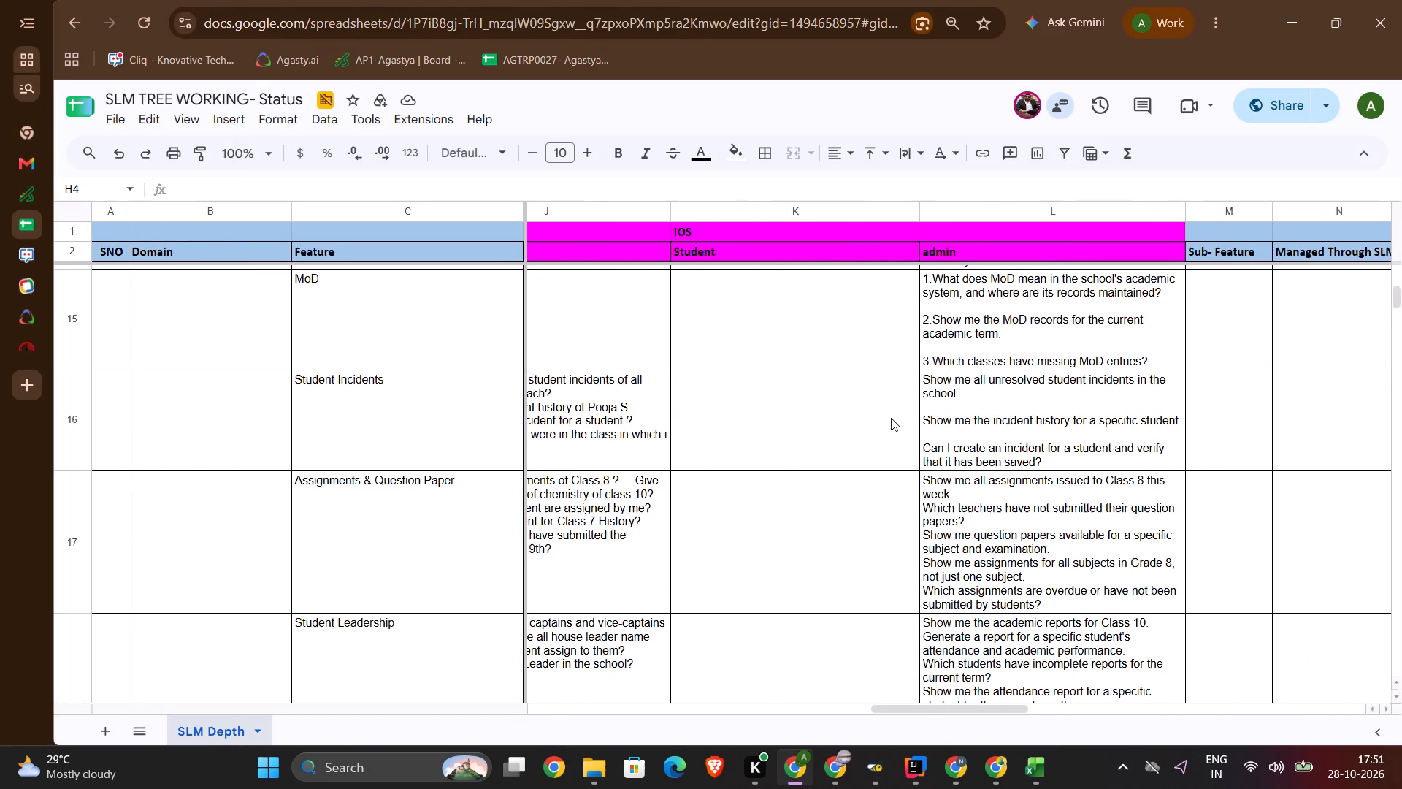
pyautogui.scroll(8, 891, 418)
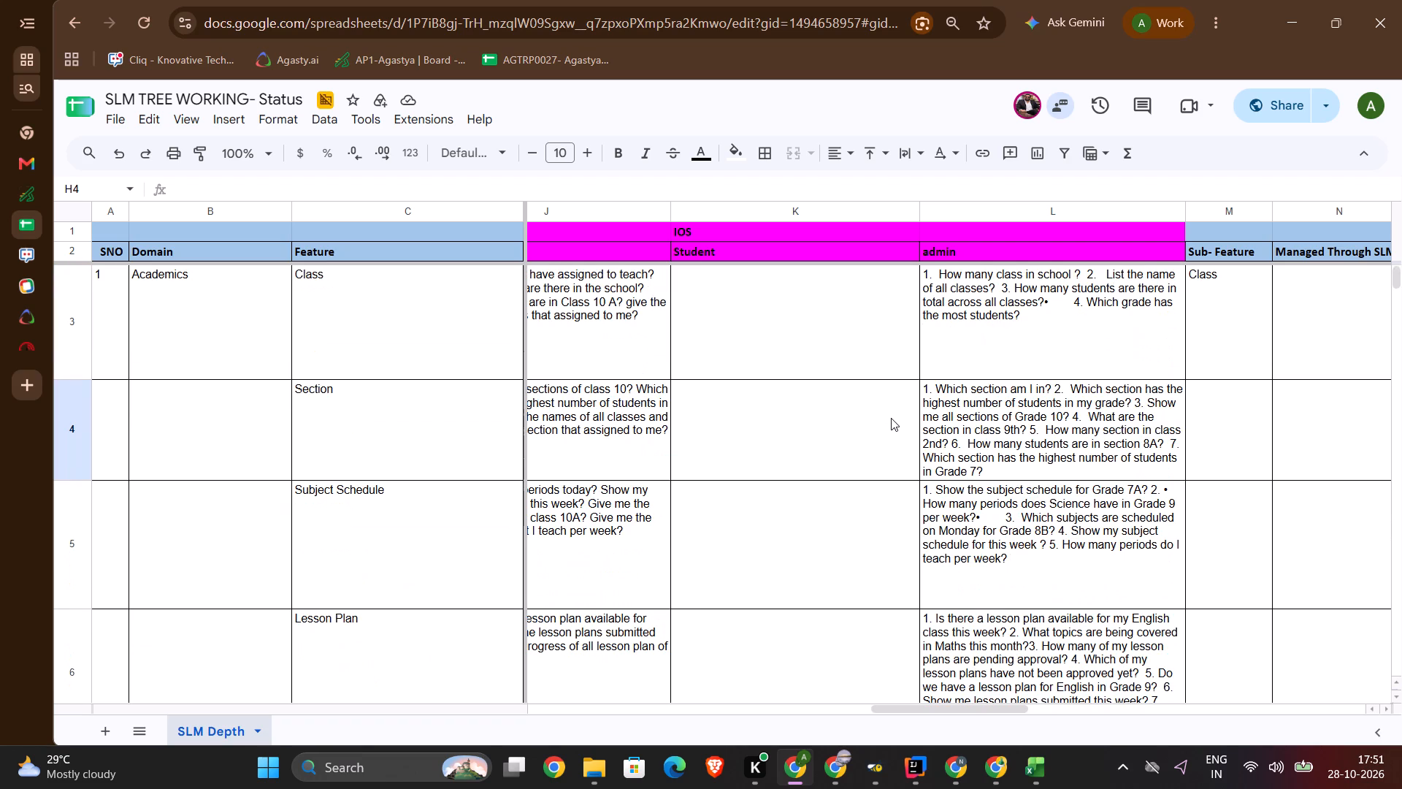
pyautogui.scroll(2, 891, 418)
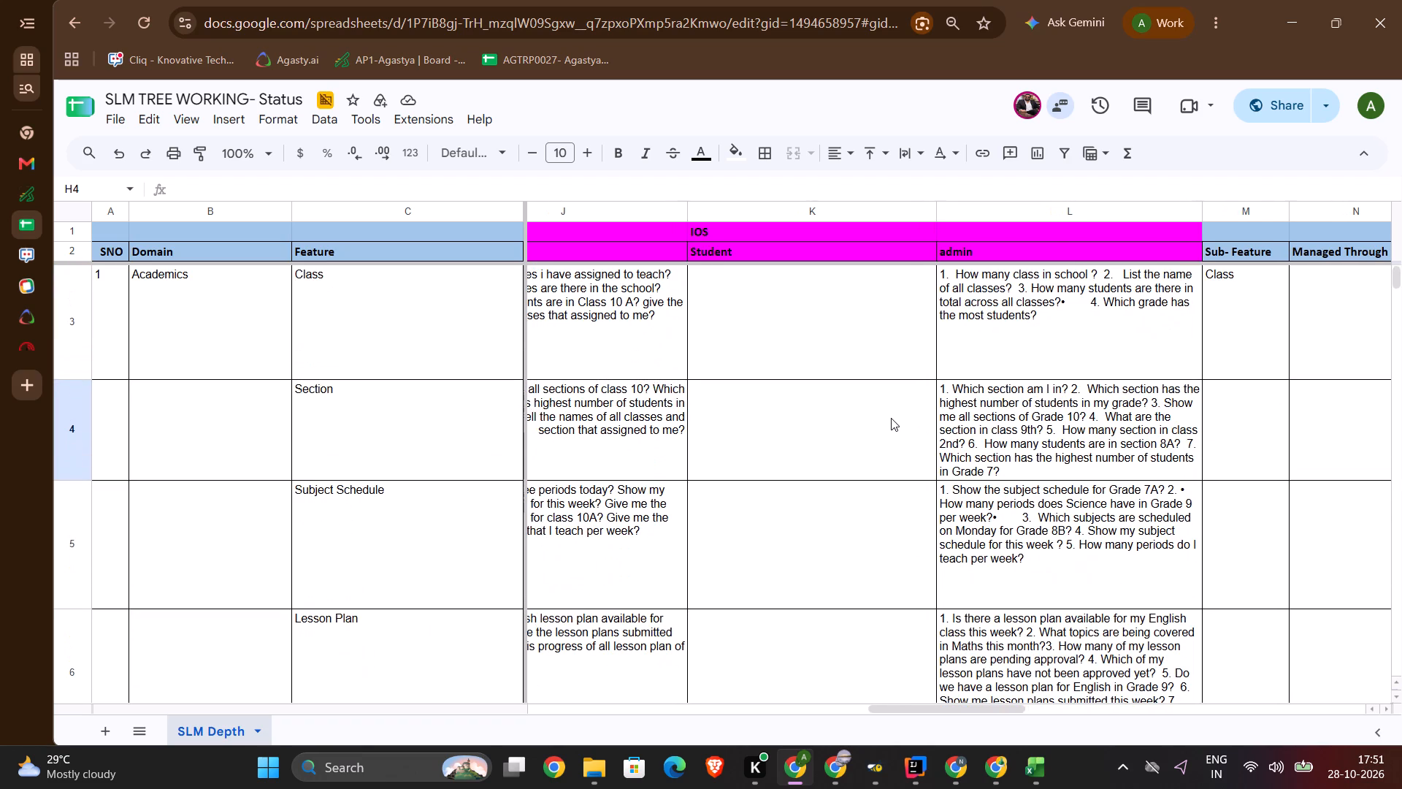
pyautogui.scroll(1, 891, 418)
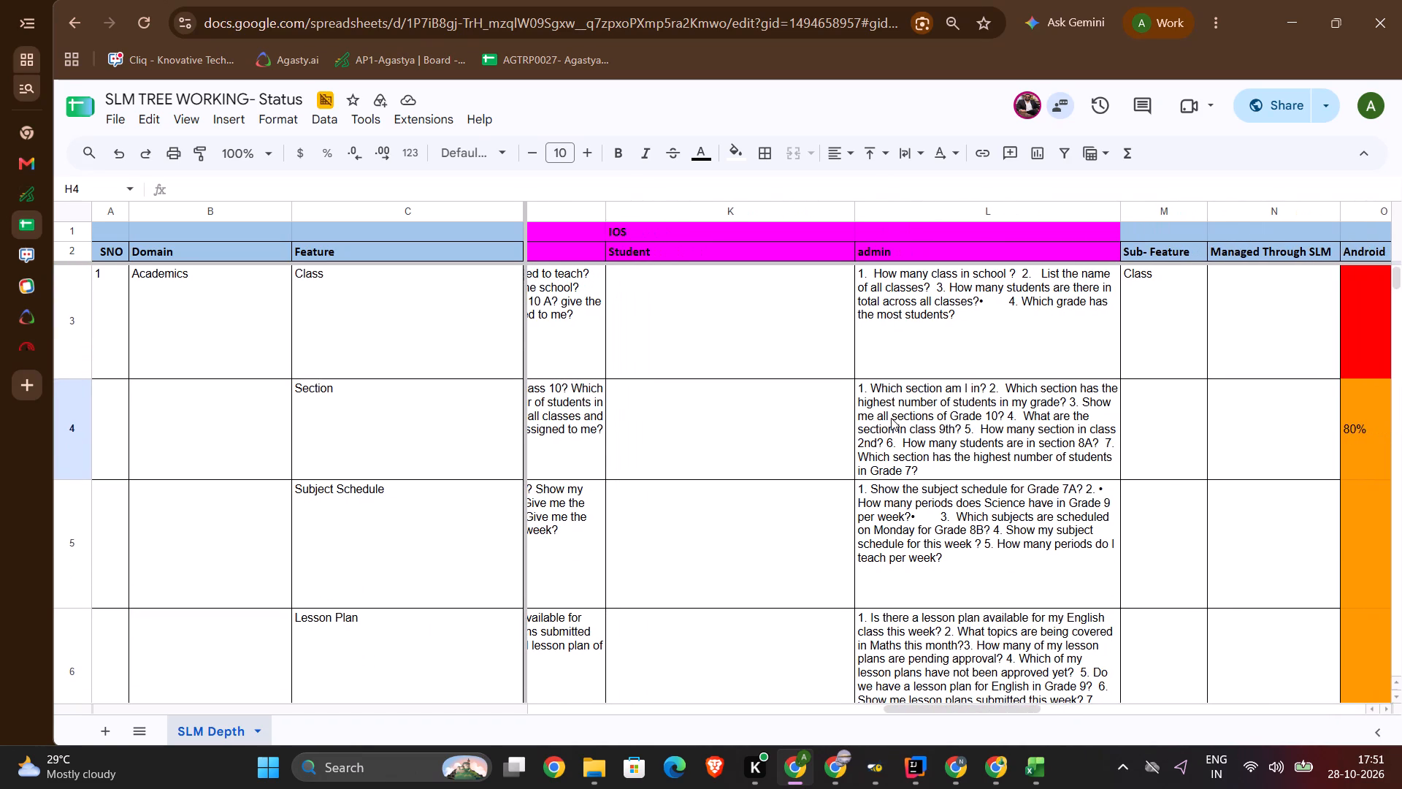
pyautogui.hotkey('alt', 'Tab')
pyautogui.hotkey('alt', 'Tab')
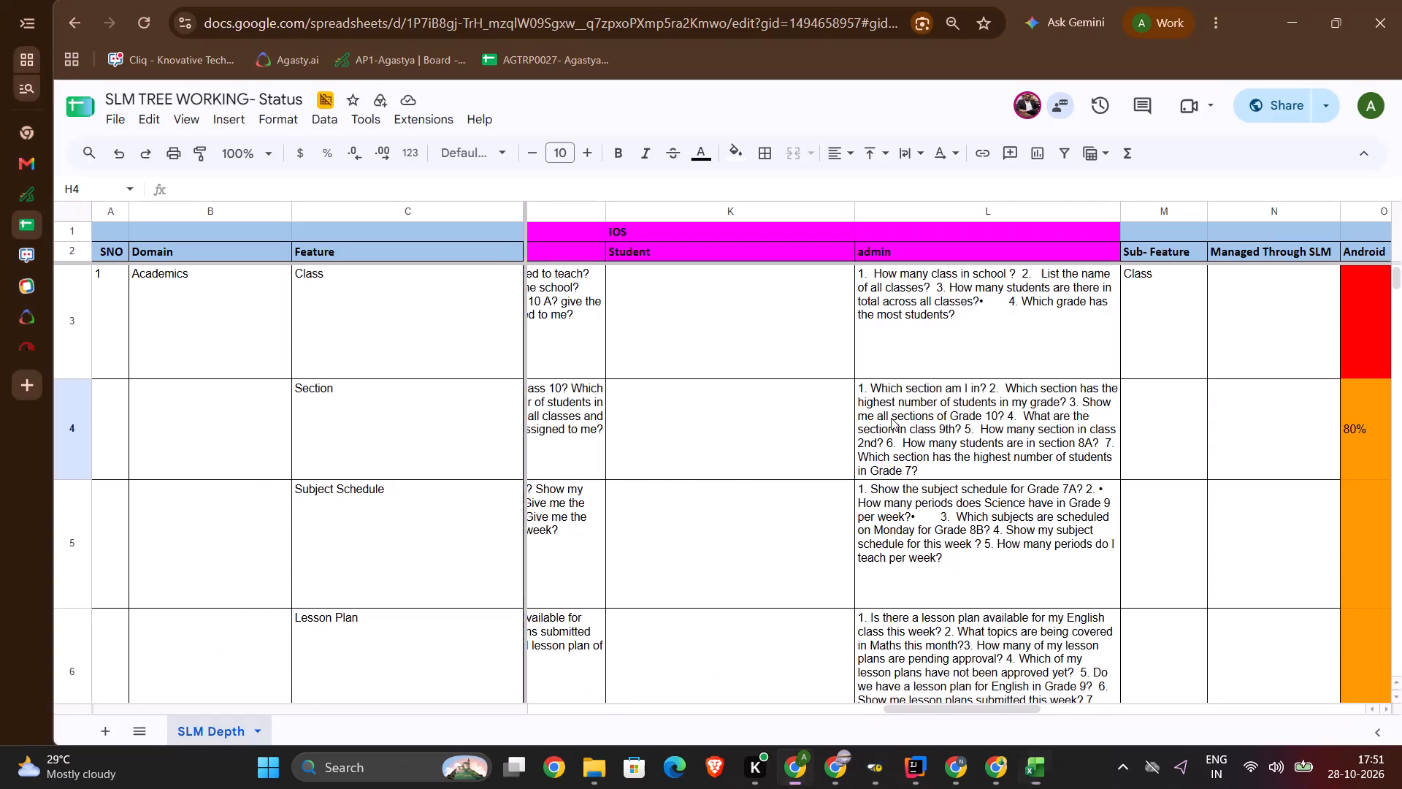
# Switch to Cliq to view the messages in the #Testing and #Sanity Testing_Update channels.
pyautogui.click(55, 256)
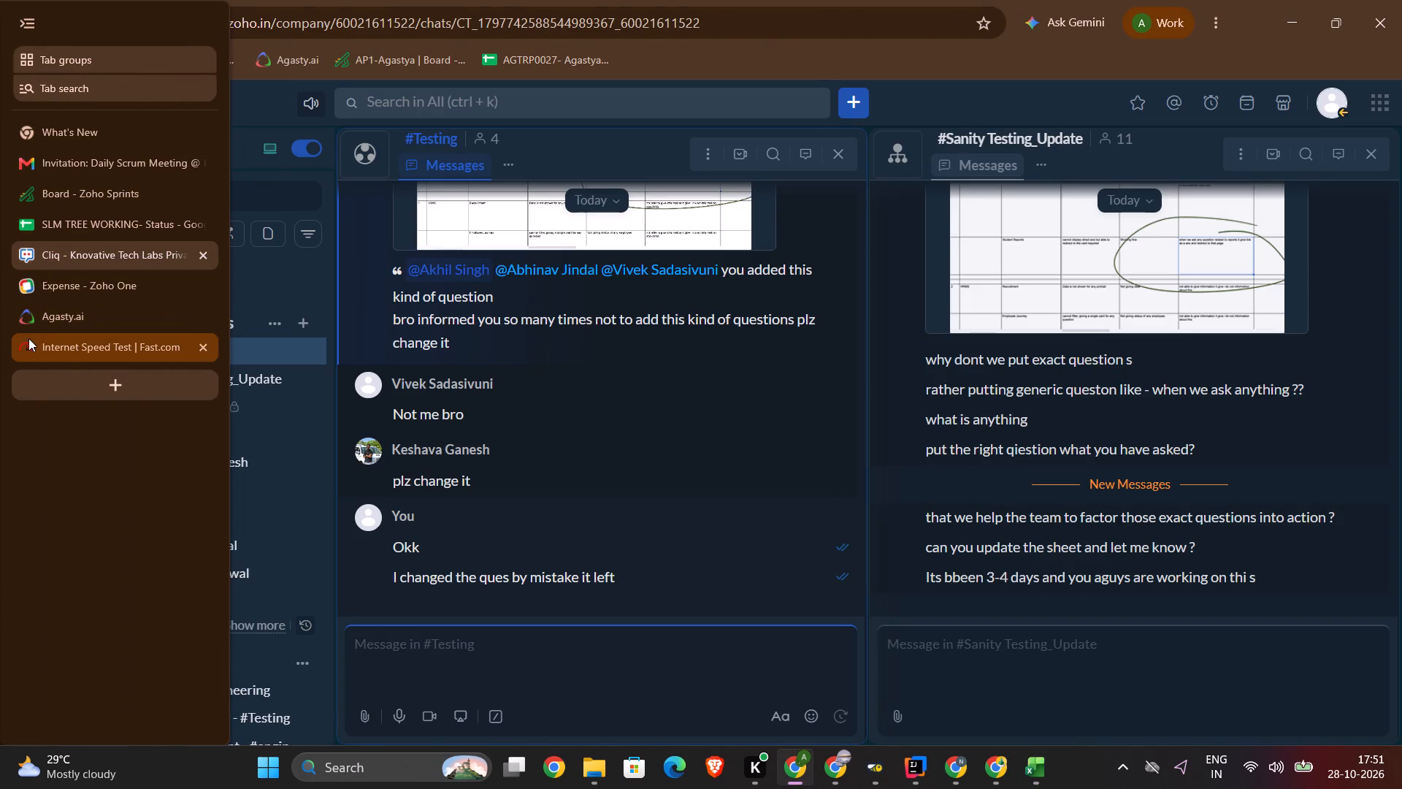
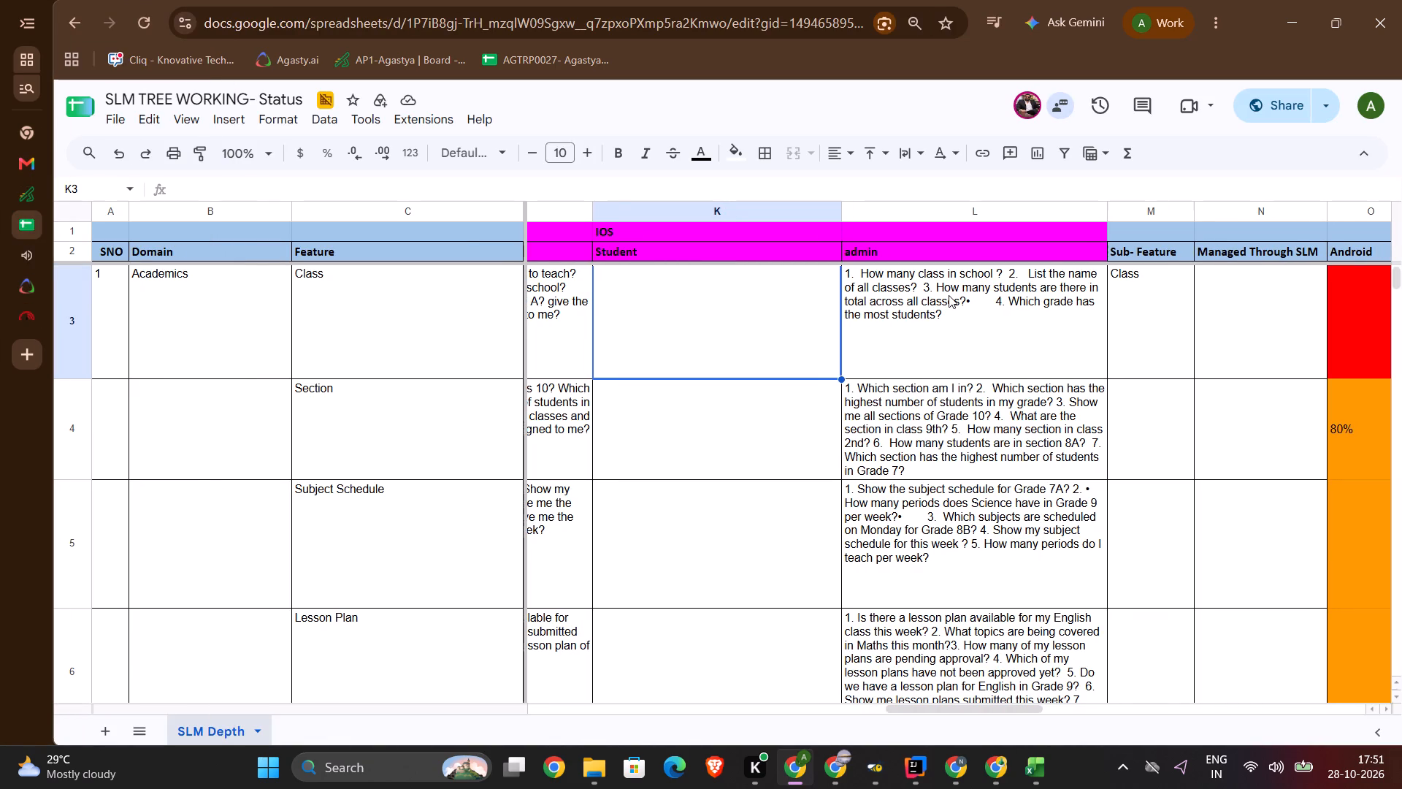
# Switch between the Excel question workbook and the SLM TREE WORKING- Status sheet, and look over the sheet's IOS Student and admin columns.
pyautogui.hotkey('alt', 'Tab')
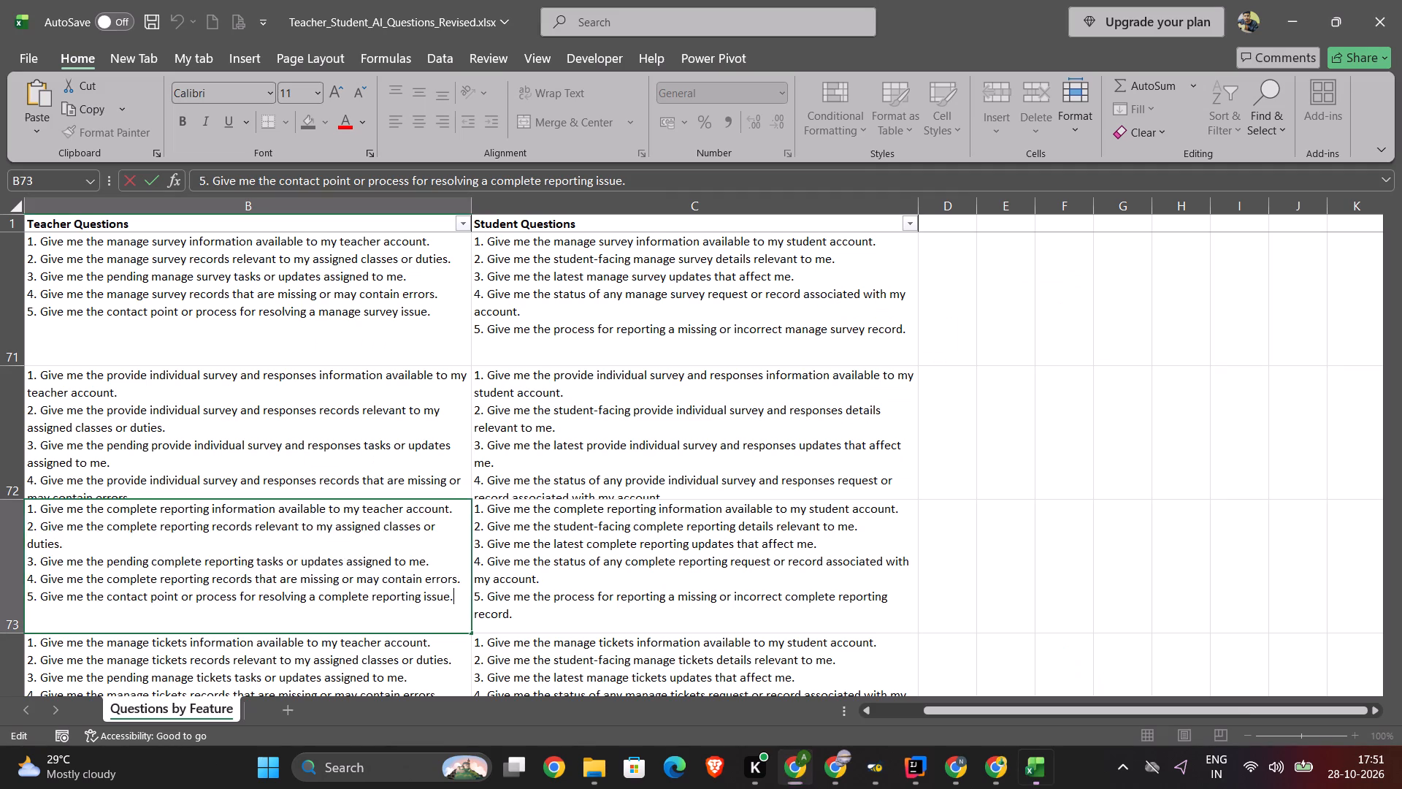
pyautogui.hotkey('alt', 'Tab')
pyautogui.hscroll(1, 715, 322)
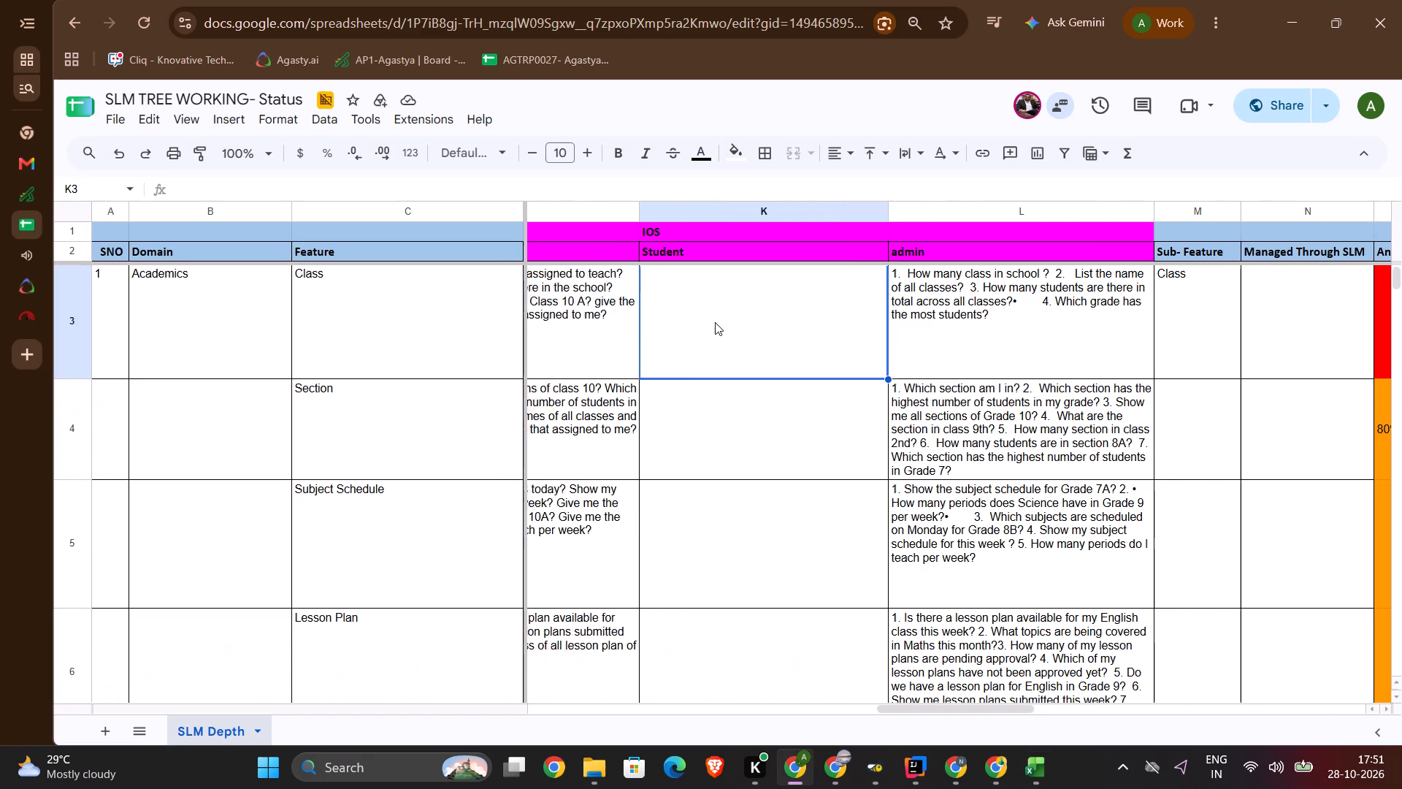
pyautogui.hscroll(1, 715, 322)
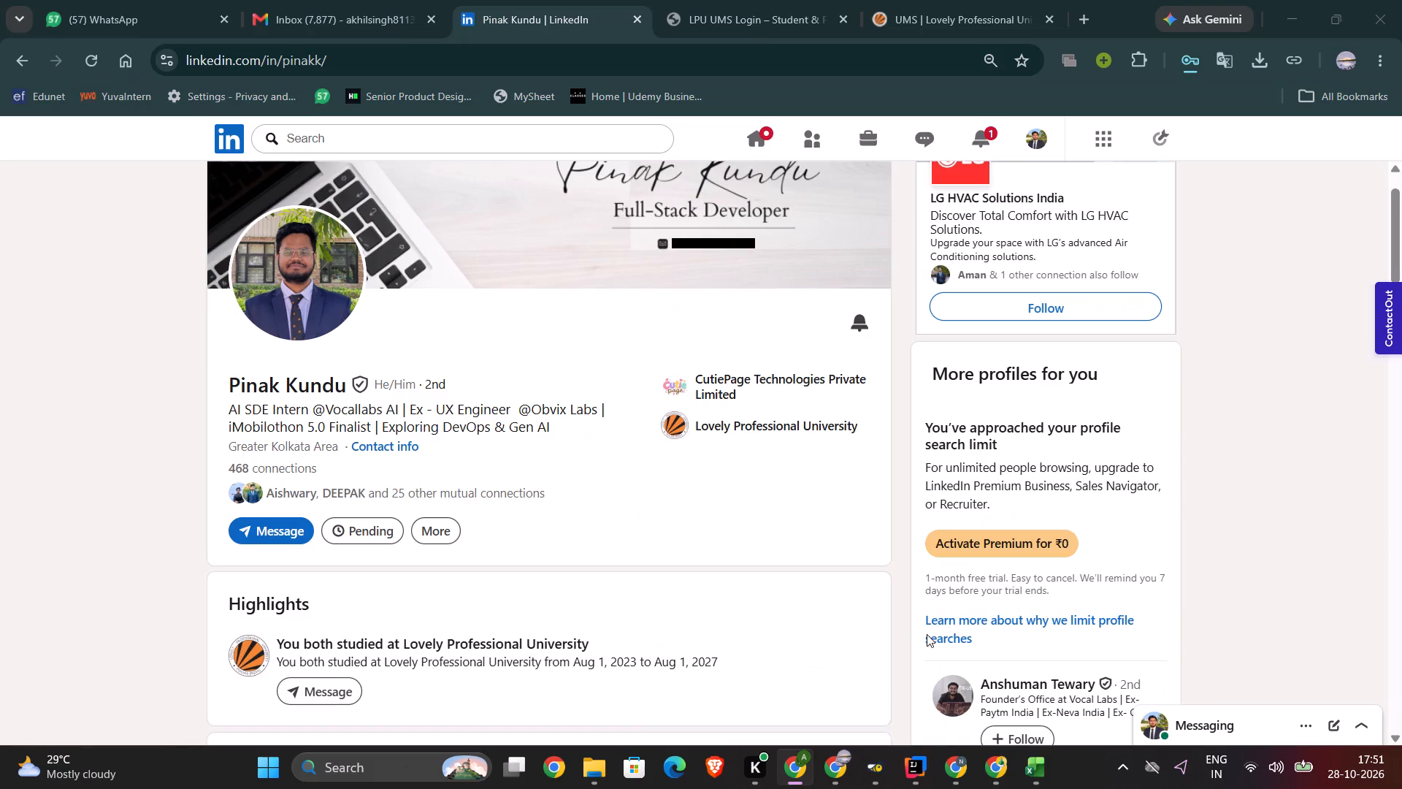
pyautogui.hotkey('alt', 'Tab')
pyautogui.hotkey('alt', 'Tab')
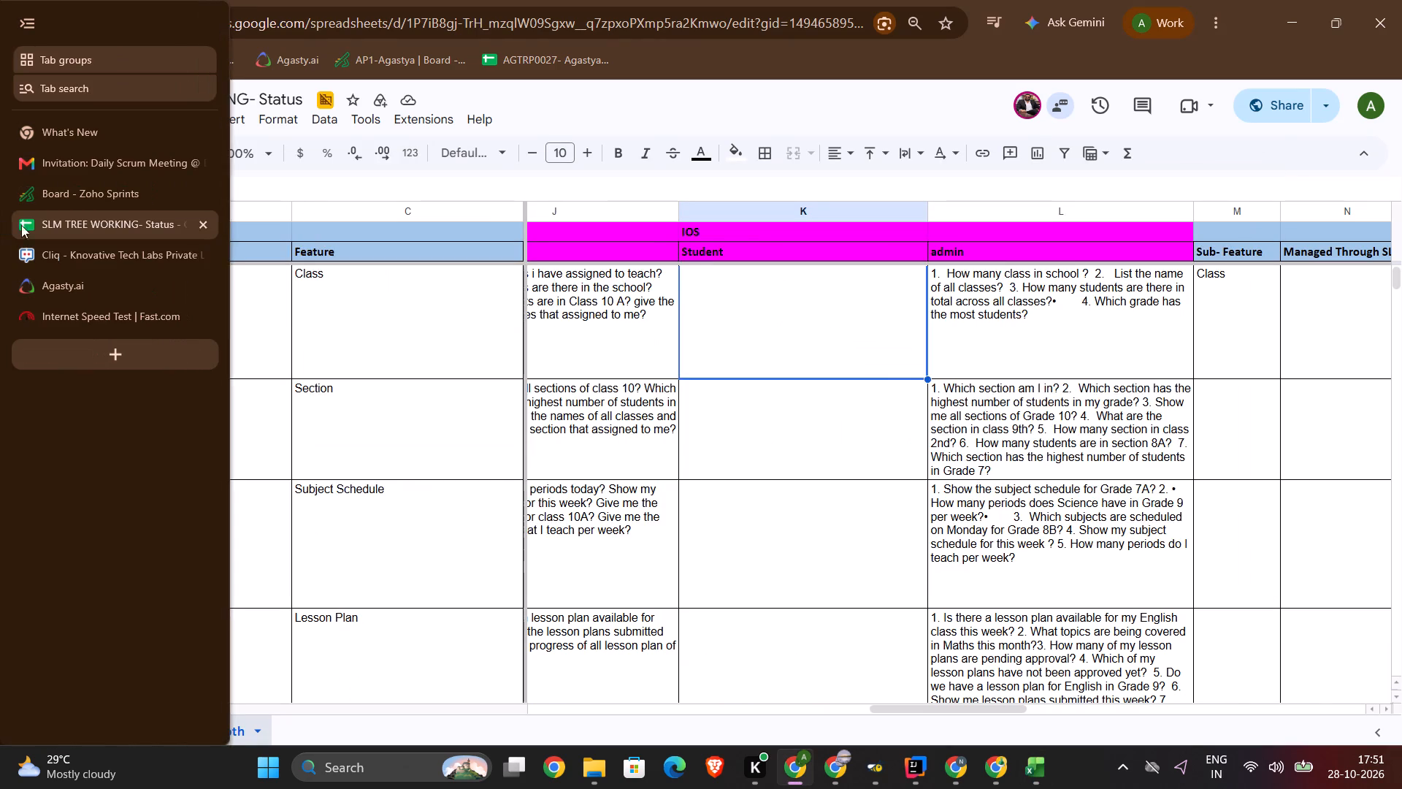
# Check the latest messages in the Cliq #Testing and #Sanity Testing_Update channels.
pyautogui.click(54, 260)
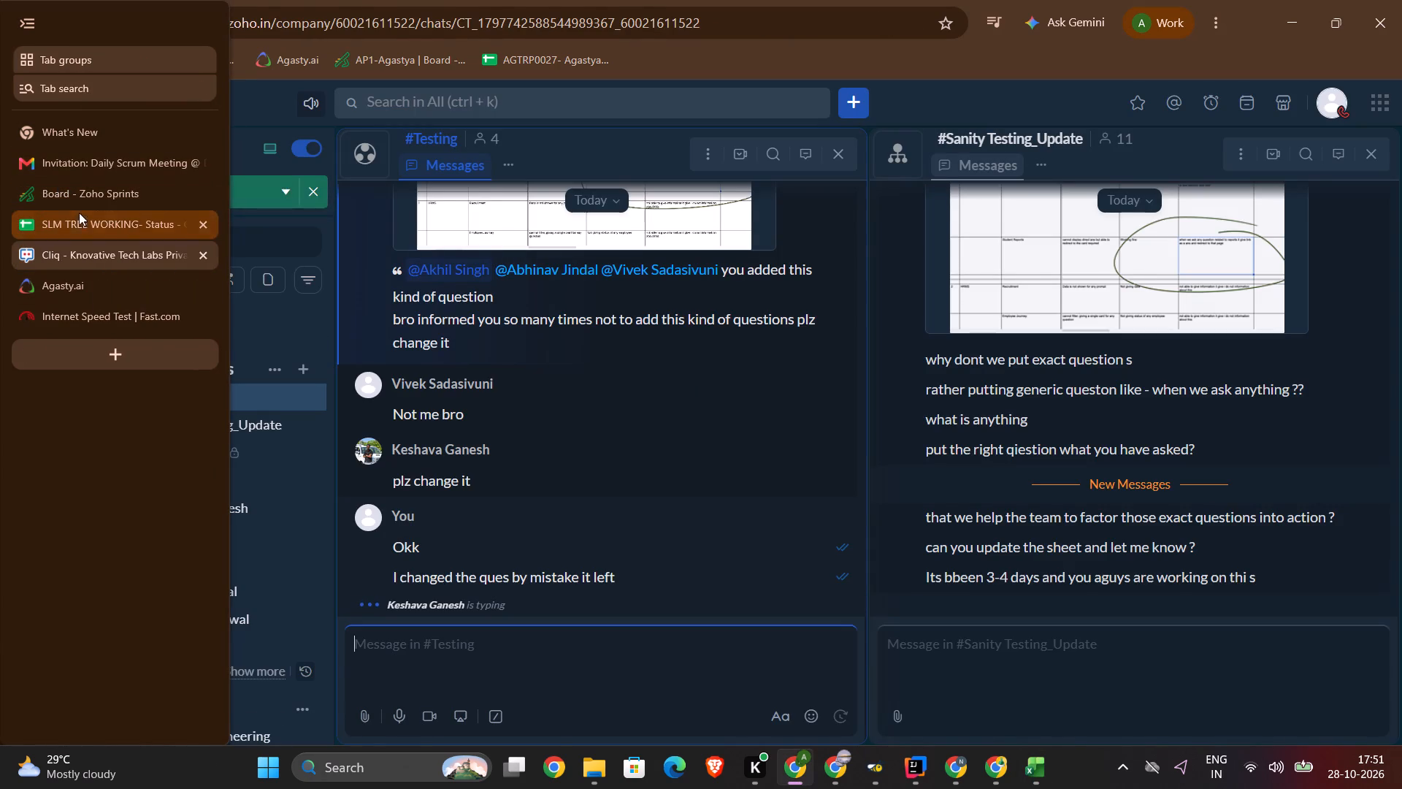
# Return to the SLM TREE WORKING- Status sheet and examine the IOS teacher questions from Class down to Assignments & Question Paper.
pyautogui.click(75, 219)
pyautogui.scroll(-2, 737, 385)
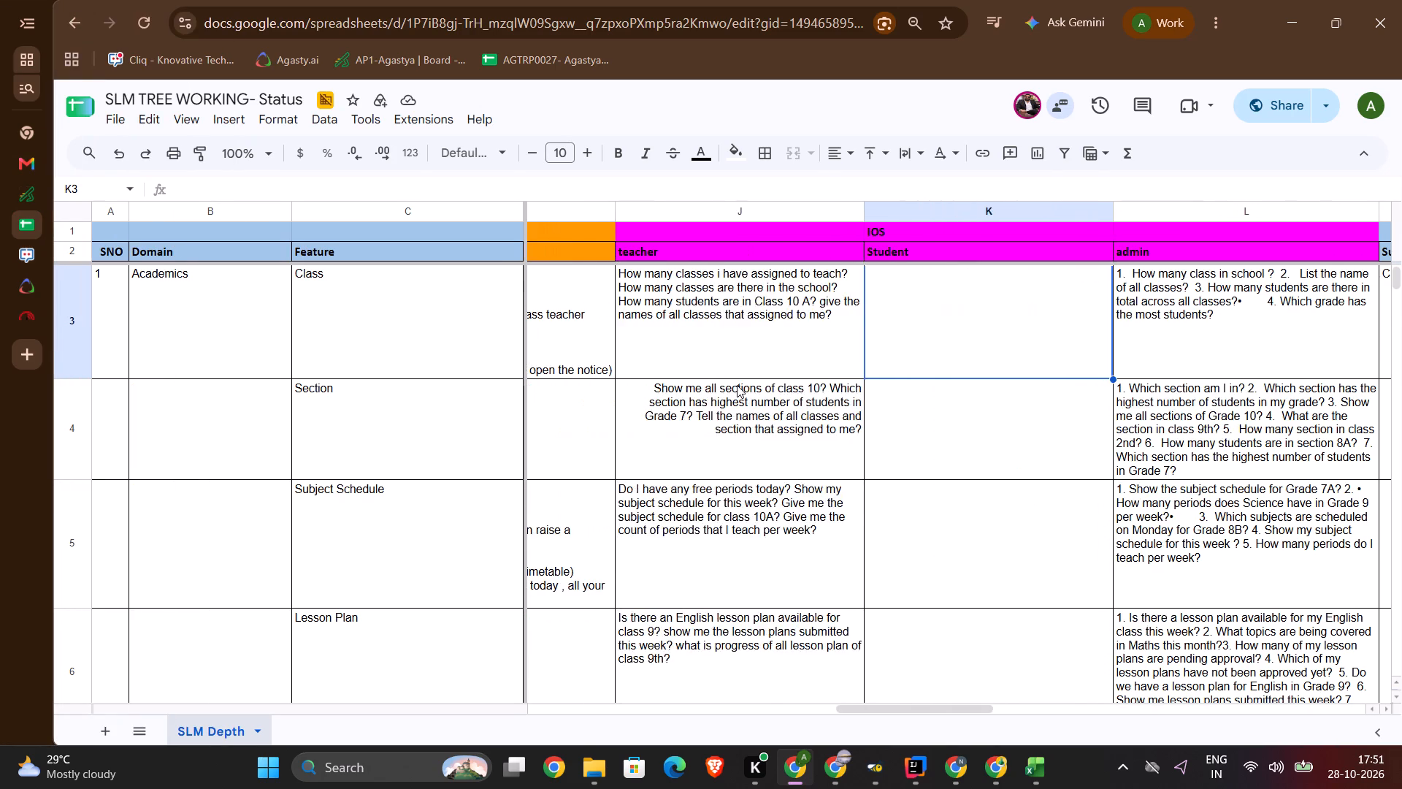
pyautogui.scroll(-4, 737, 385)
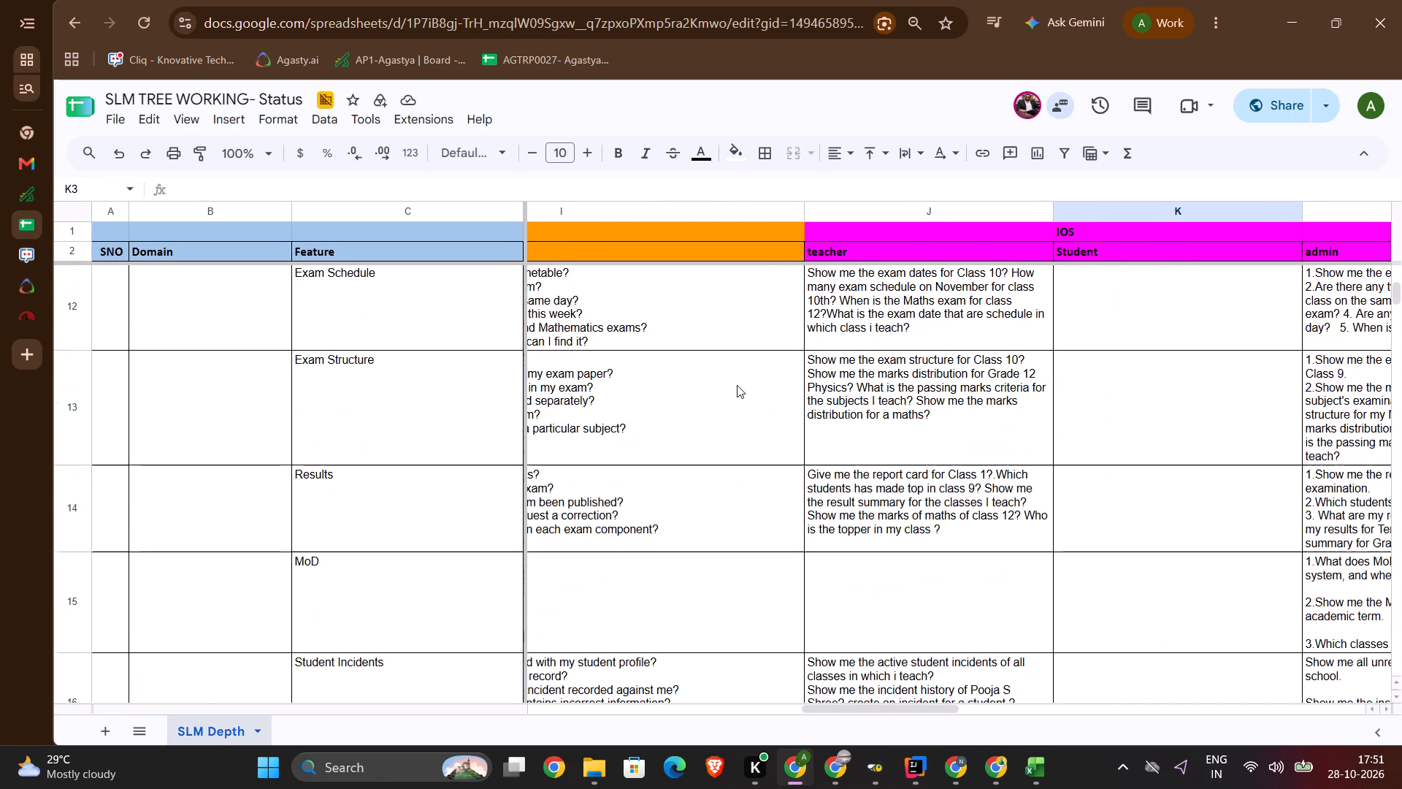
pyautogui.scroll(-4, 737, 385)
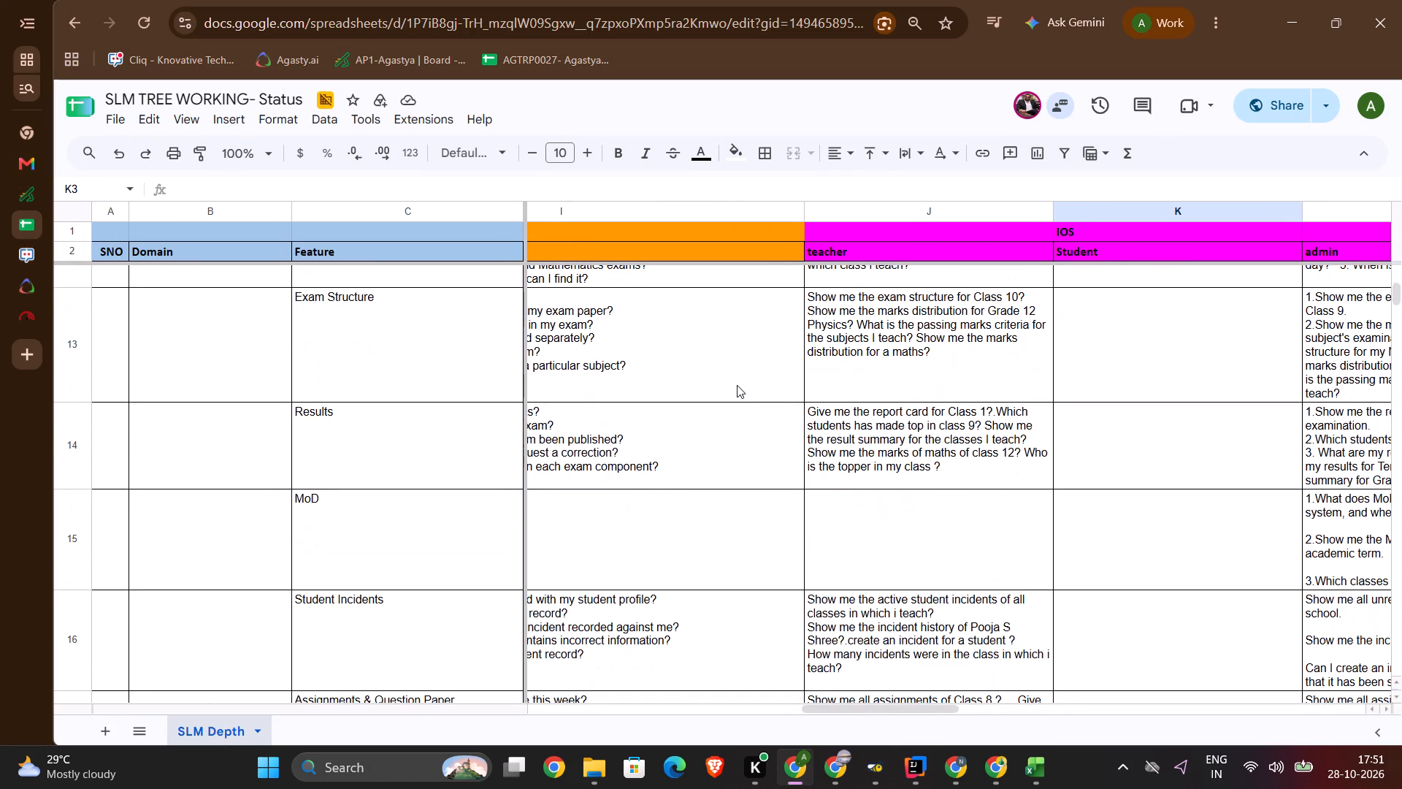
pyautogui.scroll(-1, 737, 385)
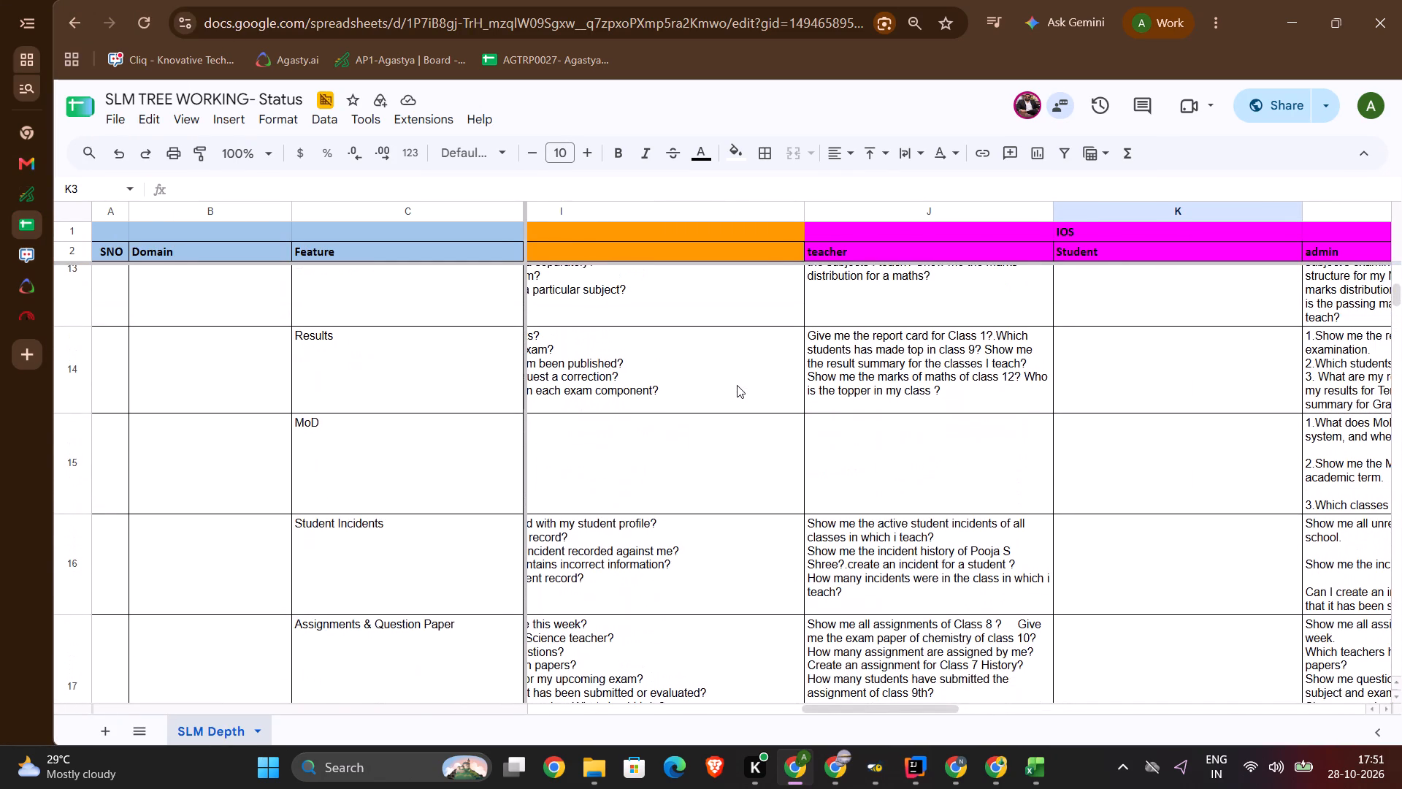
pyautogui.scroll(-2, 737, 385)
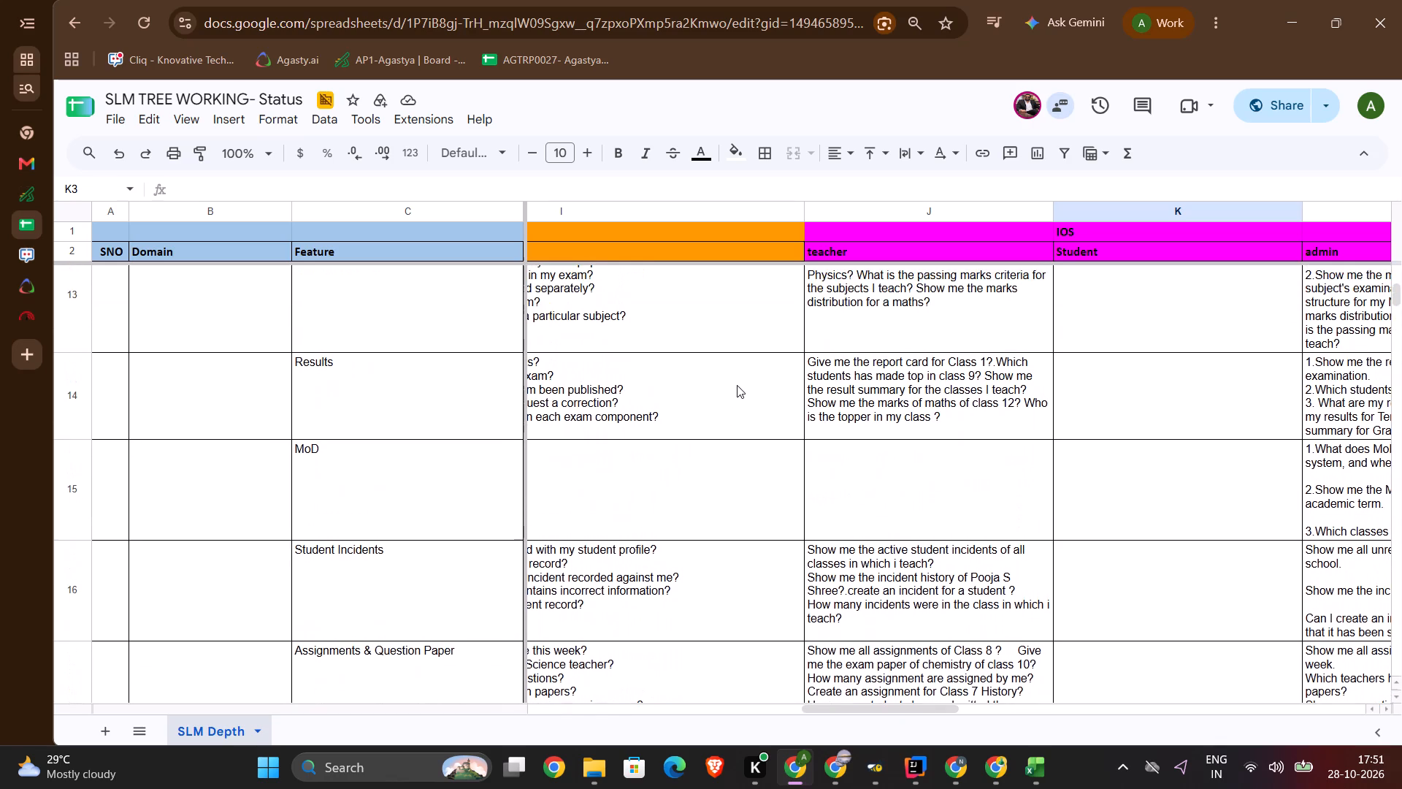
# Examine the Web Admin, student and teacher remarks from Results down through Student Reports and the first HRMS features.
pyautogui.hscroll(8, 737, 385)
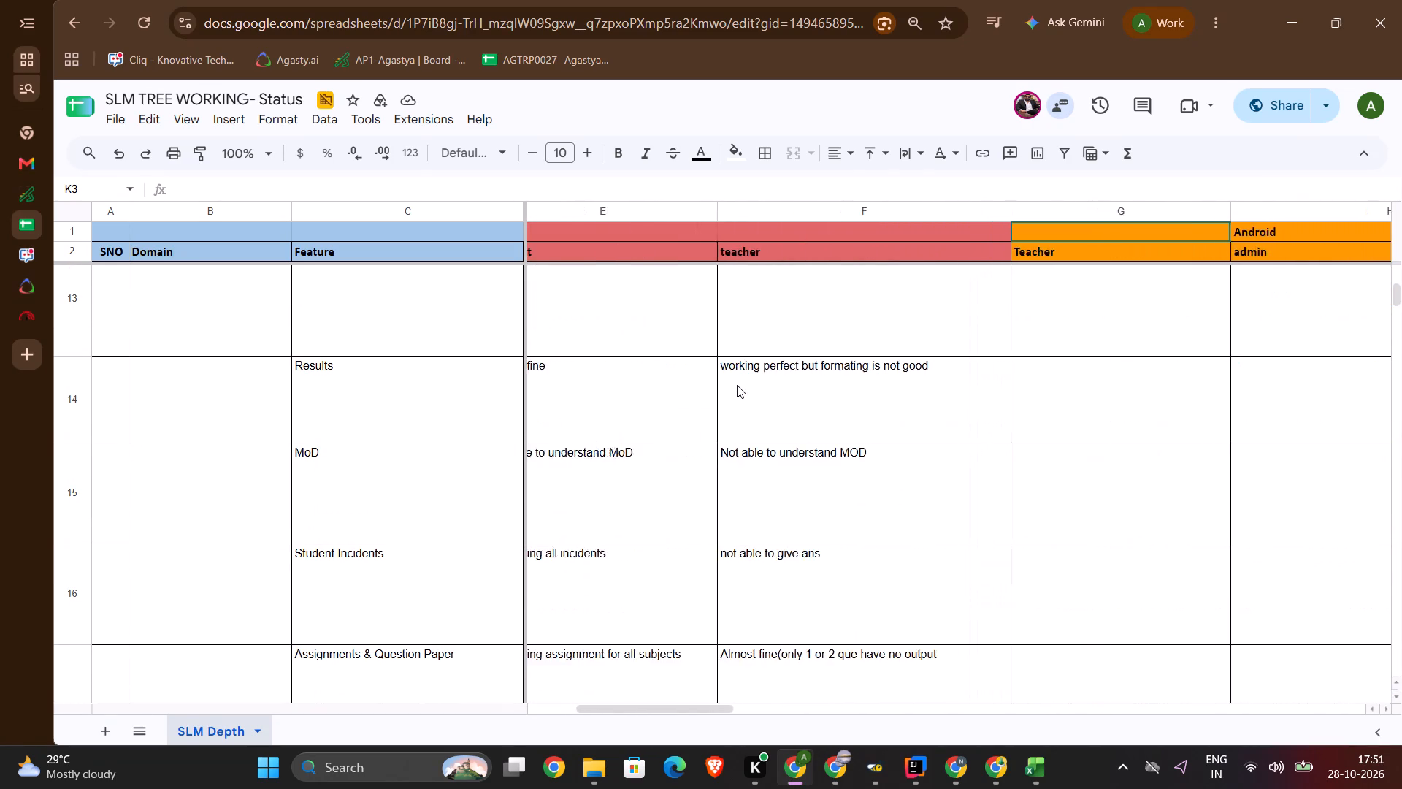
pyautogui.hscroll(2, 737, 385)
pyautogui.scroll(-3, 737, 385)
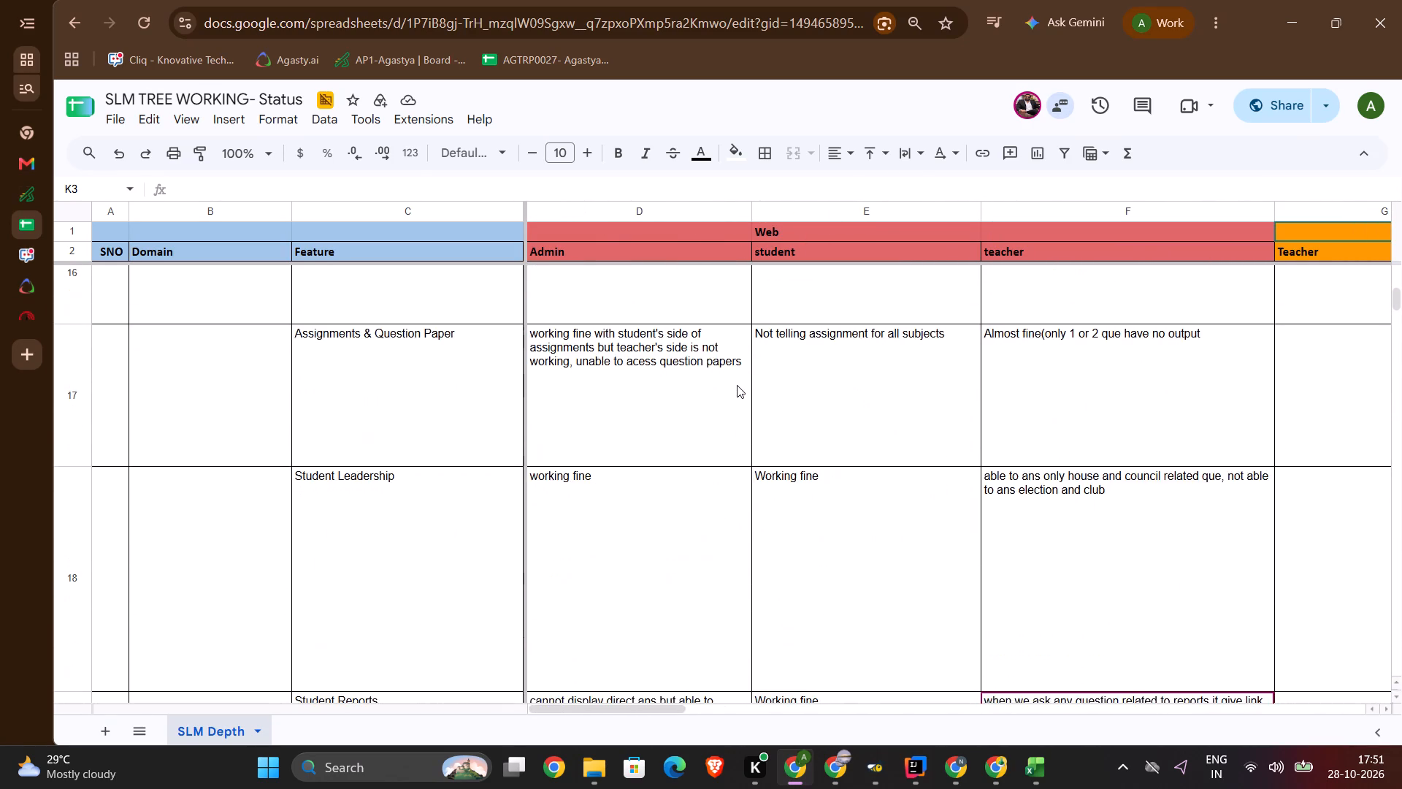
pyautogui.scroll(-4, 737, 385)
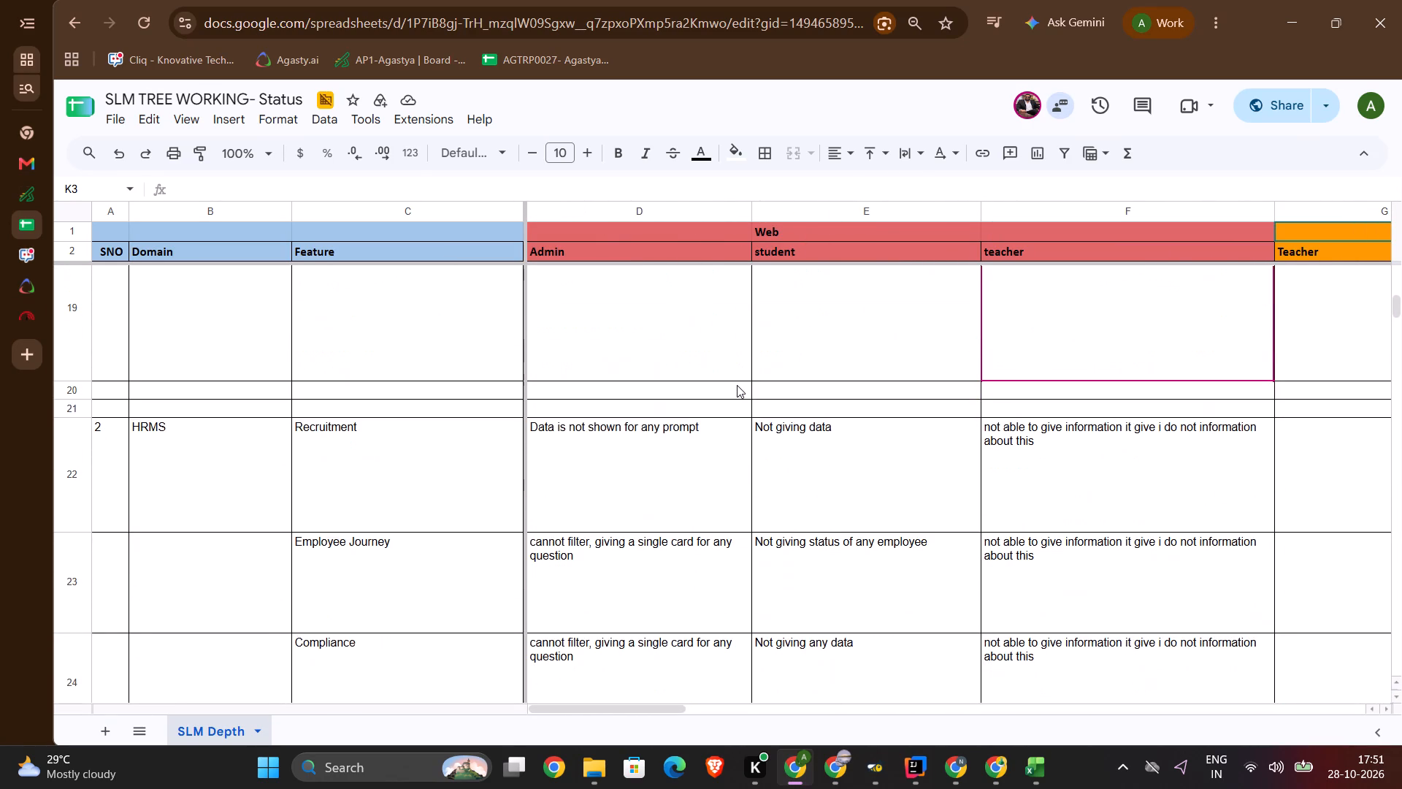
pyautogui.scroll(2, 234, 451)
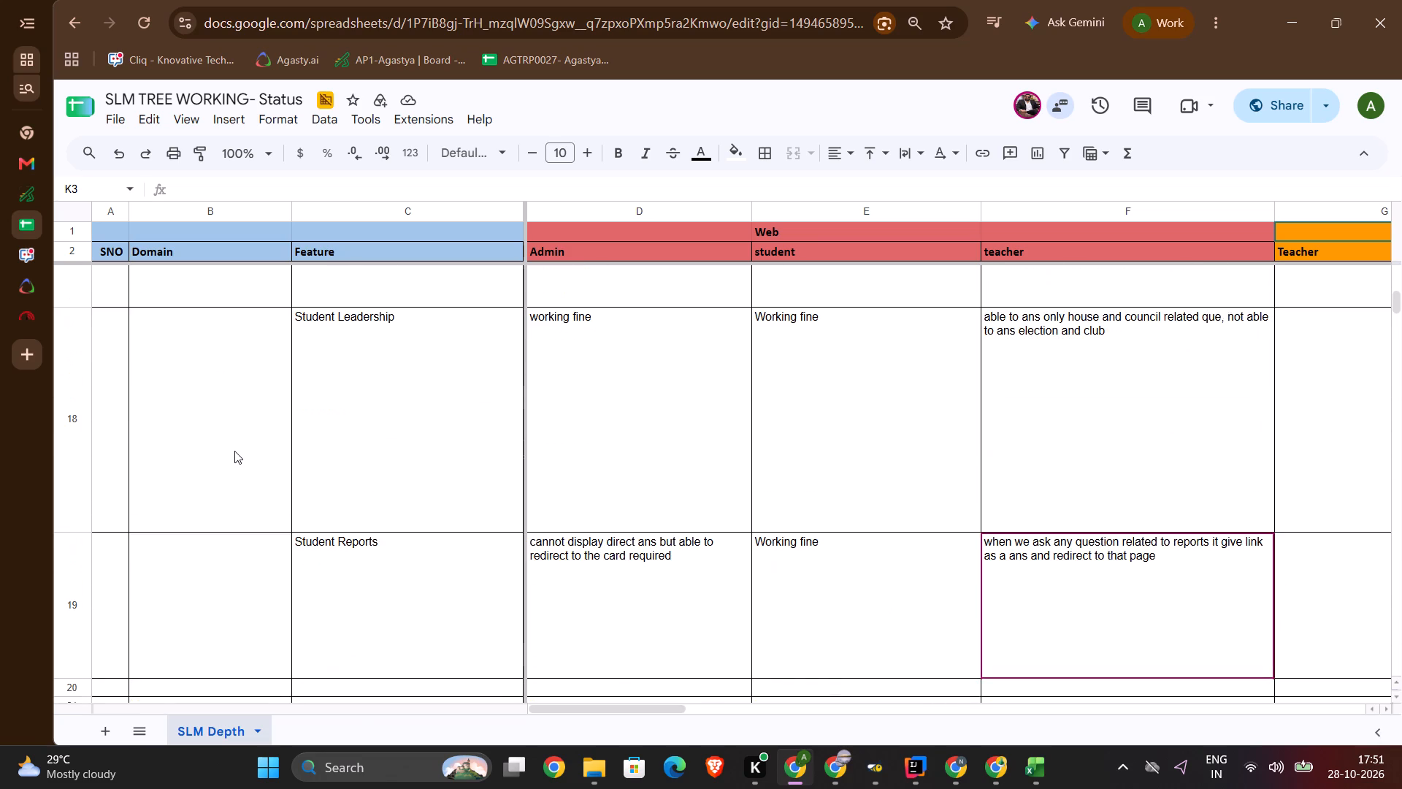
pyautogui.hscroll(1, 234, 451)
pyautogui.hscroll(1, 738, 433)
pyautogui.scroll(-1, 579, 453)
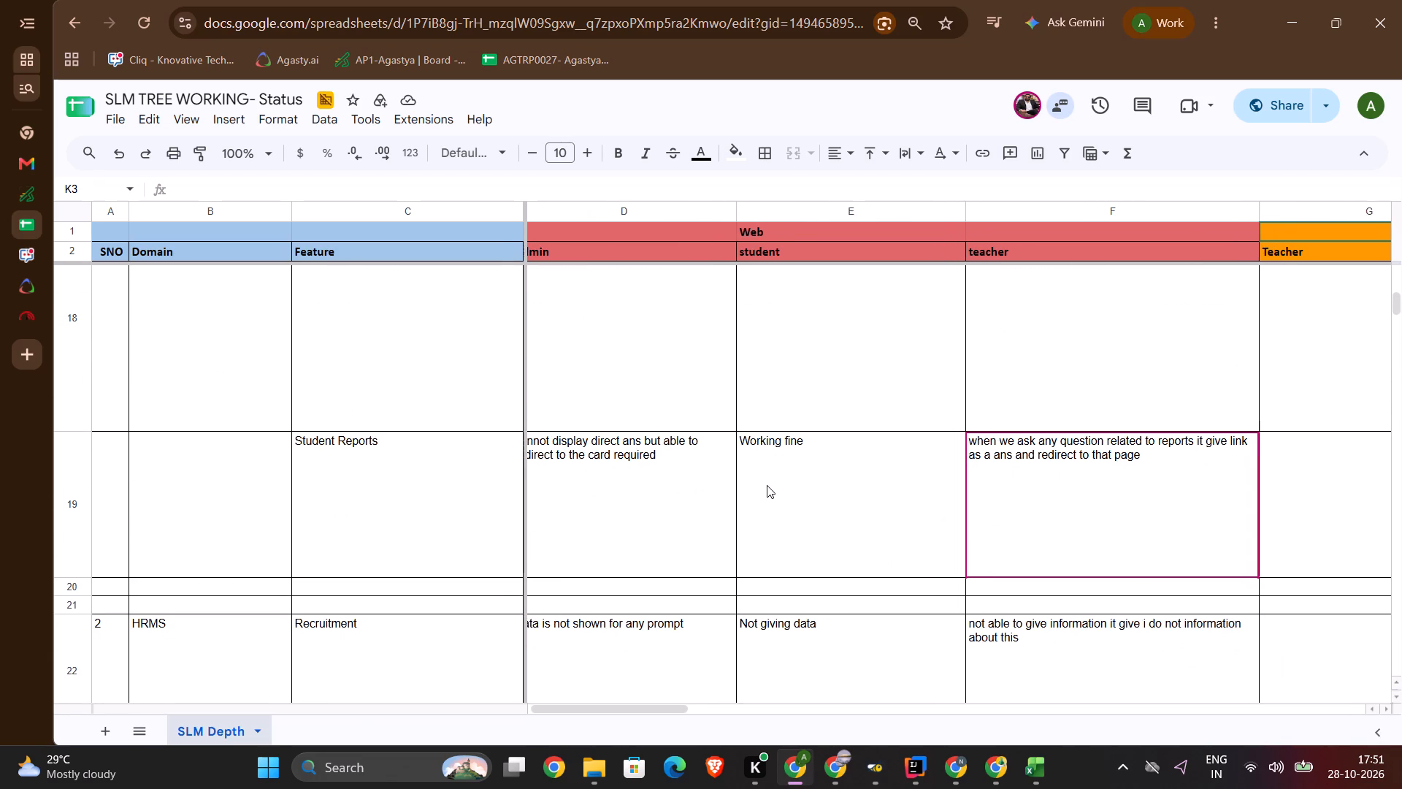
# Open the Web Admin remark for Student Reports to read its full text, and leave the cell without editing it.
pyautogui.click(543, 441)
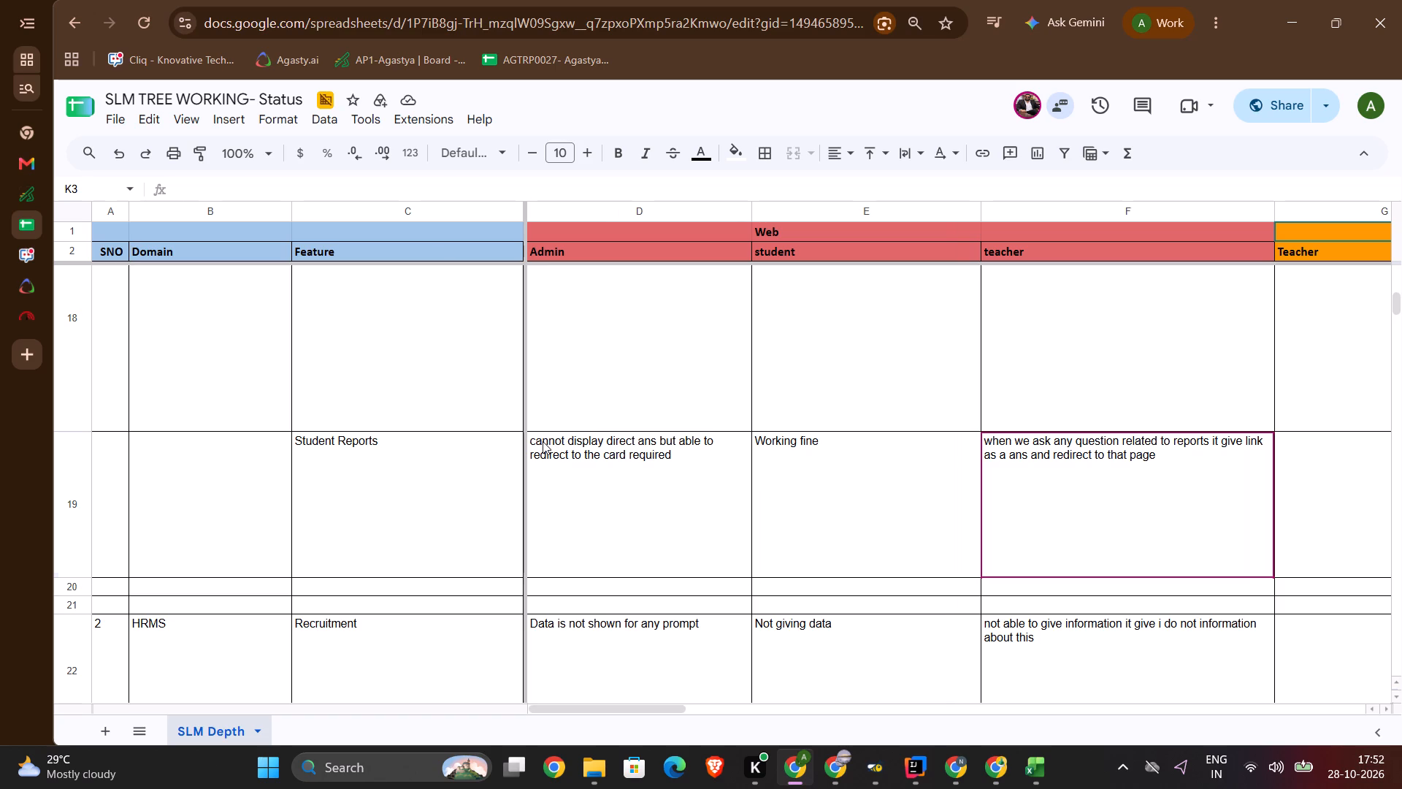
pyautogui.tripleClick(543, 441)
pyautogui.tripleClick(543, 441)
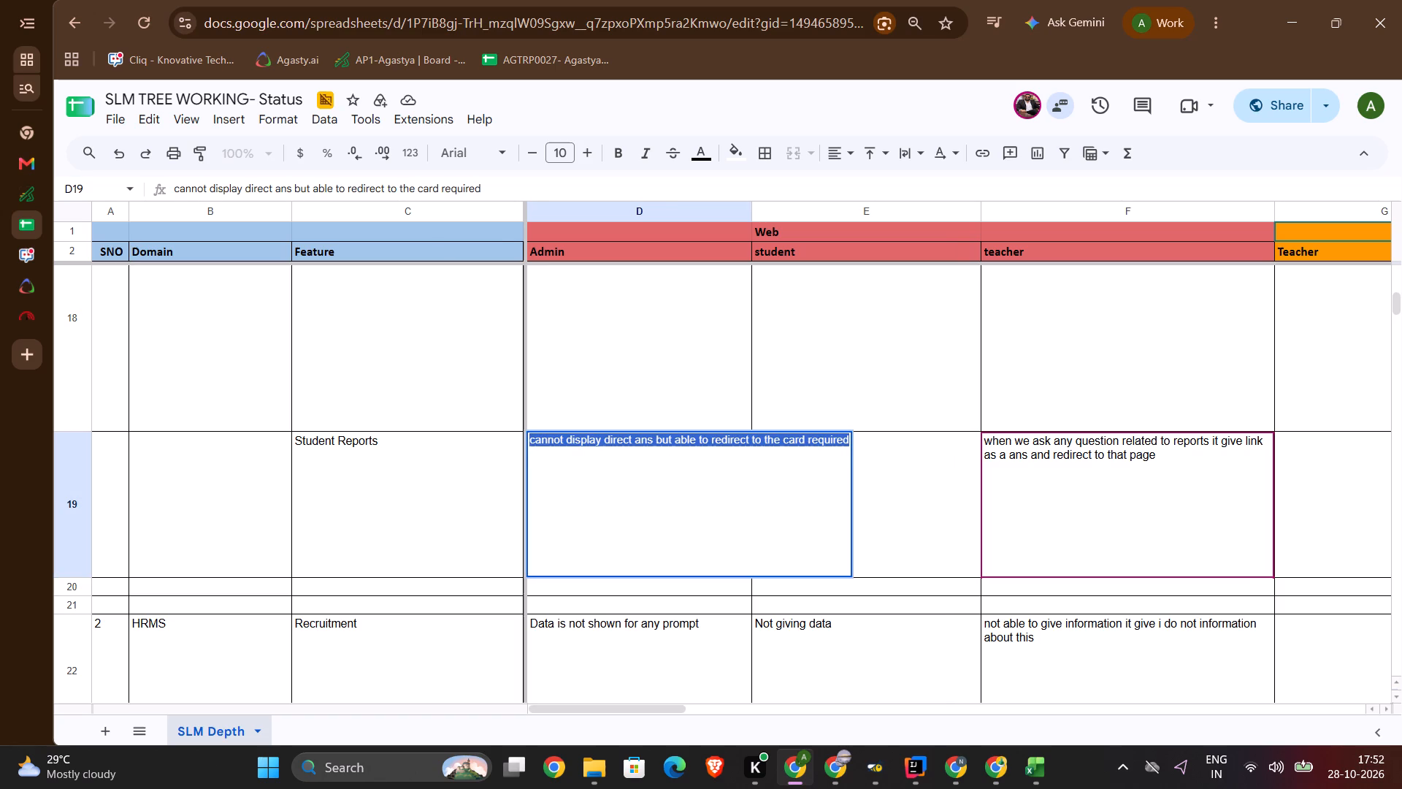
pyautogui.click(543, 441)
pyautogui.tripleClick(543, 441)
pyautogui.doubleClick(543, 441)
pyautogui.click(794, 496)
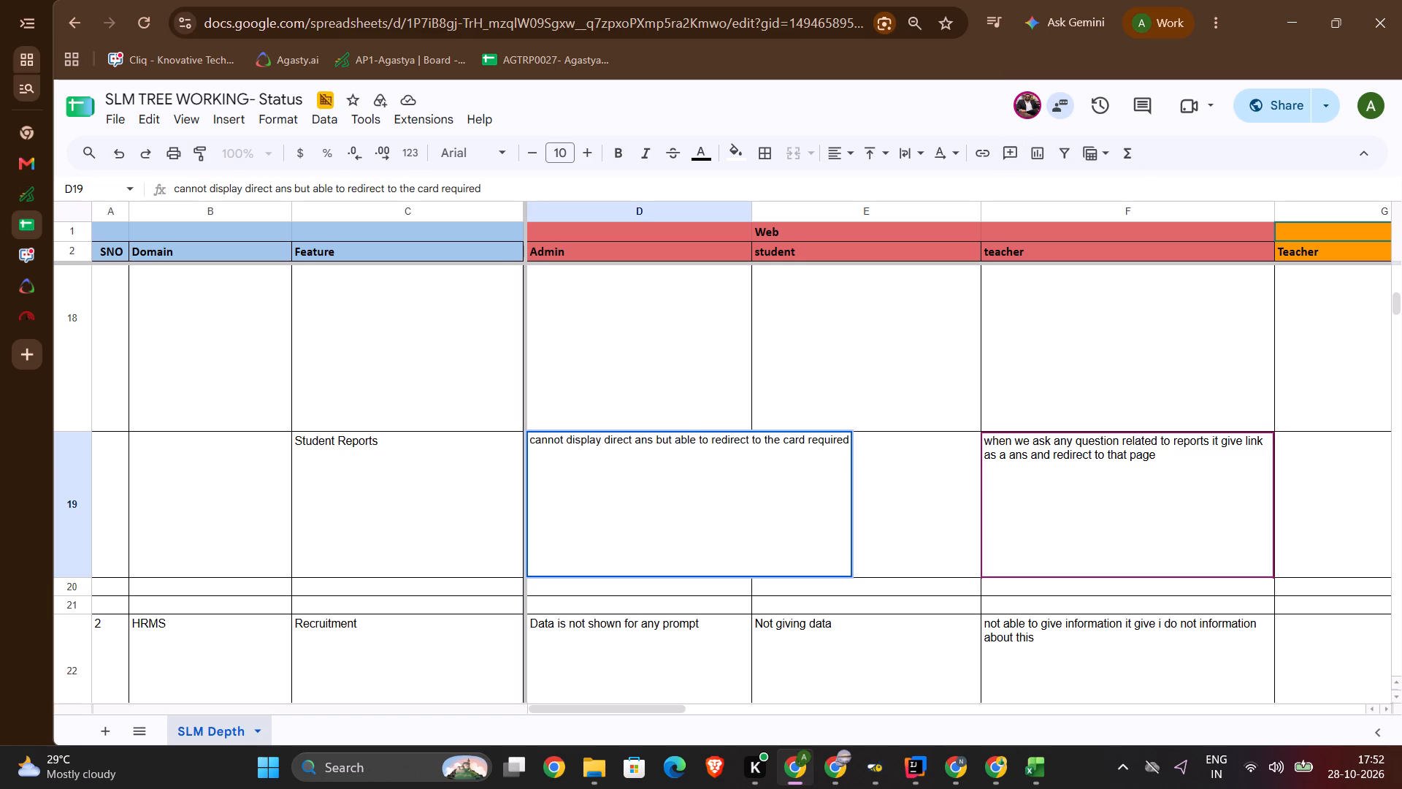
pyautogui.click(624, 380)
# Examine the Web and Android entries for the Student Leadership and Student Reports features.
pyautogui.hscroll(-1, 732, 432)
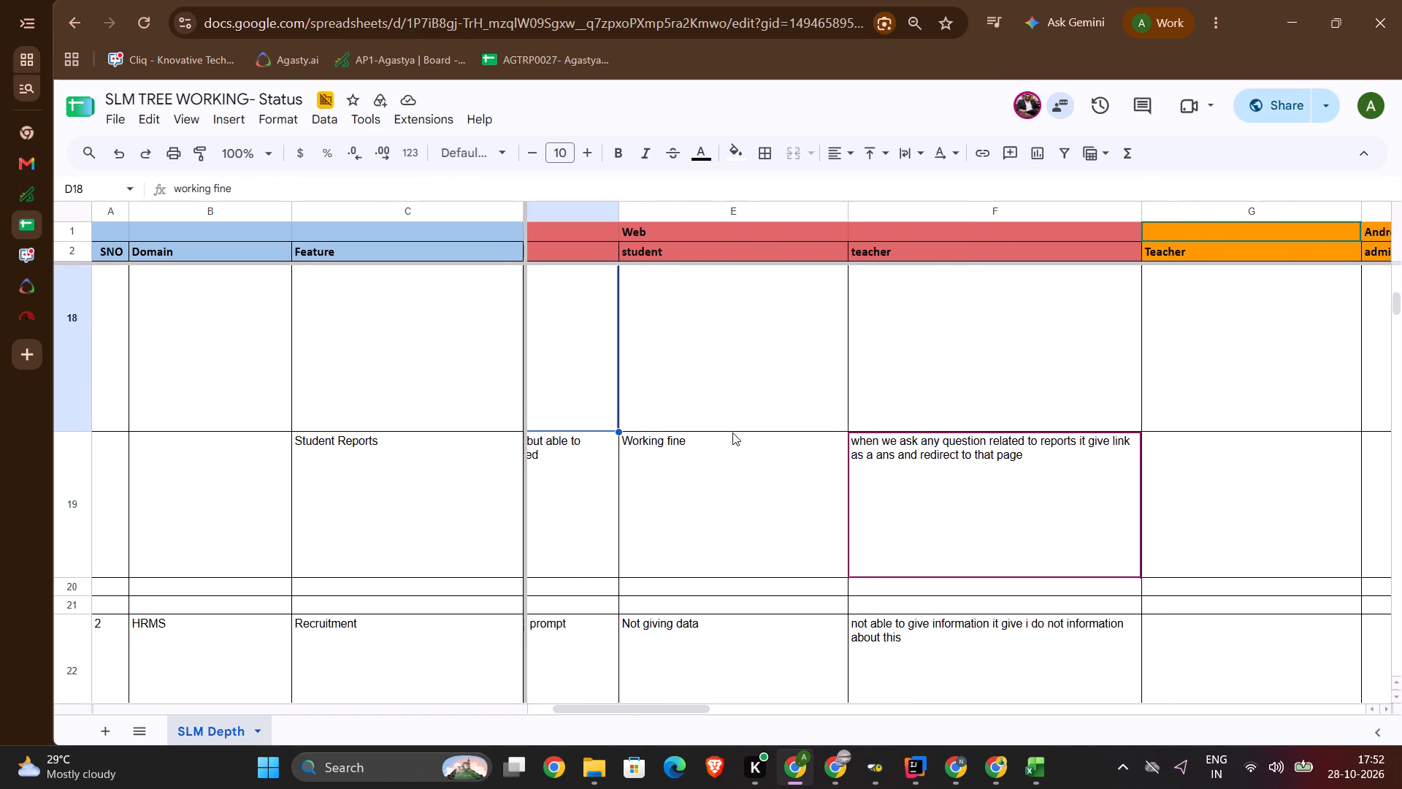
pyautogui.hscroll(-3, 732, 432)
pyautogui.scroll(1, 732, 432)
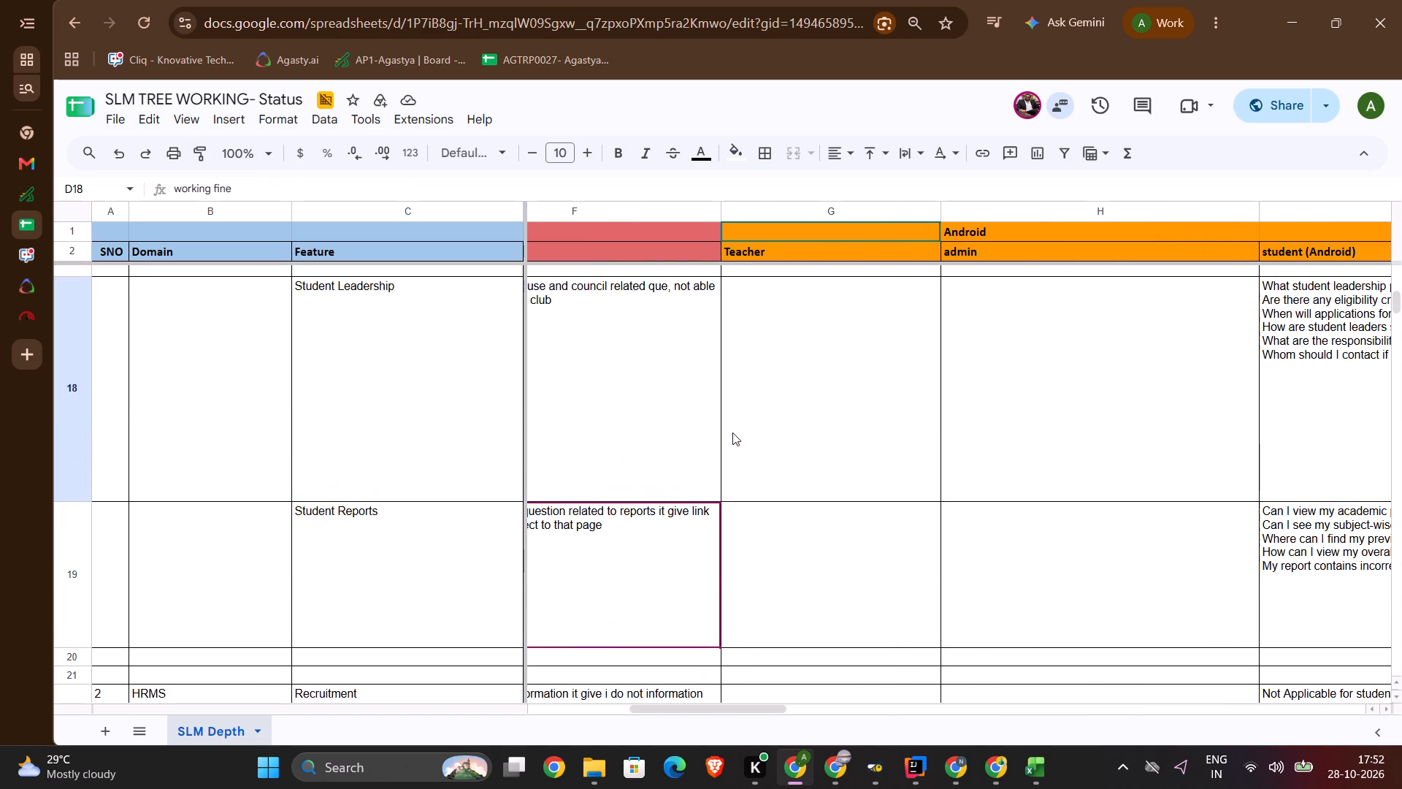
pyautogui.scroll(1, 732, 432)
pyautogui.scroll(-1, 732, 432)
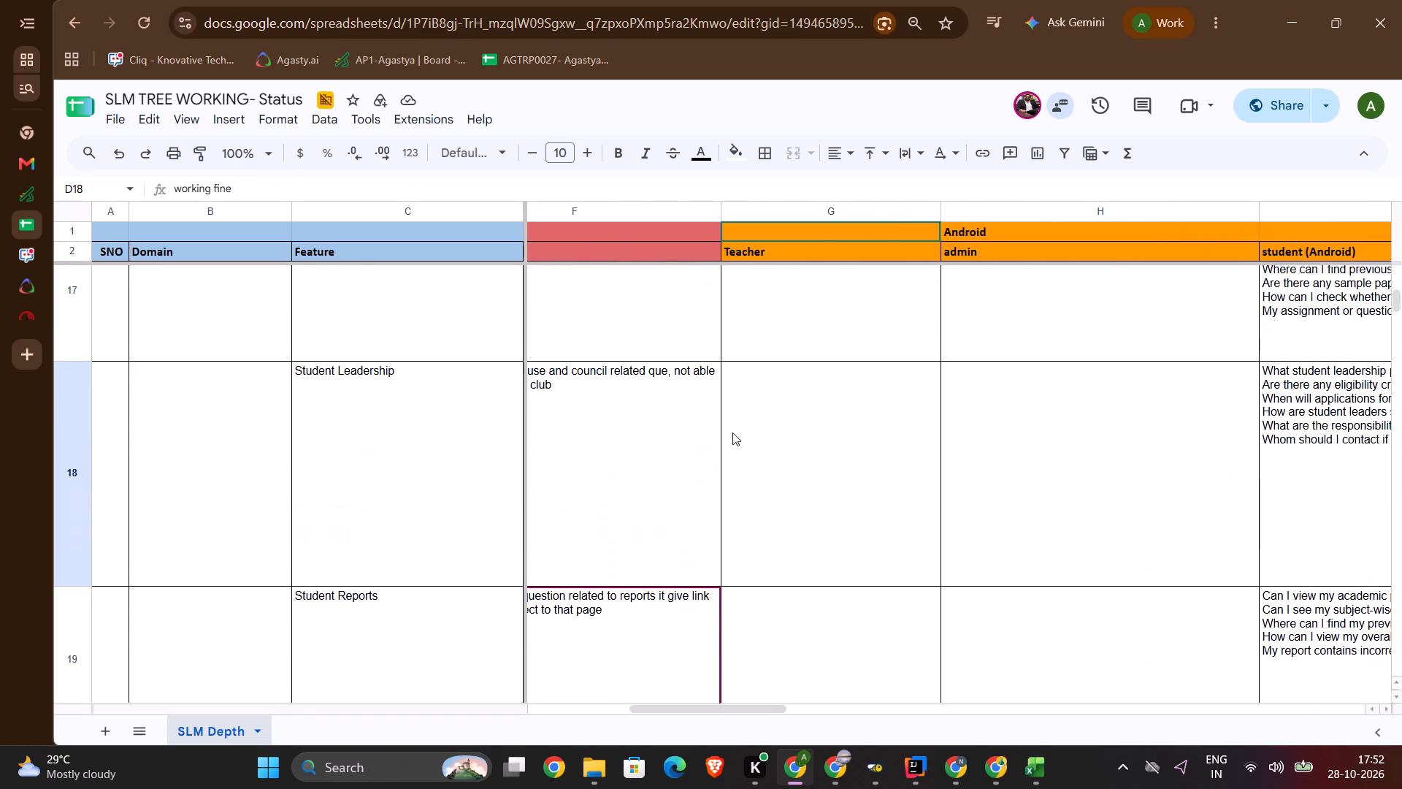
pyautogui.scroll(-2, 732, 432)
pyautogui.hscroll(3, 732, 432)
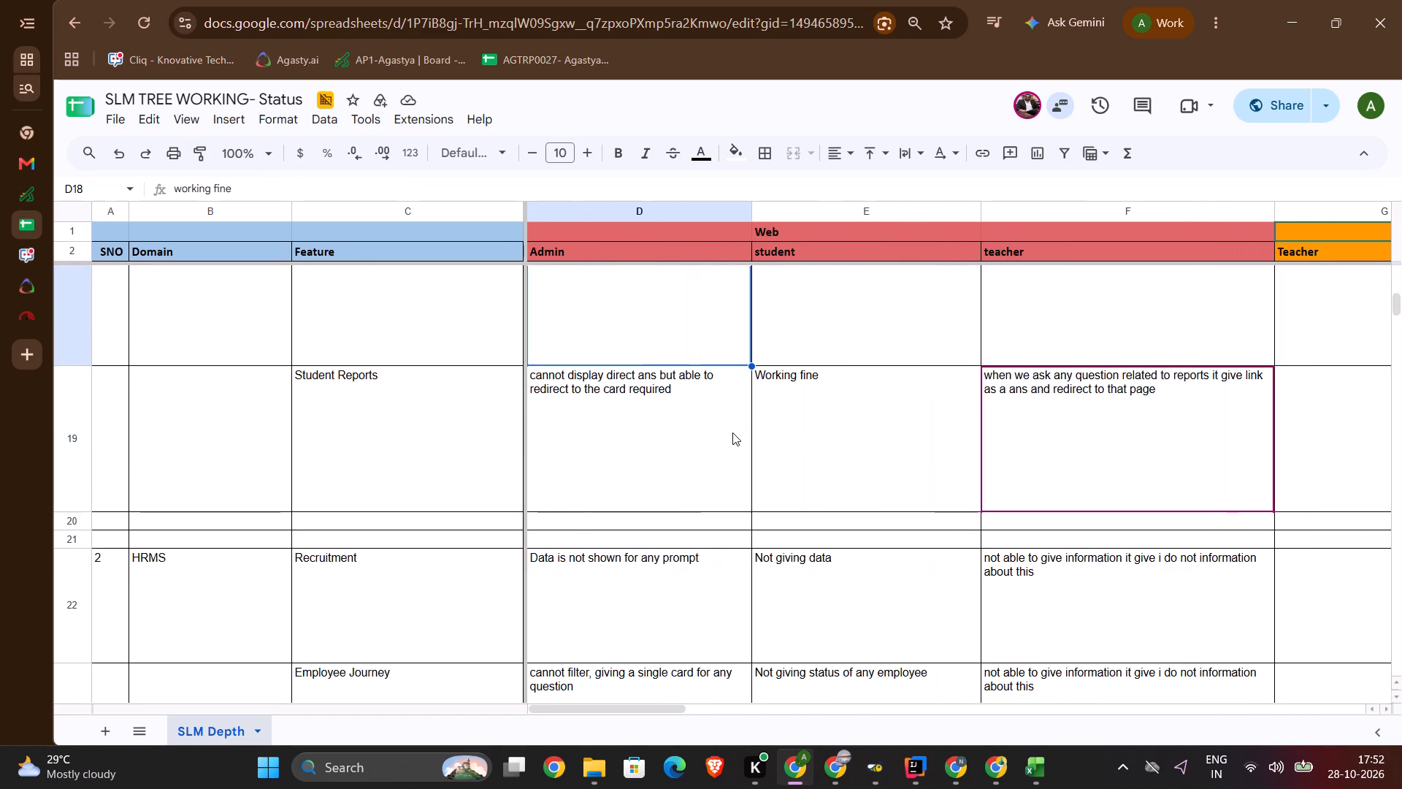
pyautogui.hscroll(2, 732, 432)
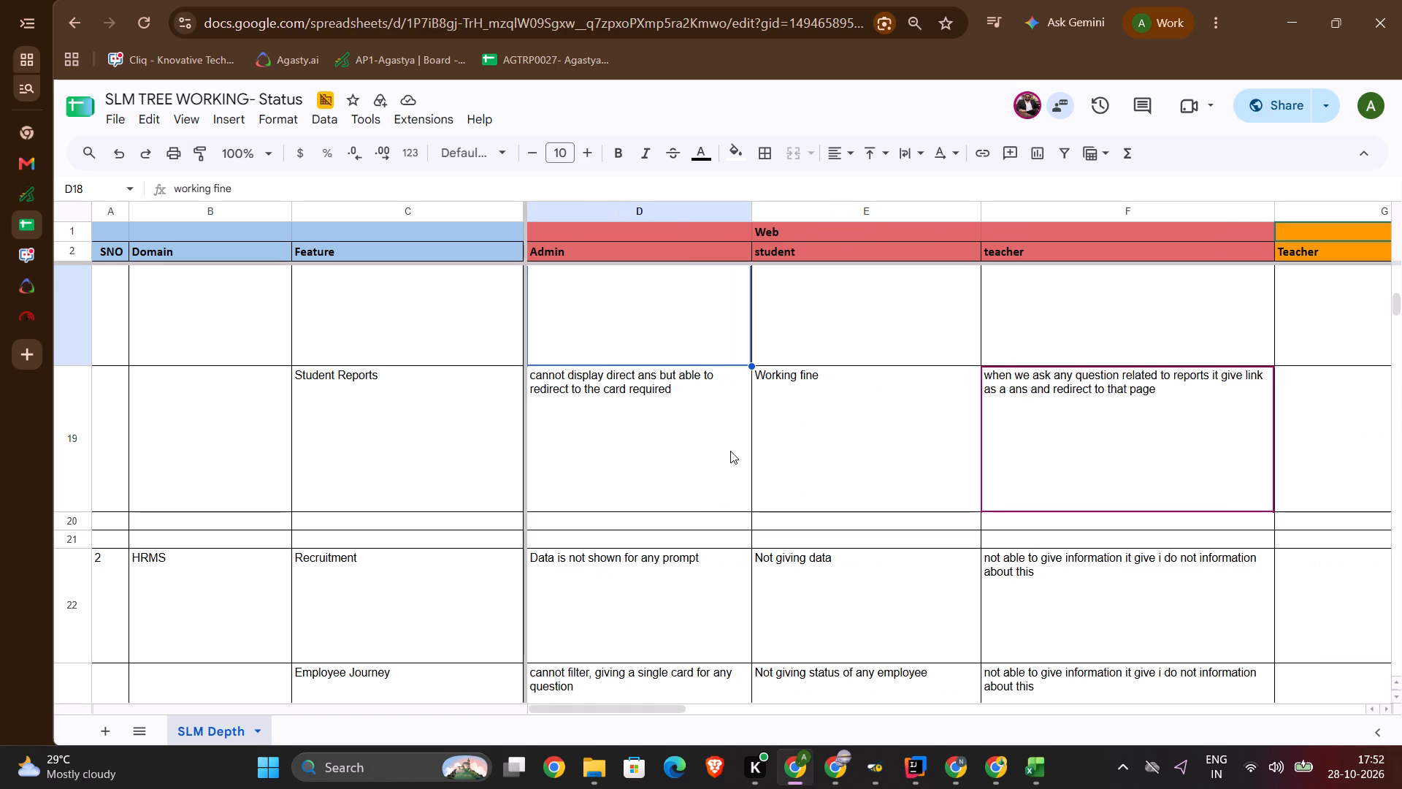
pyautogui.click(635, 477)
pyautogui.click(834, 439)
# Examine the student (Android) and IOS role questions from Student Reports back up to the Class feature.
pyautogui.hscroll(-2, 834, 439)
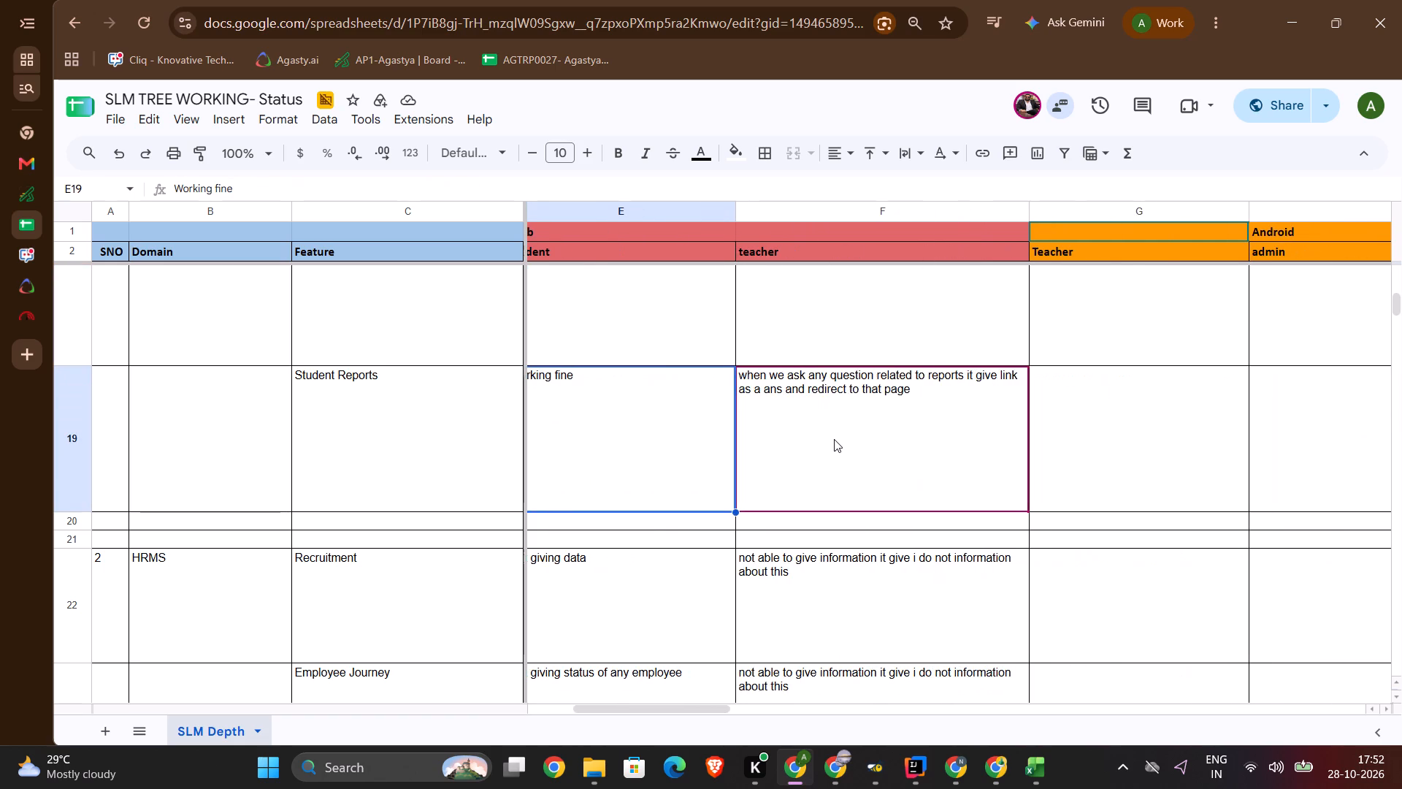
pyautogui.hscroll(-6, 834, 439)
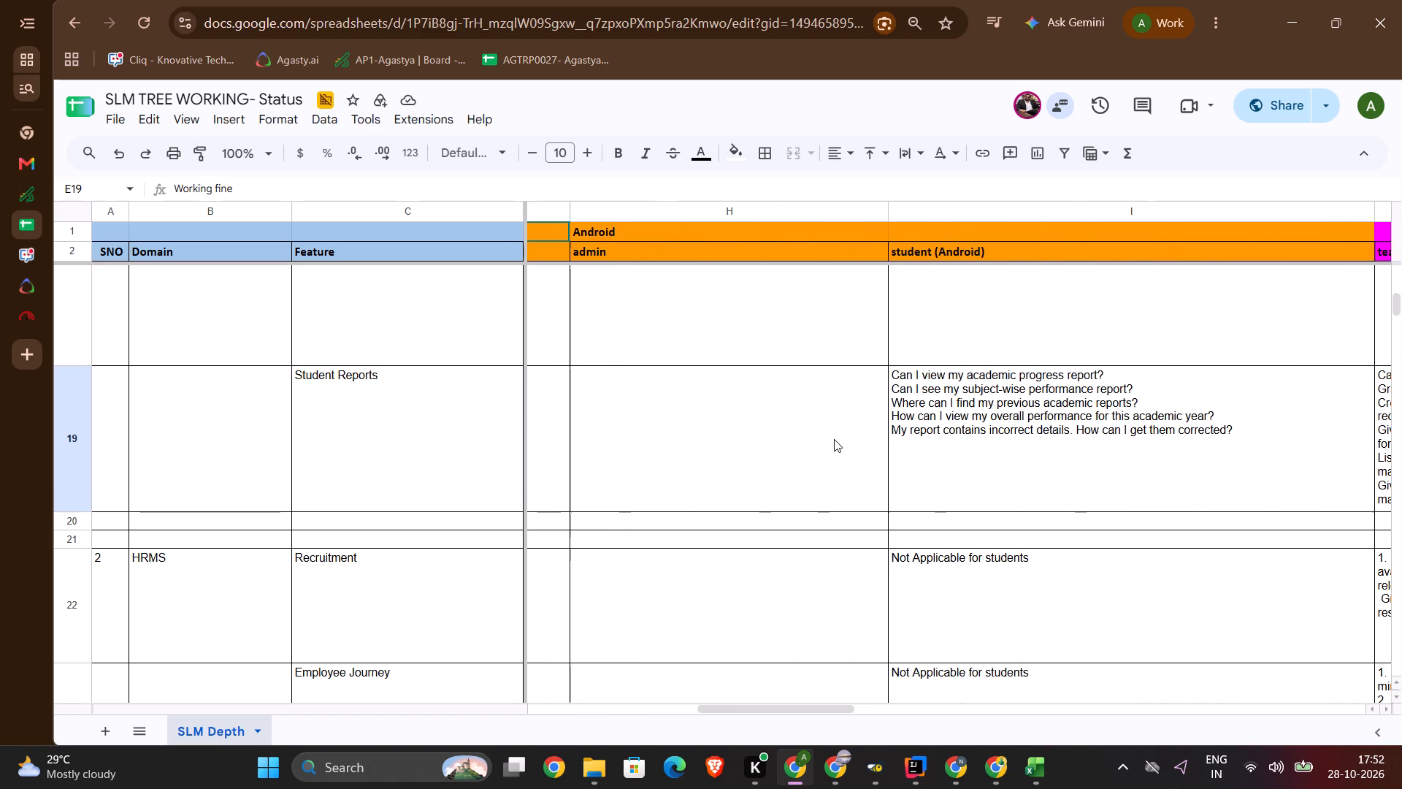
pyautogui.hscroll(-4, 834, 439)
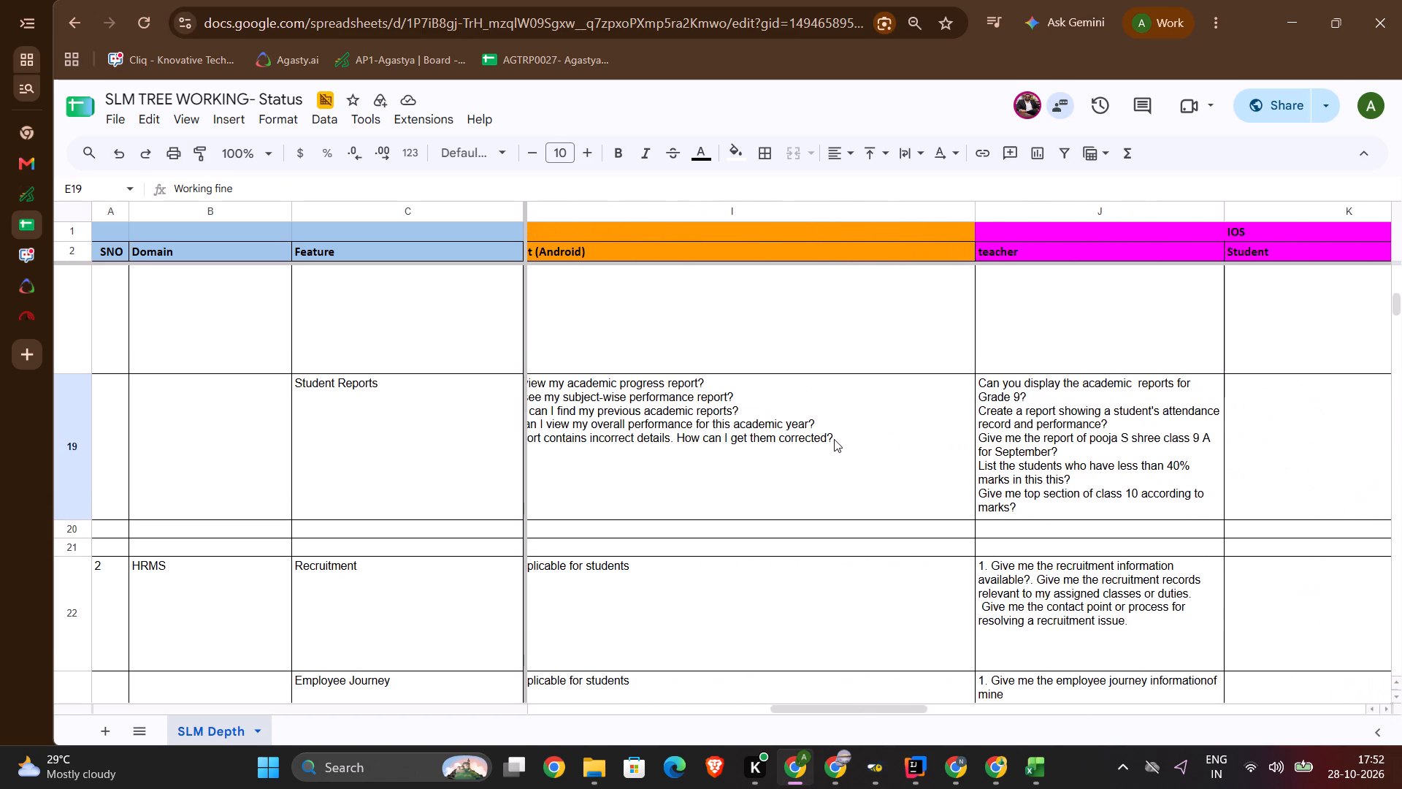
pyautogui.hscroll(1, 834, 439)
pyautogui.scroll(2, 834, 439)
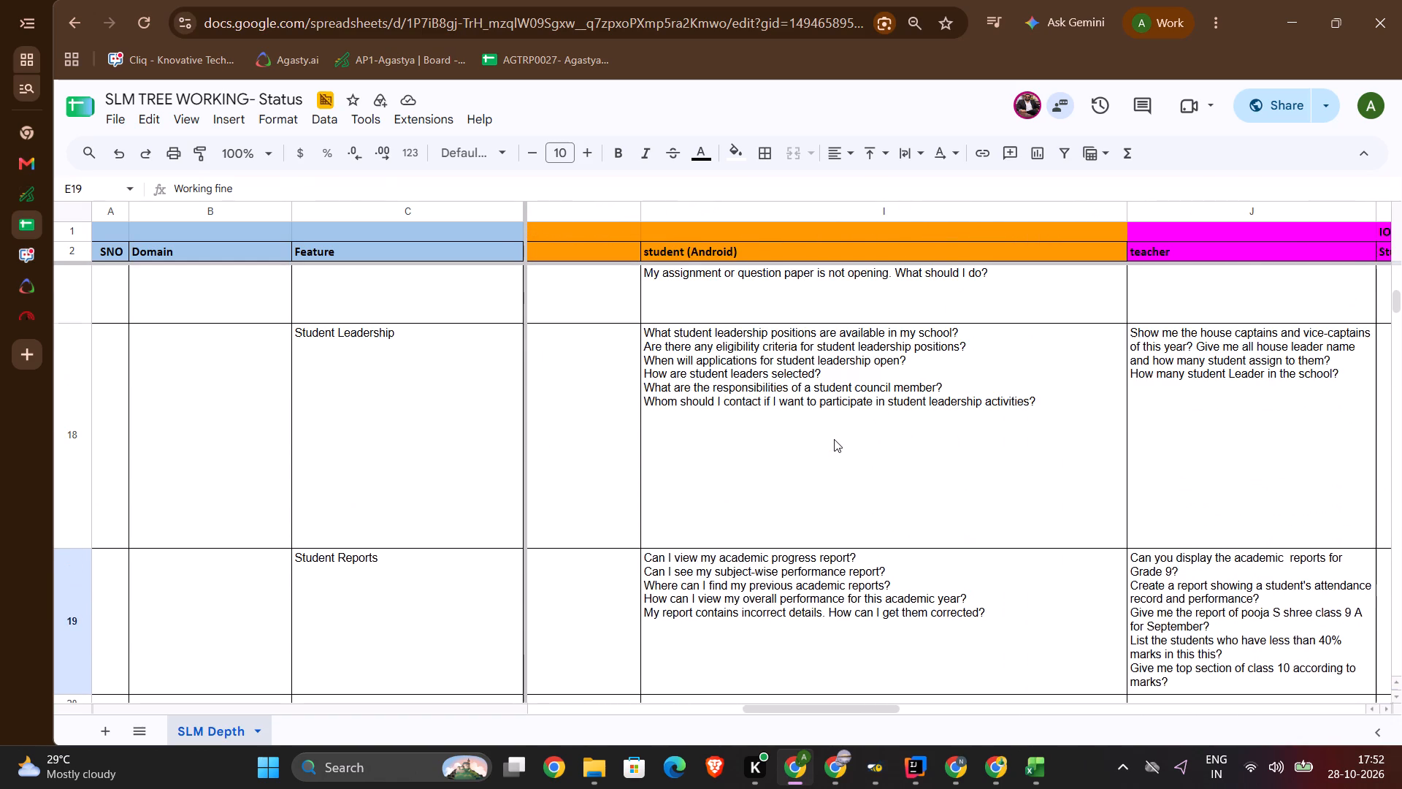
pyautogui.scroll(8, 834, 439)
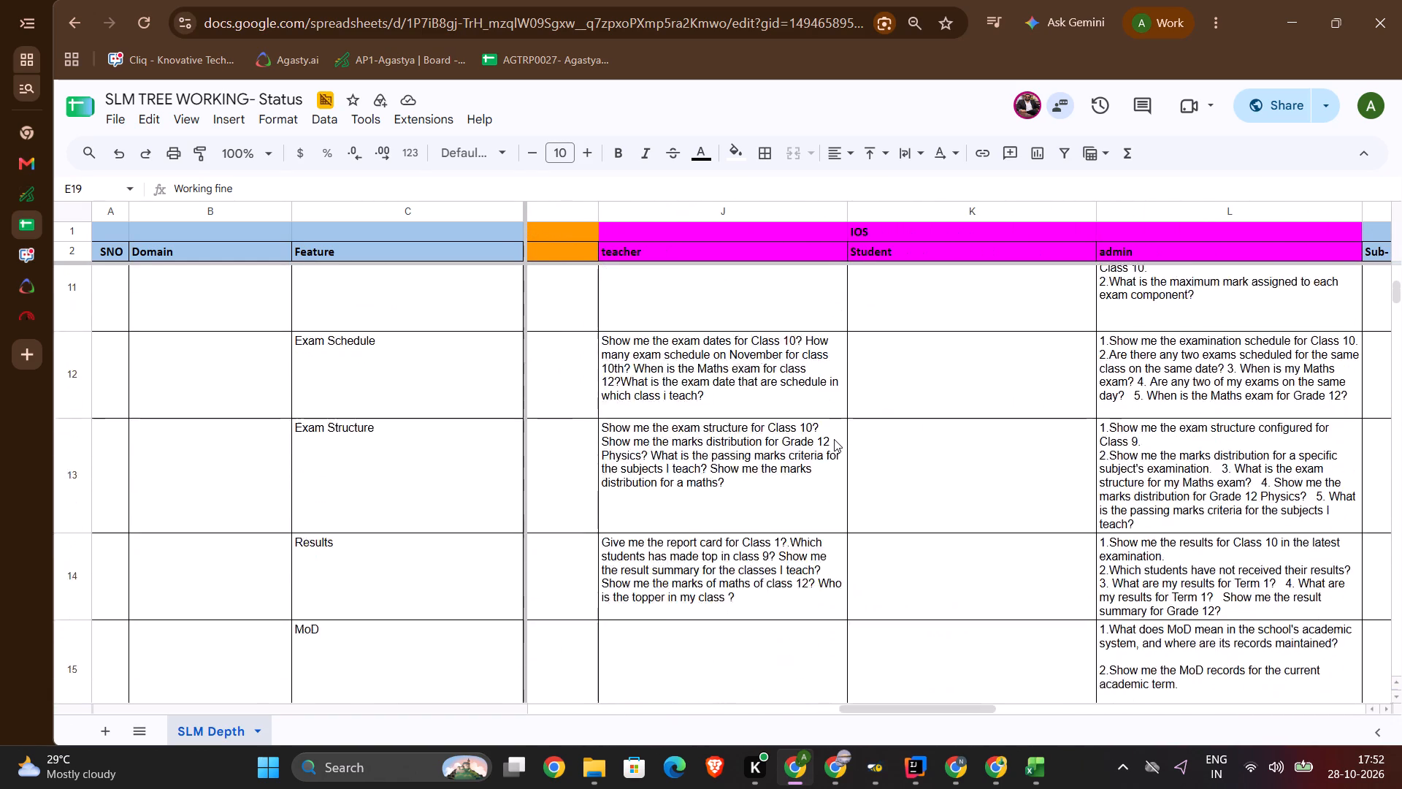
pyautogui.scroll(5, 834, 439)
# Examine the Web student and teacher remarks for Class, Section, Subject Schedule and Lesson Plan.
pyautogui.hscroll(2, 1011, 425)
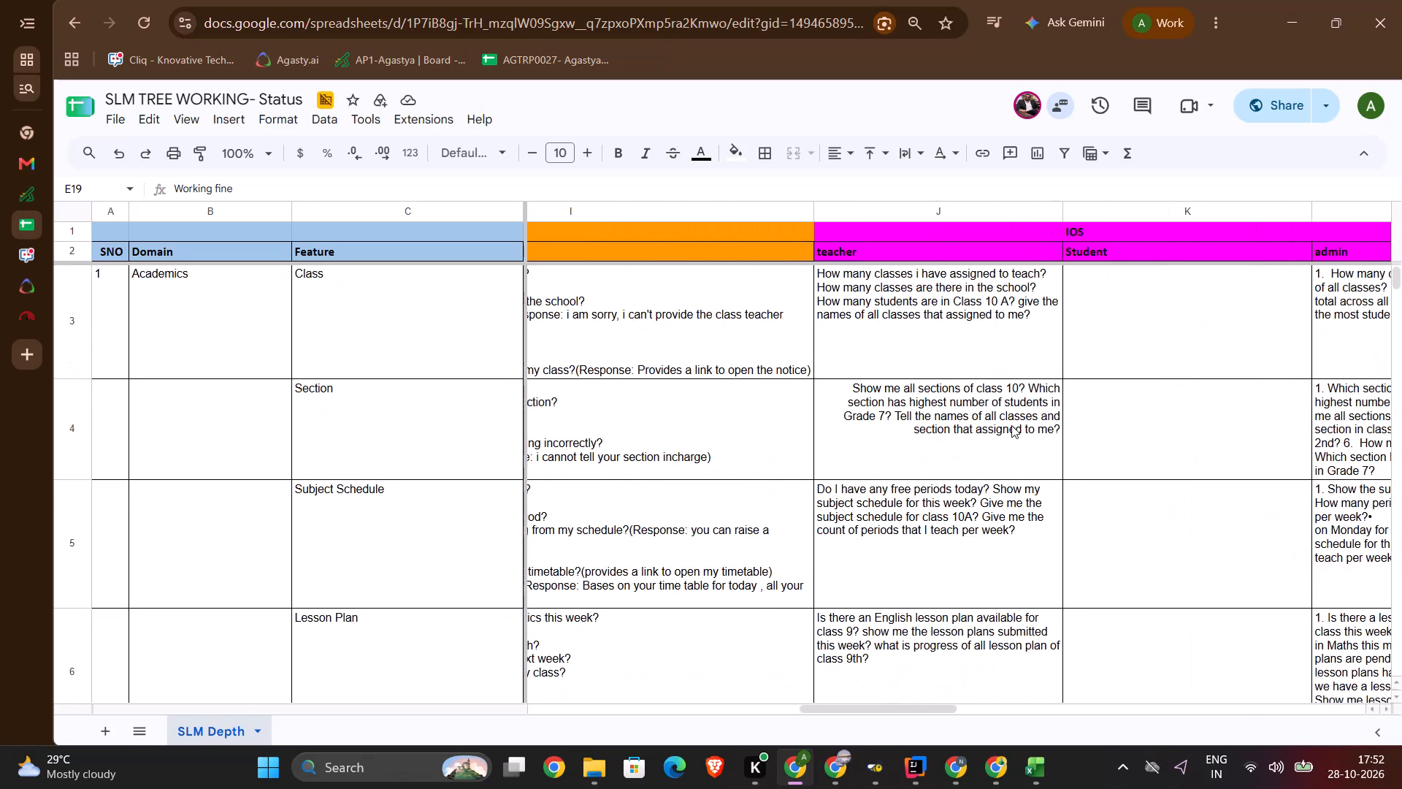
pyautogui.hscroll(9, 1011, 425)
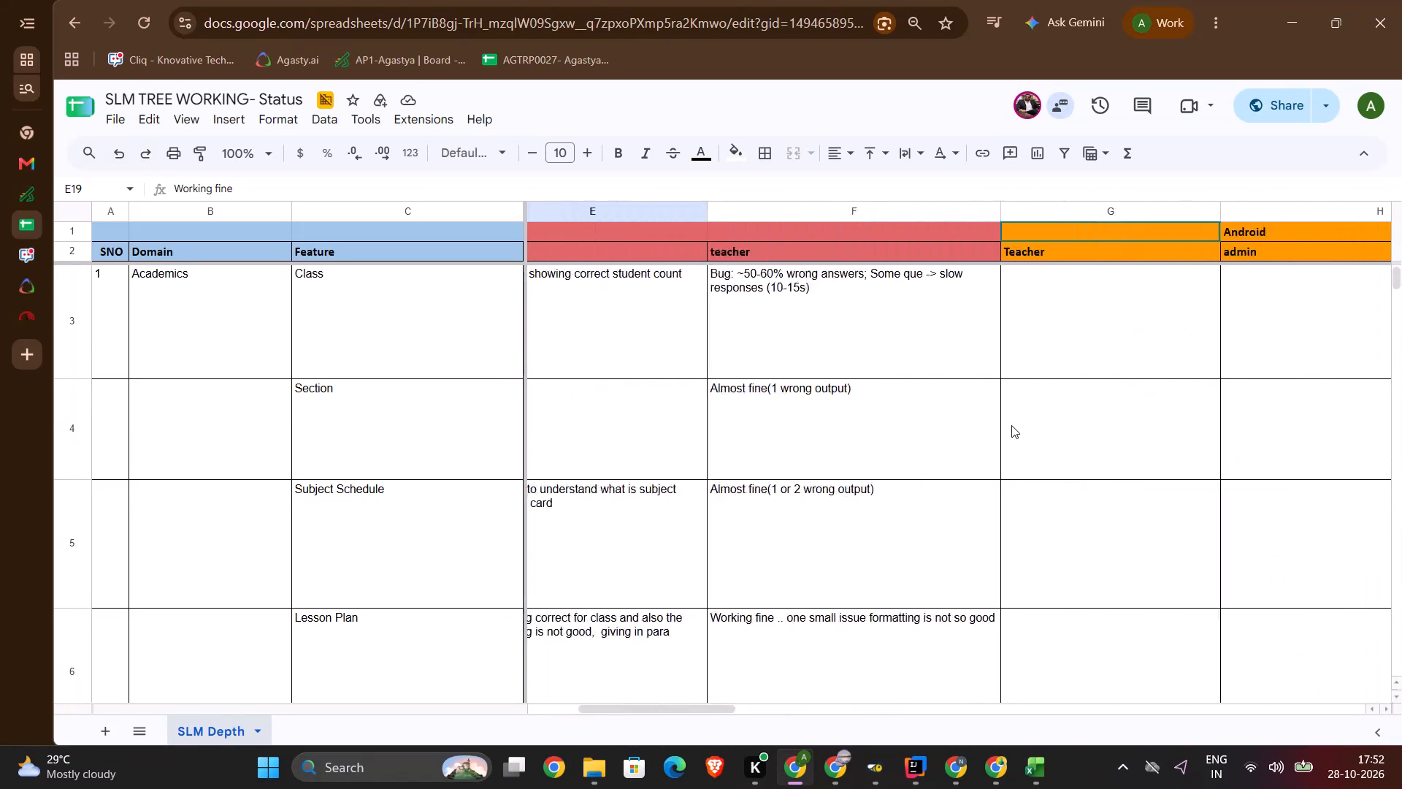
pyautogui.hscroll(3, 1011, 425)
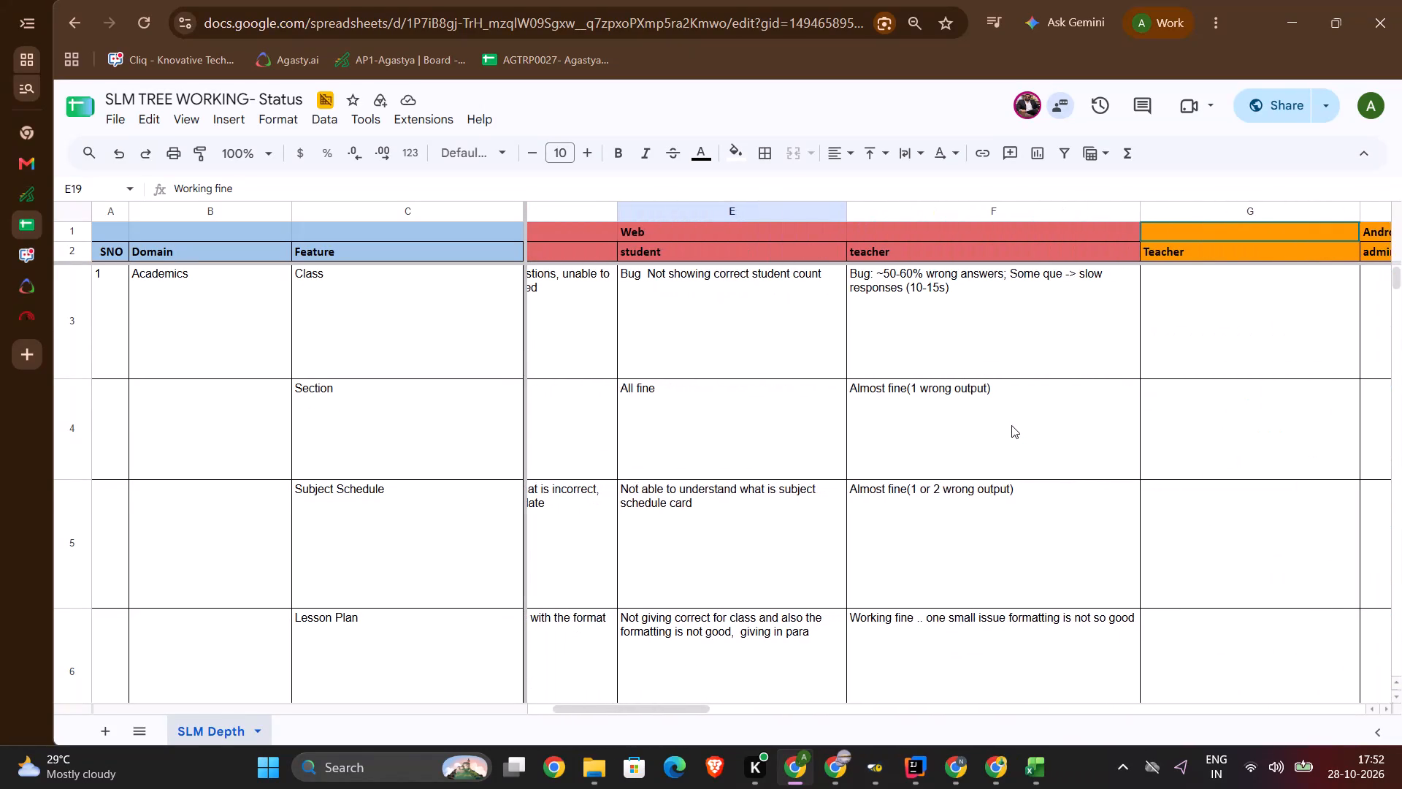
pyautogui.hscroll(3, 1011, 425)
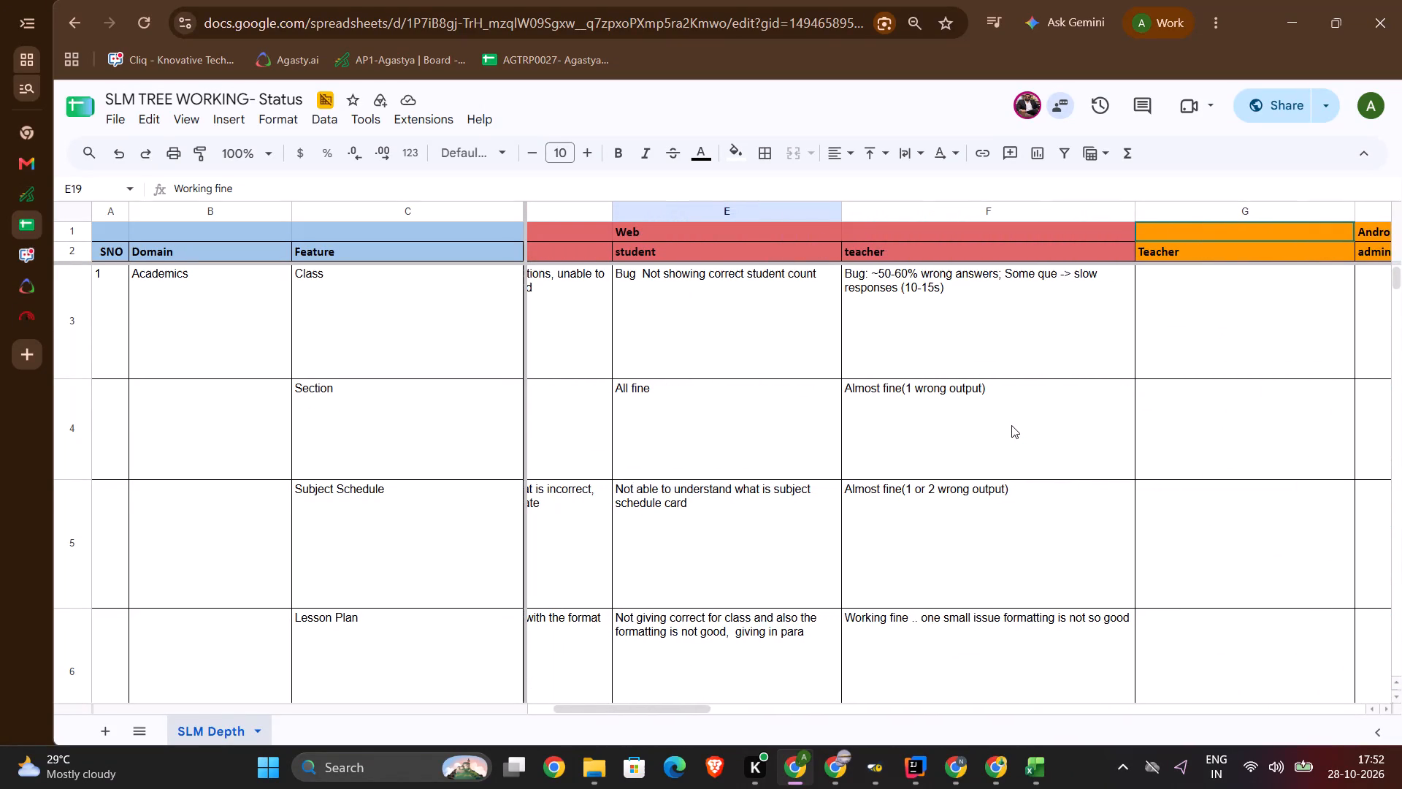
pyautogui.hscroll(1, 1011, 425)
# Compare the Android and IOS questions, % Coverage columns and Web remarks for the first Academics features.
pyautogui.hscroll(-3, 1011, 425)
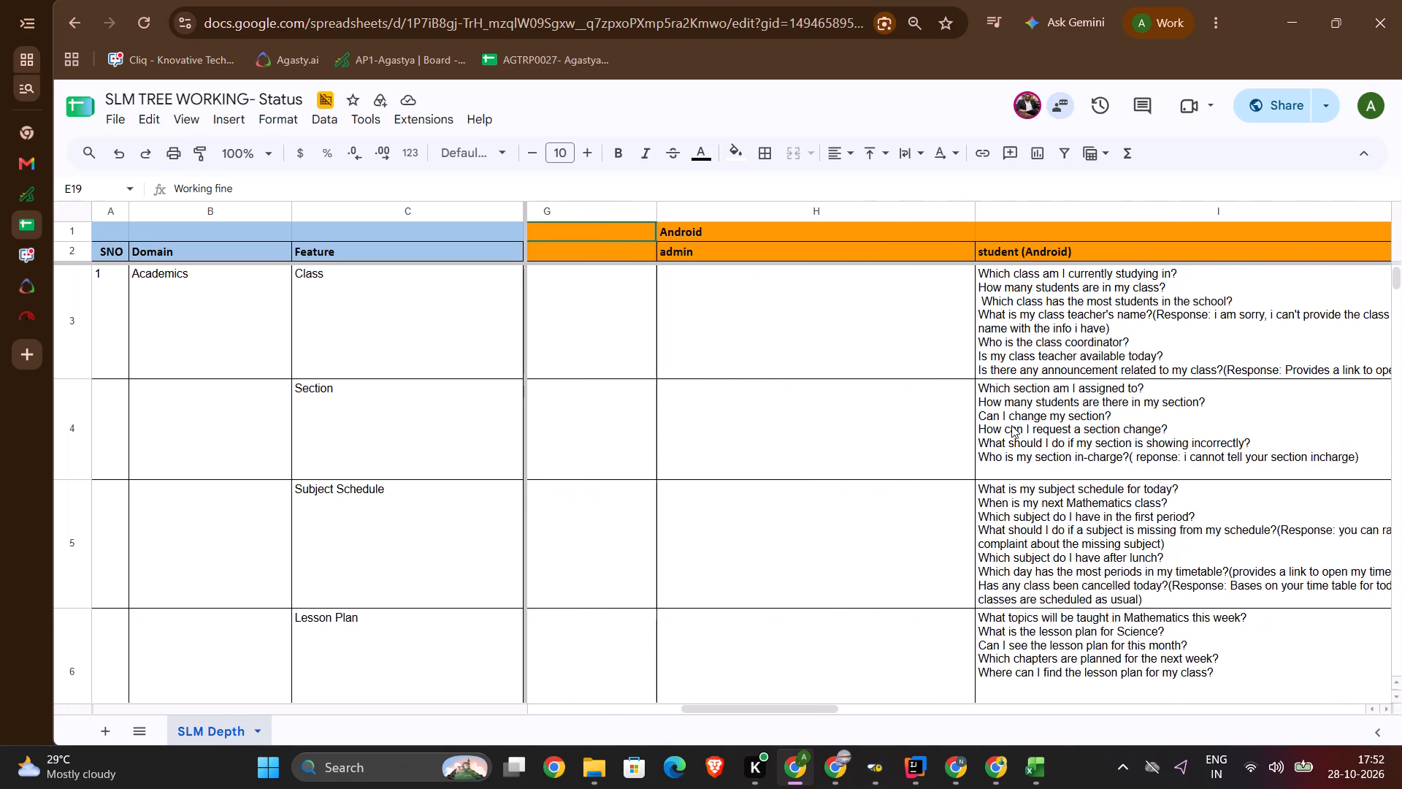
pyautogui.hscroll(-9, 1011, 425)
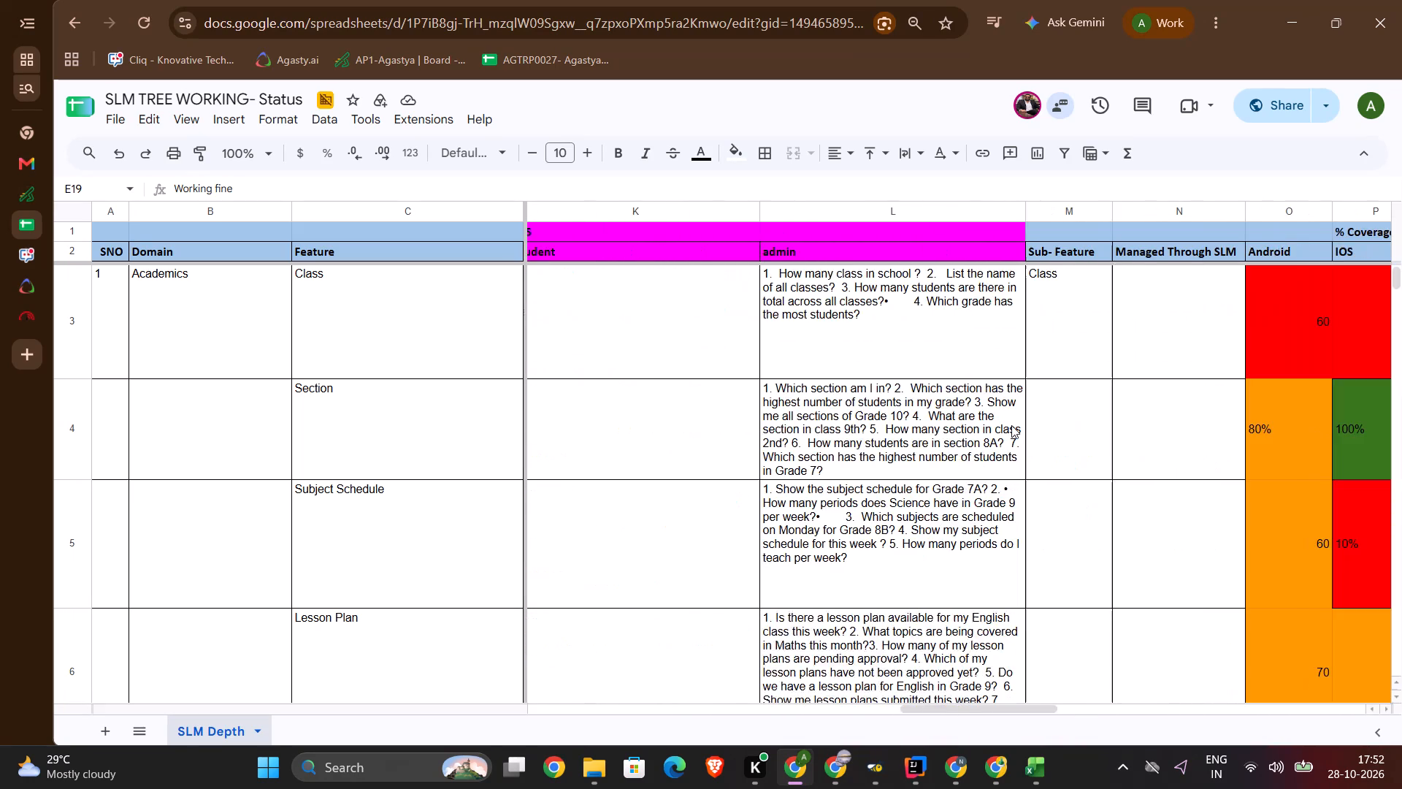
pyautogui.hscroll(3, 1011, 425)
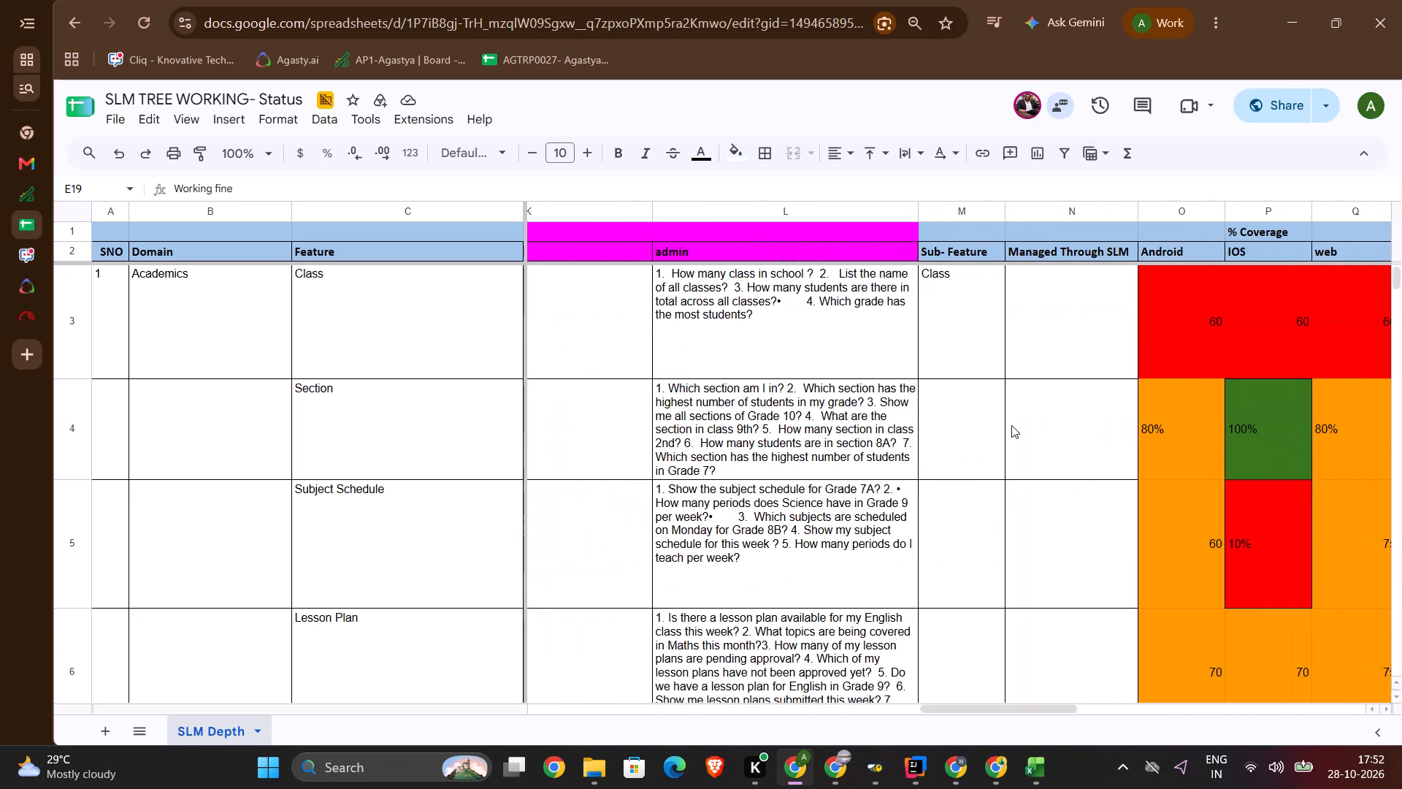
pyautogui.hscroll(8, 1011, 425)
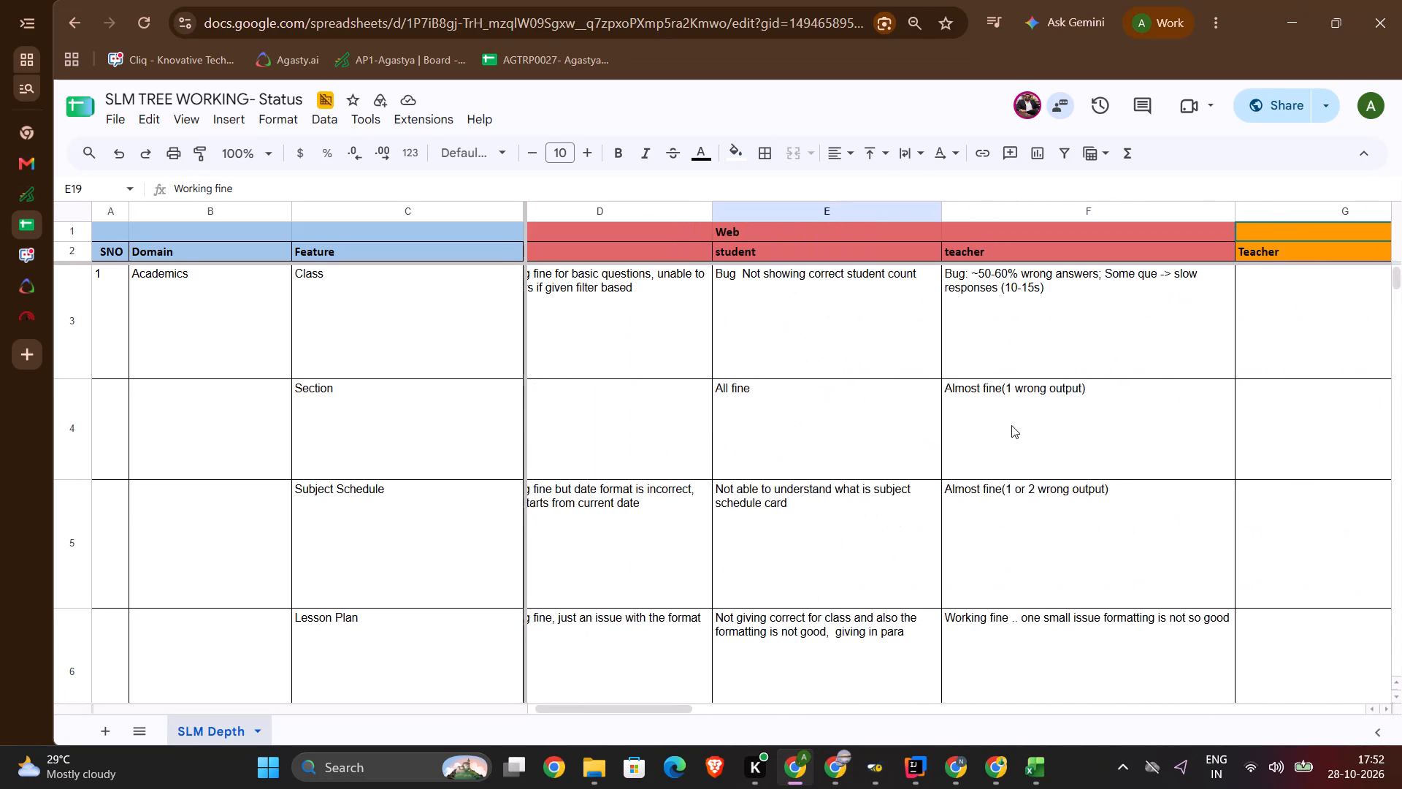
pyautogui.scroll(-2, 1011, 425)
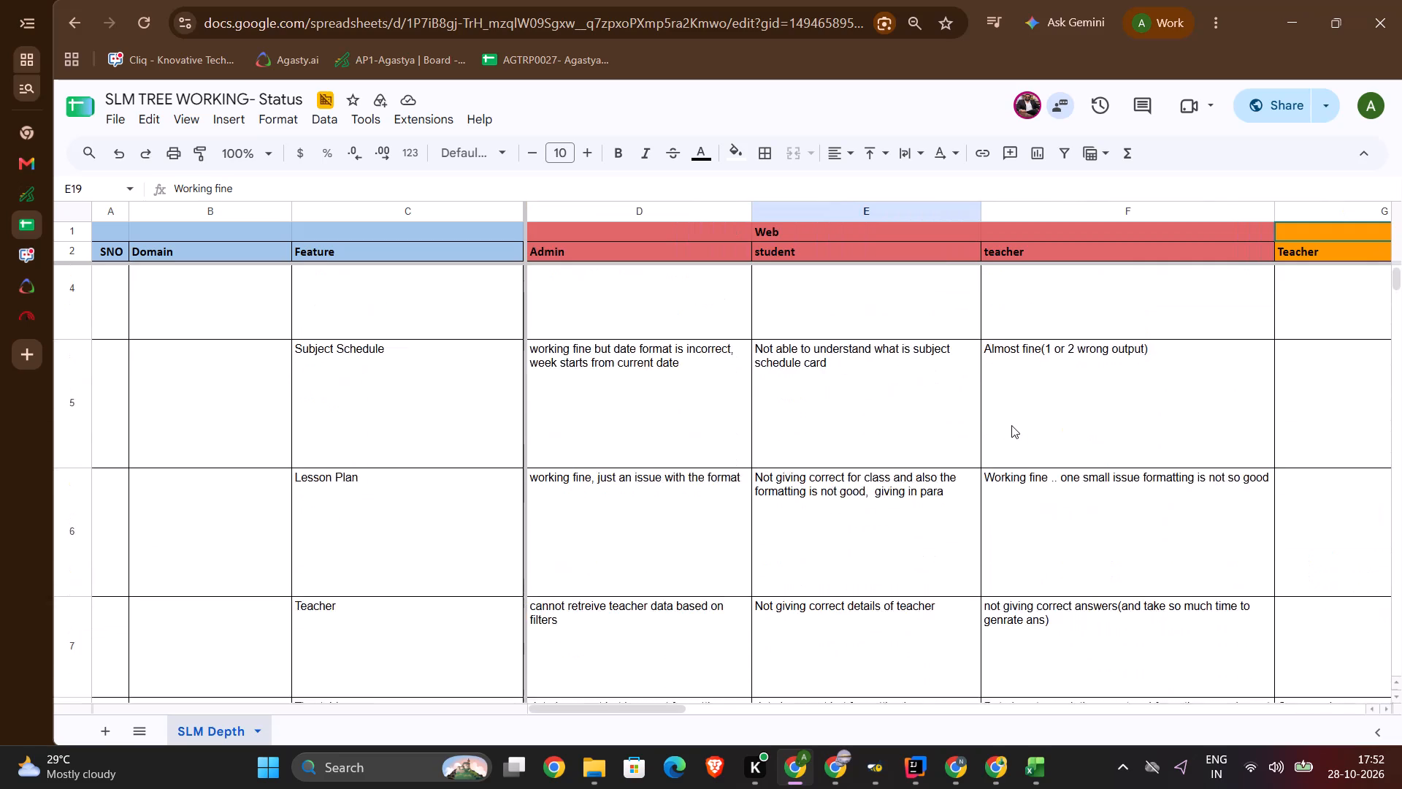
# Examine the Web admin, student and teacher remarks from the Class feature down to HRMS Recruitment and back up.
pyautogui.scroll(2, 1011, 425)
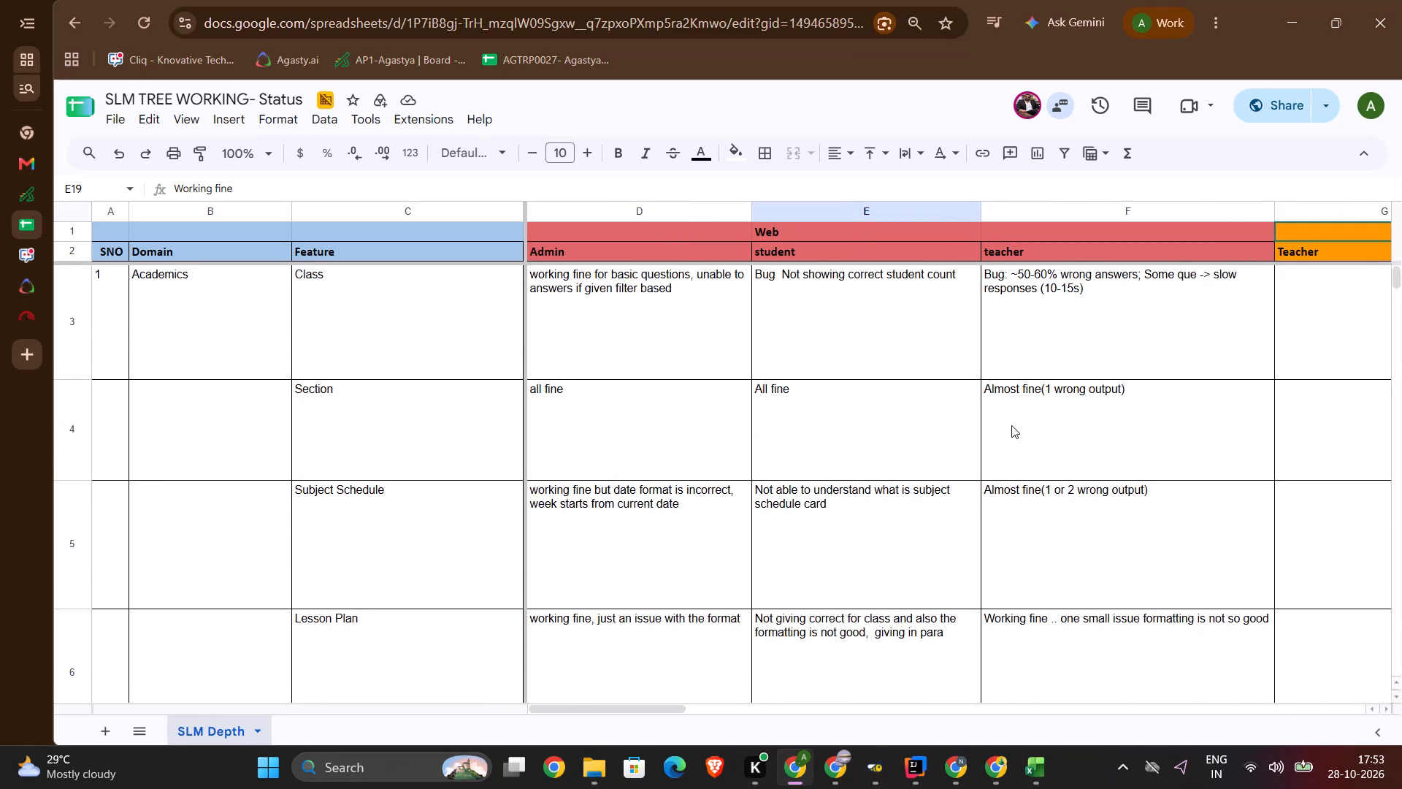
pyautogui.scroll(1, 1011, 425)
pyautogui.scroll(-4, 1011, 425)
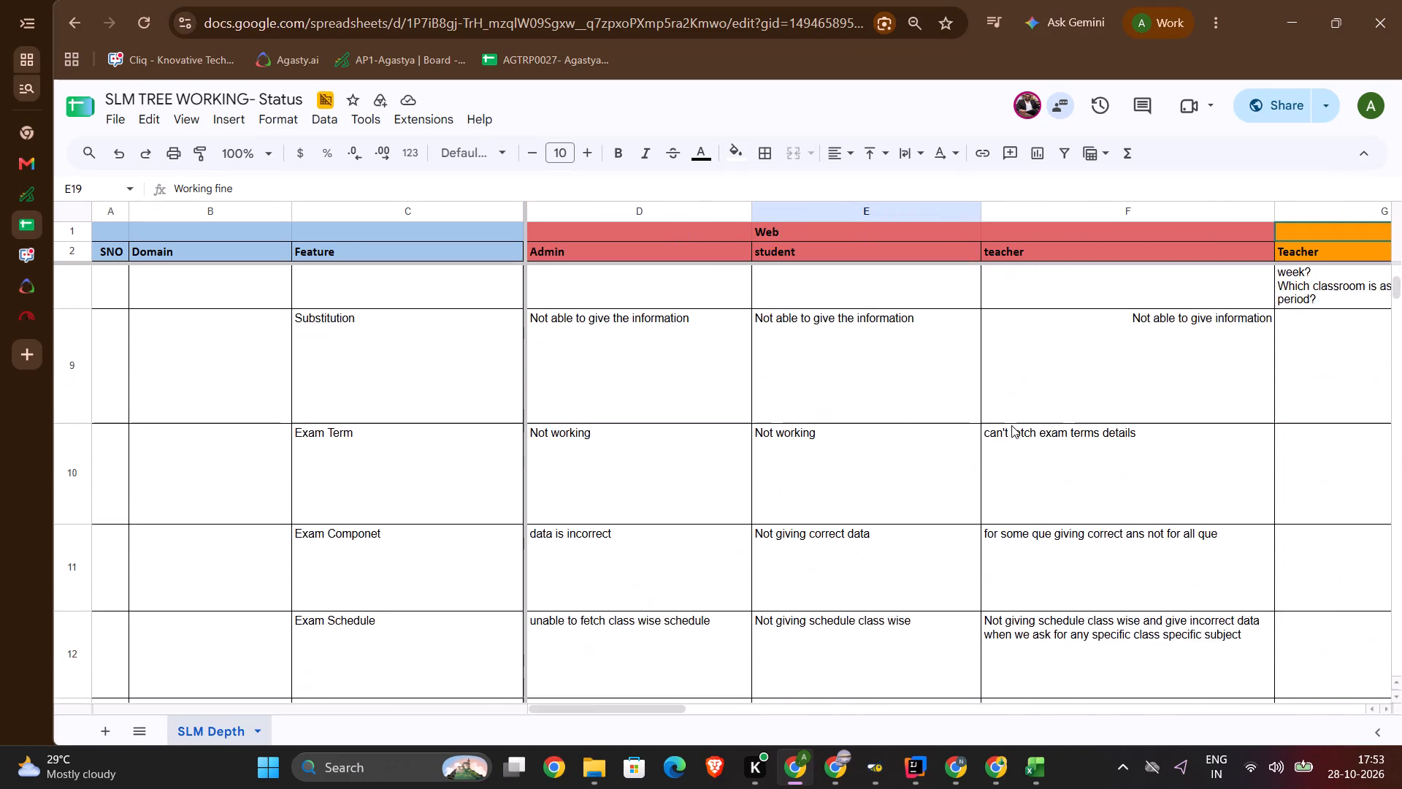
pyautogui.scroll(-7, 1011, 425)
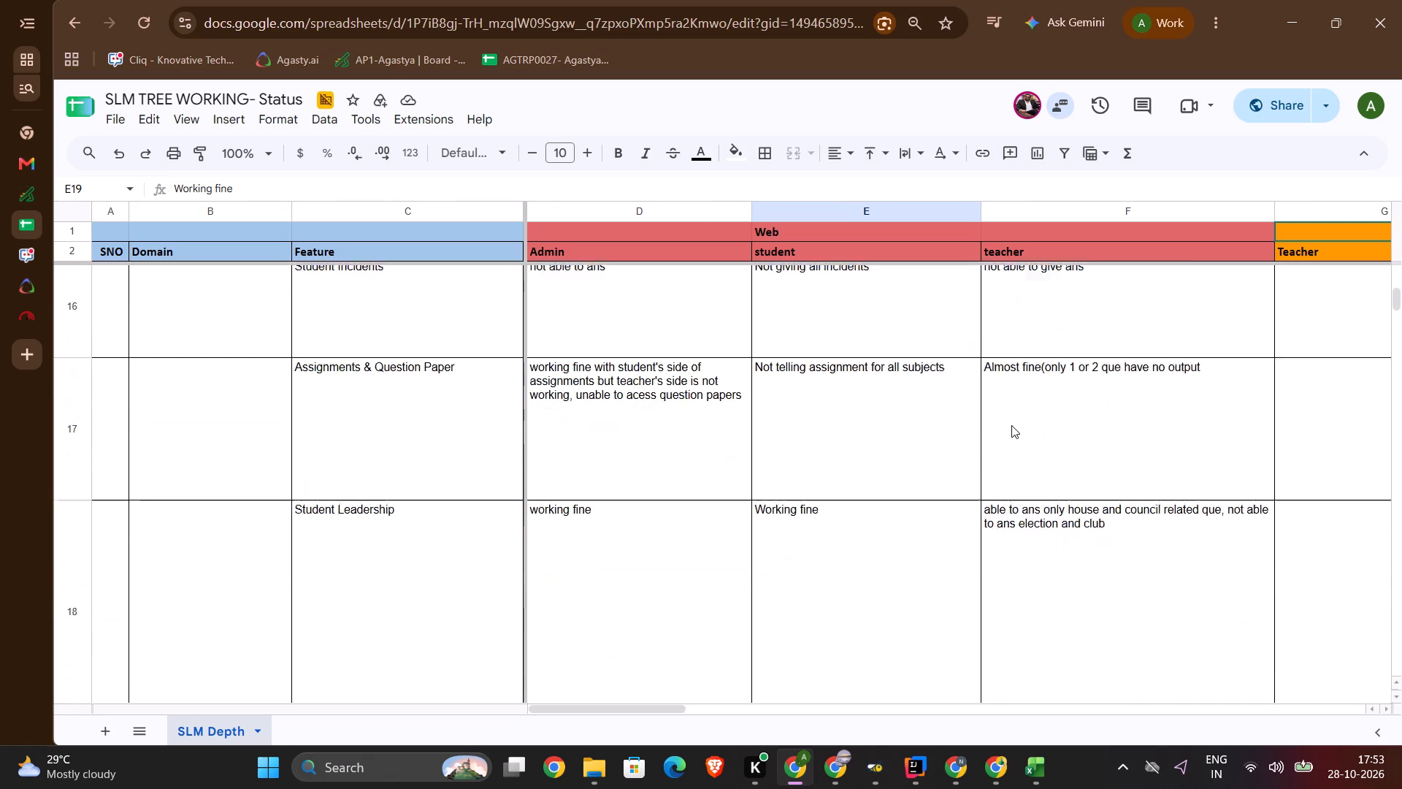
pyautogui.scroll(-5, 1011, 425)
pyautogui.scroll(2, 1011, 425)
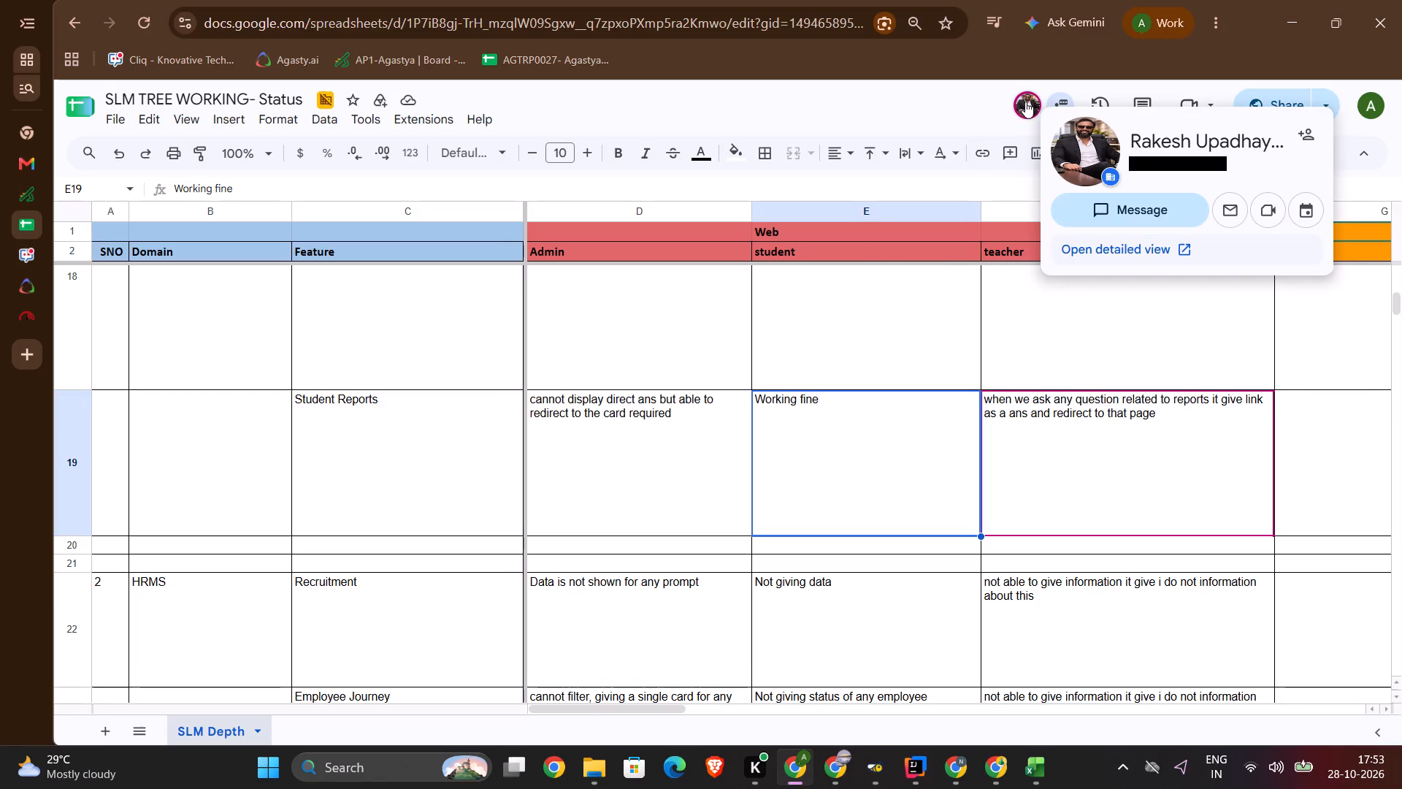
pyautogui.click(865, 455)
pyautogui.scroll(7, 865, 455)
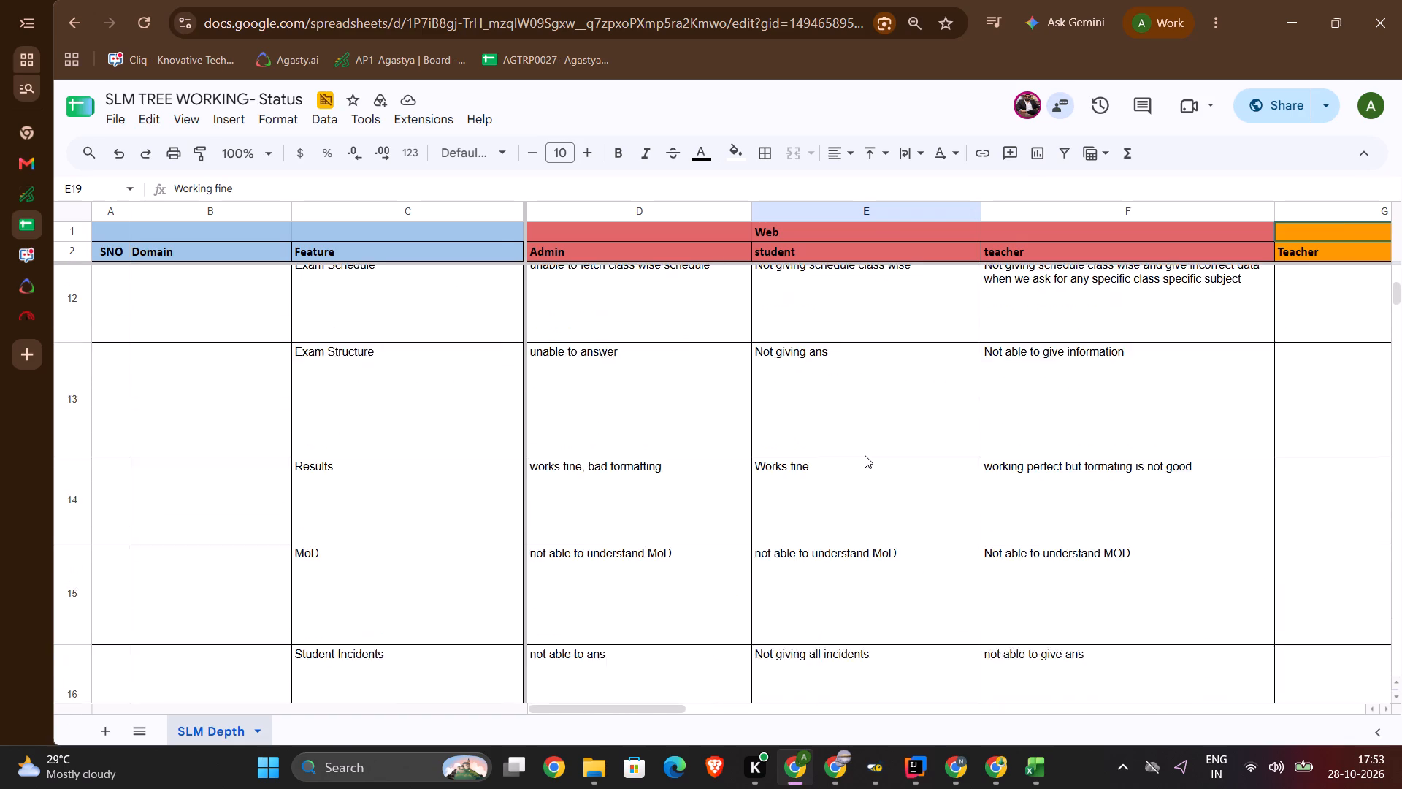
pyautogui.scroll(6, 865, 455)
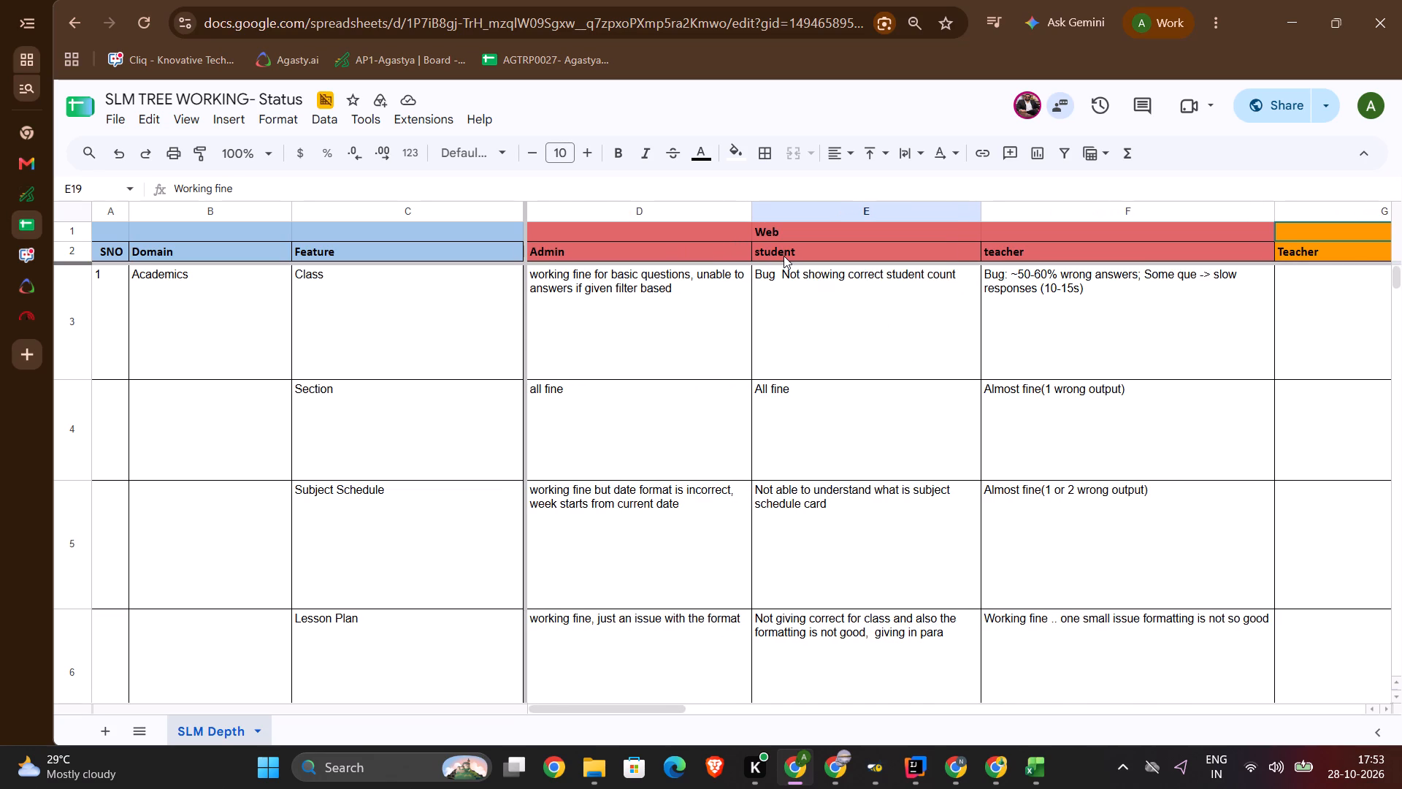
# Check the Admin, student and teacher role headings grouped under Web against the remarks beneath them.
pyautogui.click(686, 253)
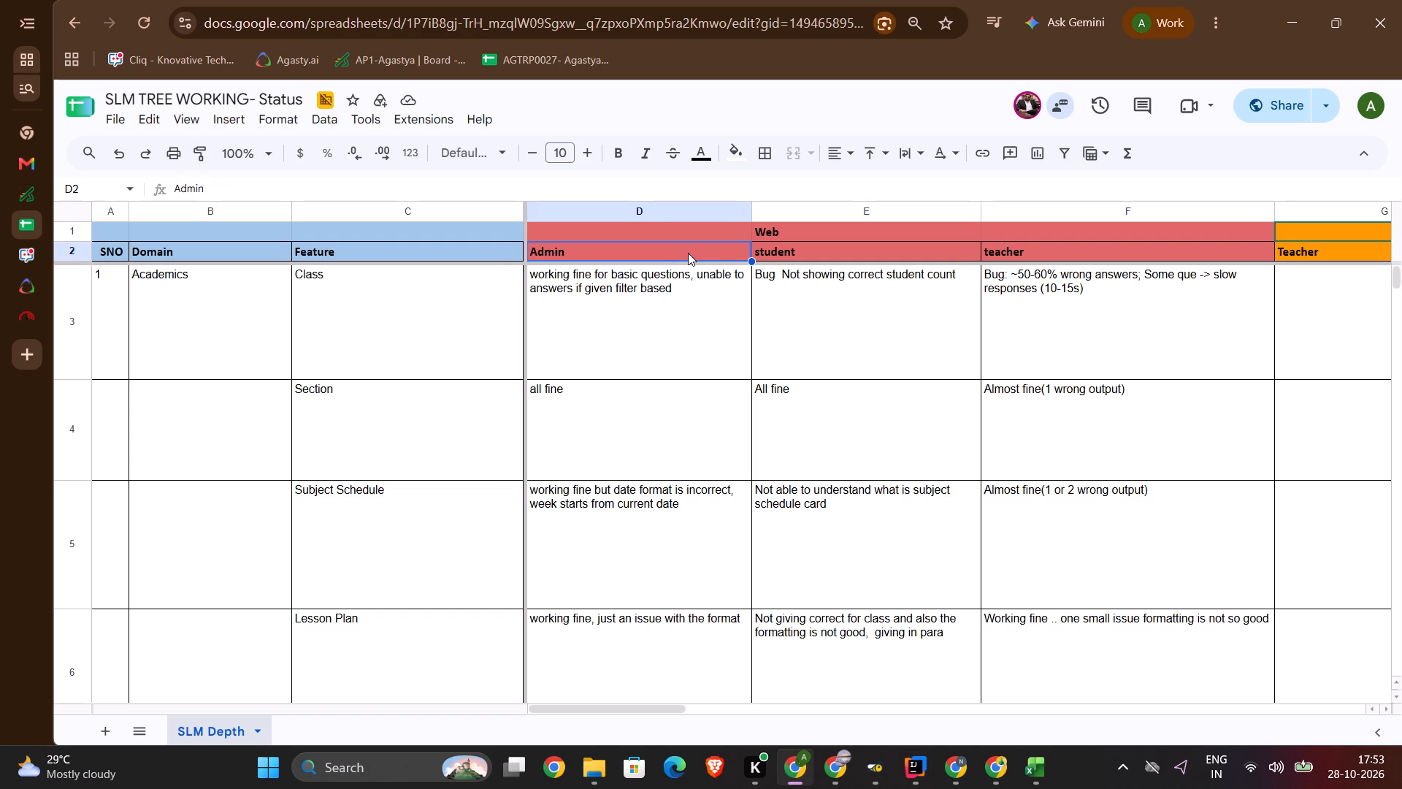
pyautogui.scroll(1, 886, 289)
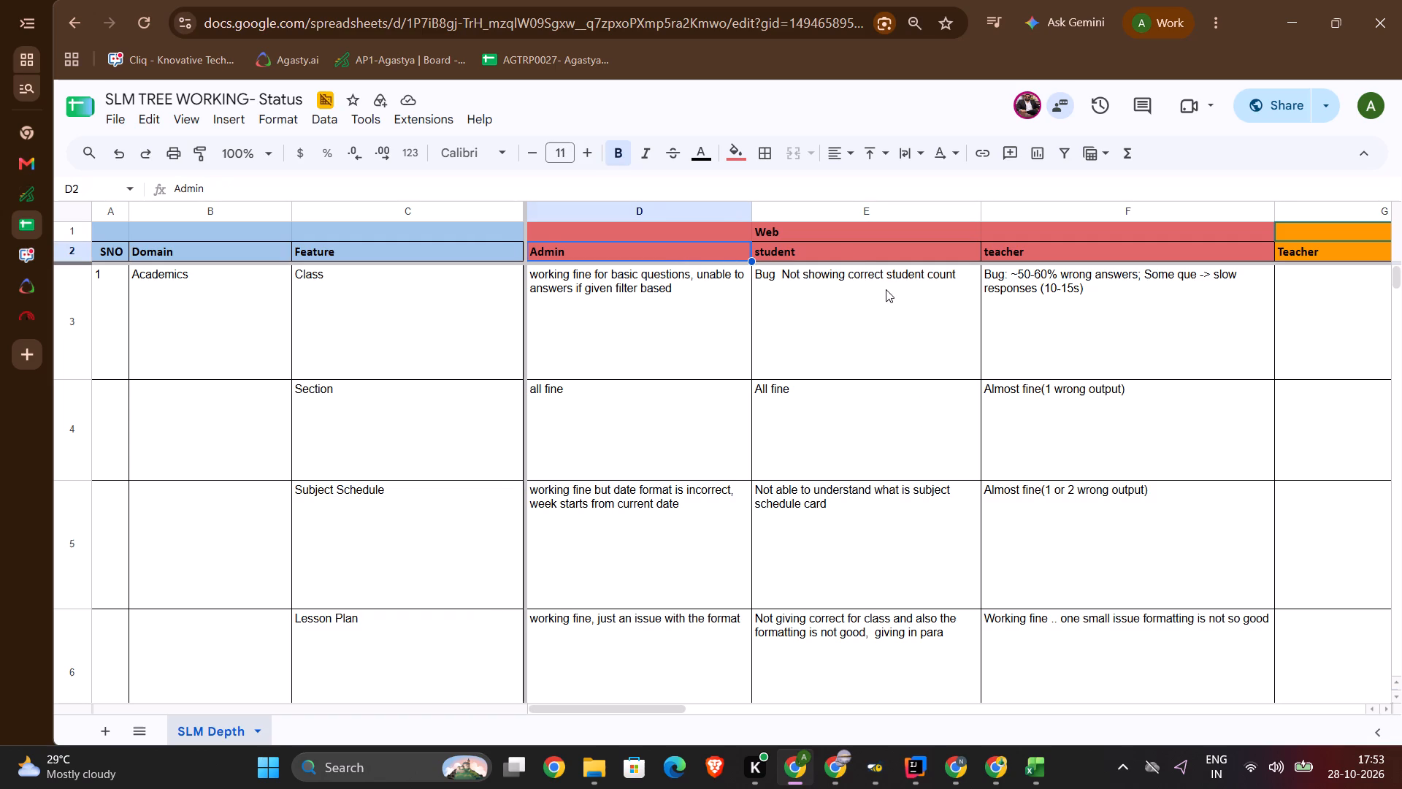
pyautogui.click(808, 254)
pyautogui.click(602, 249)
pyautogui.click(795, 250)
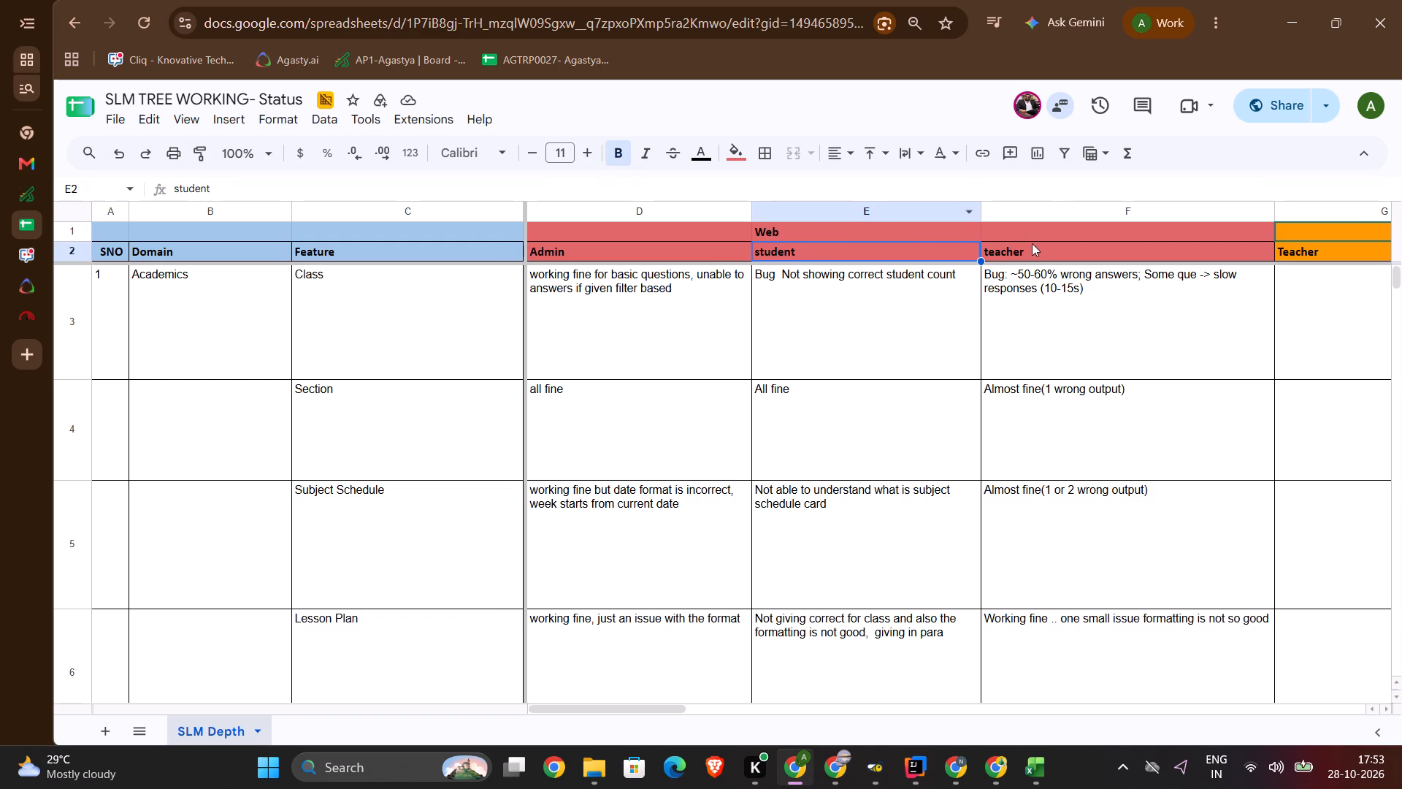
pyautogui.click(1030, 245)
pyautogui.click(688, 250)
pyautogui.click(813, 255)
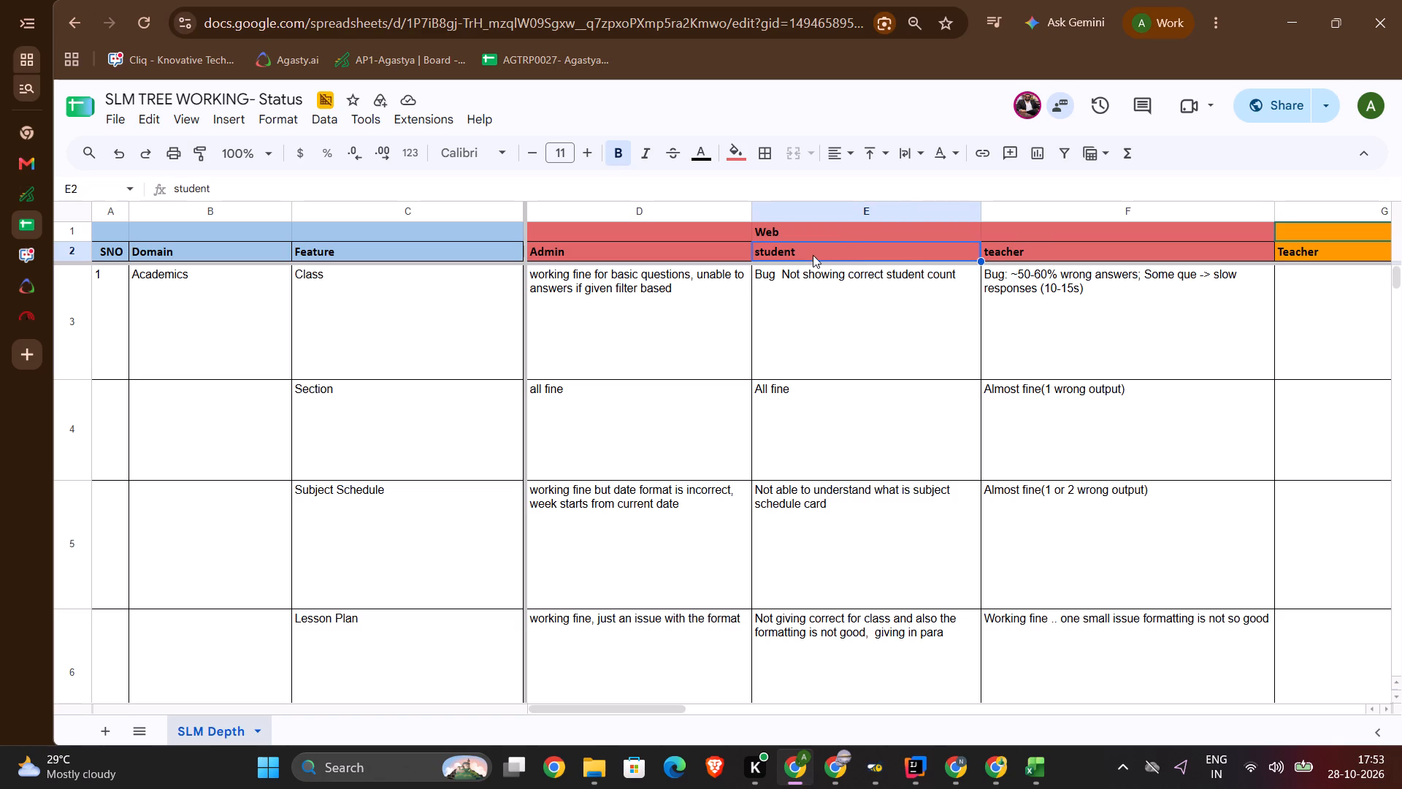
pyautogui.click(1030, 237)
pyautogui.click(817, 257)
# Open the sheet's version history and review the October 27, 11:18 PM and October 28, 10:43 AM versions.
pyautogui.click(1094, 102)
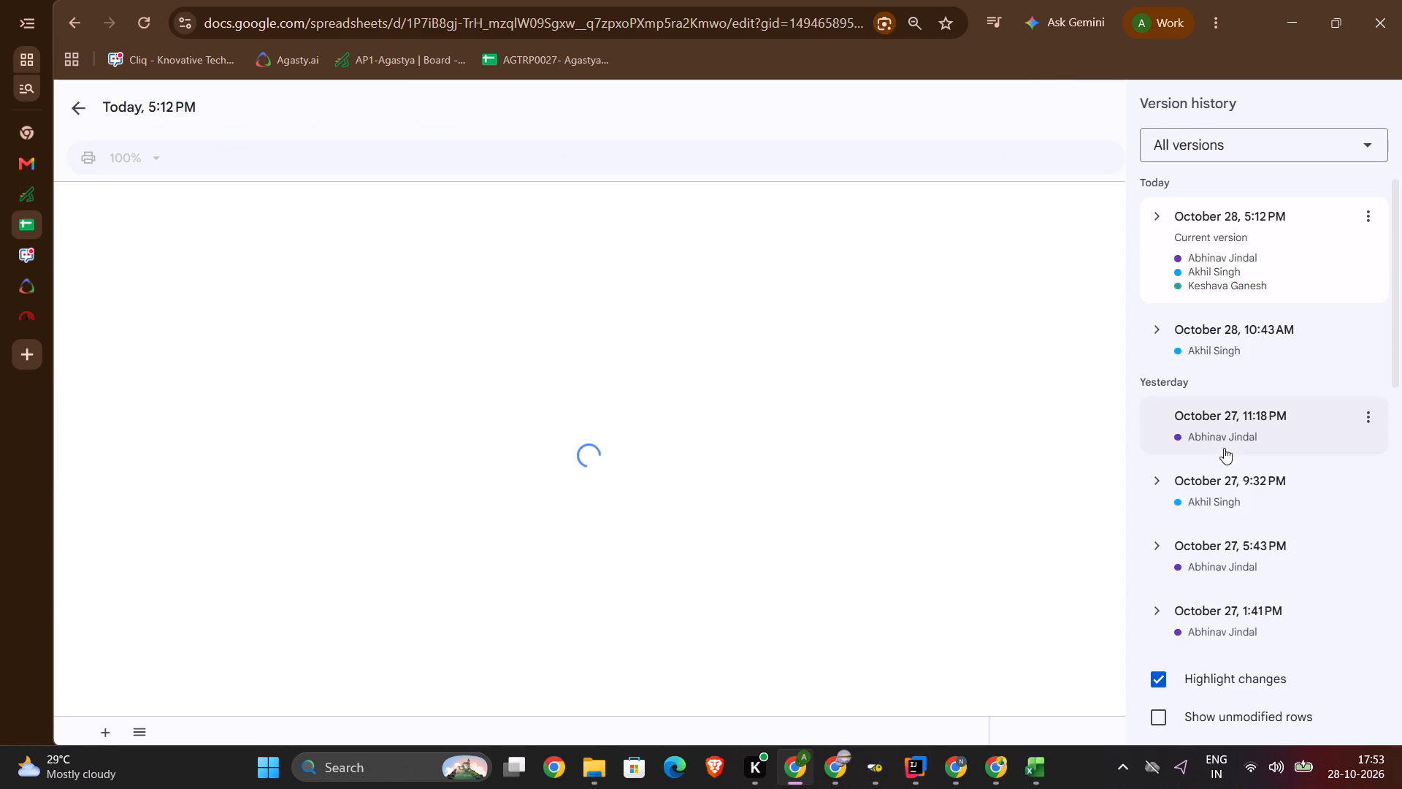
pyautogui.click(1204, 422)
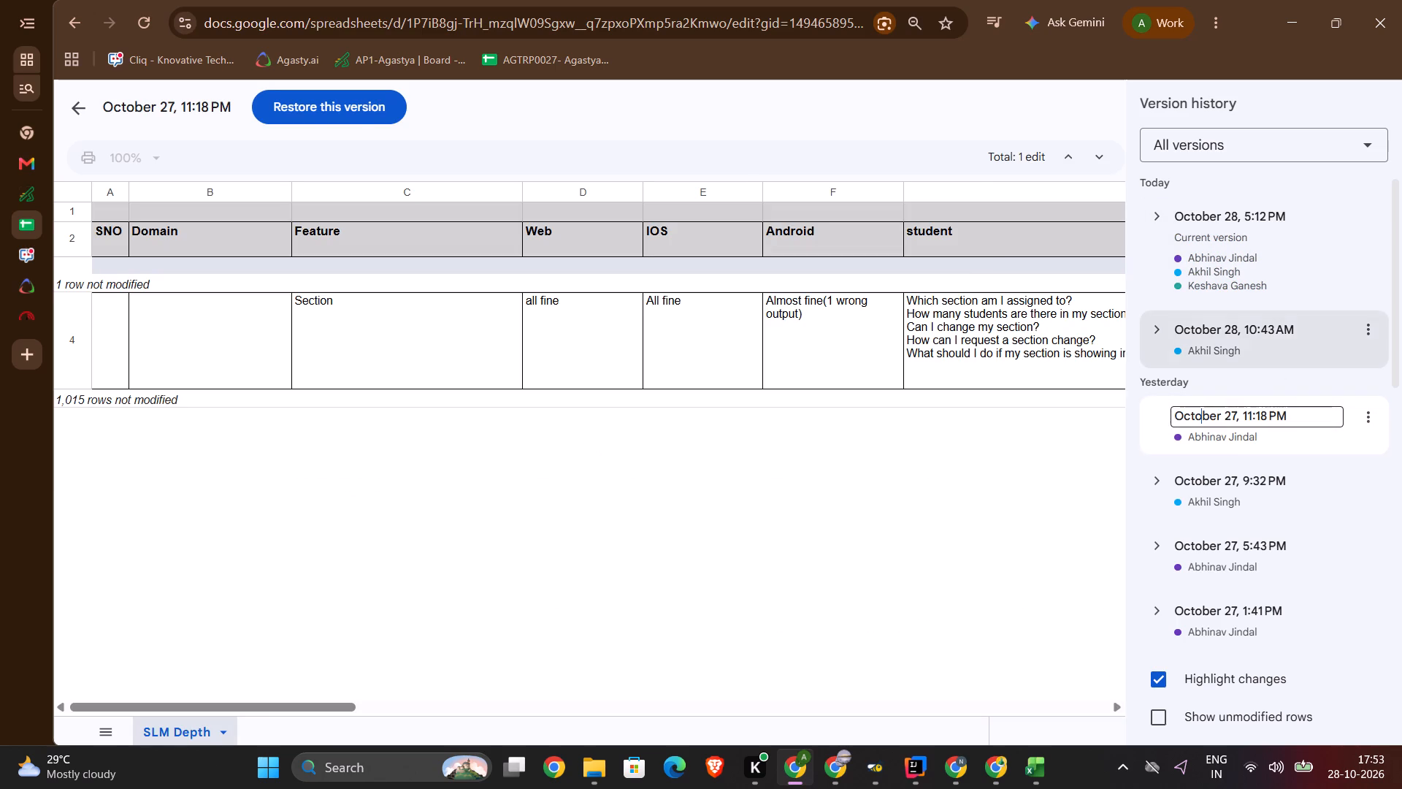
pyautogui.click(1222, 338)
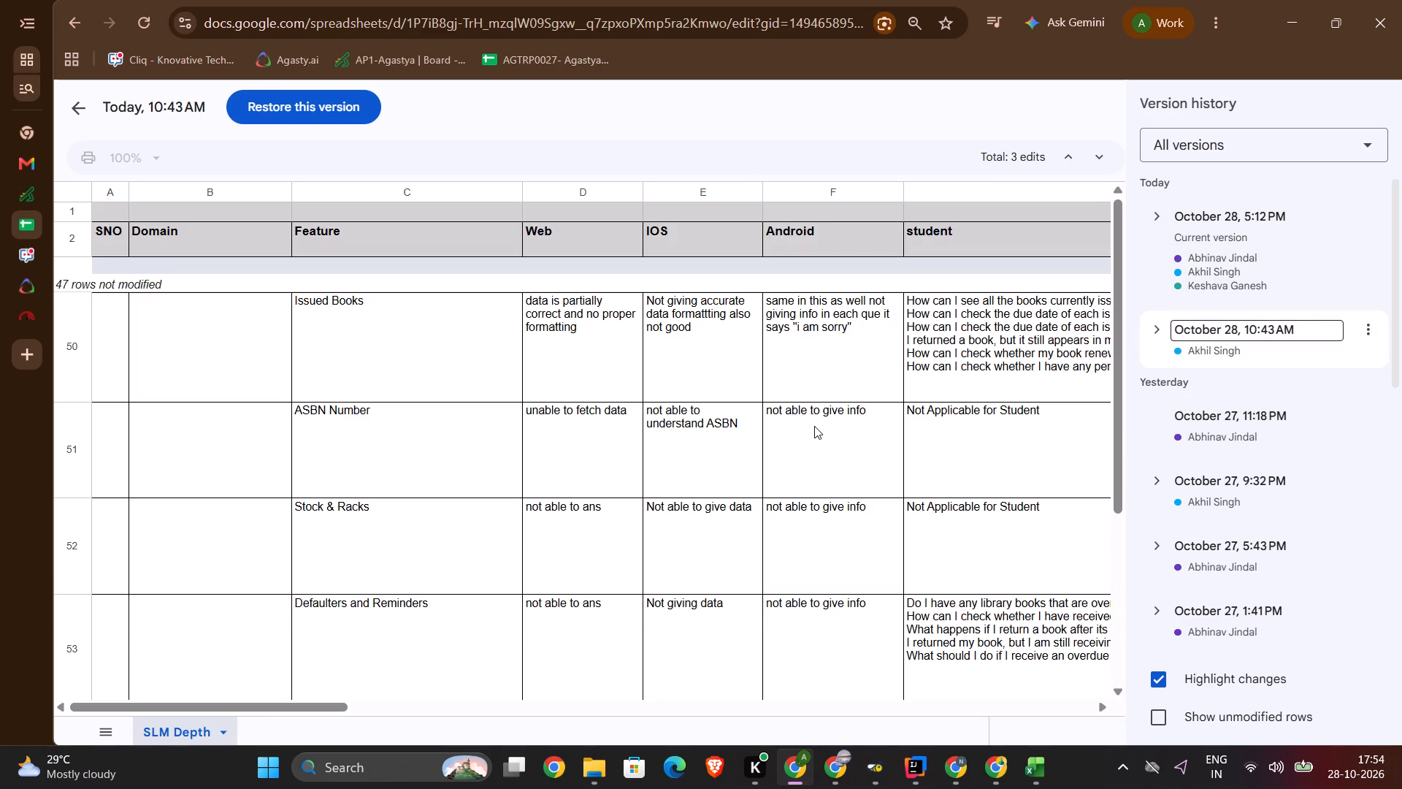
pyautogui.scroll(1, 814, 426)
# Expand the current version's detailed revisions, inspect the October 28, 5:12 PM revision's Web and Android columns, and return to the live sheet.
pyautogui.click(1161, 224)
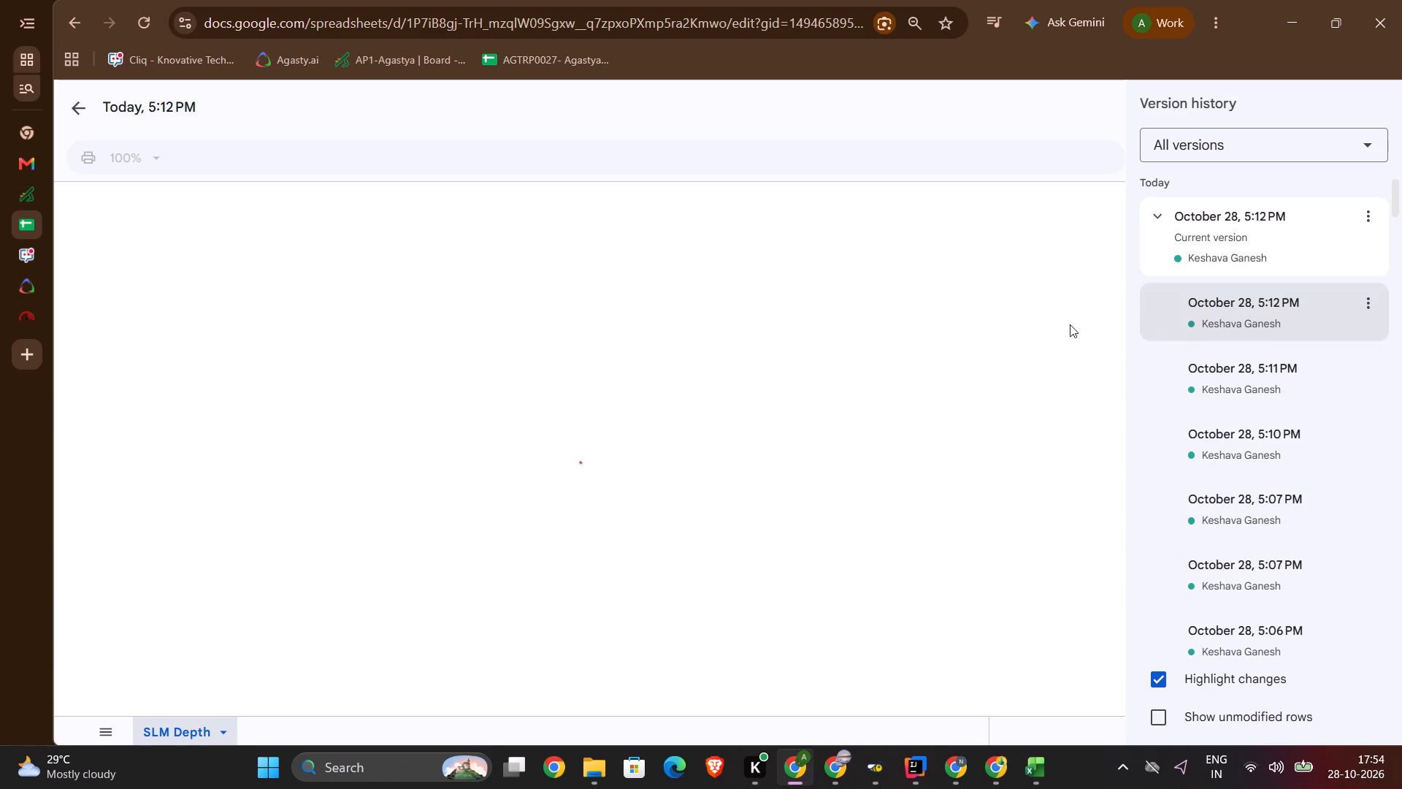
pyautogui.scroll(2, 1179, 277)
pyautogui.scroll(-12, 1179, 277)
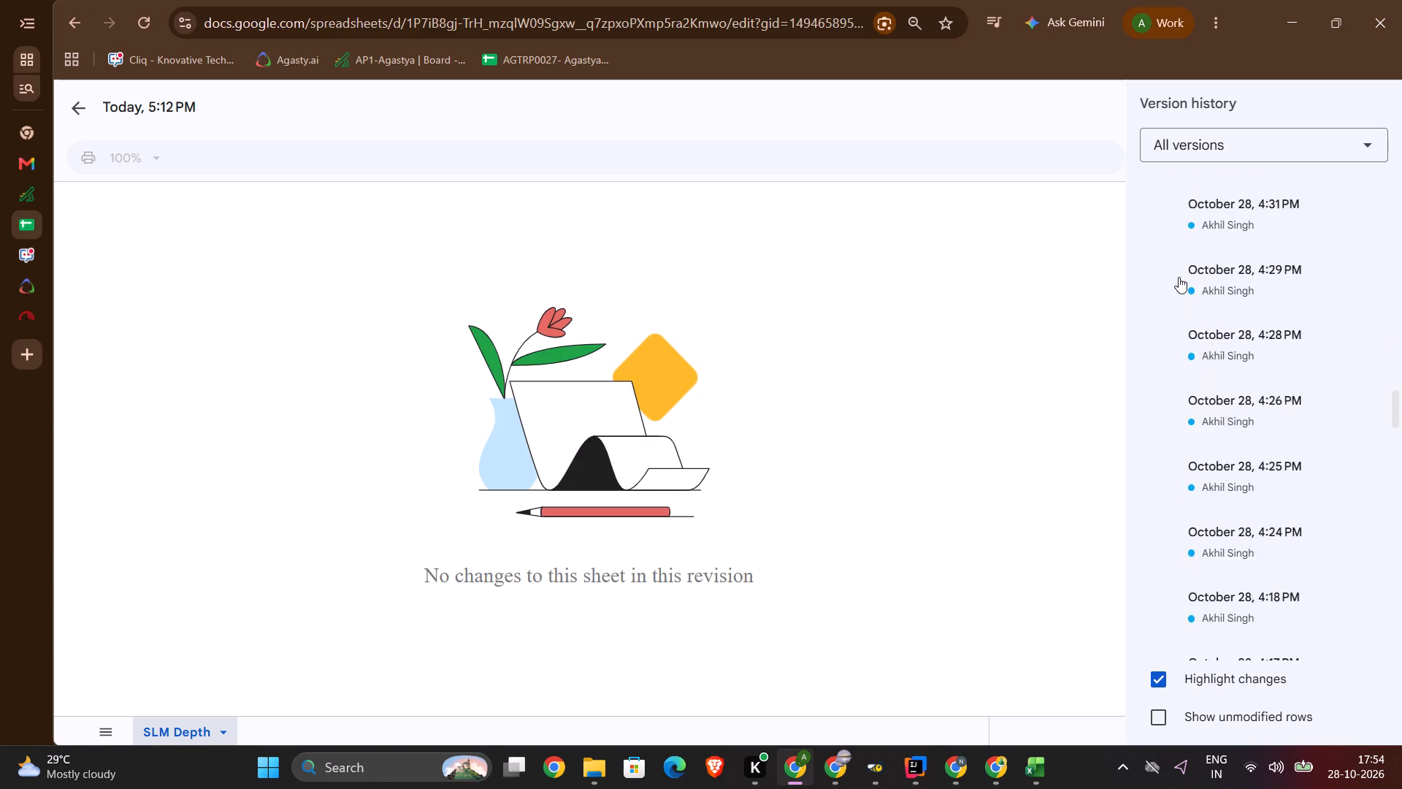
pyautogui.scroll(-14, 1179, 277)
pyautogui.scroll(20, 1179, 277)
pyautogui.scroll(17, 1179, 277)
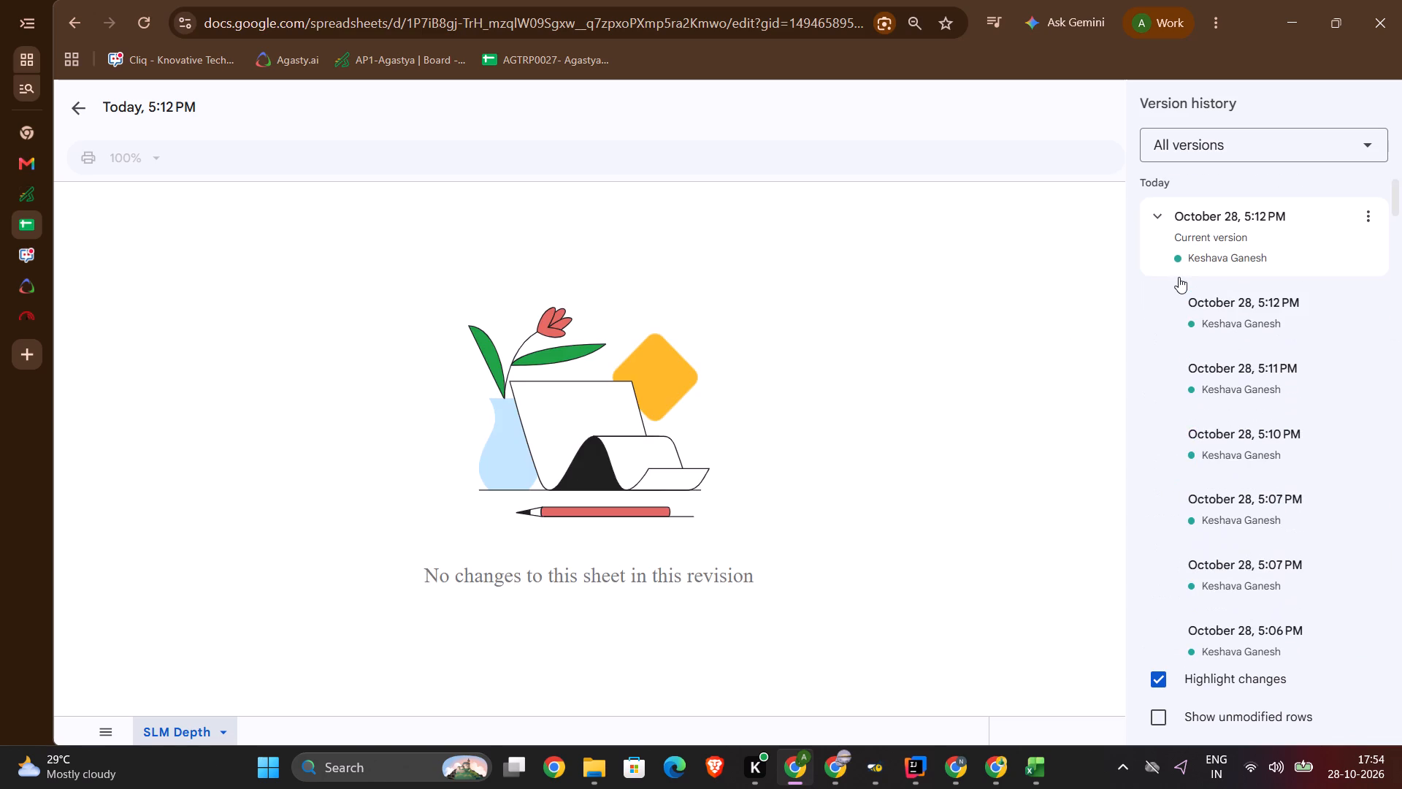
pyautogui.scroll(5, 1179, 277)
pyautogui.click(1202, 262)
pyautogui.click(1196, 307)
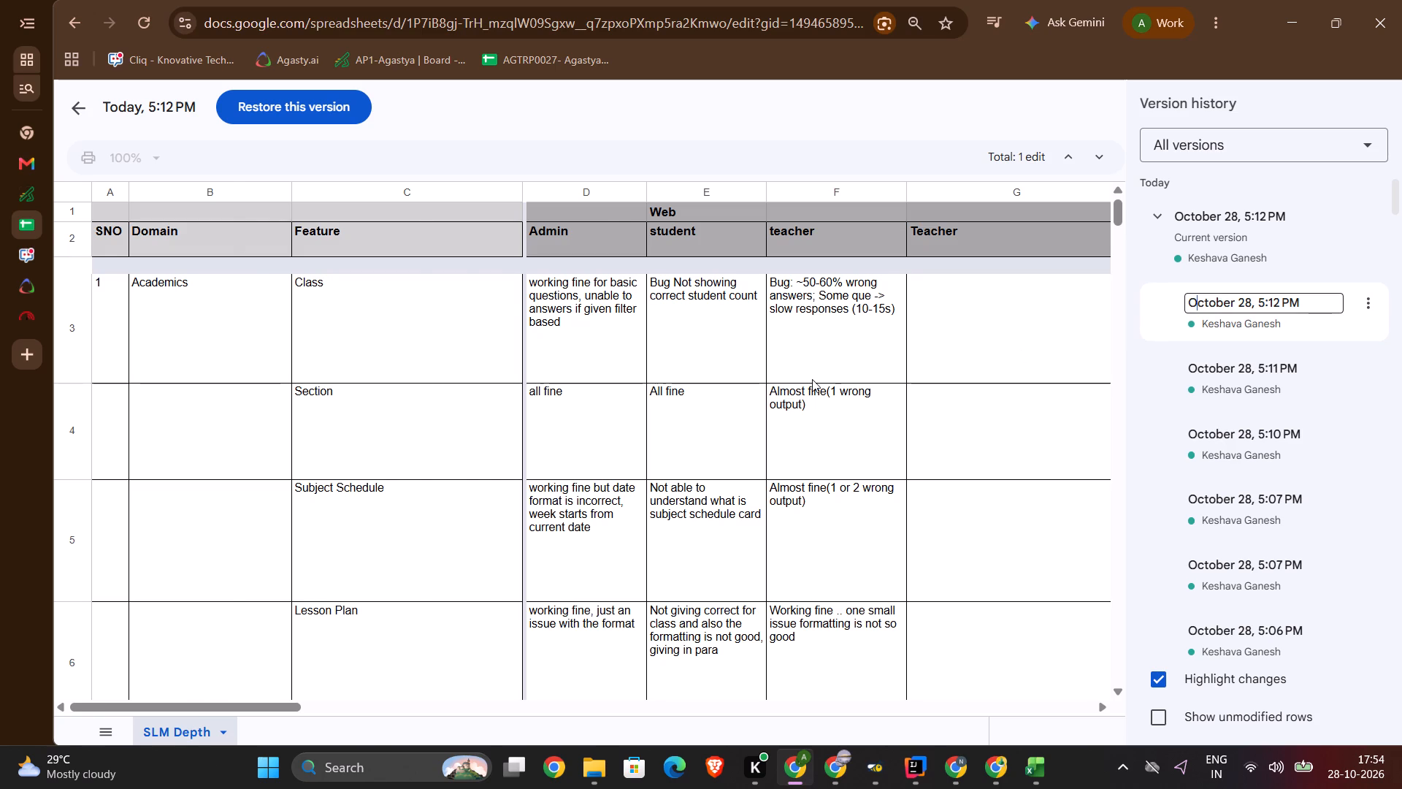
pyautogui.hscroll(-5, 812, 379)
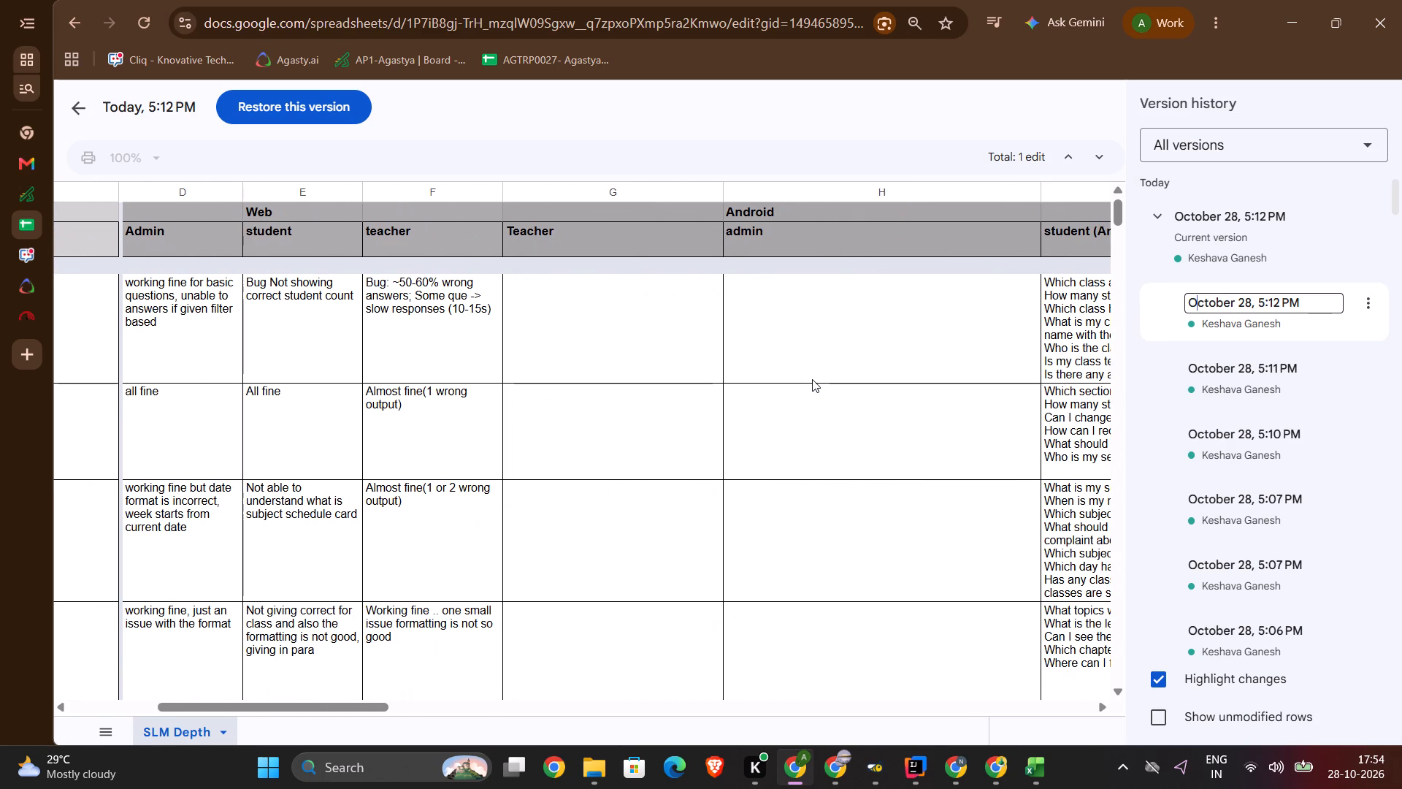
pyautogui.hscroll(1, 777, 348)
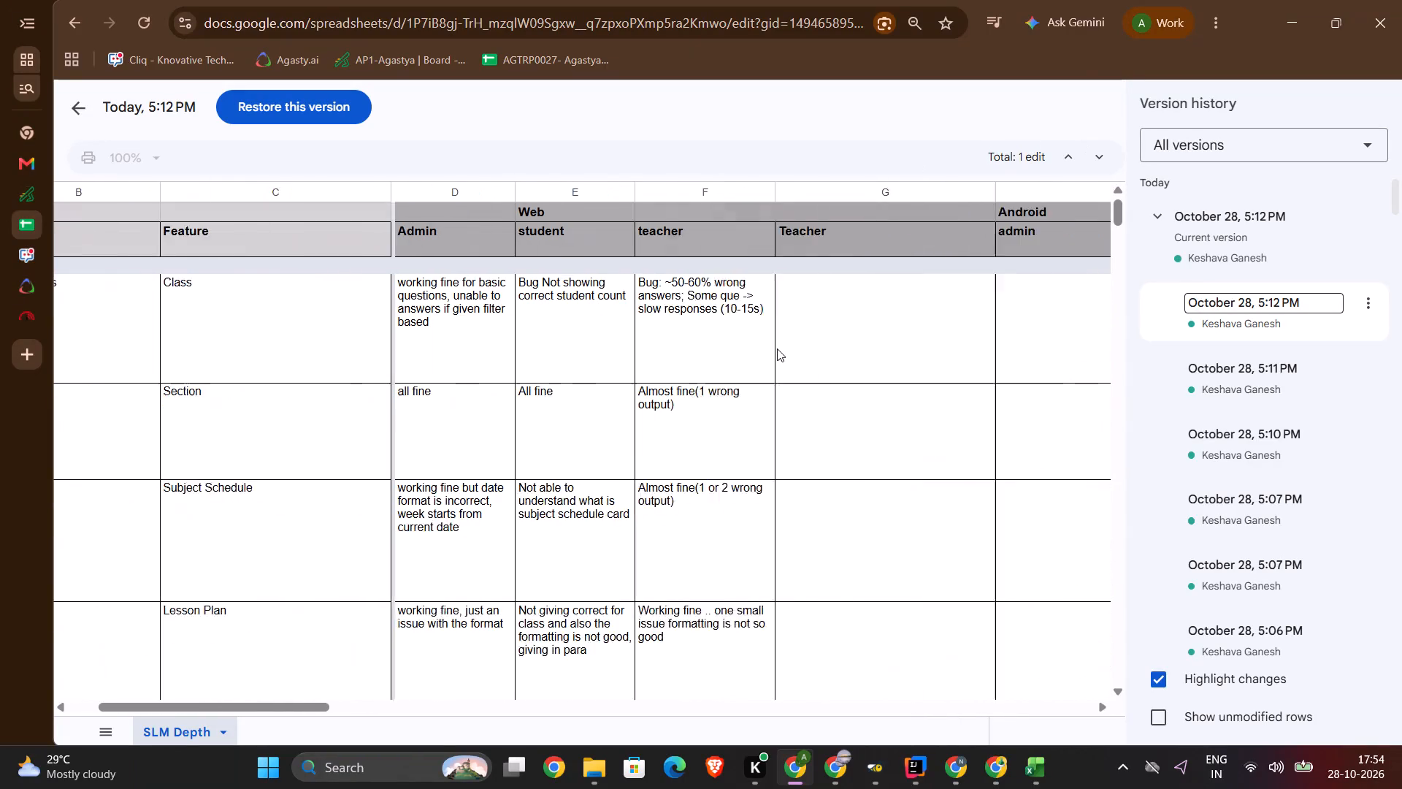
pyautogui.click(79, 106)
# Examine the Web, Android and IOS role columns for the first Academics features, from Class to Timetable.
pyautogui.scroll(1, 735, 267)
pyautogui.hscroll(1, 735, 267)
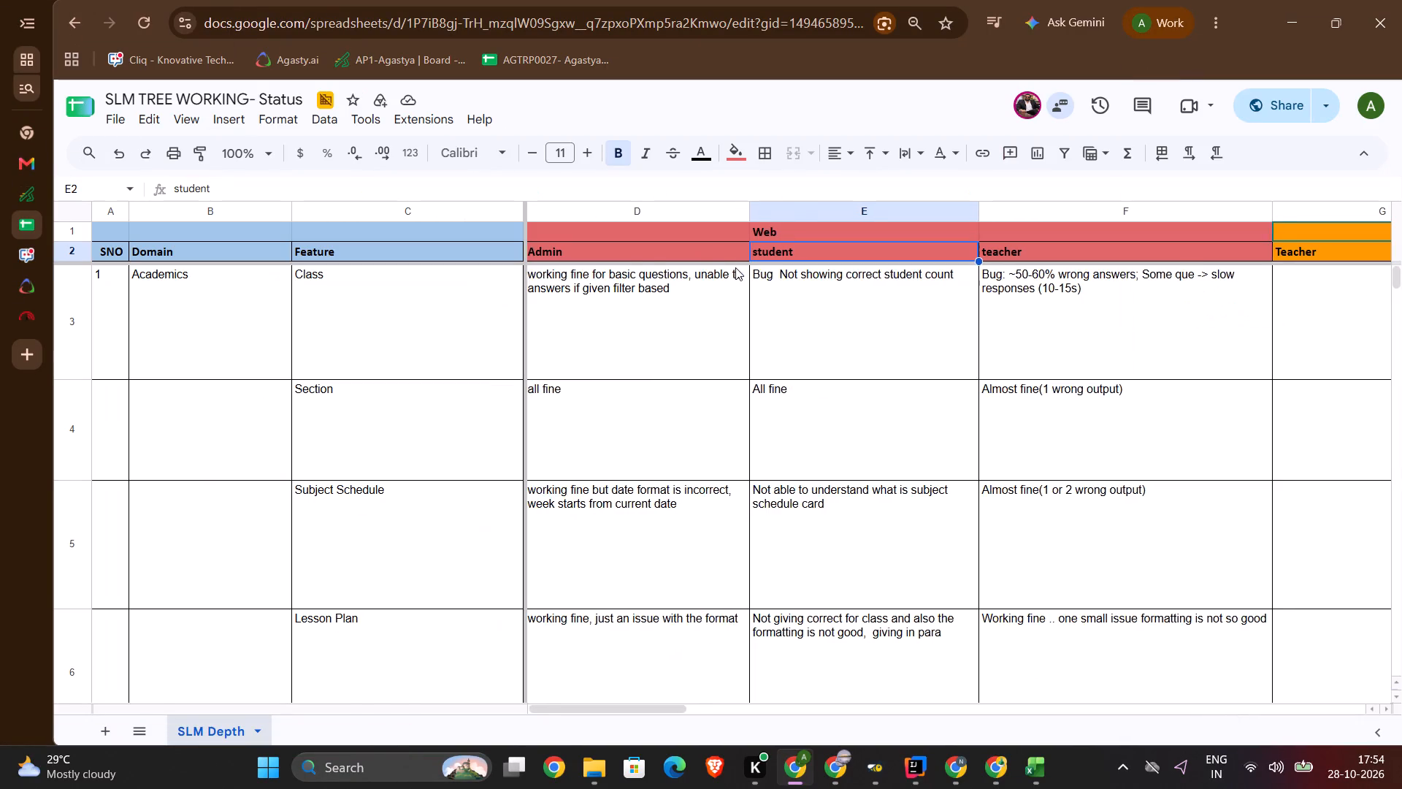
pyautogui.hscroll(1, 735, 267)
pyautogui.hscroll(-4, 735, 267)
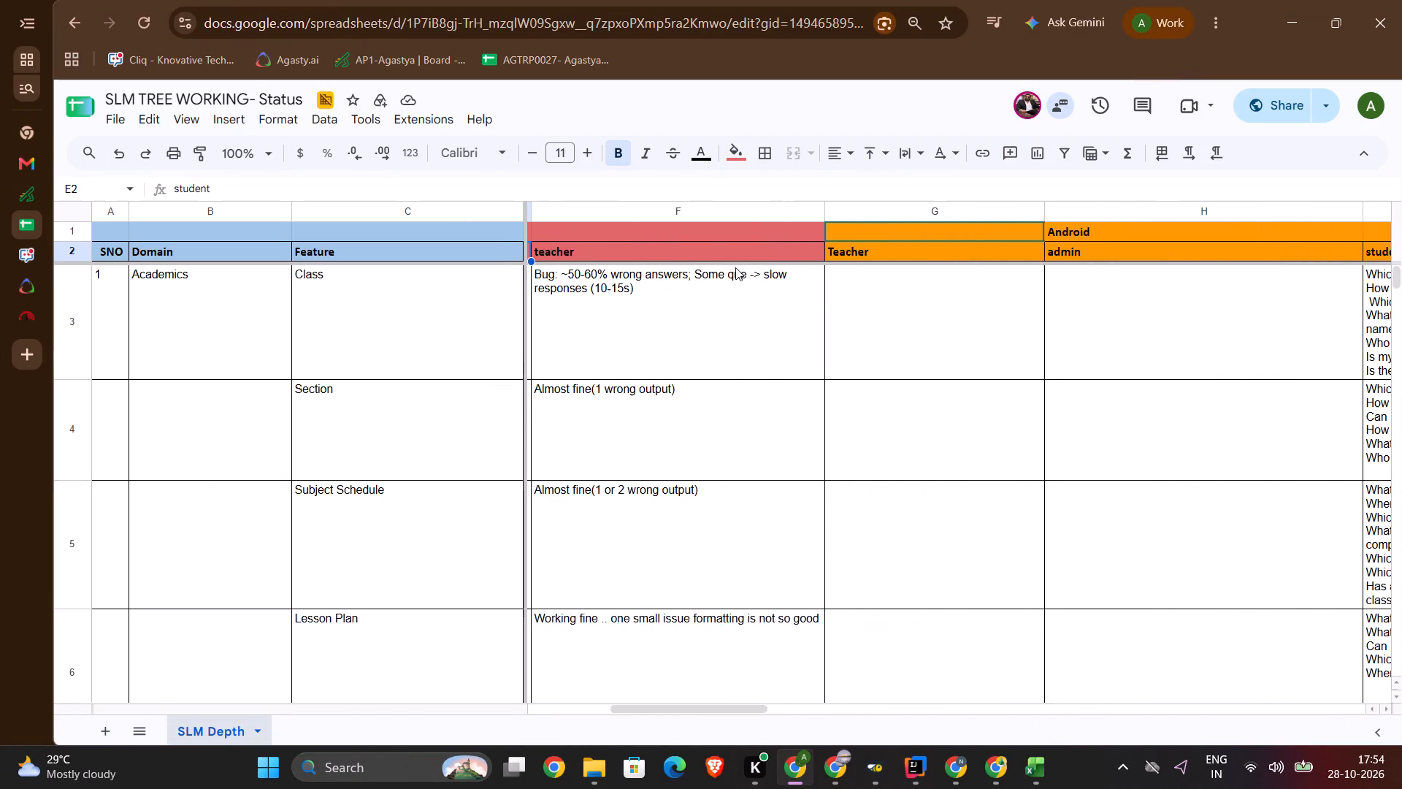
pyautogui.hscroll(-3, 735, 267)
pyautogui.scroll(1, 735, 267)
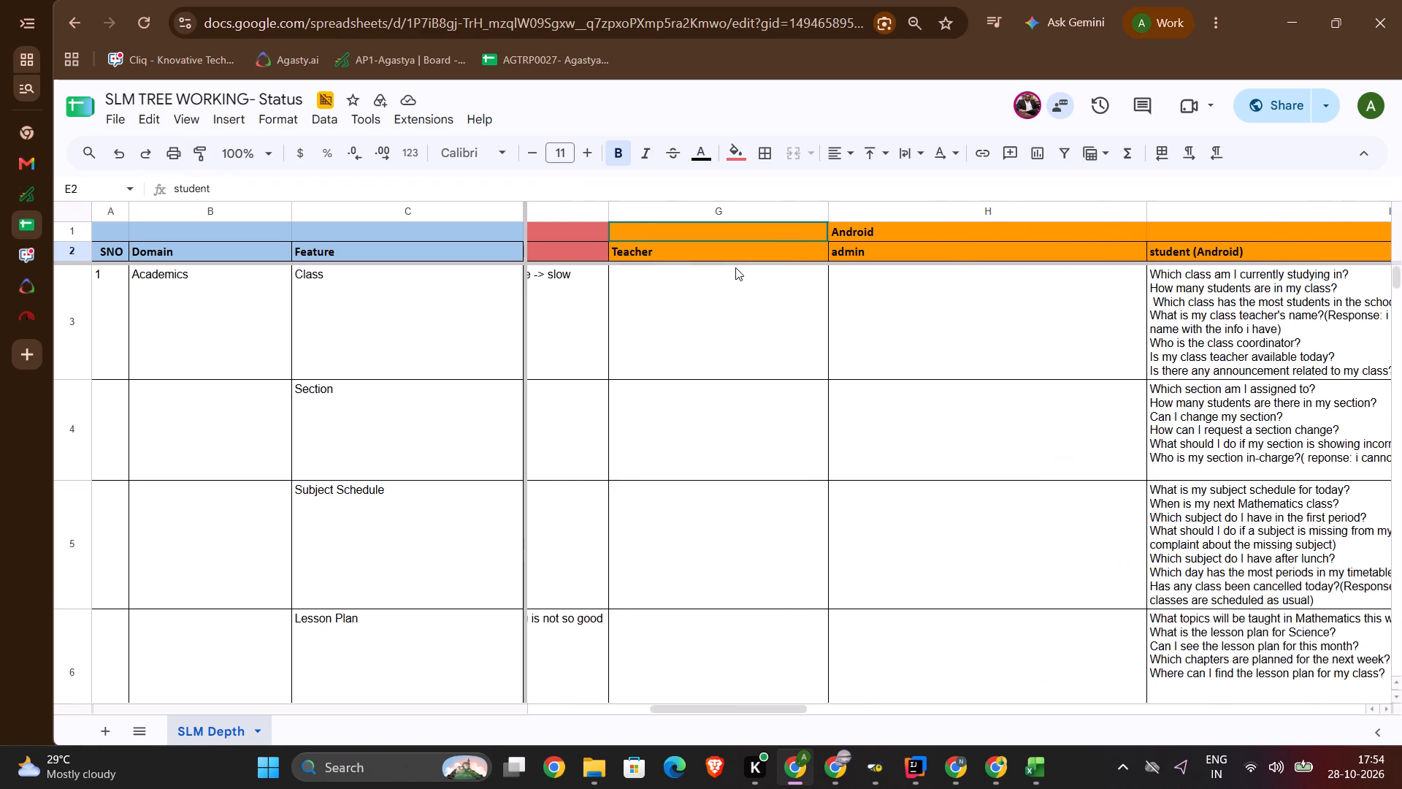
pyautogui.scroll(1, 735, 267)
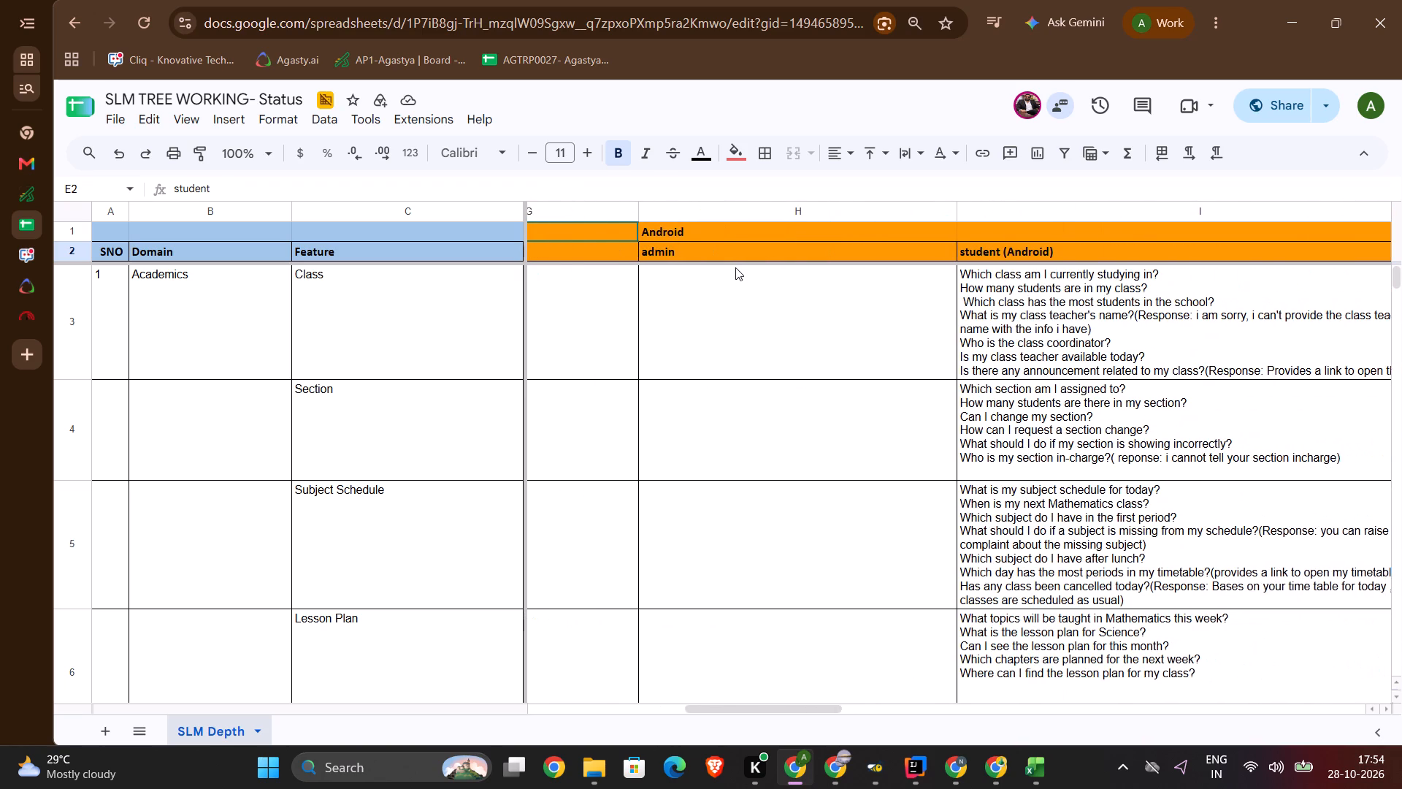
pyautogui.scroll(1, 735, 267)
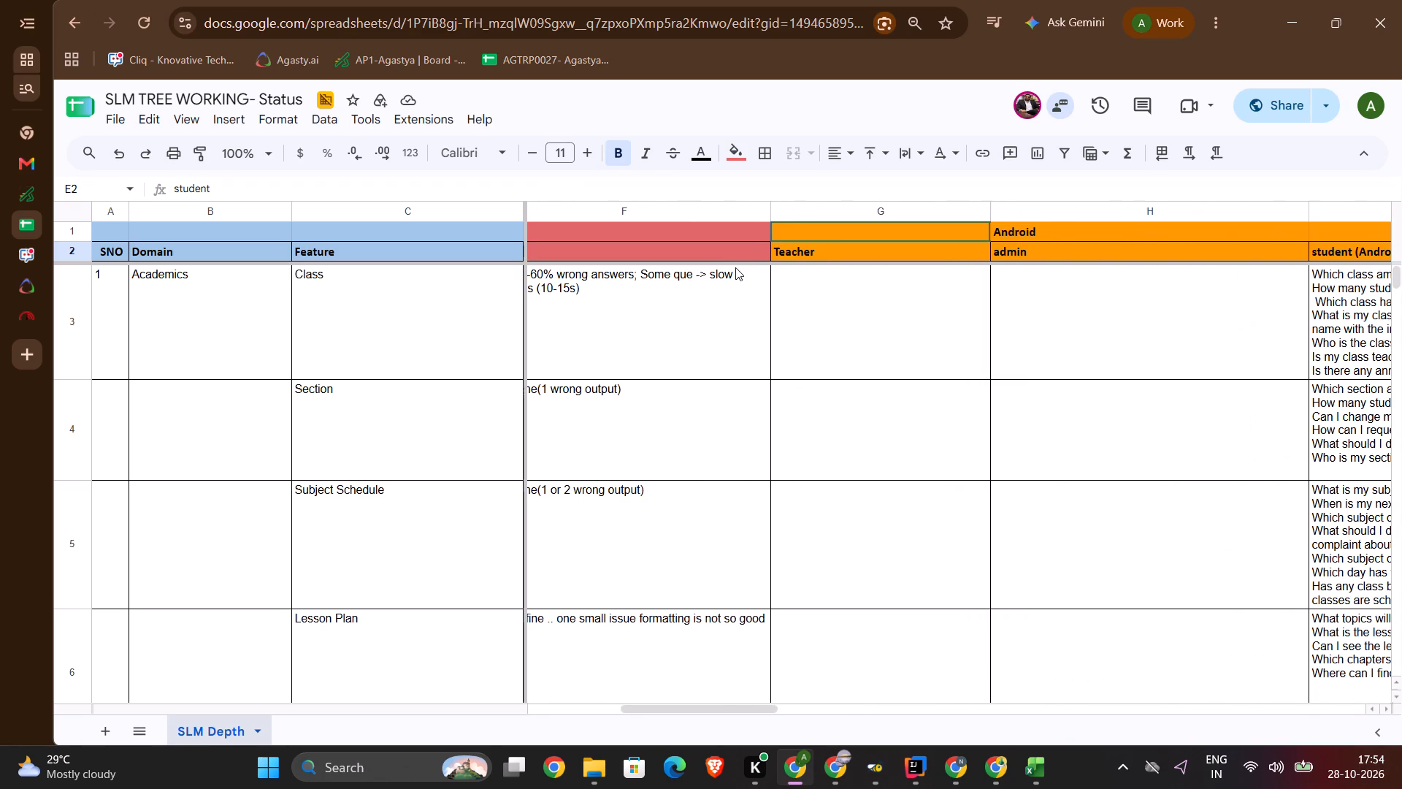
pyautogui.scroll(1, 735, 267)
pyautogui.hscroll(-3, 735, 267)
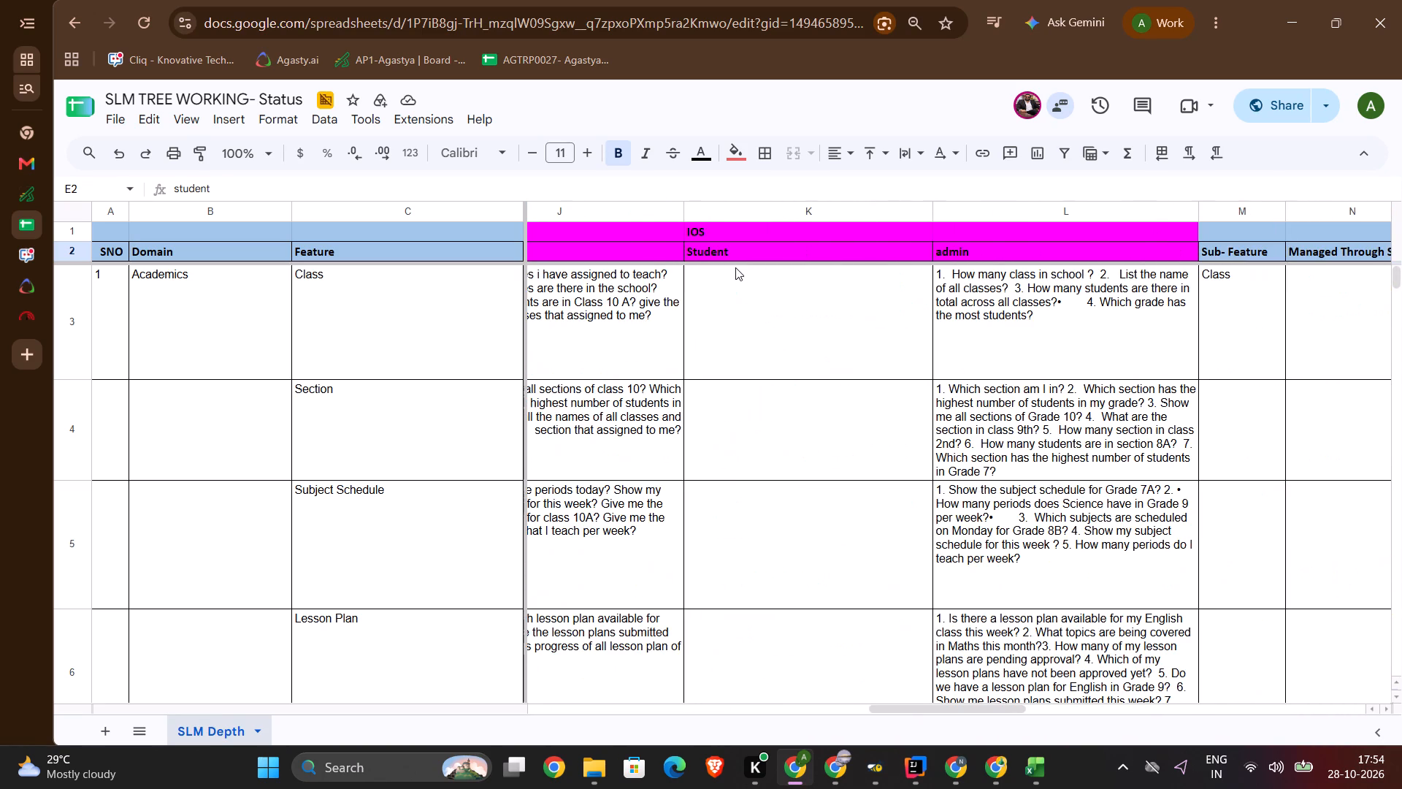
pyautogui.scroll(-1, 735, 267)
pyautogui.scroll(3, 735, 267)
pyautogui.scroll(-2, 735, 267)
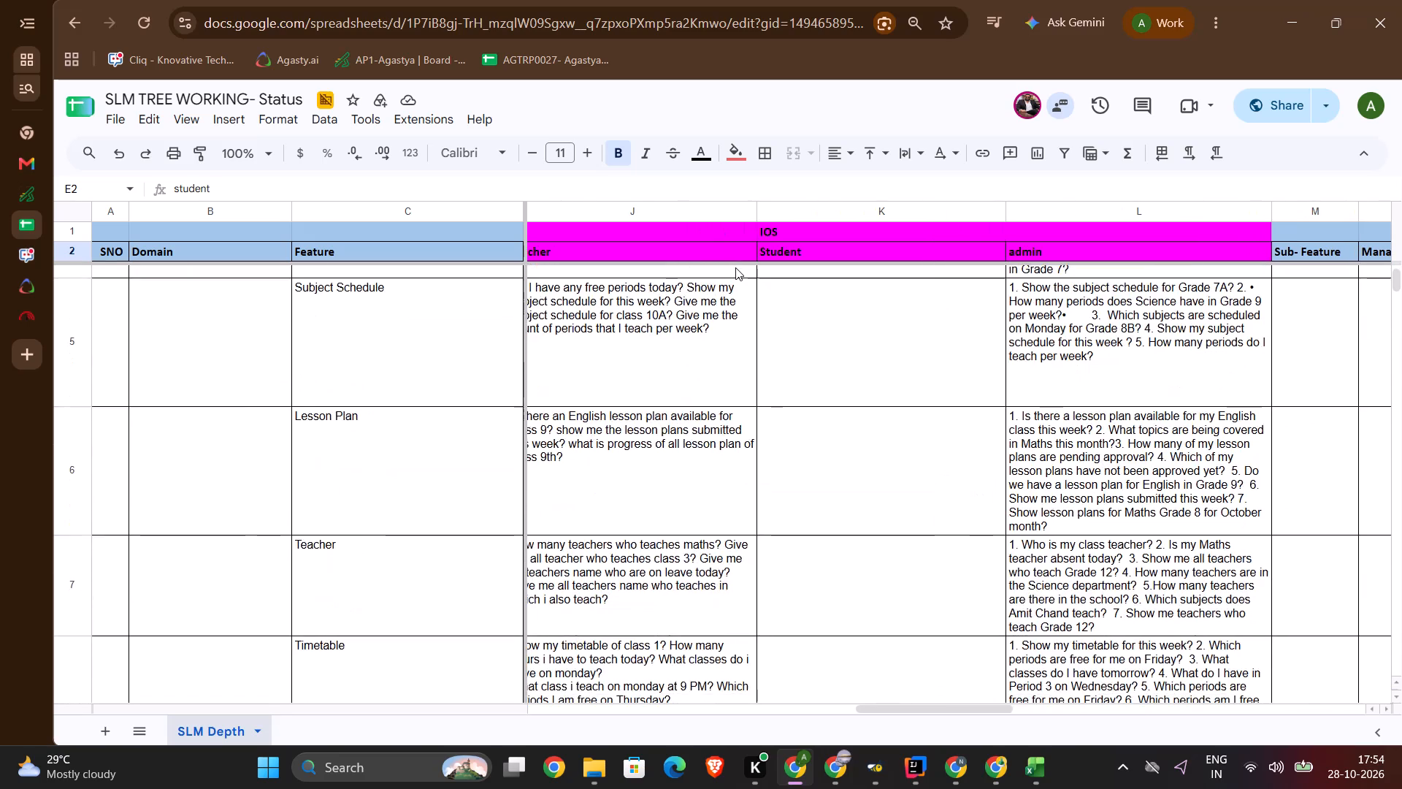
pyautogui.scroll(6, 735, 267)
pyautogui.hscroll(-2, 816, 371)
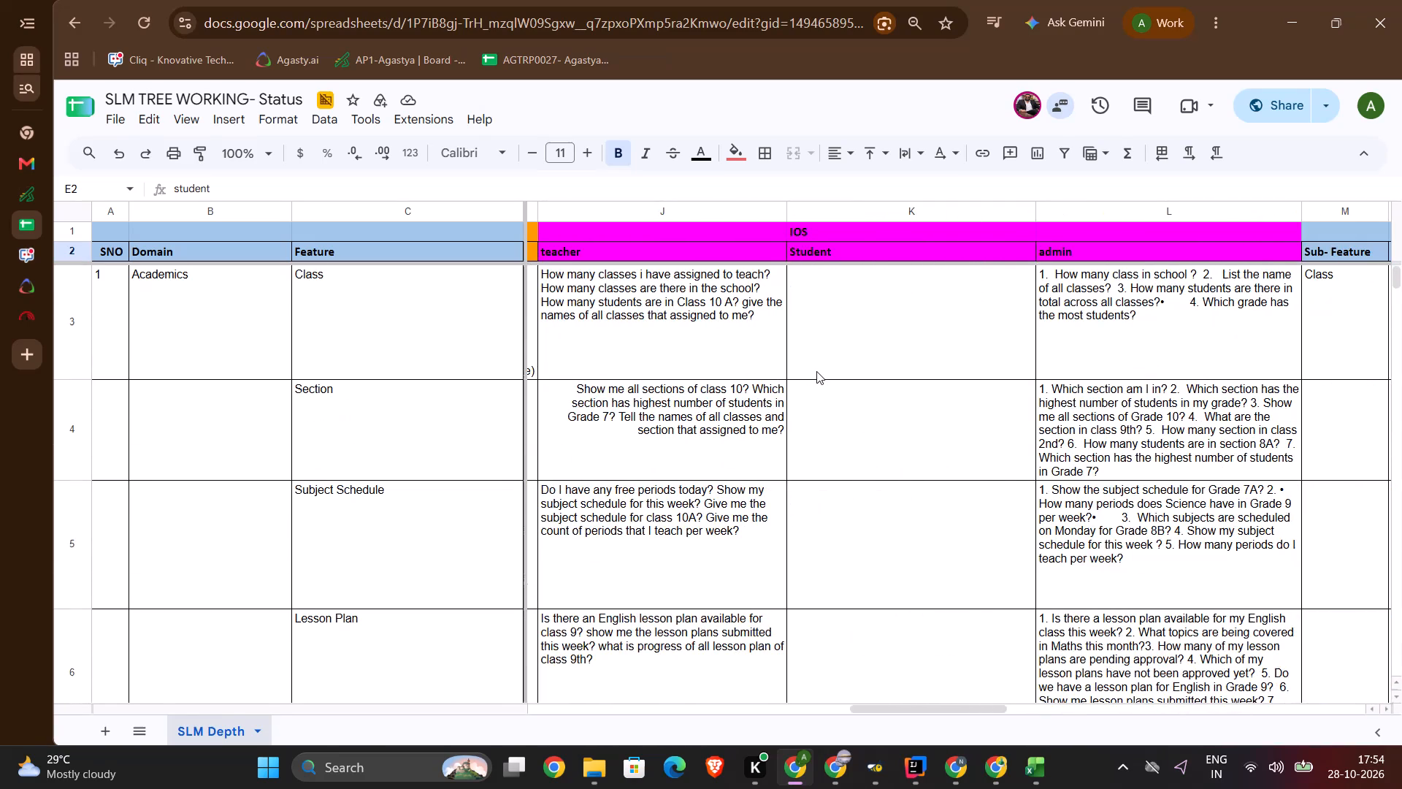
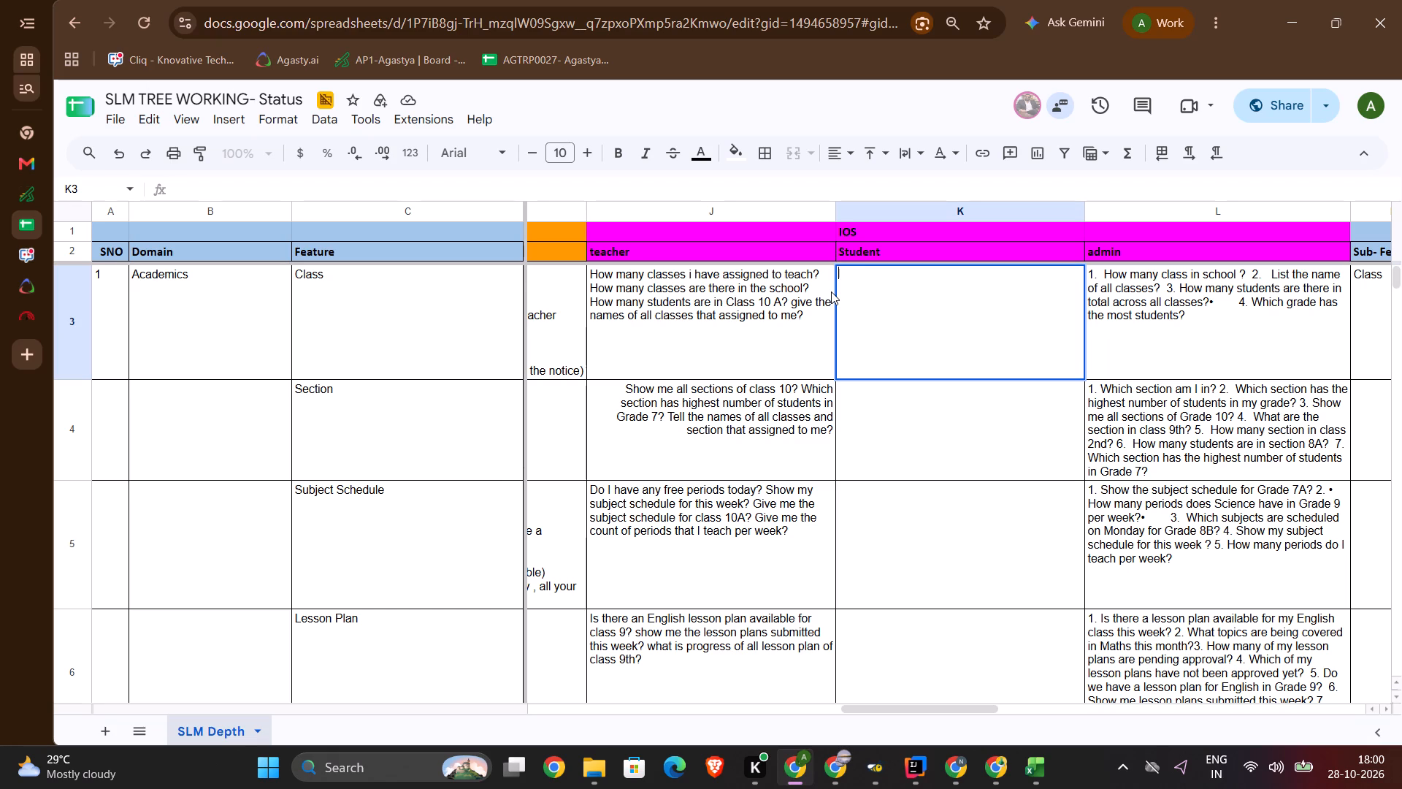
# Copy the whole student (Android) column over the Student column in the IOS group.
pyautogui.hscroll(3, 619, 402)
pyautogui.click(629, 381)
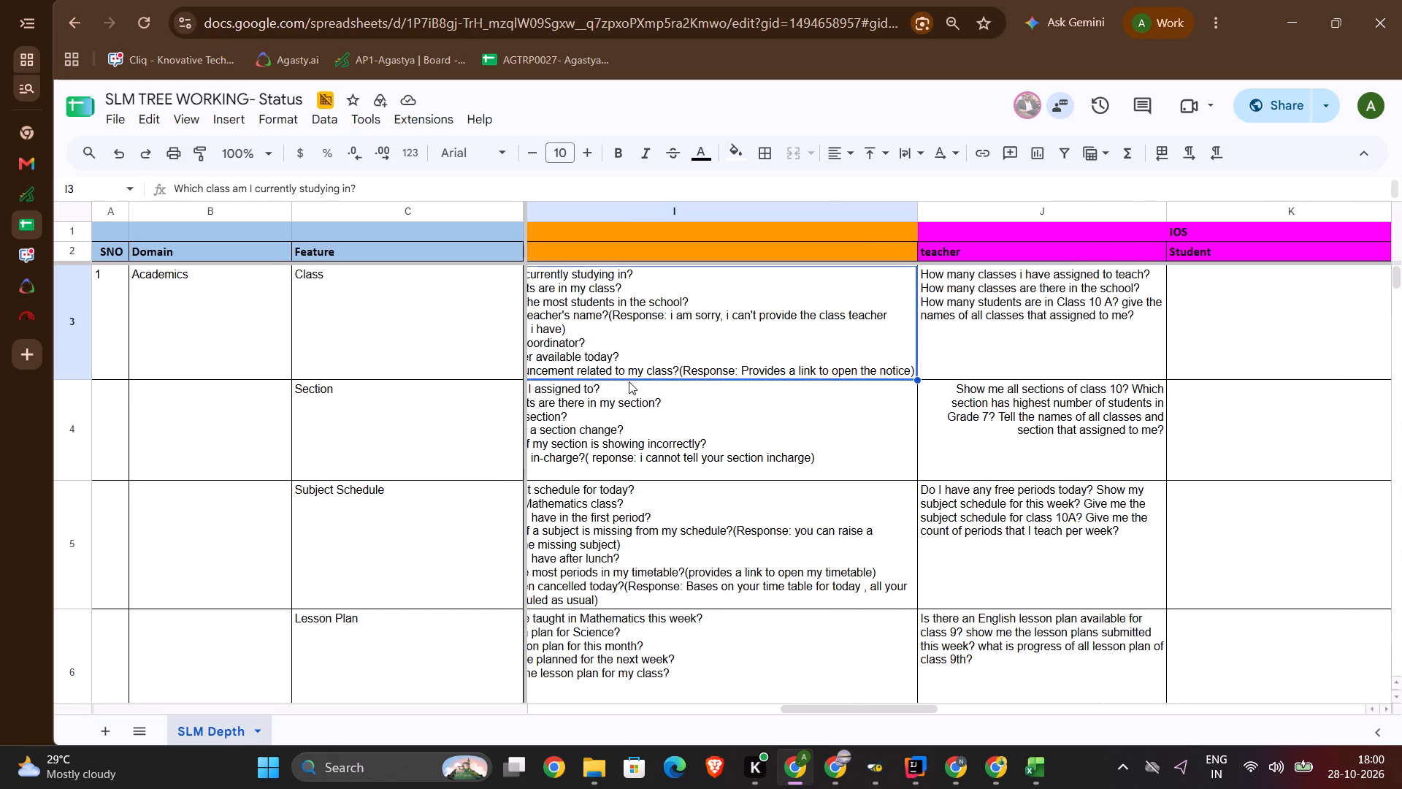
pyautogui.hscroll(2, 733, 395)
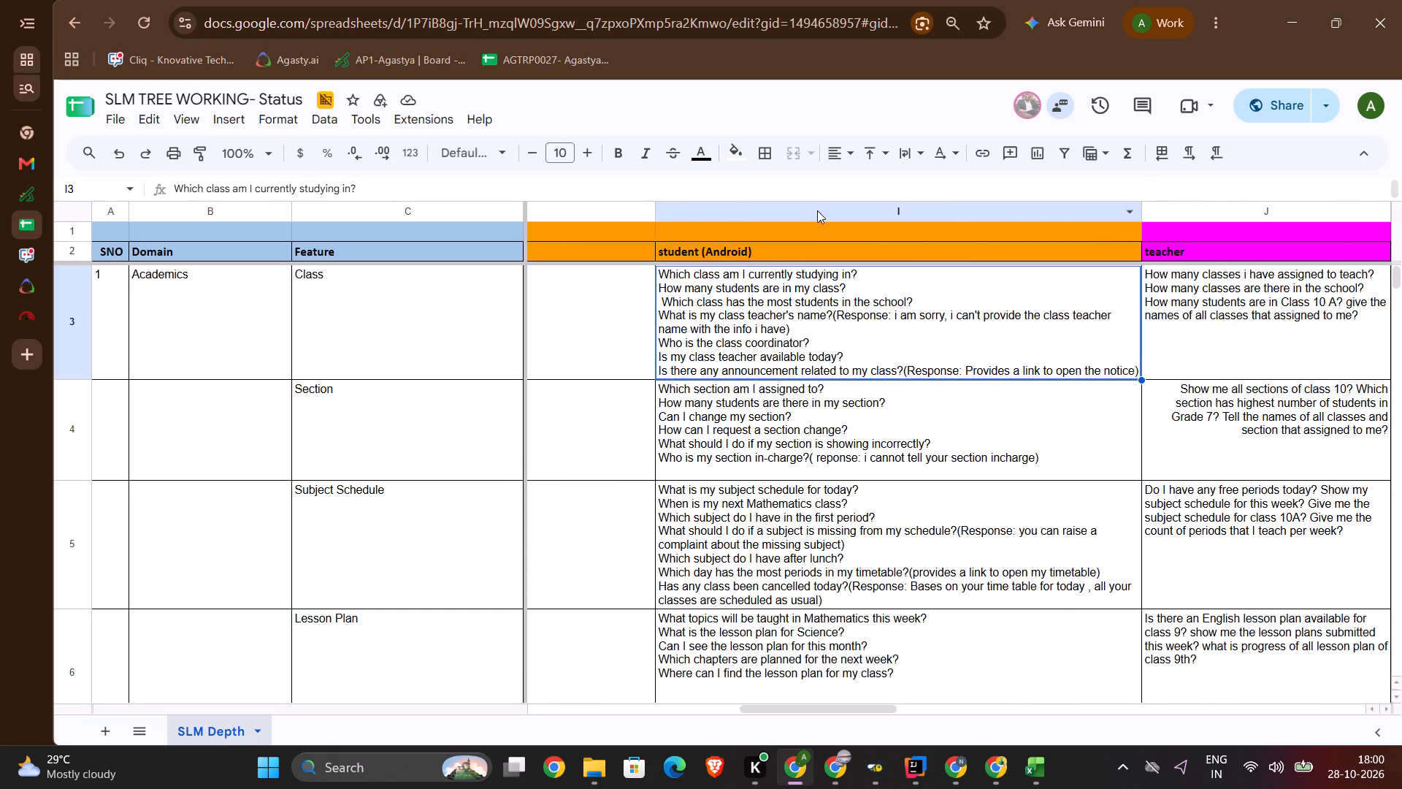
pyautogui.click(817, 209)
pyautogui.hotkey('ctrl', 'c')
pyautogui.hscroll(-1, 951, 344)
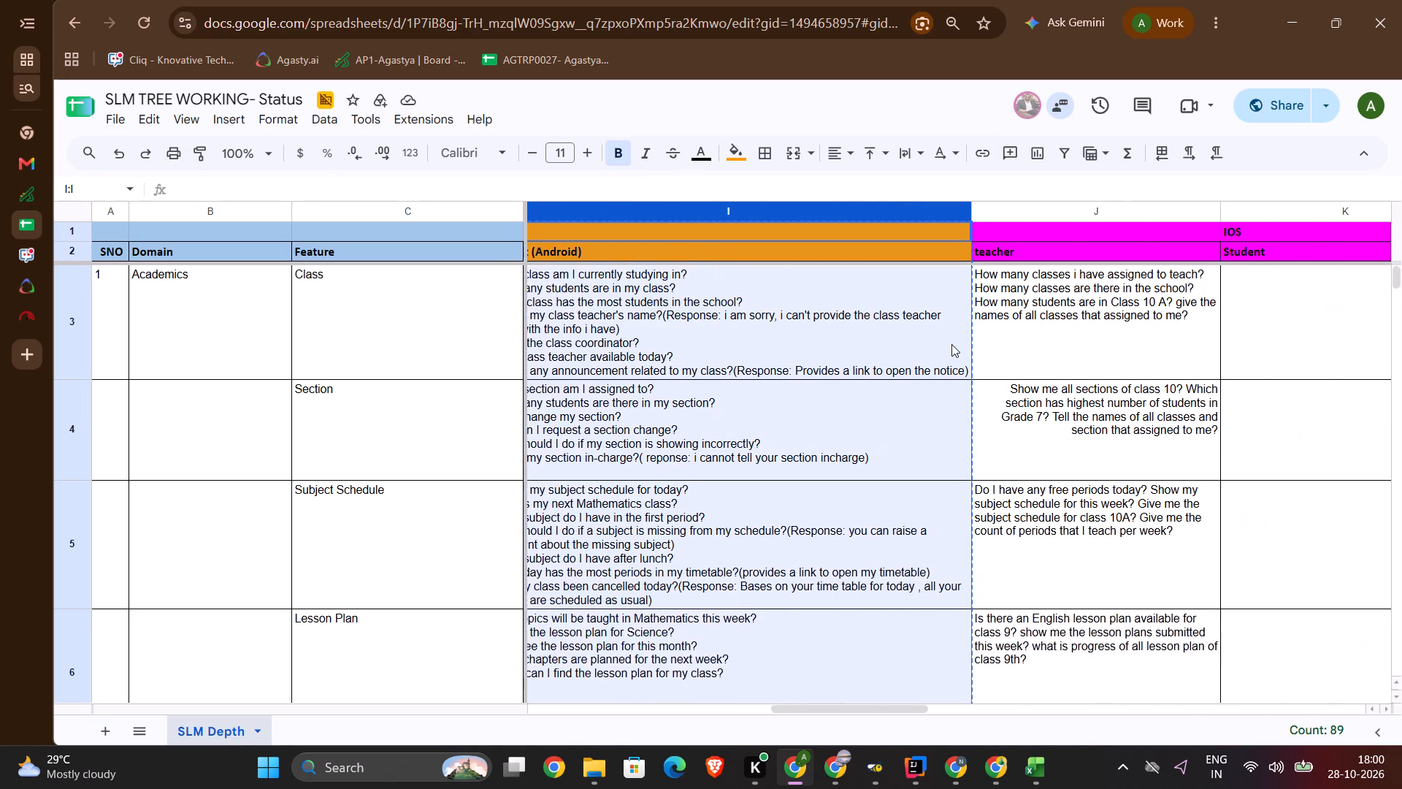
pyautogui.hscroll(-2, 951, 344)
pyautogui.click(1220, 208)
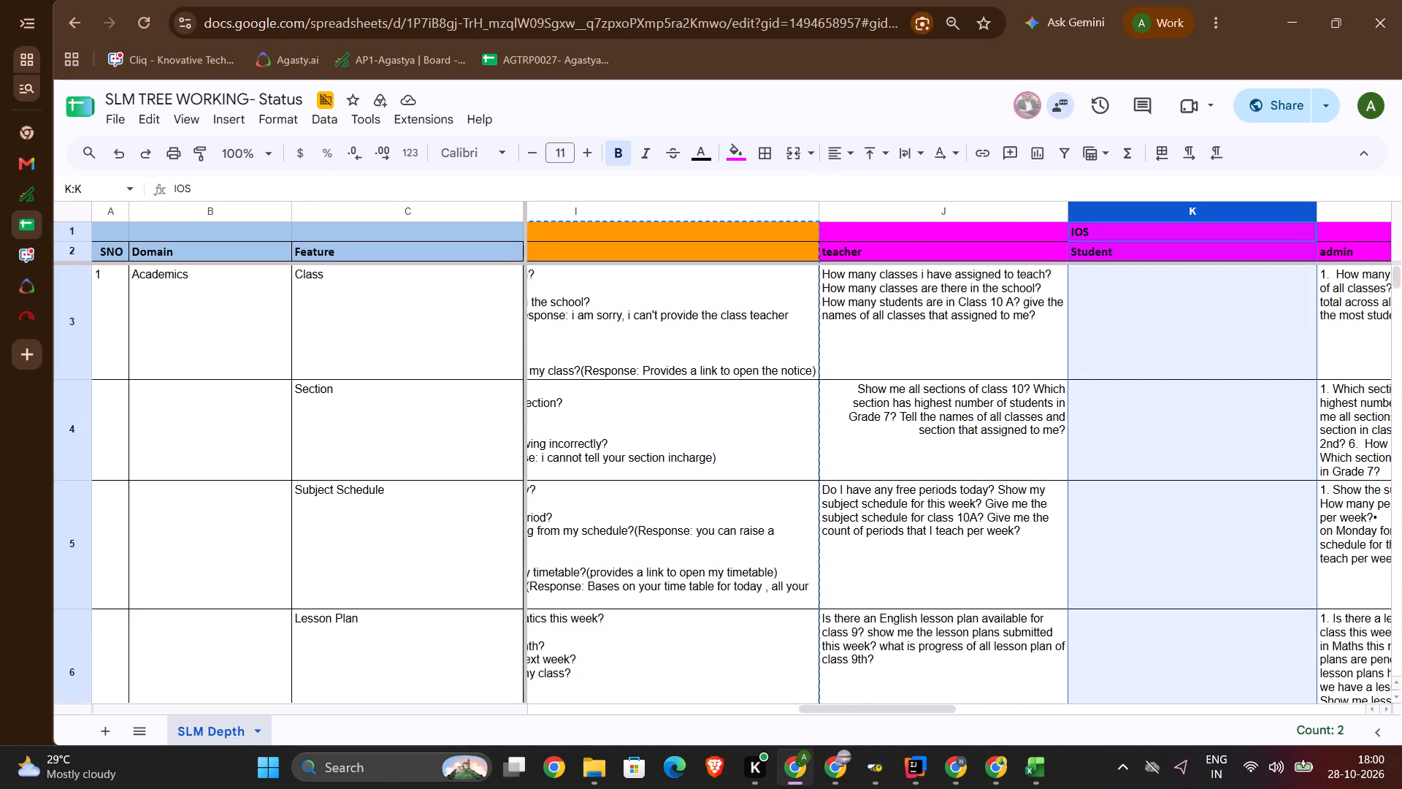
pyautogui.hscroll(-3, 970, 295)
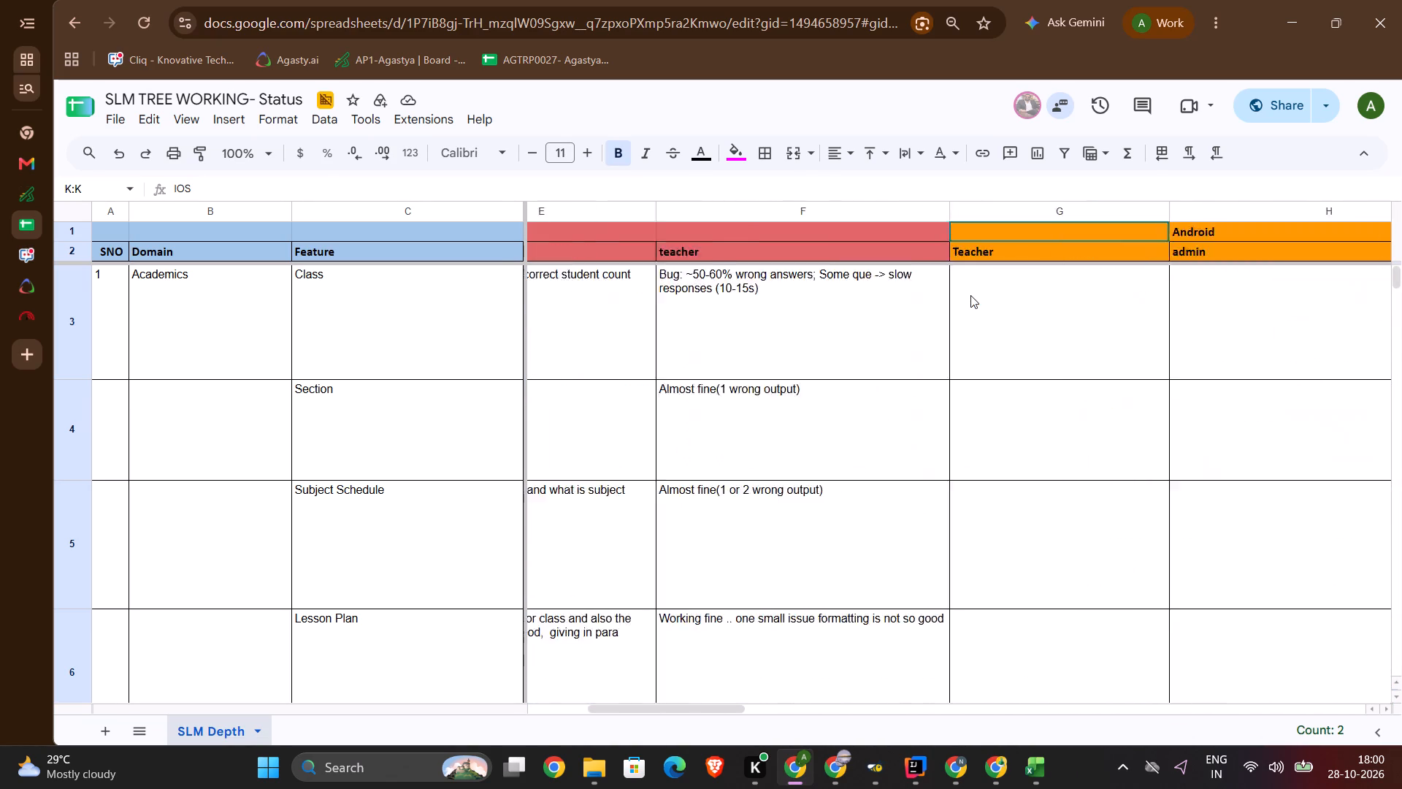
pyautogui.hscroll(-5, 970, 295)
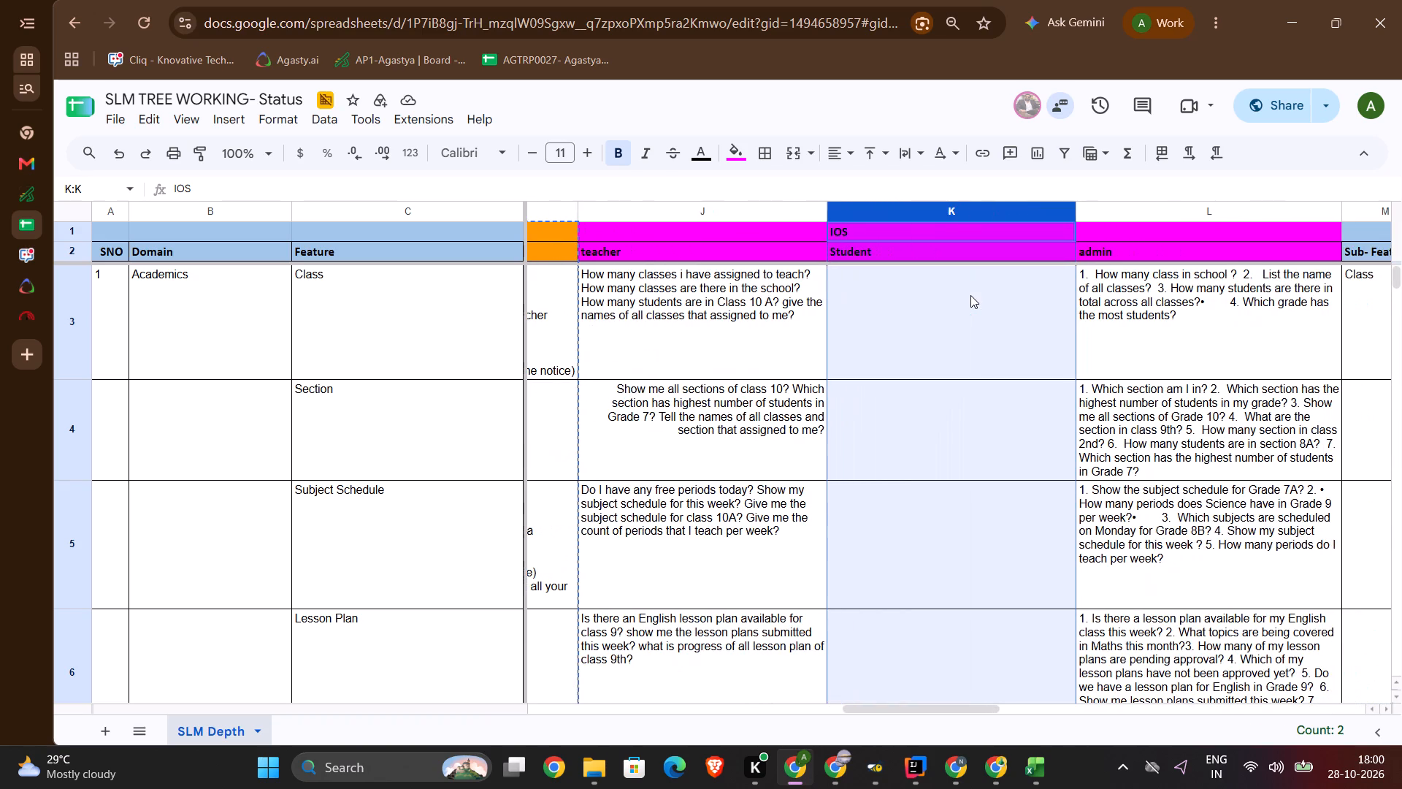
pyautogui.click(1022, 289)
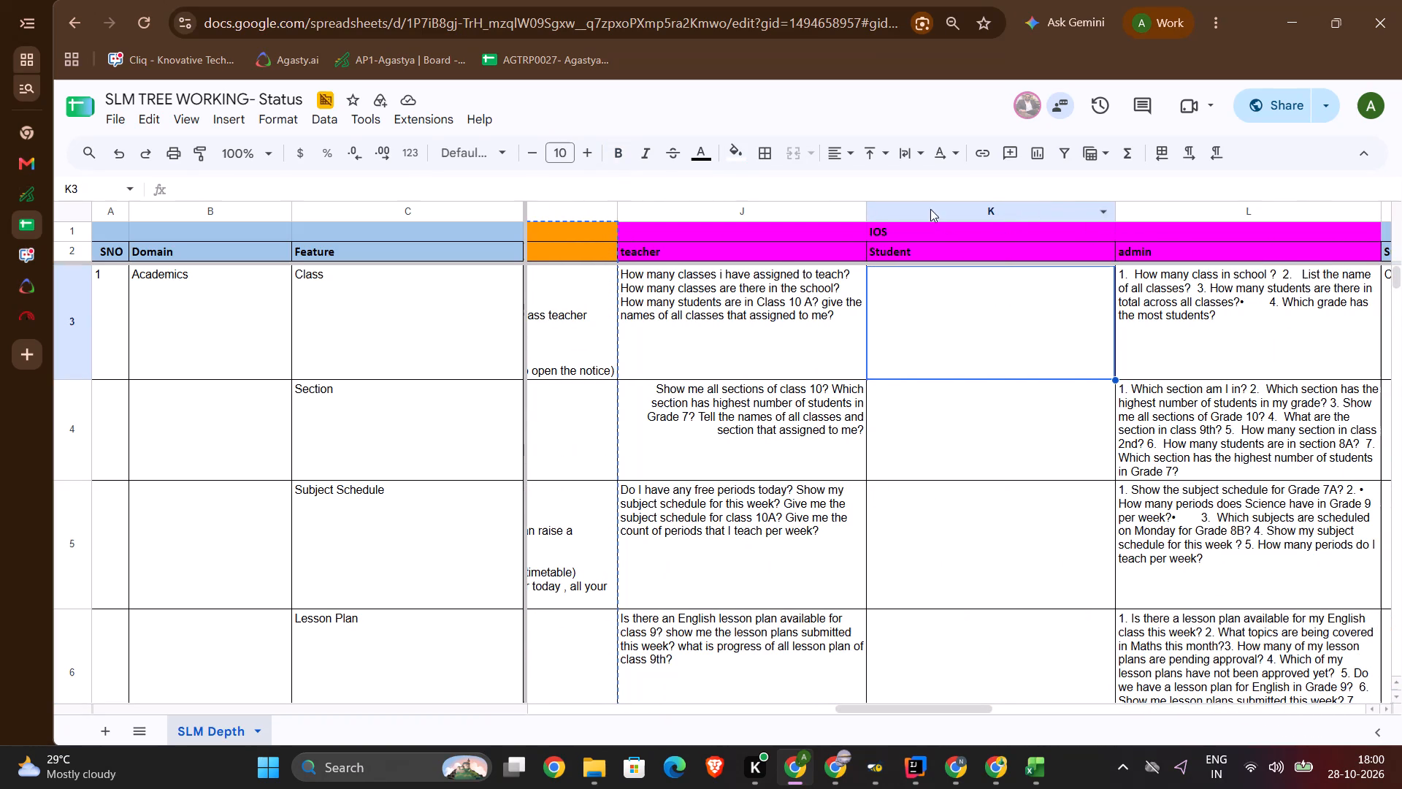
pyautogui.click(930, 209)
pyautogui.hotkey('ctrl', 'v')
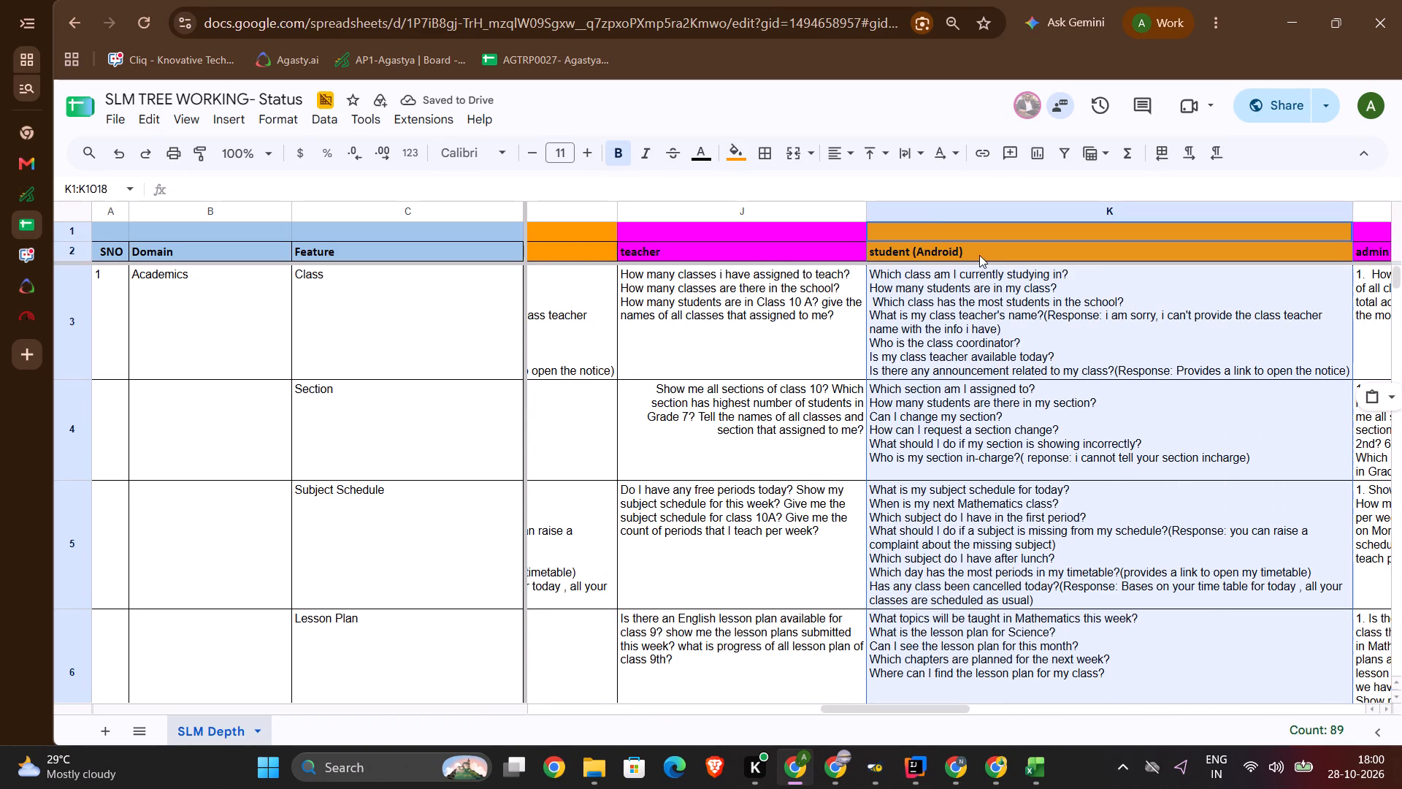
# Compare the pasted student column and its header cells with the neighbouring Android, IOS and % Coverage columns.
pyautogui.hscroll(4, 754, 248)
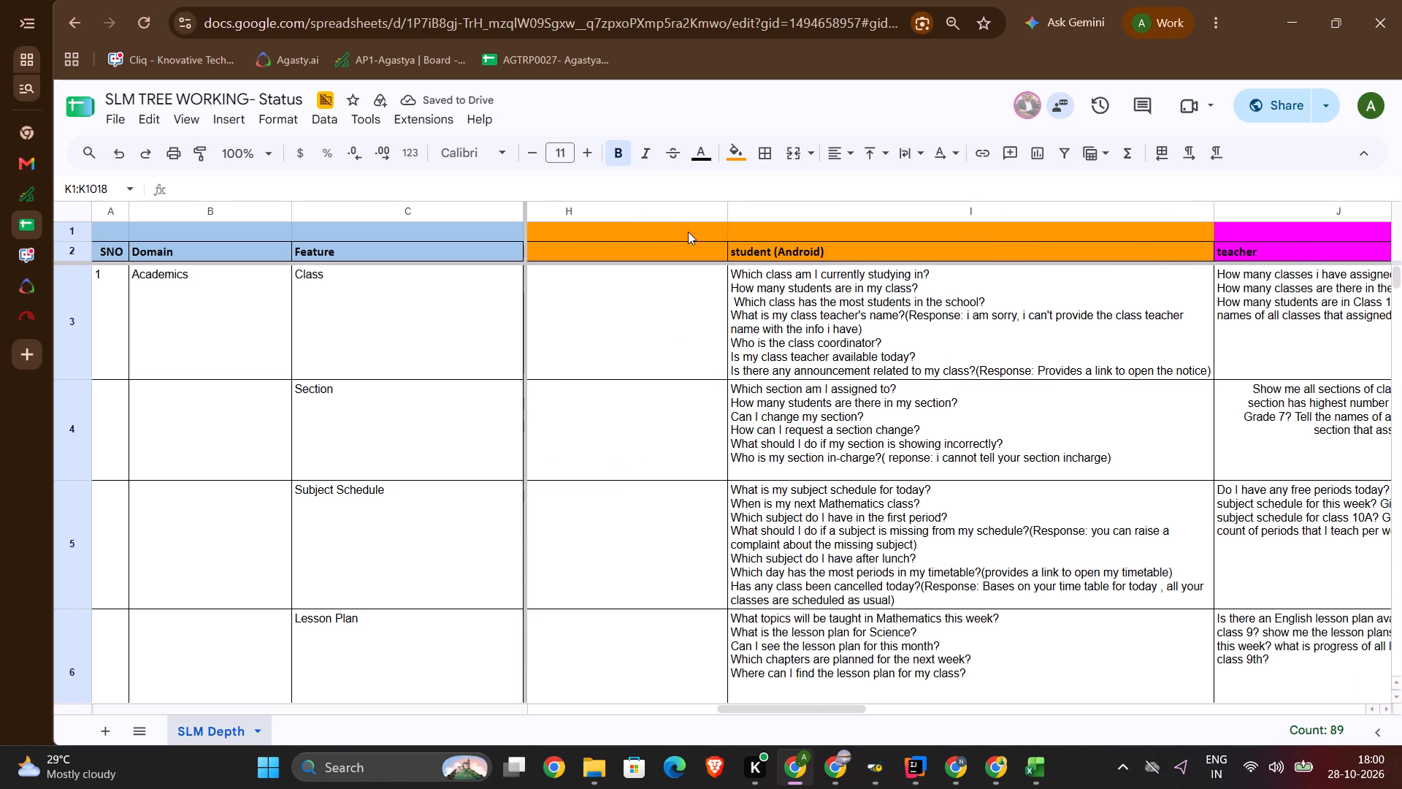
pyautogui.hscroll(-2, 730, 259)
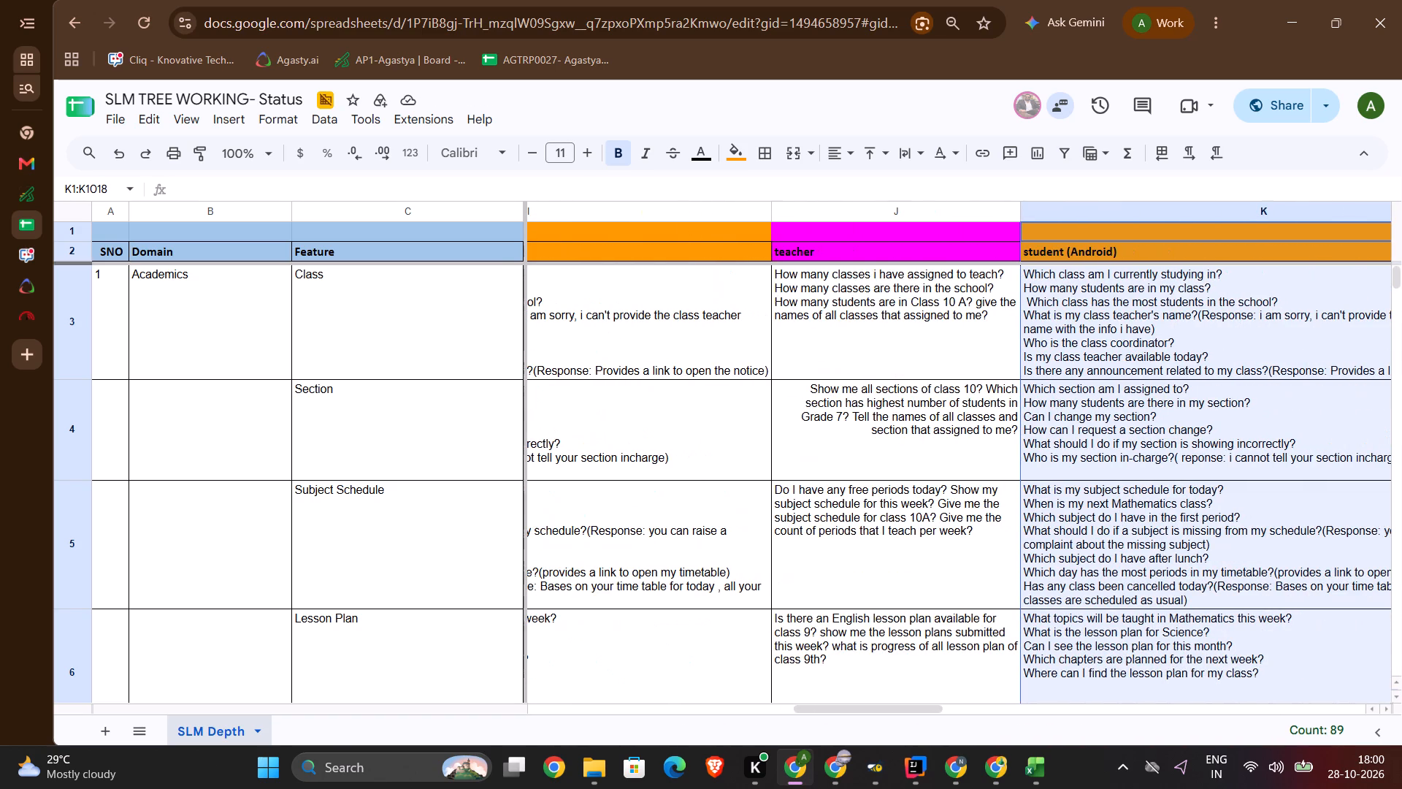
pyautogui.click(903, 232)
pyautogui.click(903, 232)
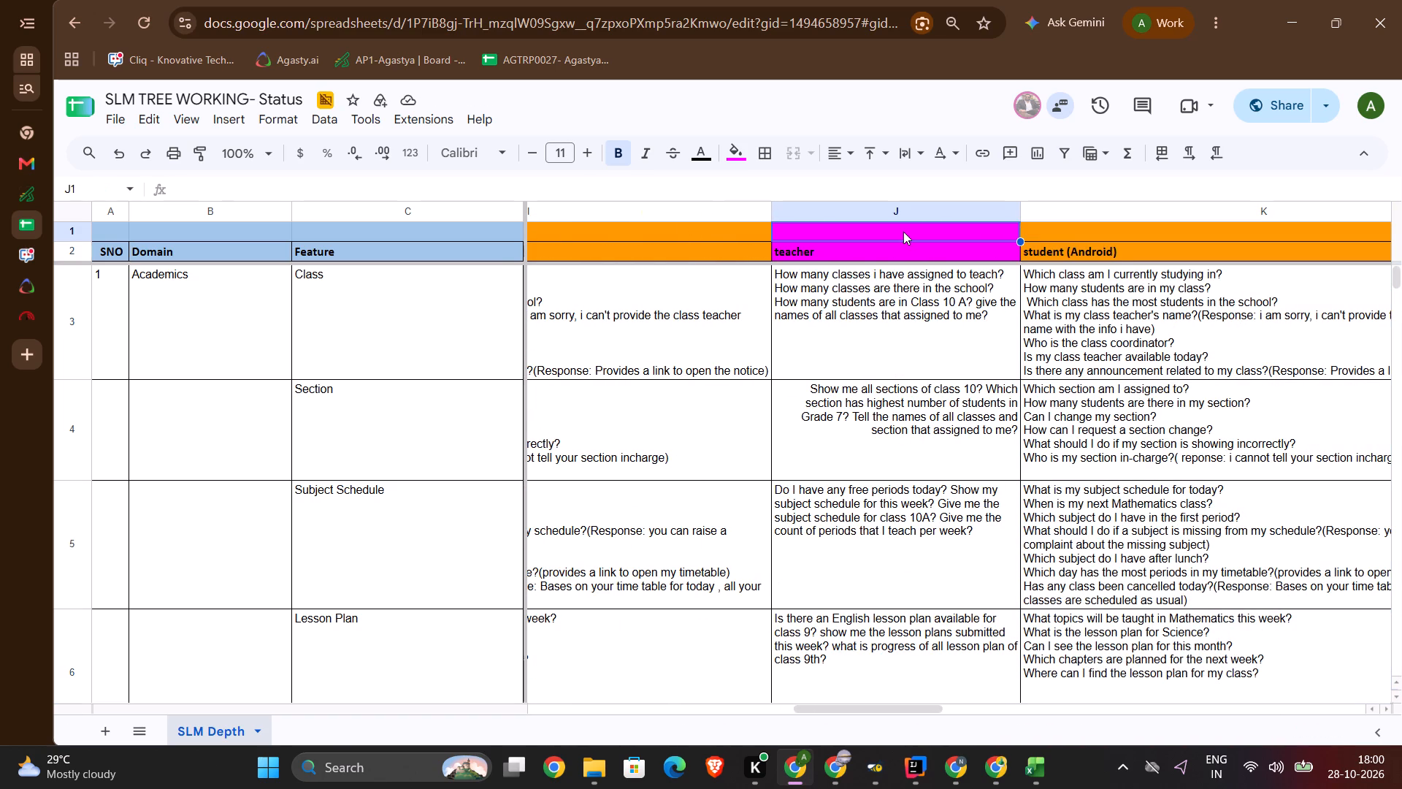
pyautogui.hscroll(-2, 995, 300)
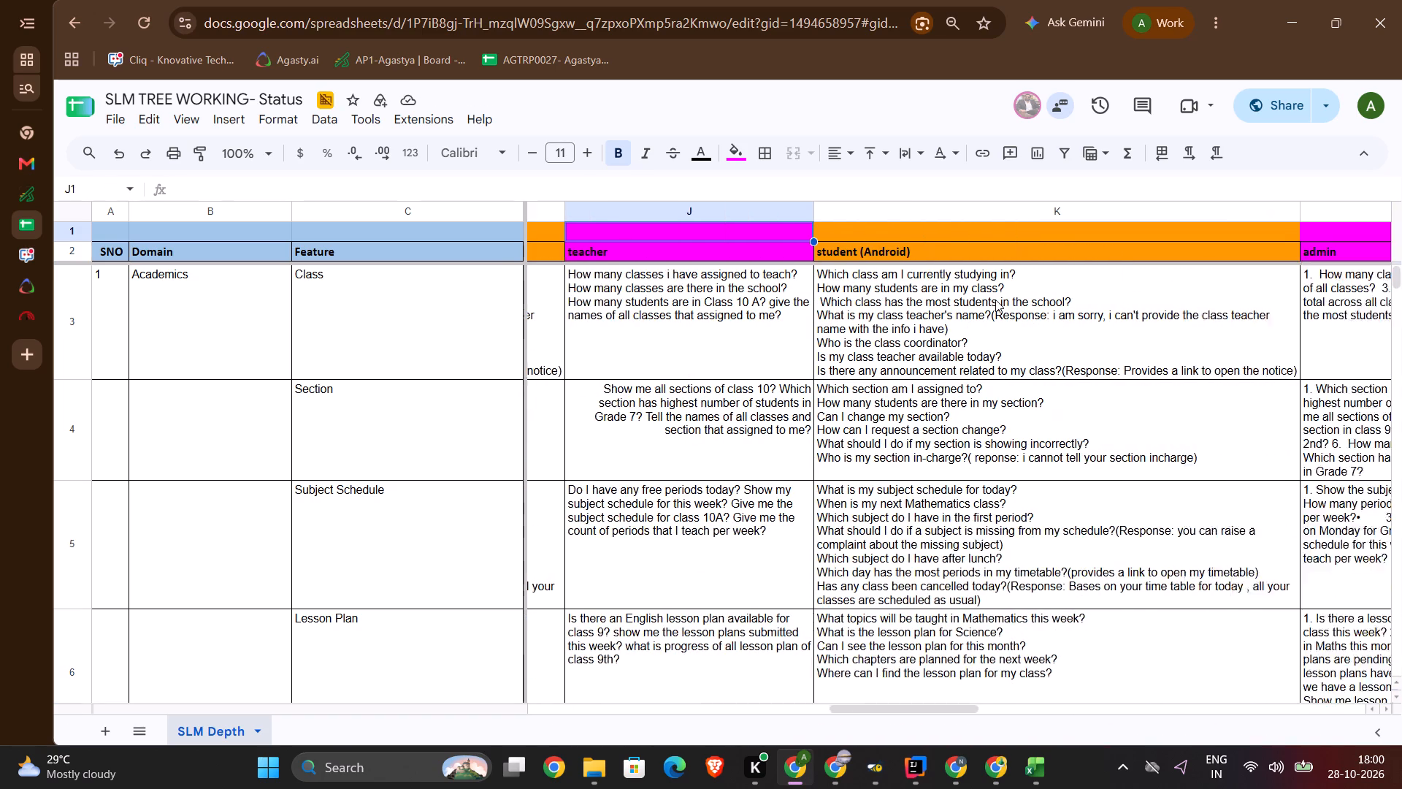
pyautogui.hscroll(-1, 995, 300)
pyautogui.hscroll(1, 995, 300)
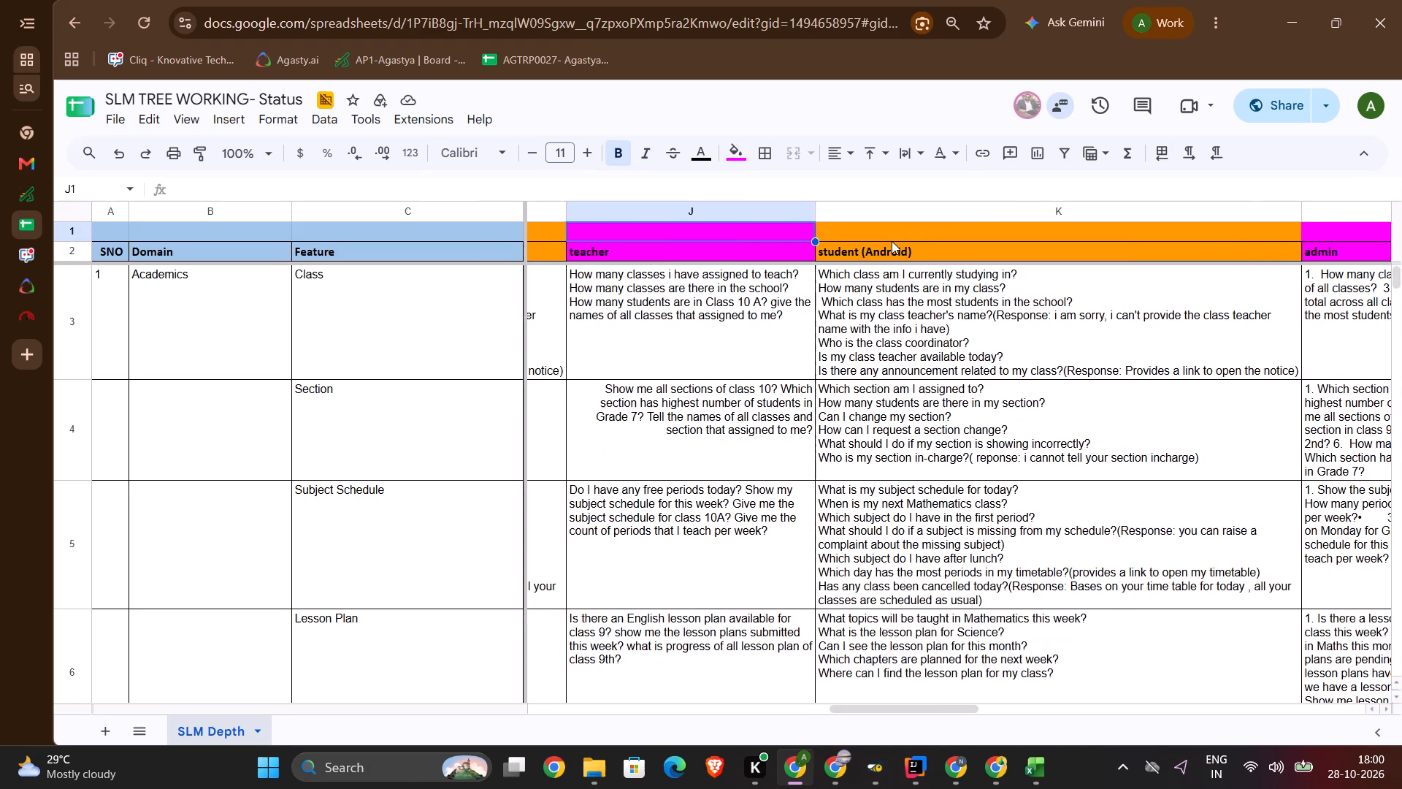
pyautogui.click(892, 241)
pyautogui.hscroll(1, 937, 227)
pyautogui.hscroll(-1, 937, 227)
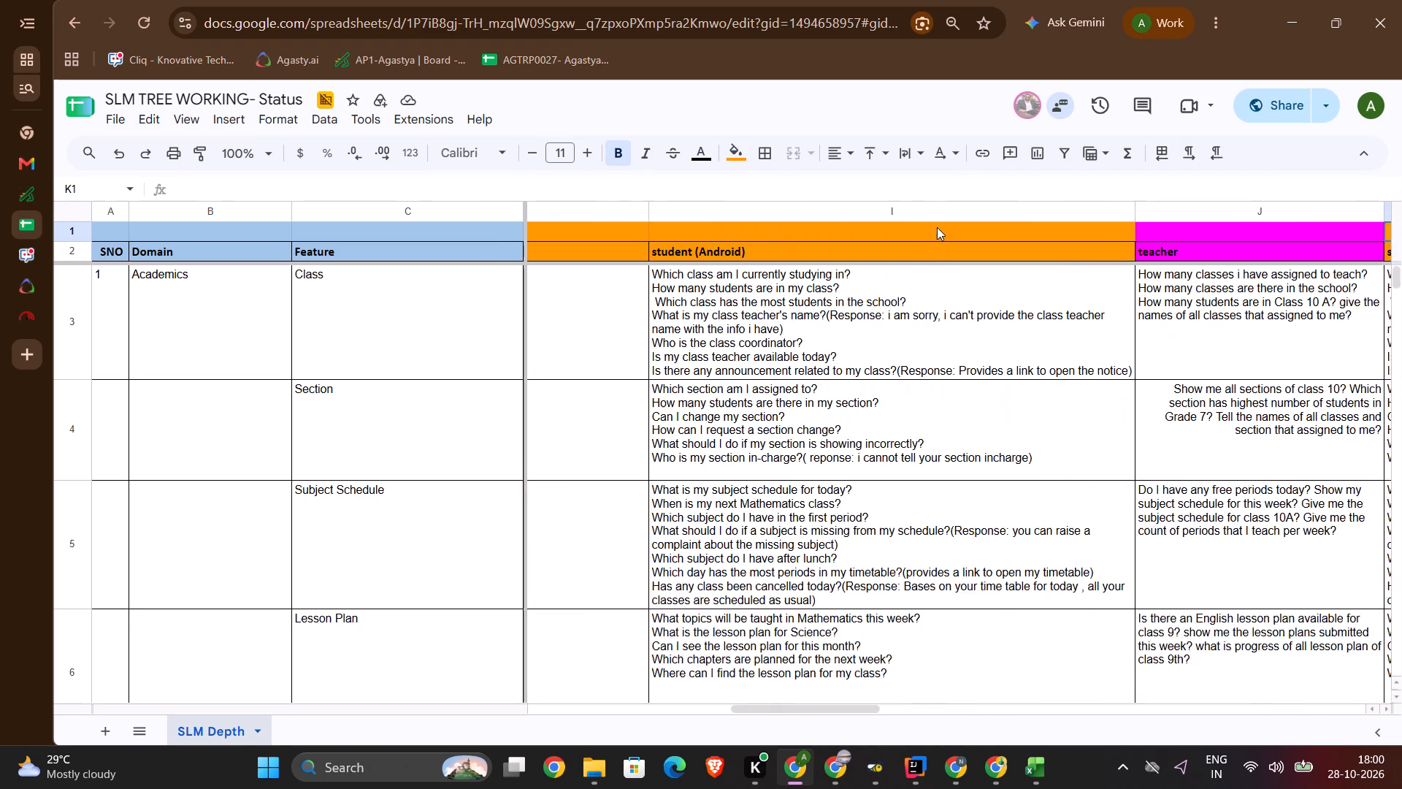
pyautogui.hscroll(-5, 937, 227)
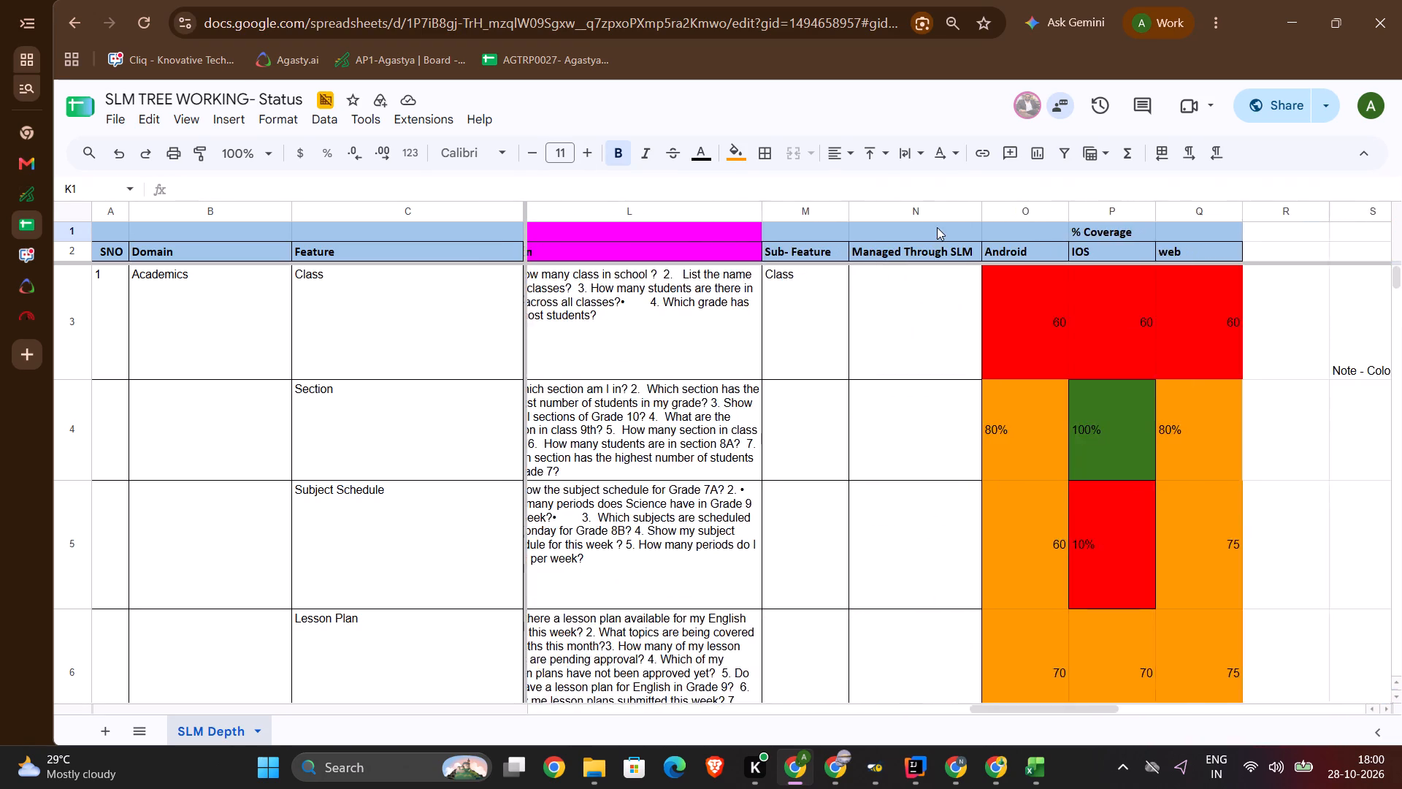
pyautogui.hscroll(4, 937, 227)
pyautogui.hscroll(-4, 937, 227)
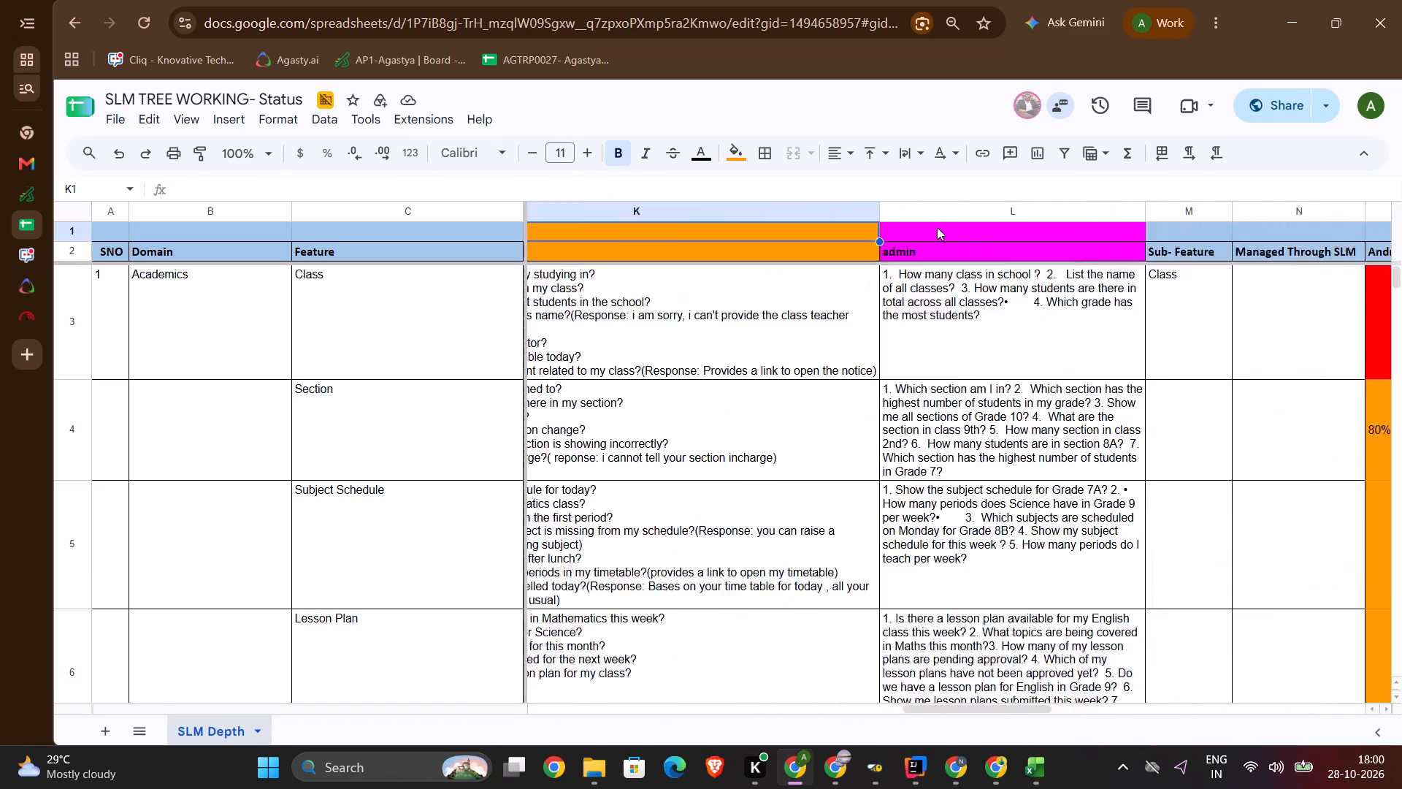
pyautogui.hscroll(1, 937, 227)
pyautogui.hscroll(-1, 937, 227)
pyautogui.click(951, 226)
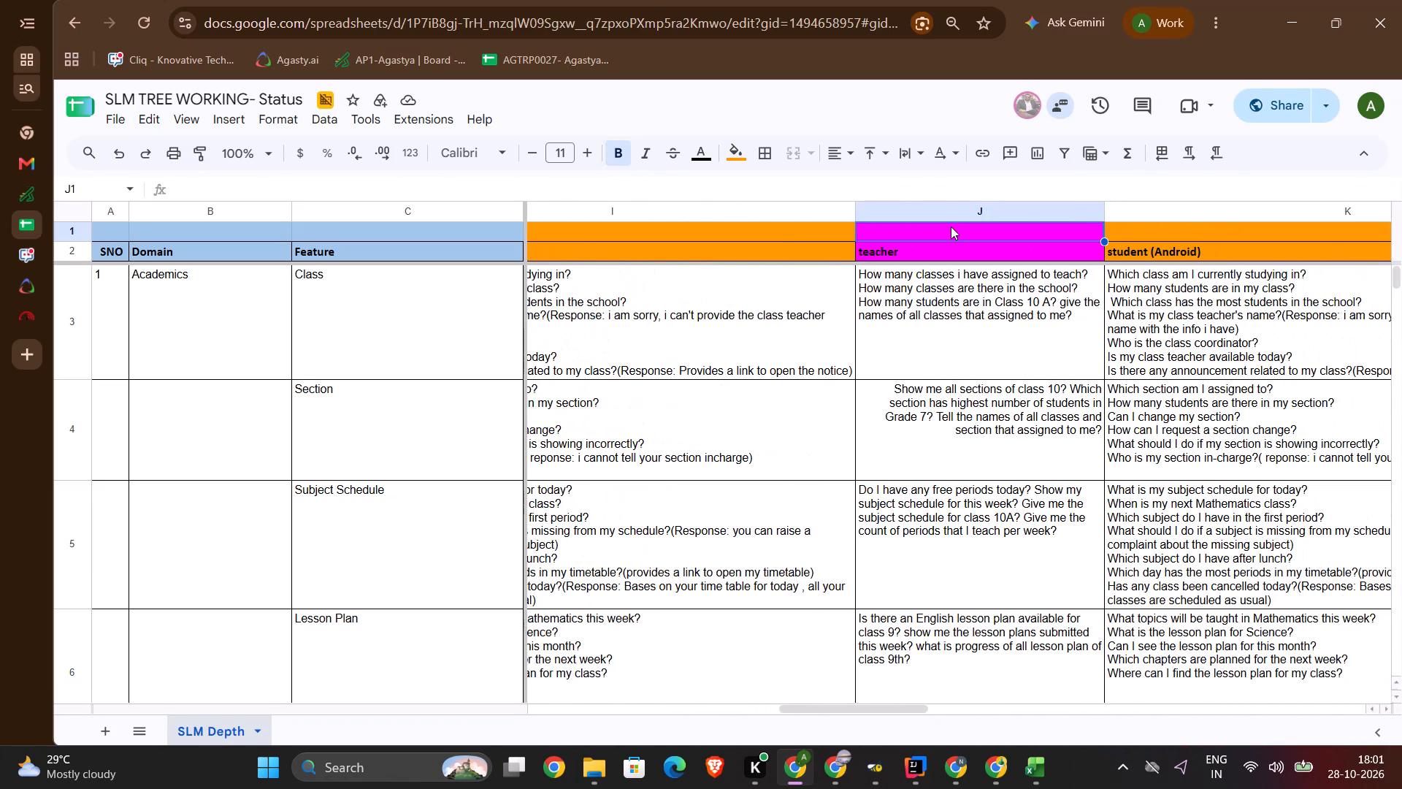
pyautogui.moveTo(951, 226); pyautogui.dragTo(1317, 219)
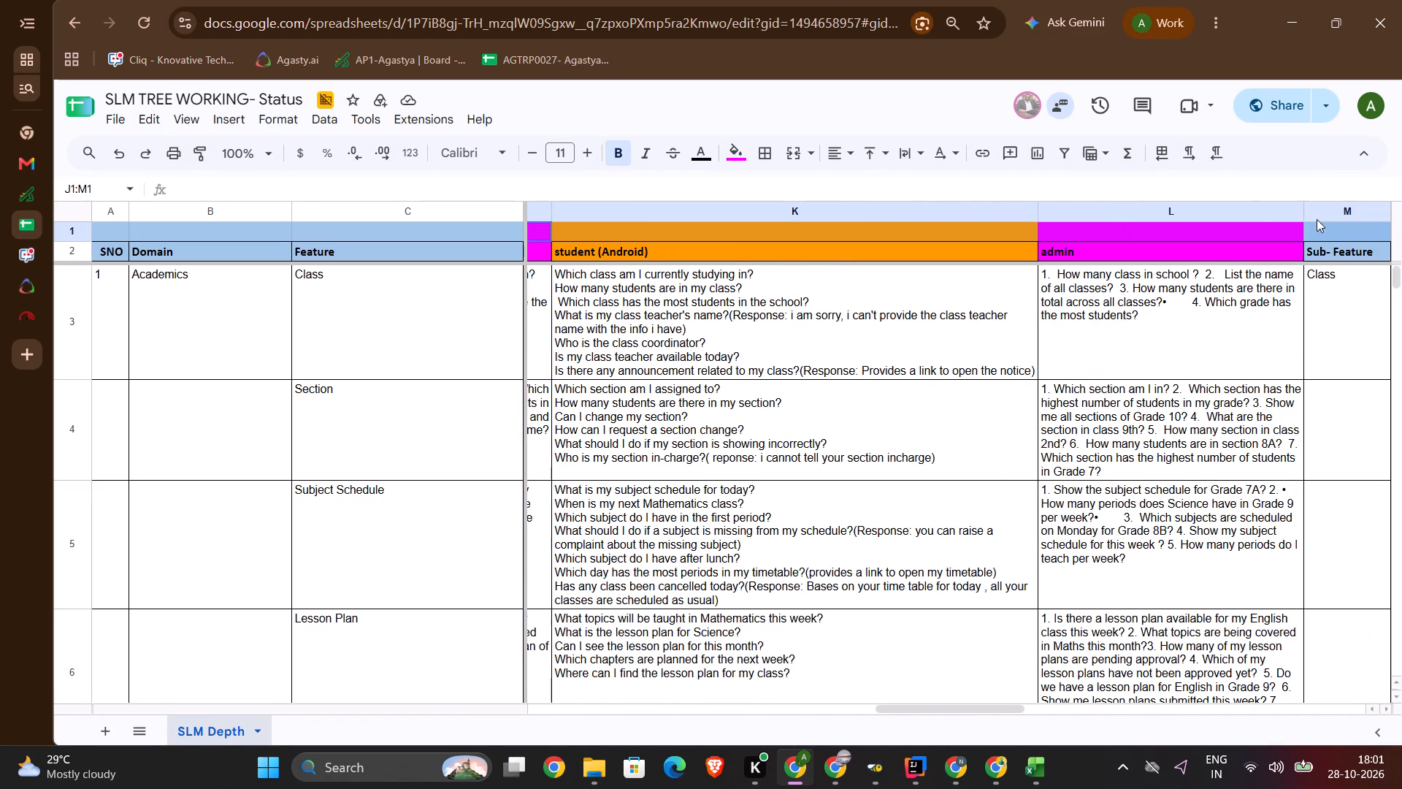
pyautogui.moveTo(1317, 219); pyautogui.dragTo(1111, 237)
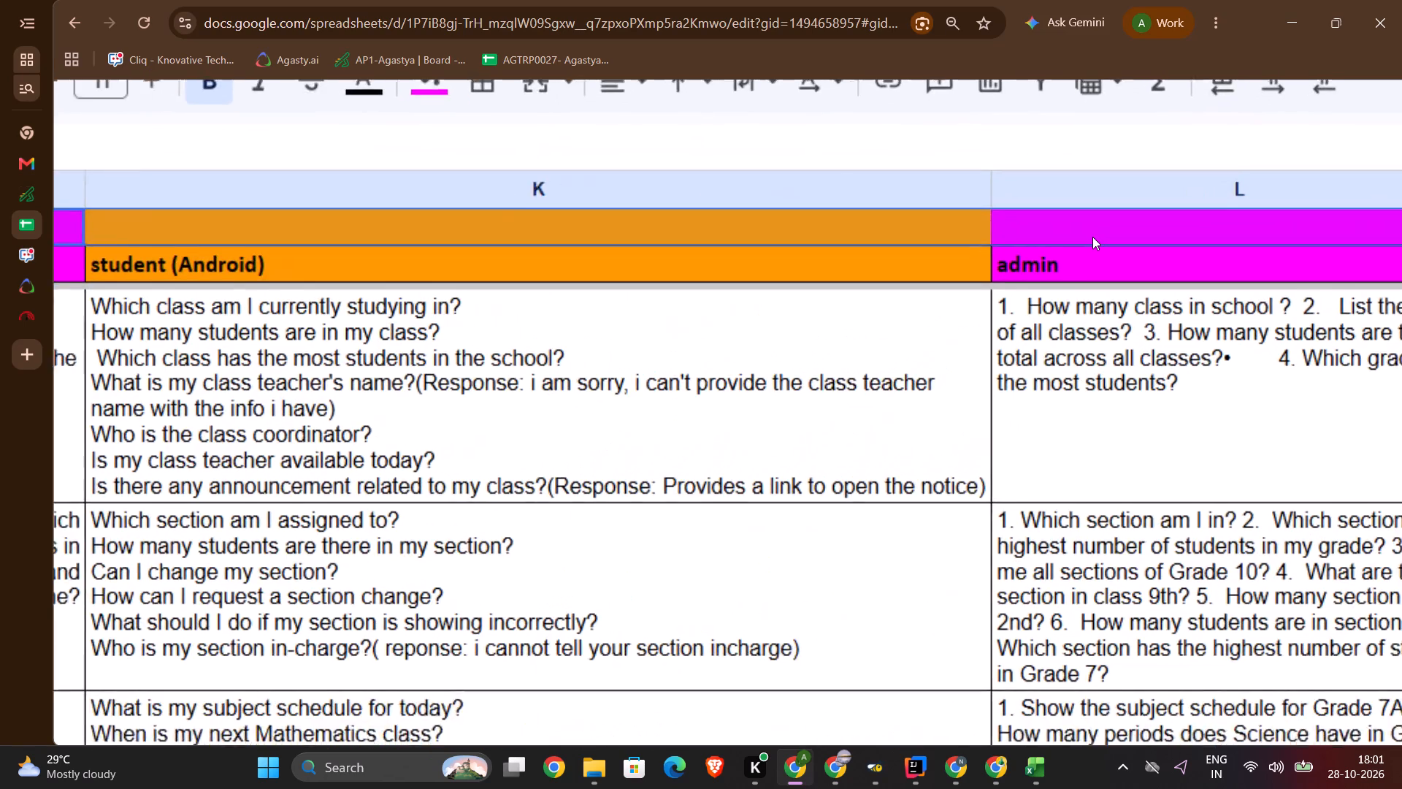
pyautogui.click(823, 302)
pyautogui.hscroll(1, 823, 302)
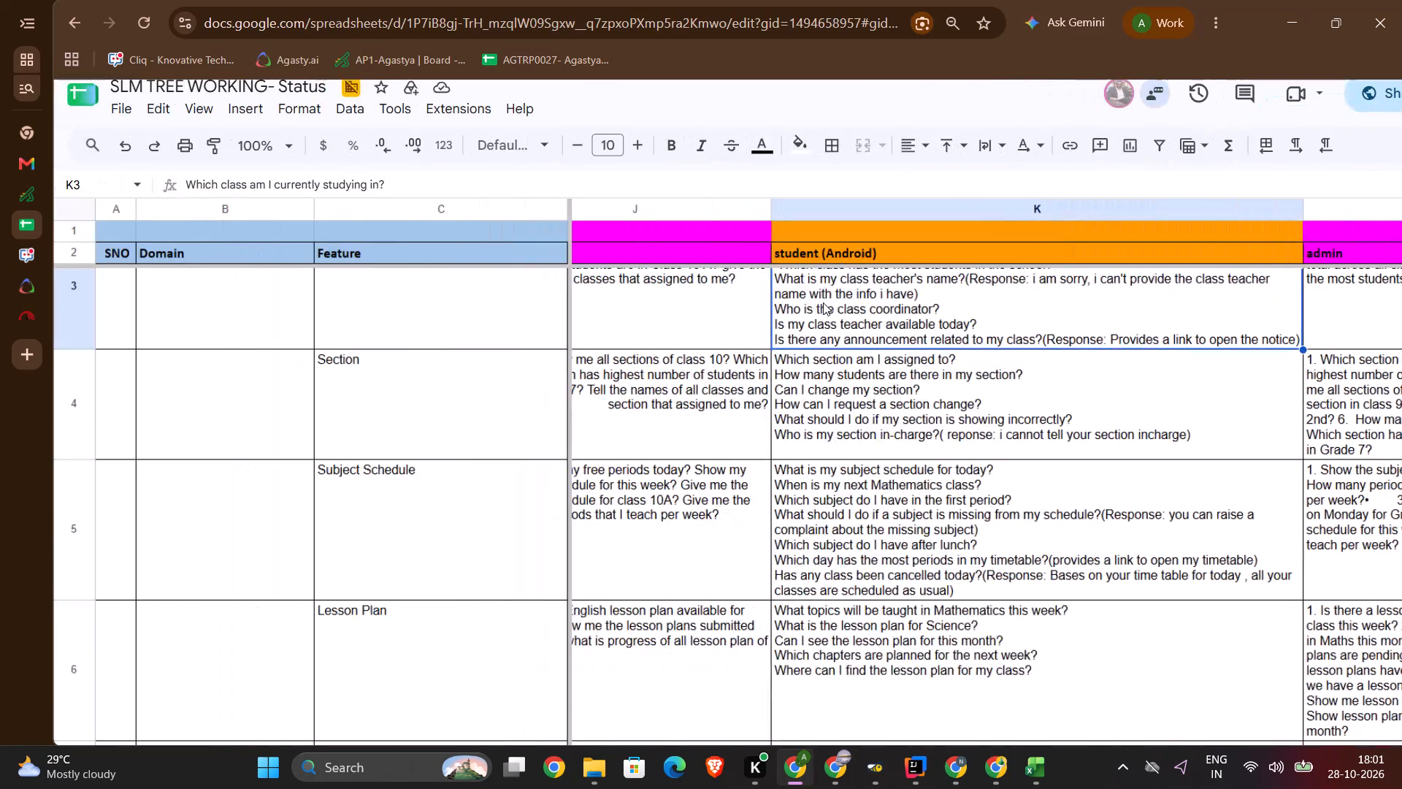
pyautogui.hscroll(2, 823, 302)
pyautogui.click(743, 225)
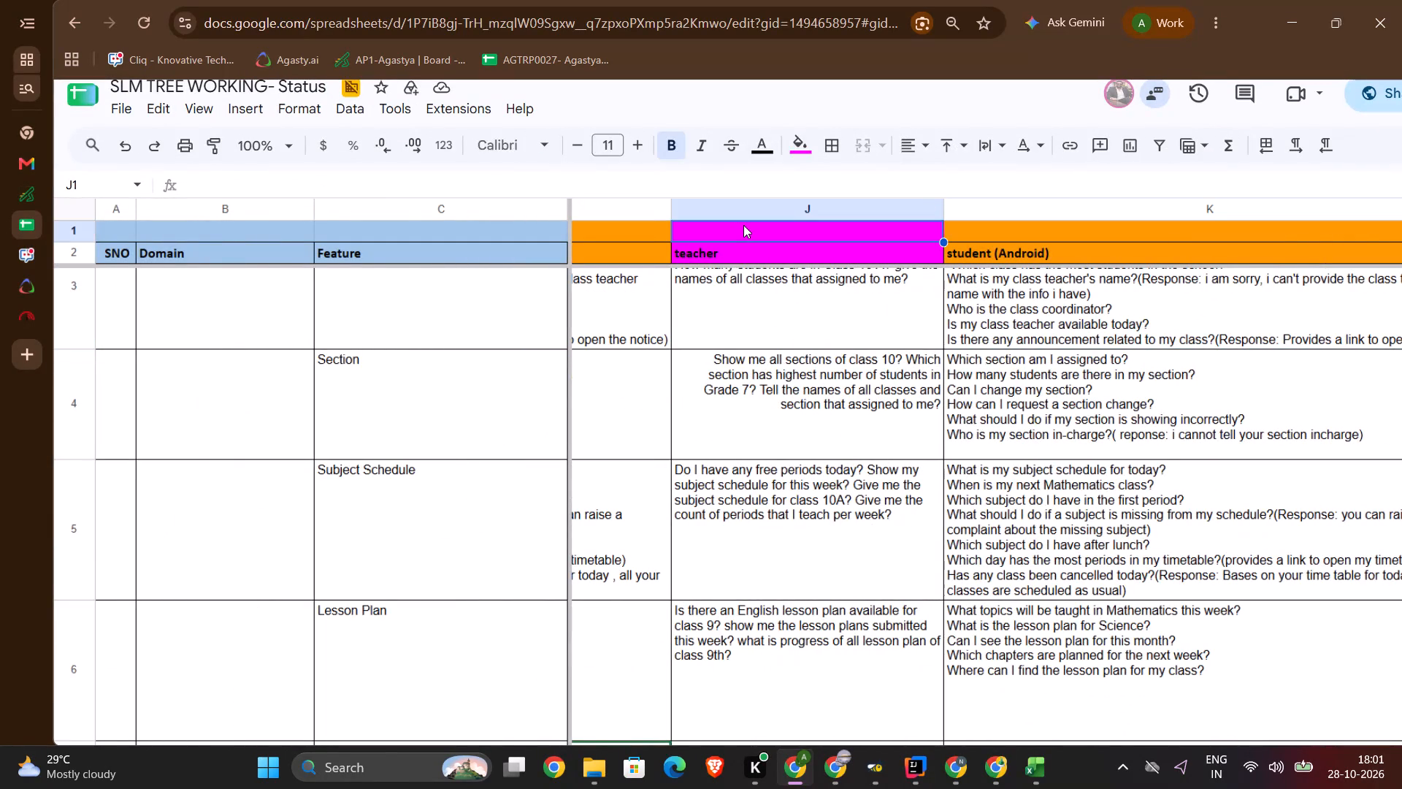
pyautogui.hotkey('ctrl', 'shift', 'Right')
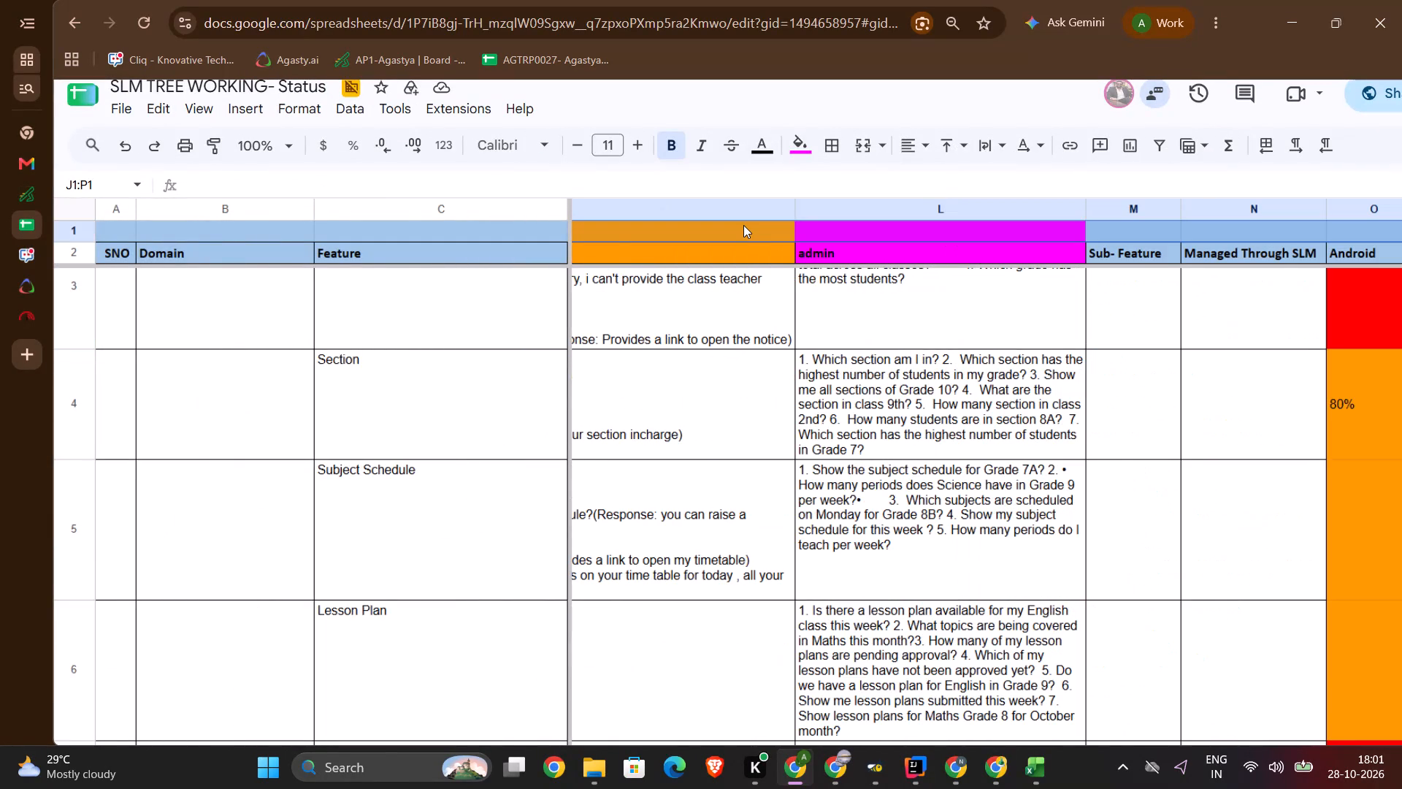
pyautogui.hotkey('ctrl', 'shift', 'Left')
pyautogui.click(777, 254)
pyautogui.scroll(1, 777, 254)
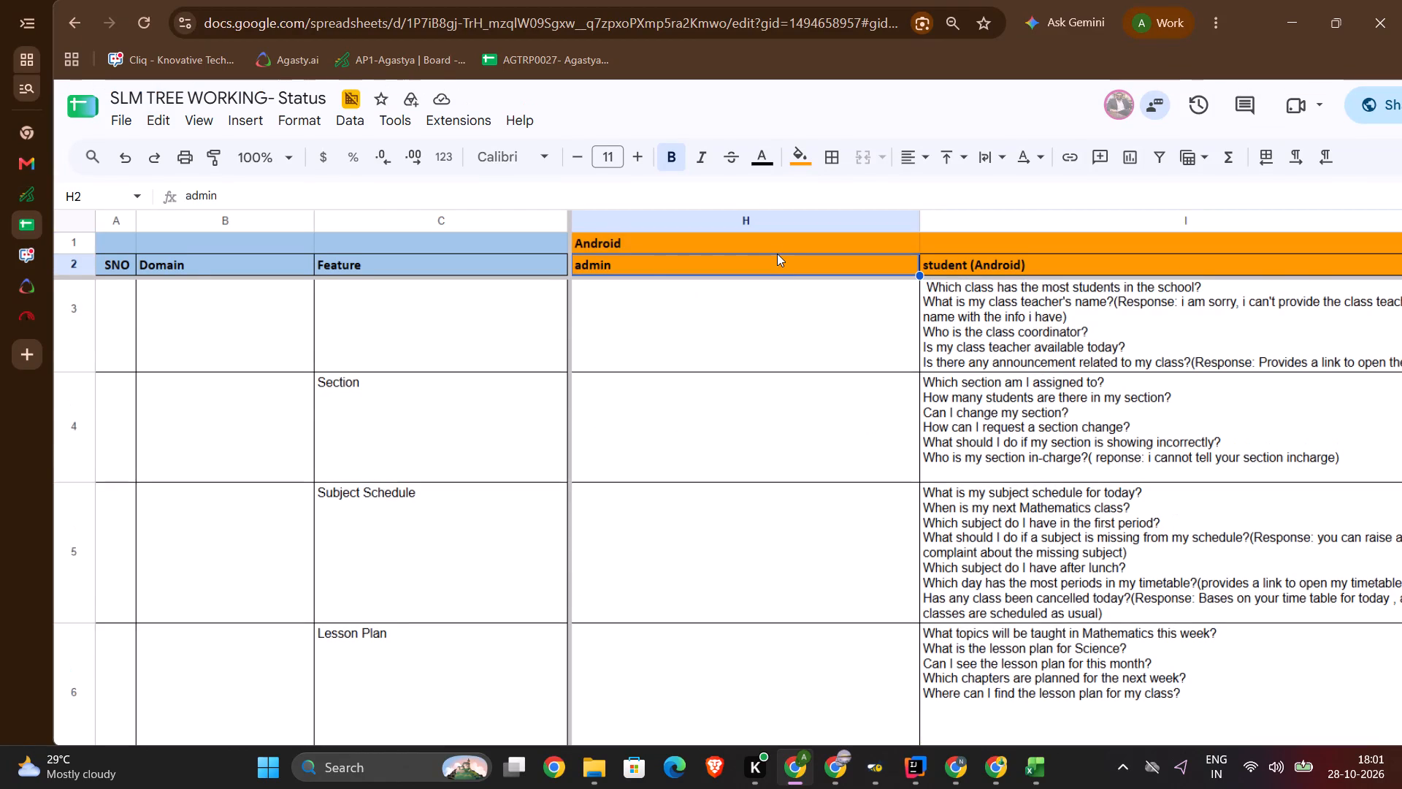
# Fill both header cells of the pasted student column in the IOS group with magenta.
pyautogui.hscroll(-6, 951, 324)
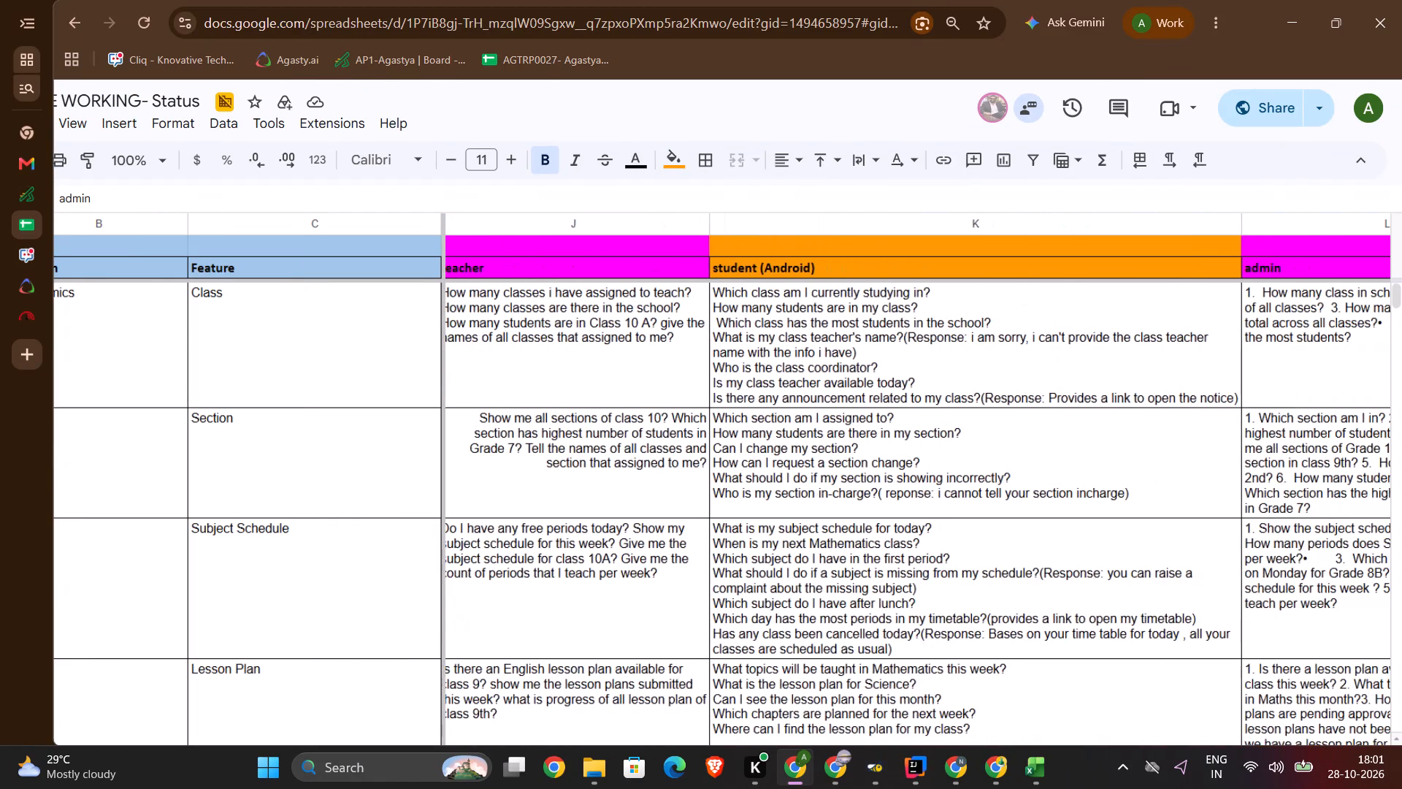
pyautogui.click(1056, 263)
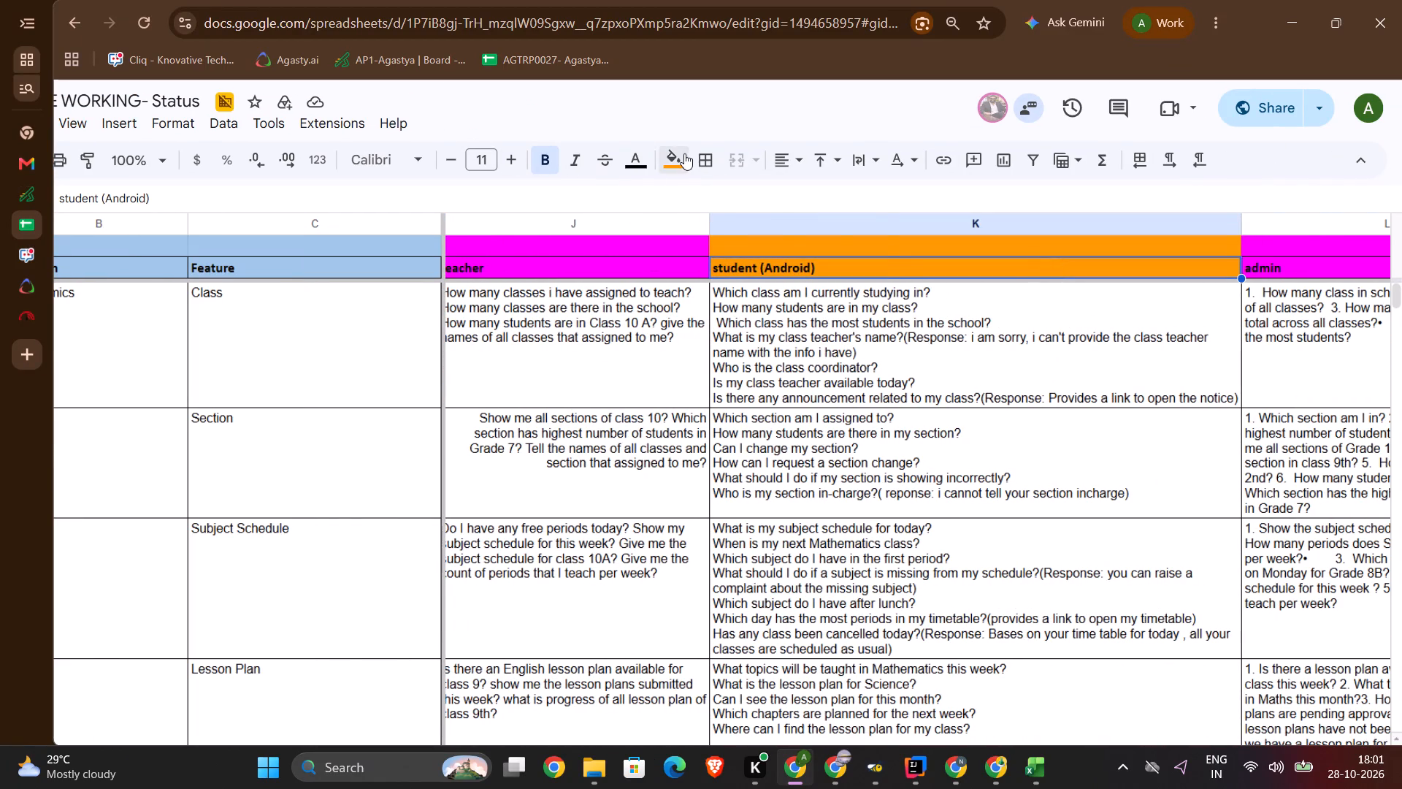
pyautogui.click(684, 156)
pyautogui.click(862, 246)
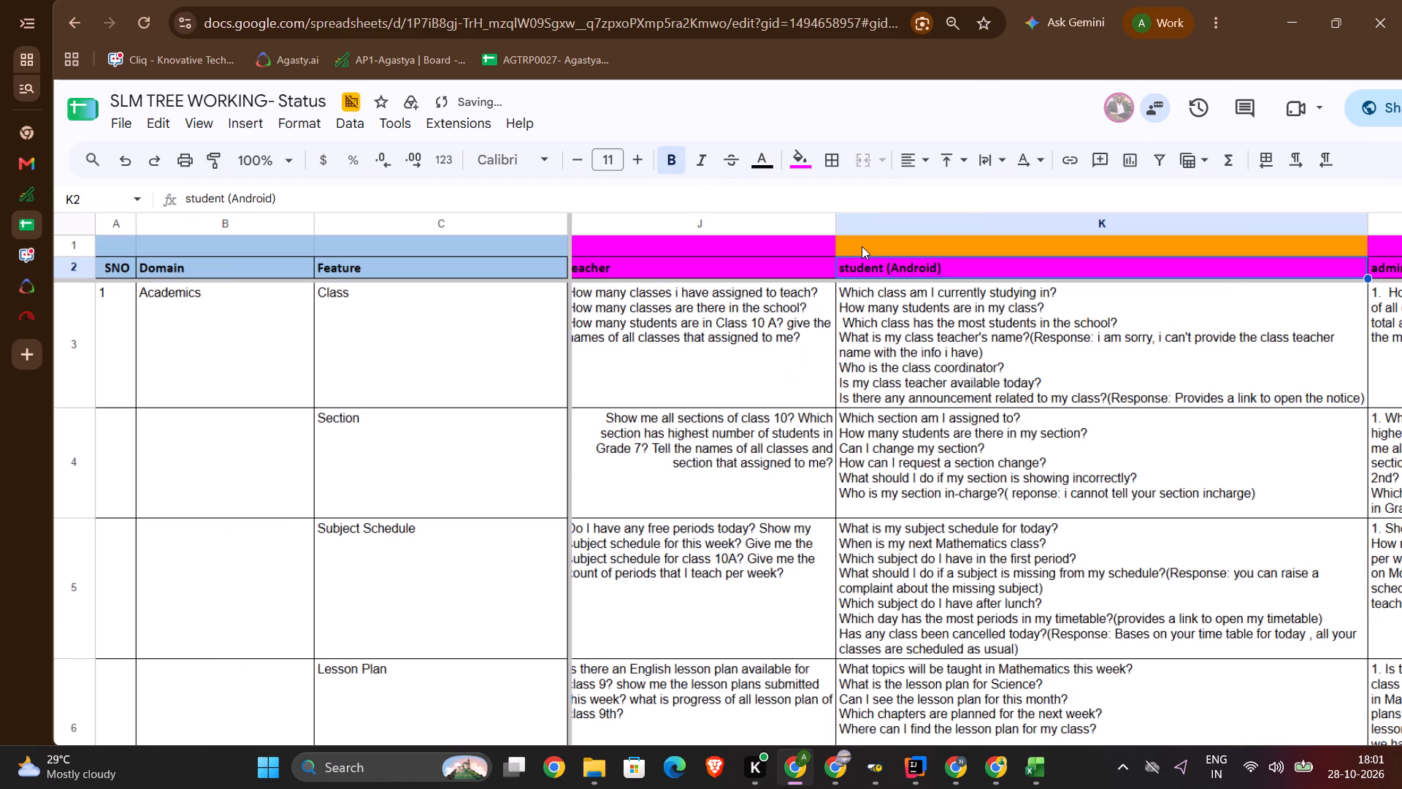
pyautogui.click(936, 245)
pyautogui.tripleClick(936, 245)
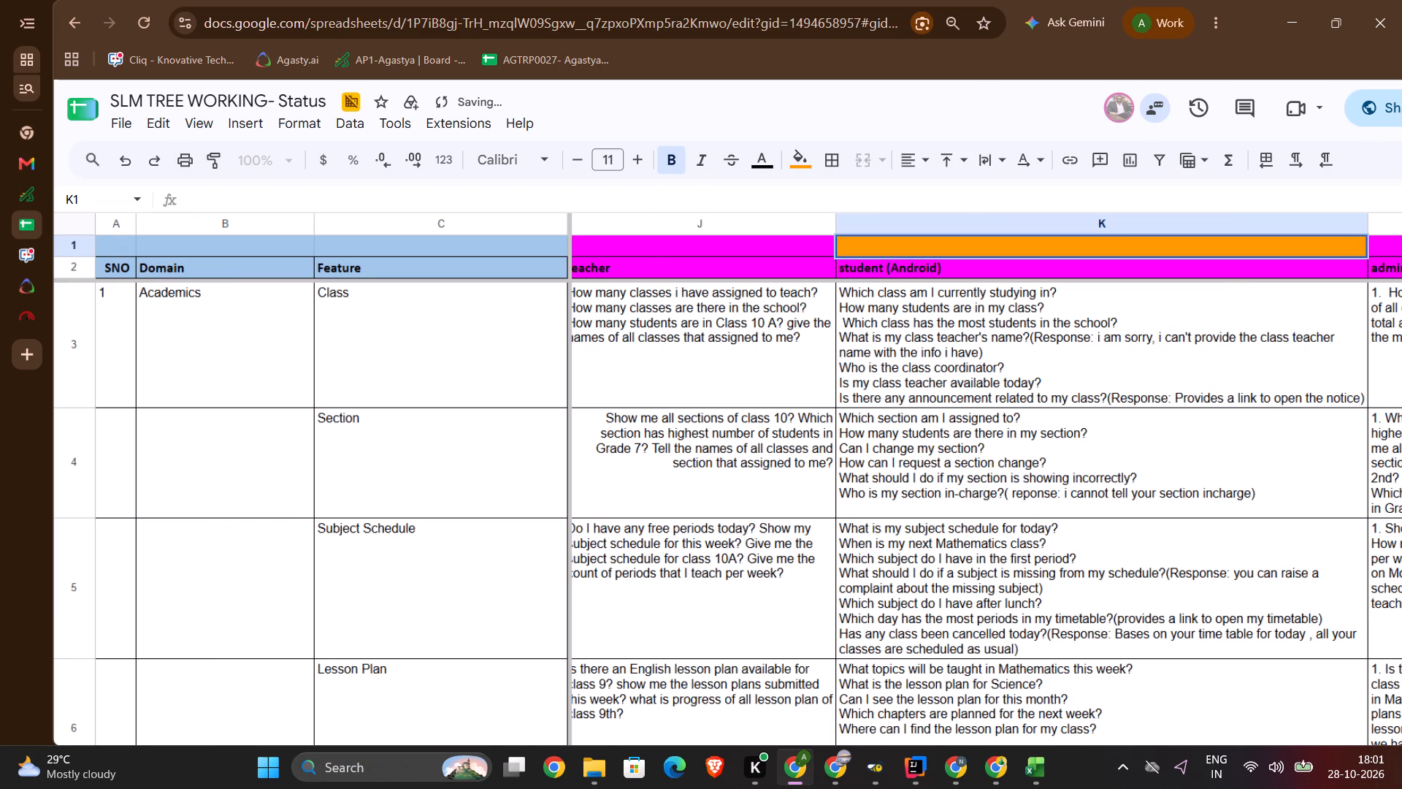
pyautogui.click(936, 245)
pyautogui.click(820, 250)
pyautogui.click(869, 246)
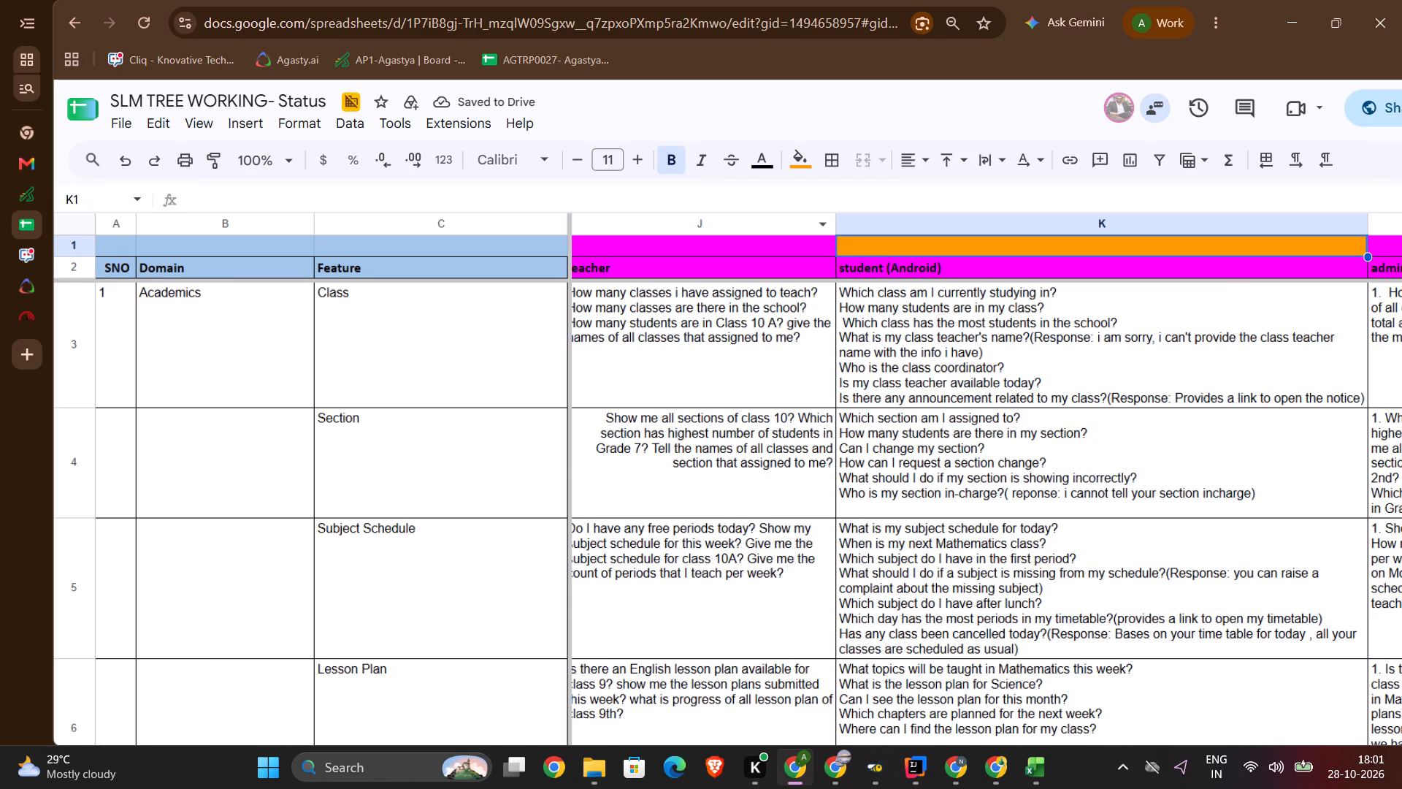
pyautogui.click(802, 161)
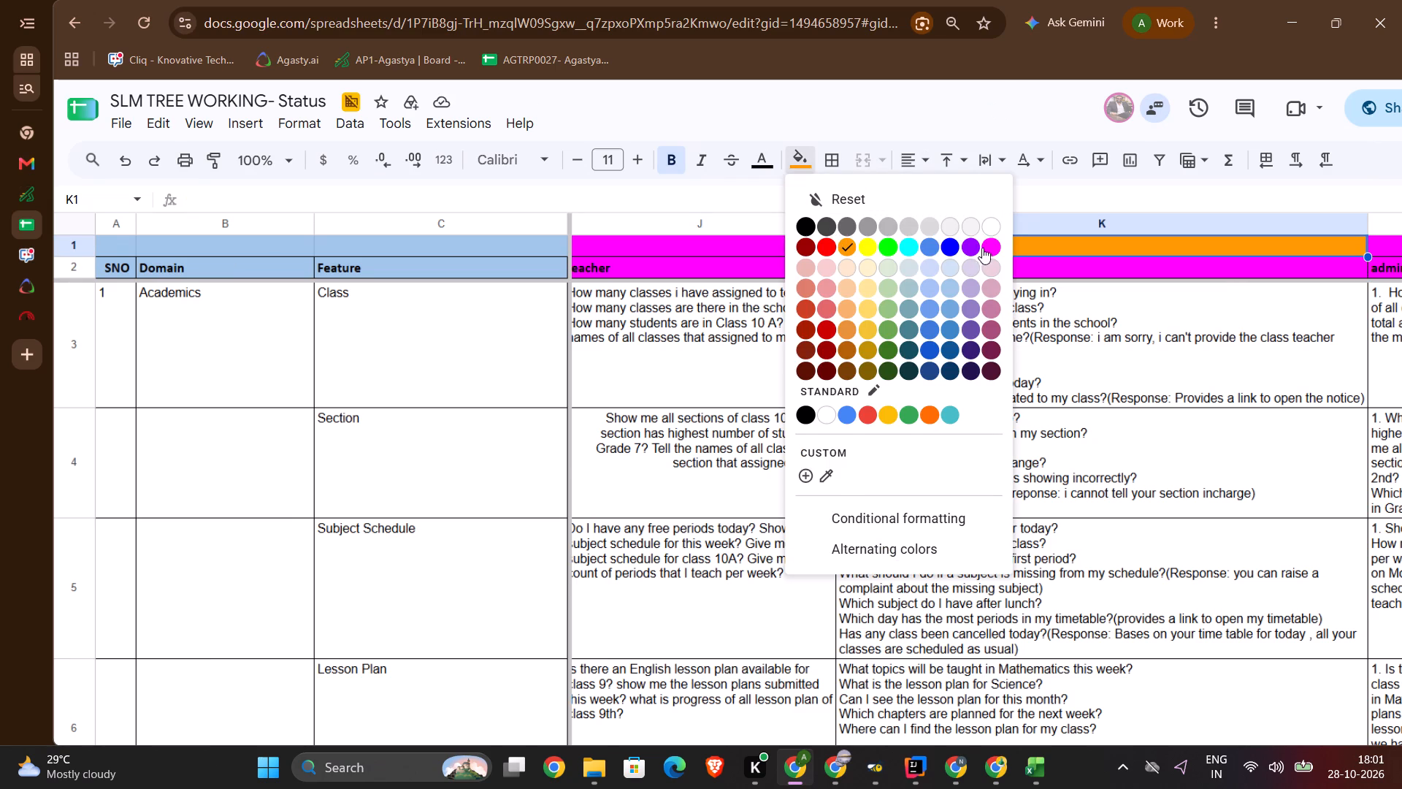
pyautogui.click(987, 245)
# Relabel the pasted column's headers: Student in the role row and IOS in the group row above it.
pyautogui.tripleClick(1011, 269)
pyautogui.doubleClick(1011, 269)
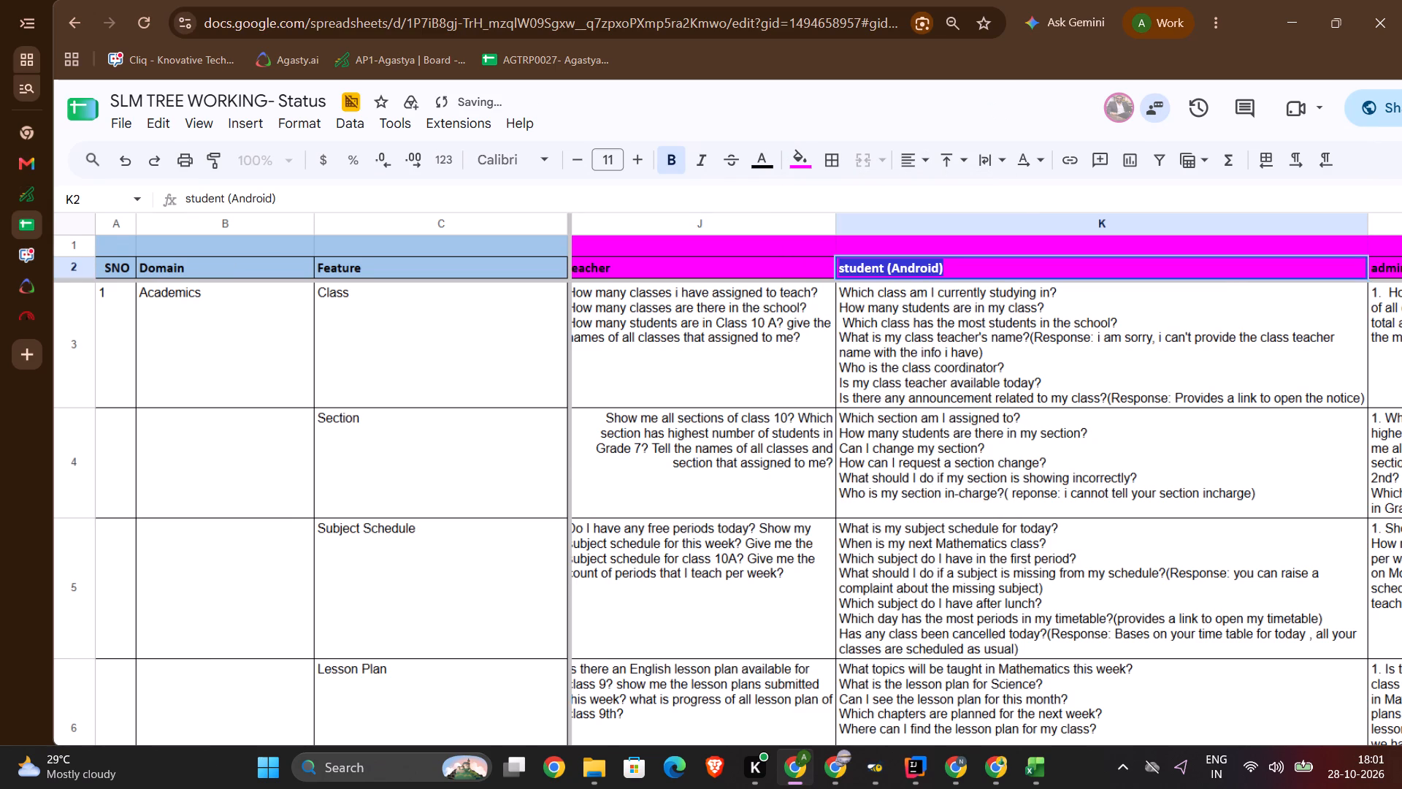
pyautogui.write('Student')
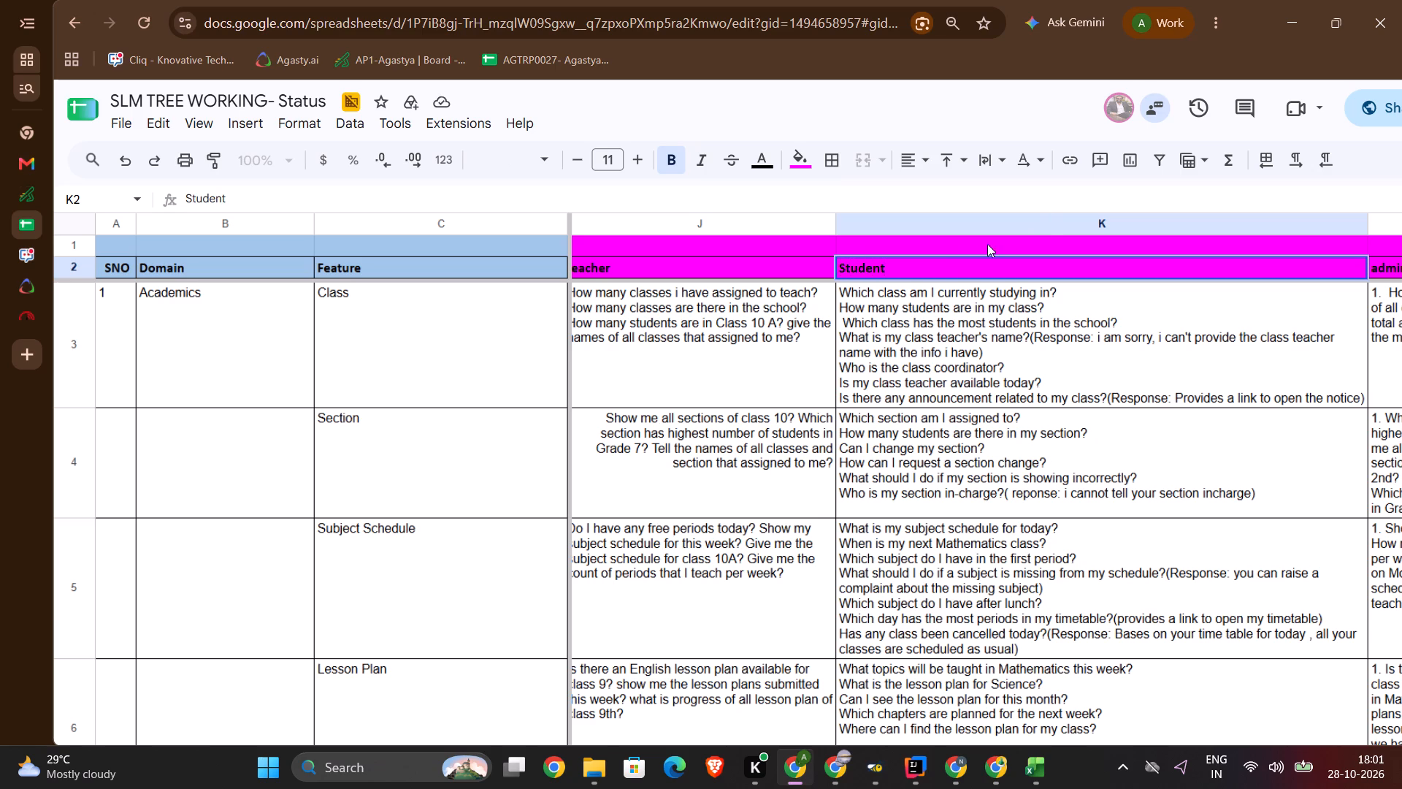
pyautogui.click(965, 243)
pyautogui.tripleClick(965, 243)
pyautogui.click(965, 243)
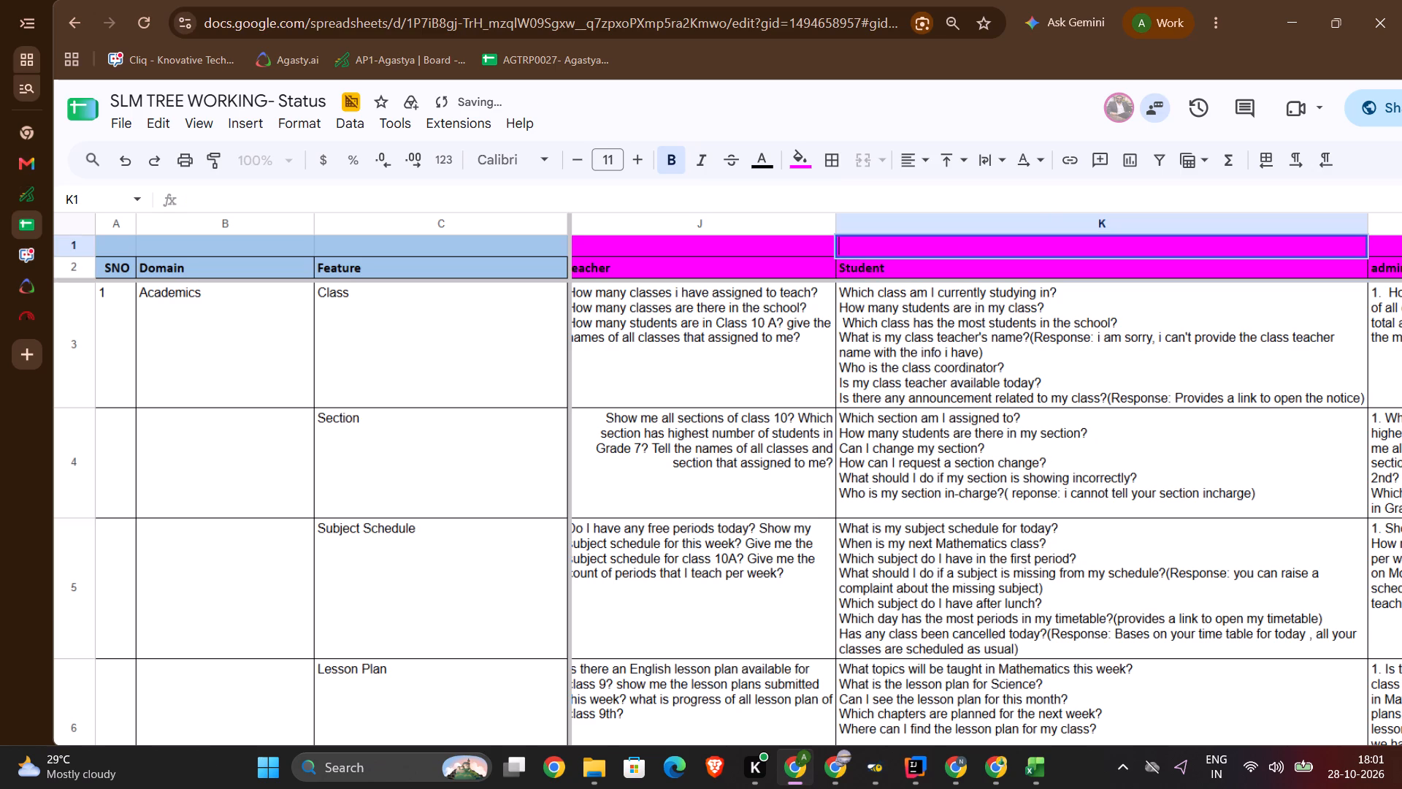
pyautogui.write('IOS')
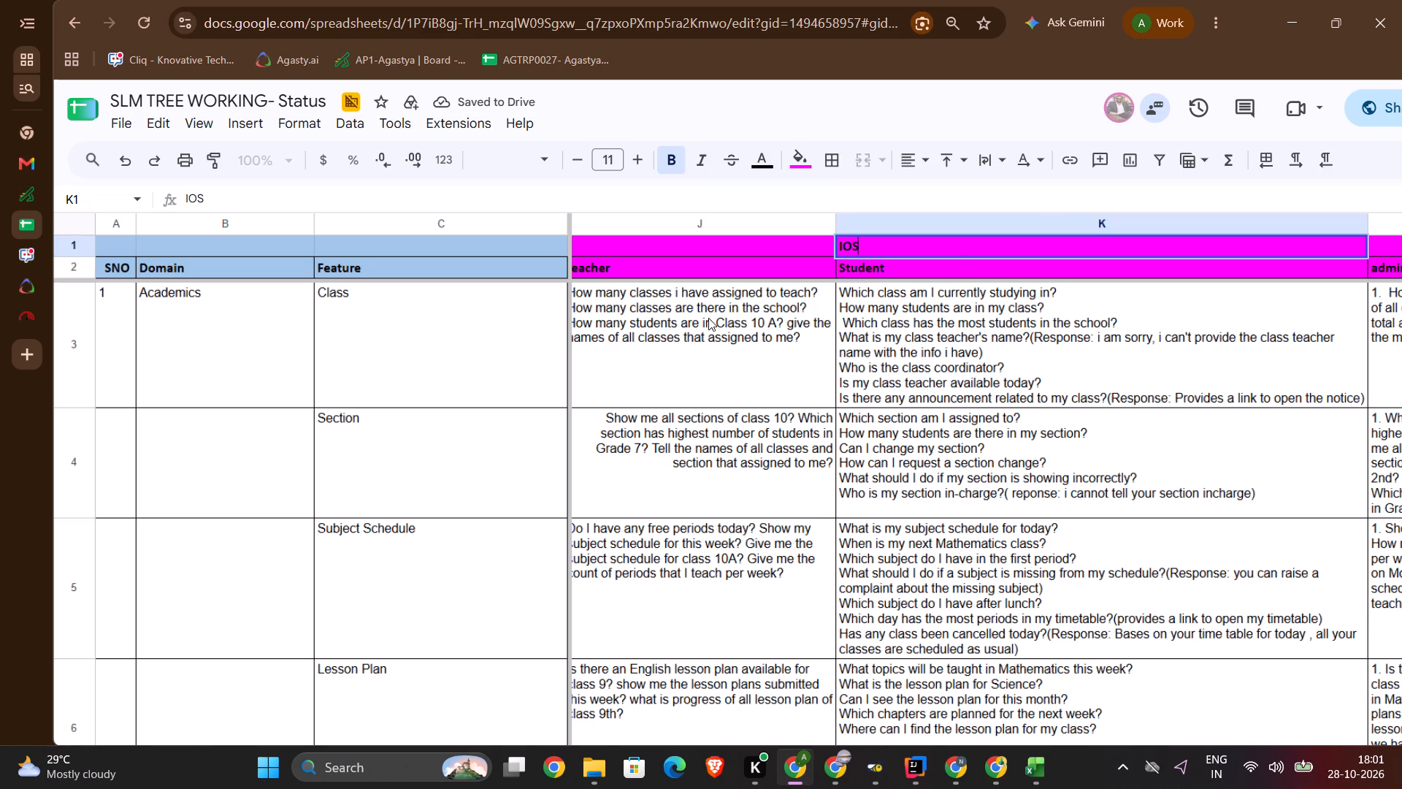
pyautogui.click(705, 316)
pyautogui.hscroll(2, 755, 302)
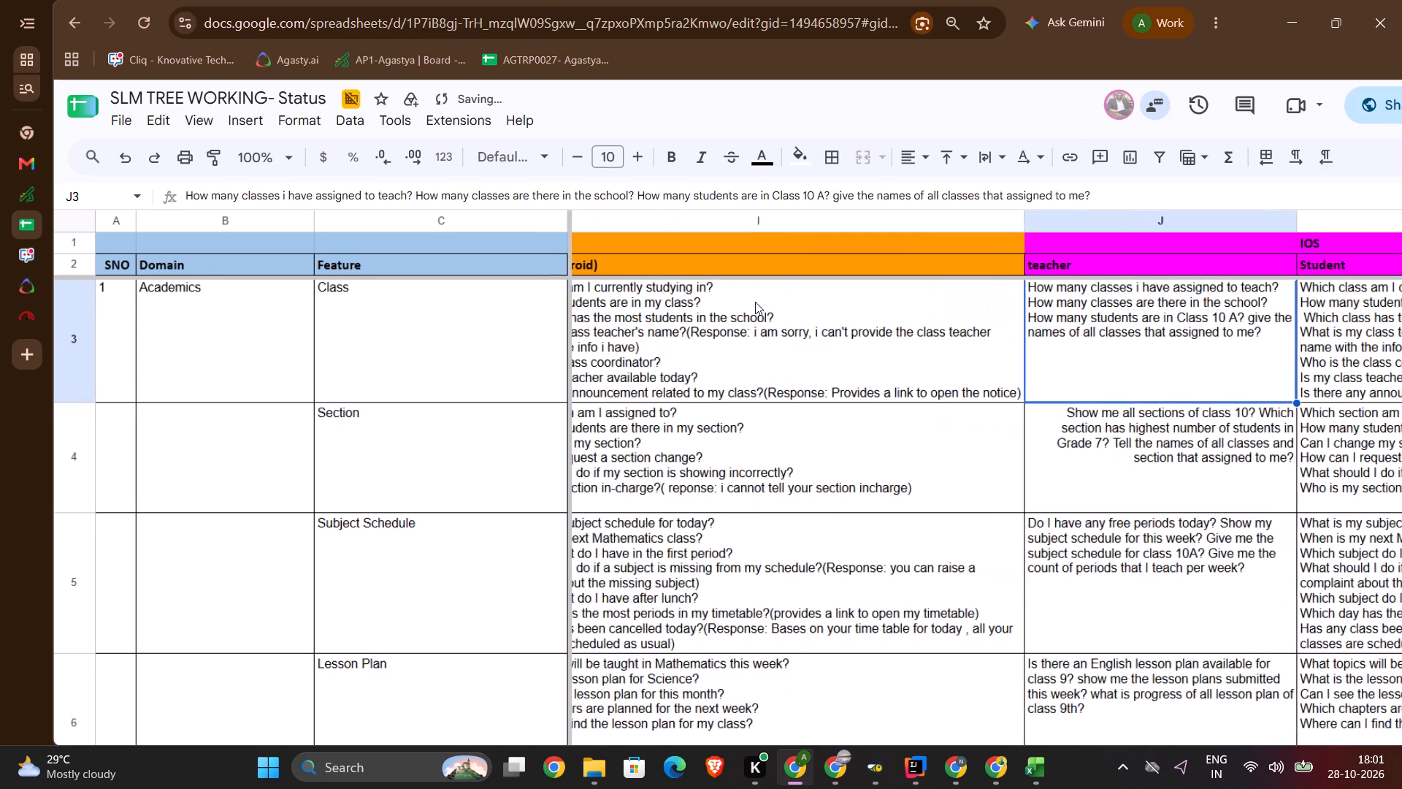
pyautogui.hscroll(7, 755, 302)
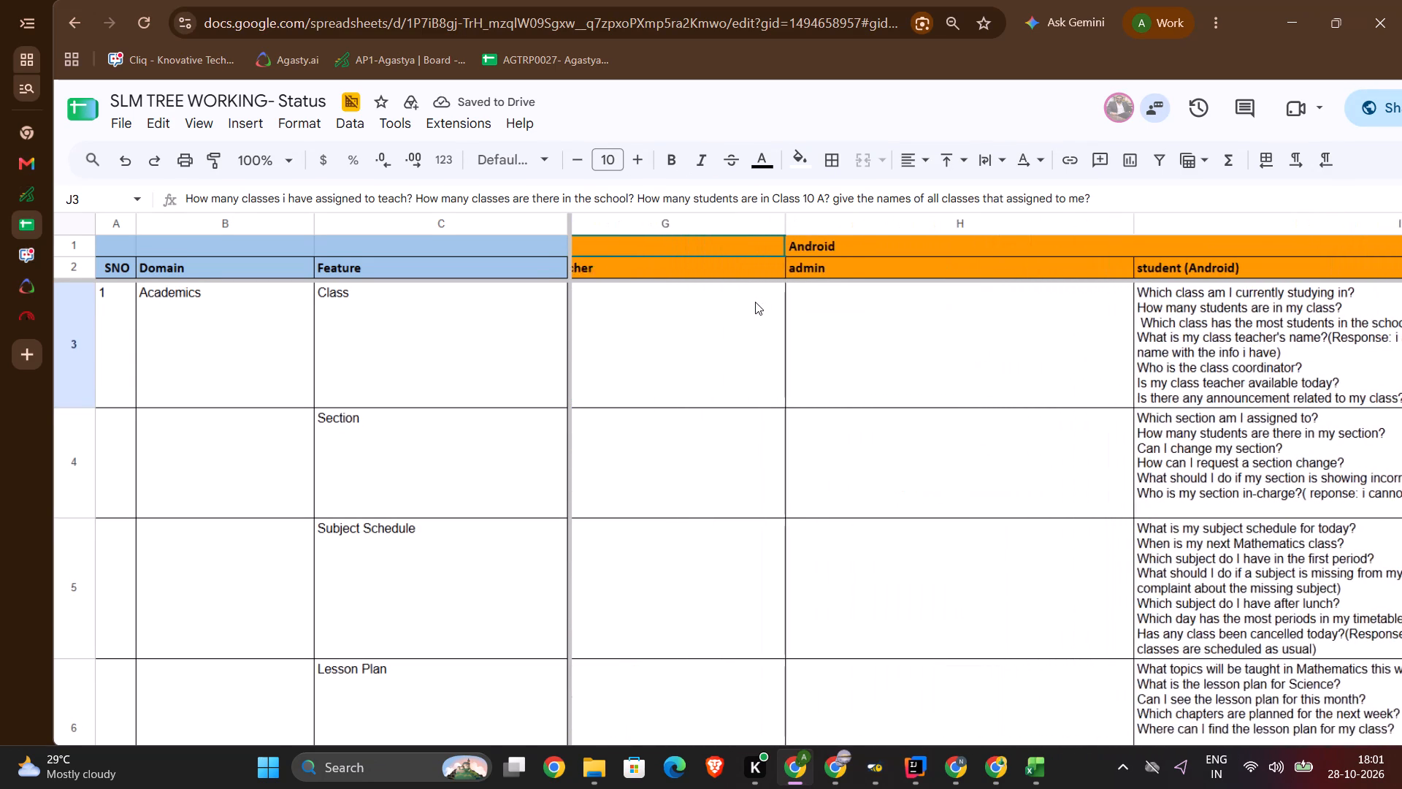
# Compare the Android role columns with the teacher and Student columns in the IOS group.
pyautogui.hscroll(2, 755, 302)
pyautogui.hscroll(-2, 755, 302)
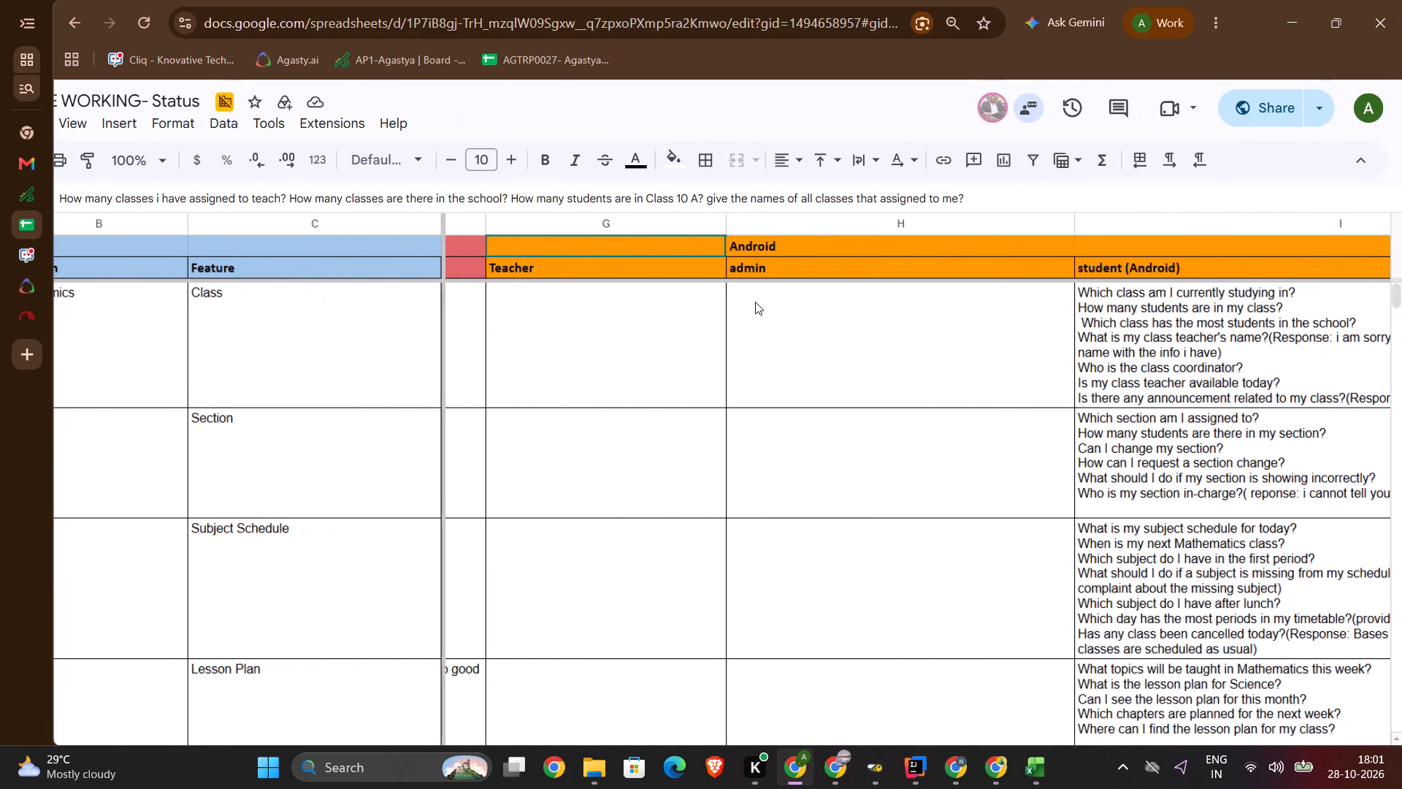
pyautogui.hscroll(-5, 755, 302)
pyautogui.hscroll(1, 755, 302)
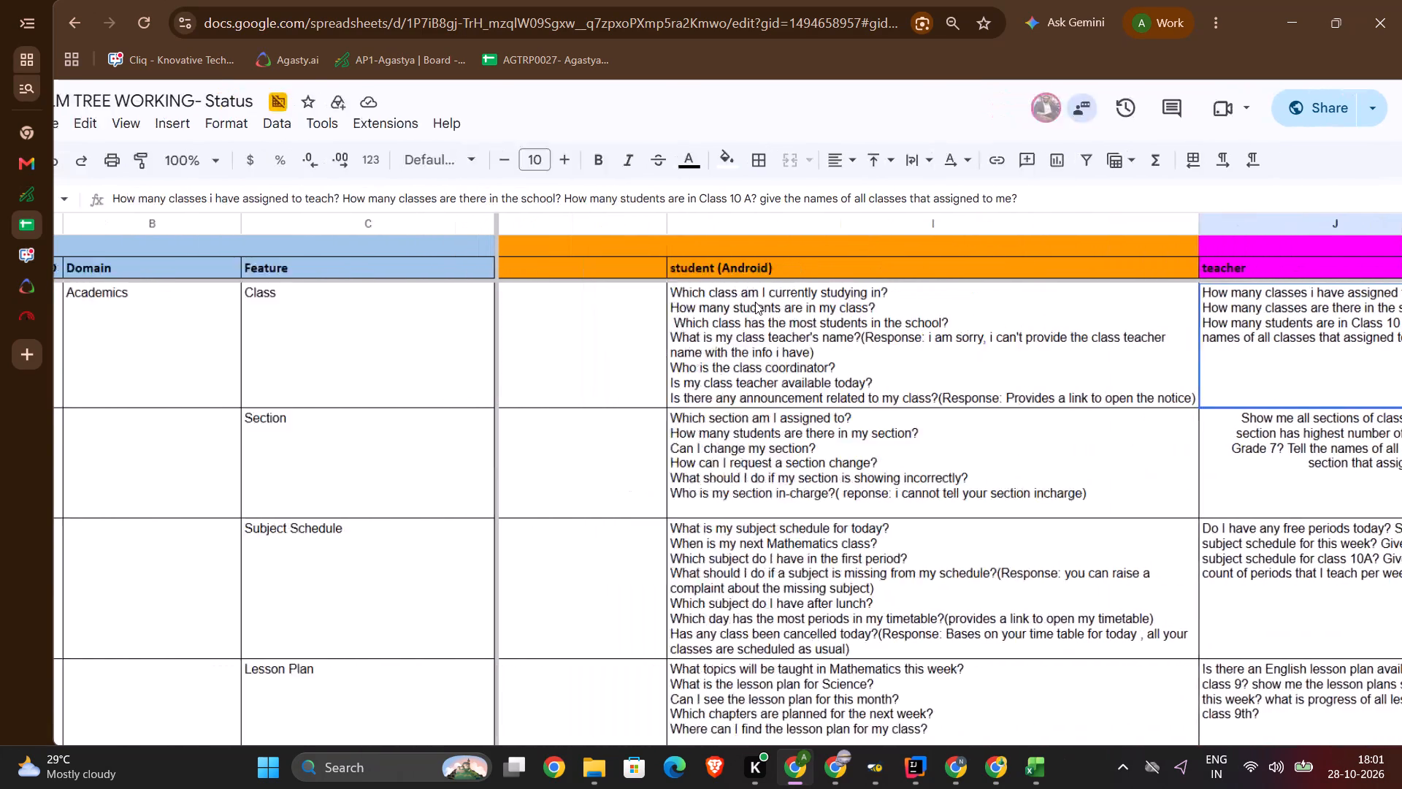
pyautogui.hscroll(2, 755, 302)
pyautogui.hscroll(-4, 755, 302)
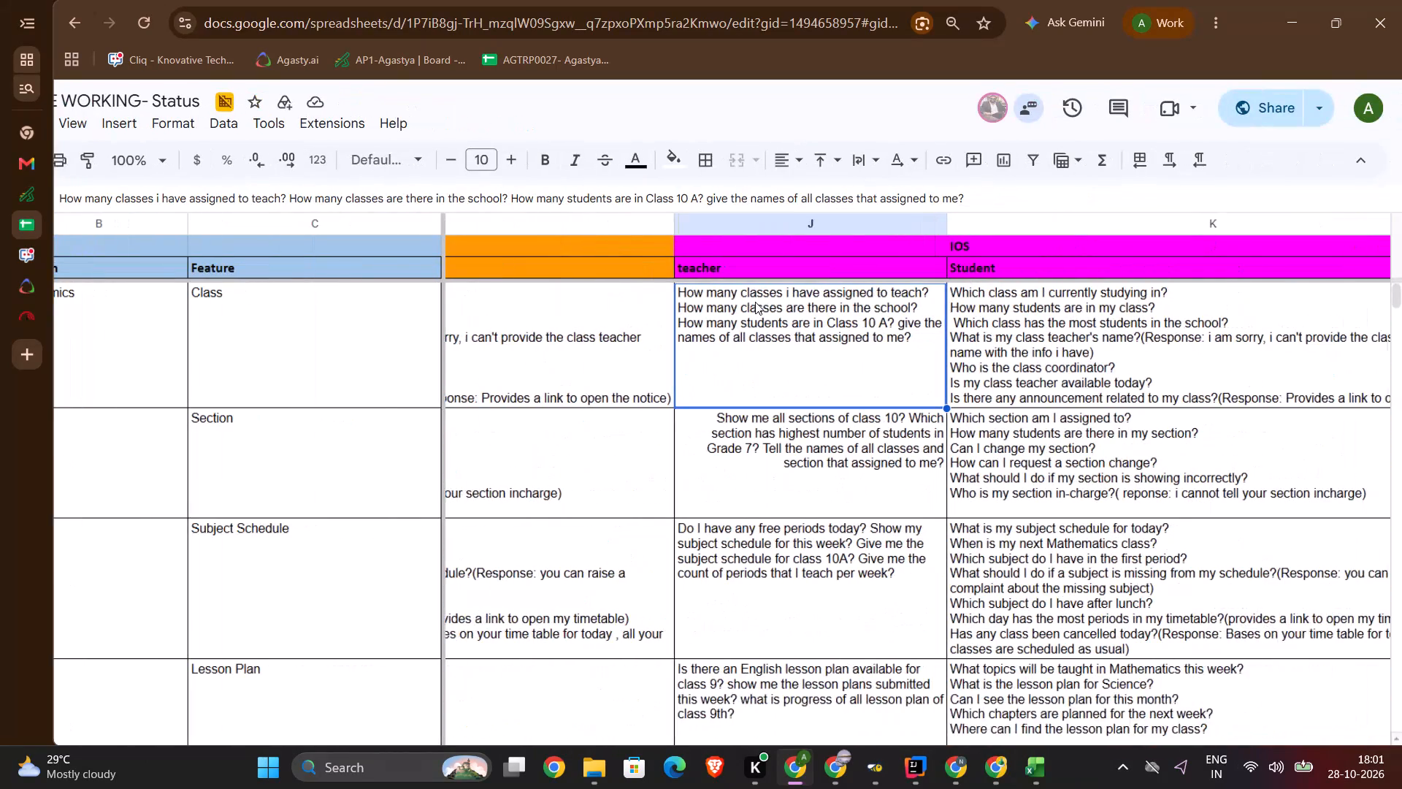
pyautogui.hscroll(-3, 755, 302)
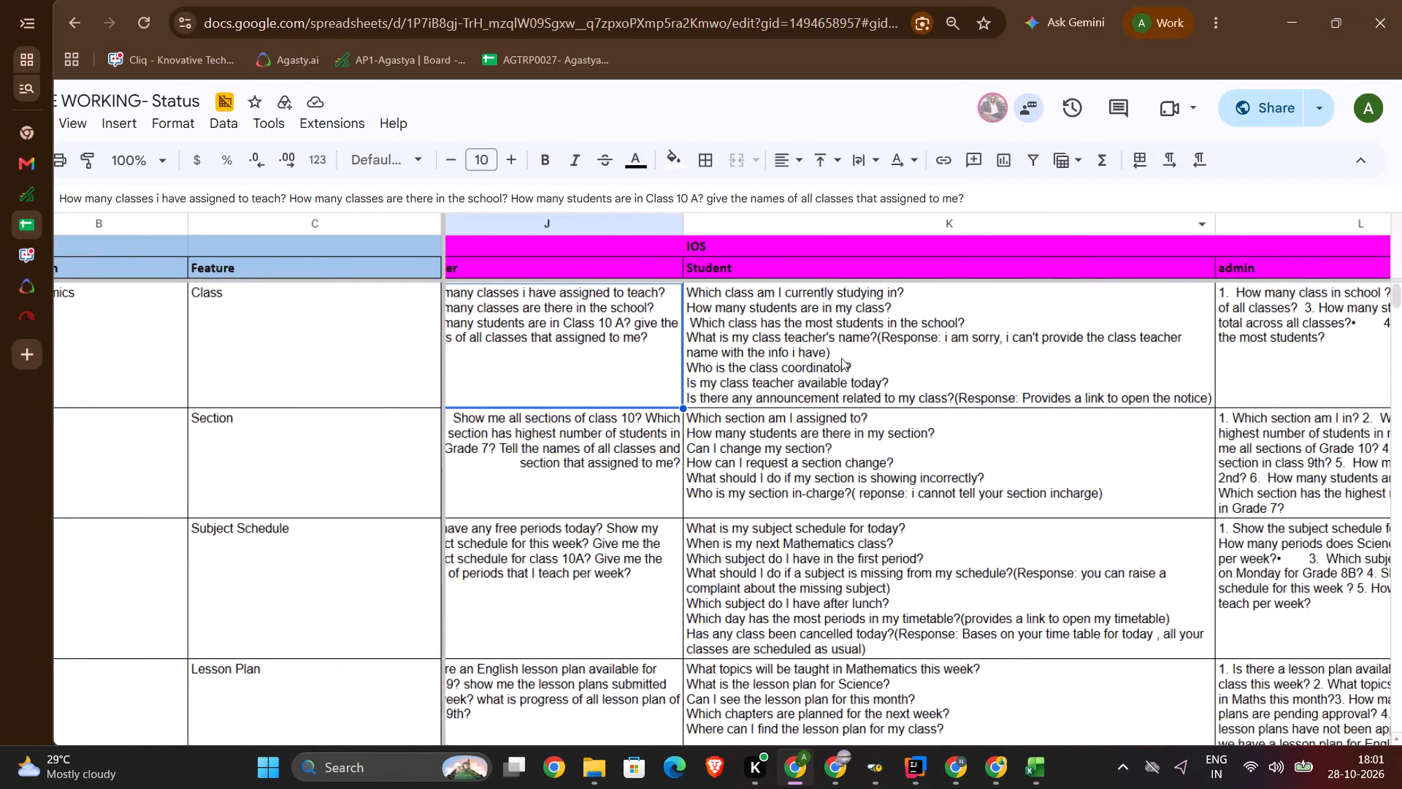
# Reword the first question in the IOS Student column's Class cell to "Which class i am studying in?".
pyautogui.click(888, 343)
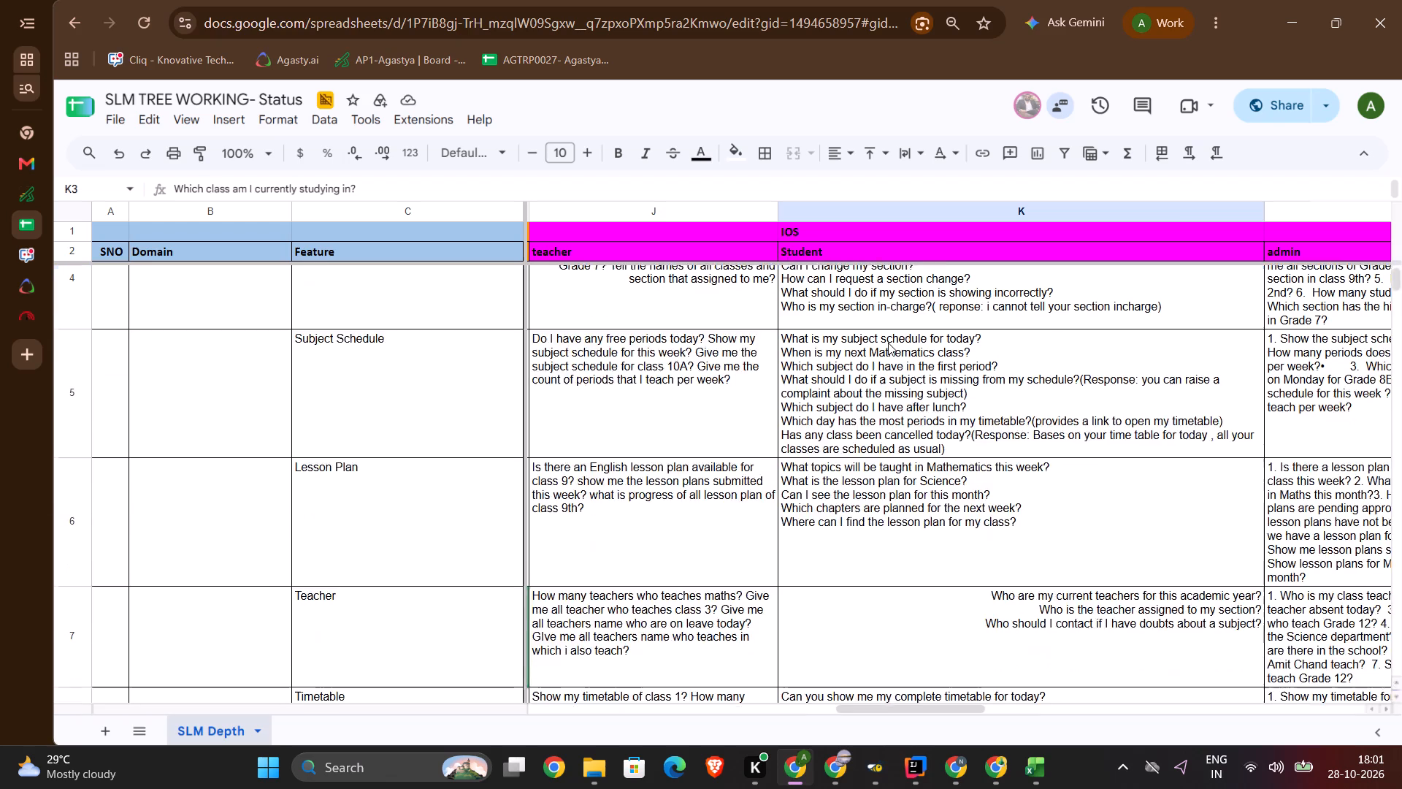
pyautogui.scroll(5, 888, 343)
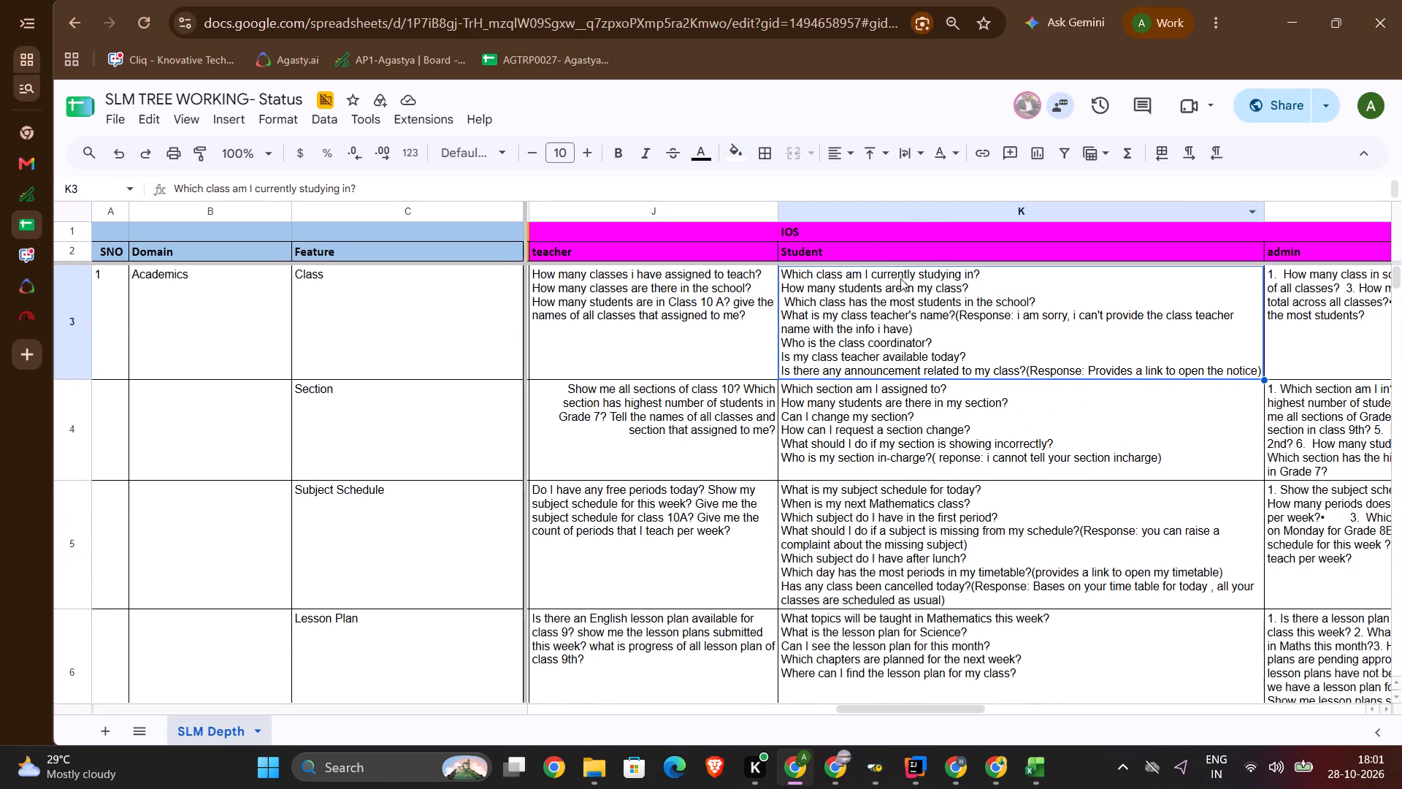
pyautogui.tripleClick(938, 277)
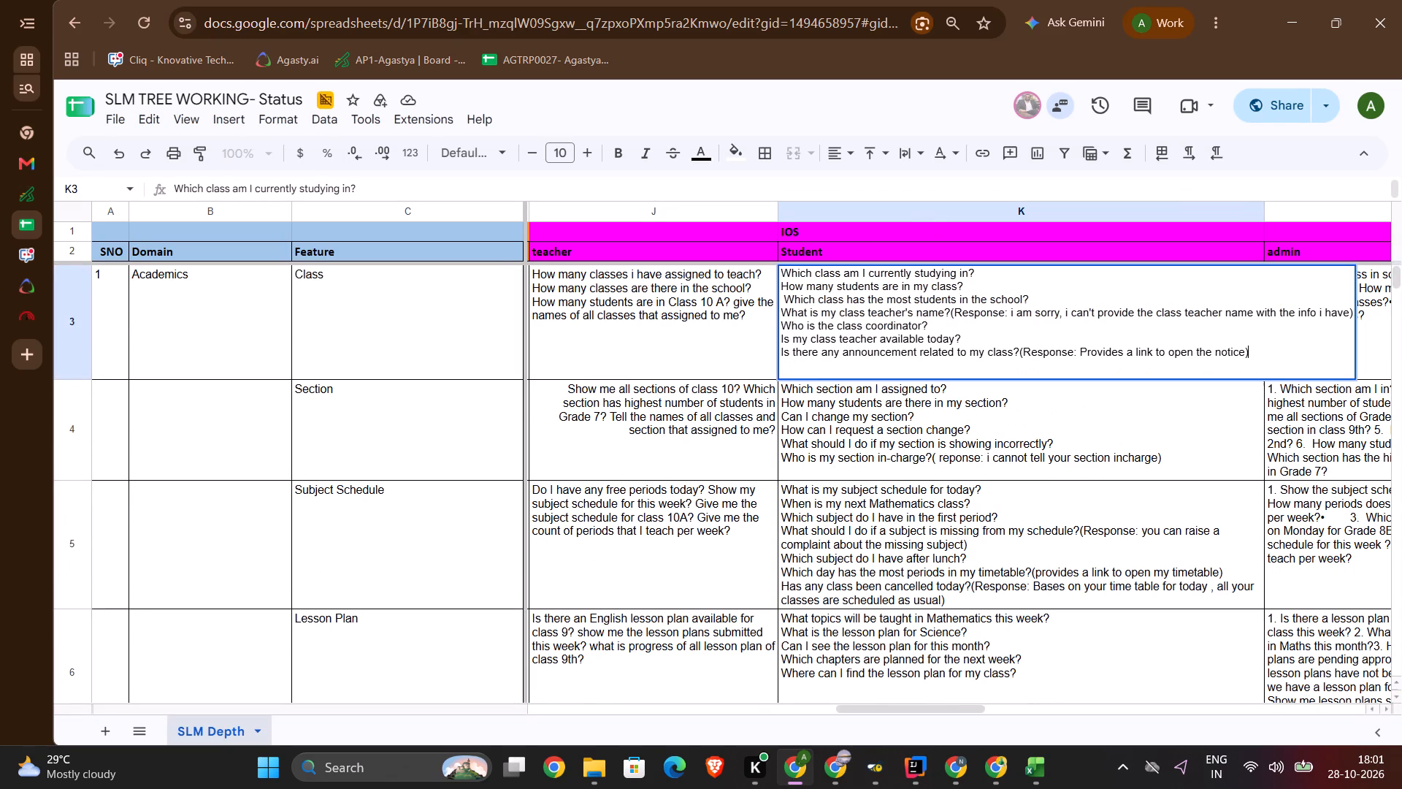
pyautogui.doubleClick(938, 277)
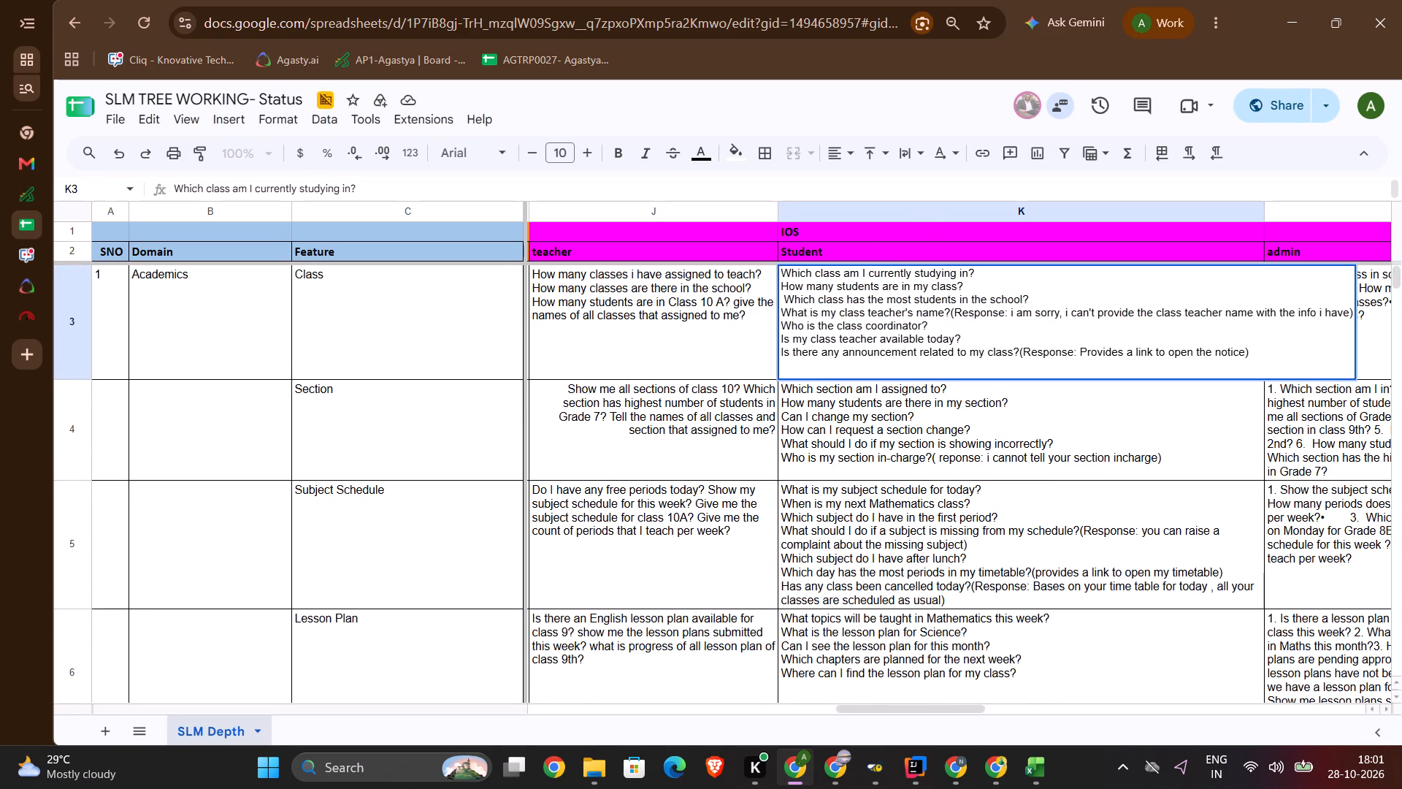
pyautogui.click(957, 274)
pyautogui.moveTo(913, 273); pyautogui.dragTo(843, 275)
pyautogui.write('i am')
pyautogui.press('space')
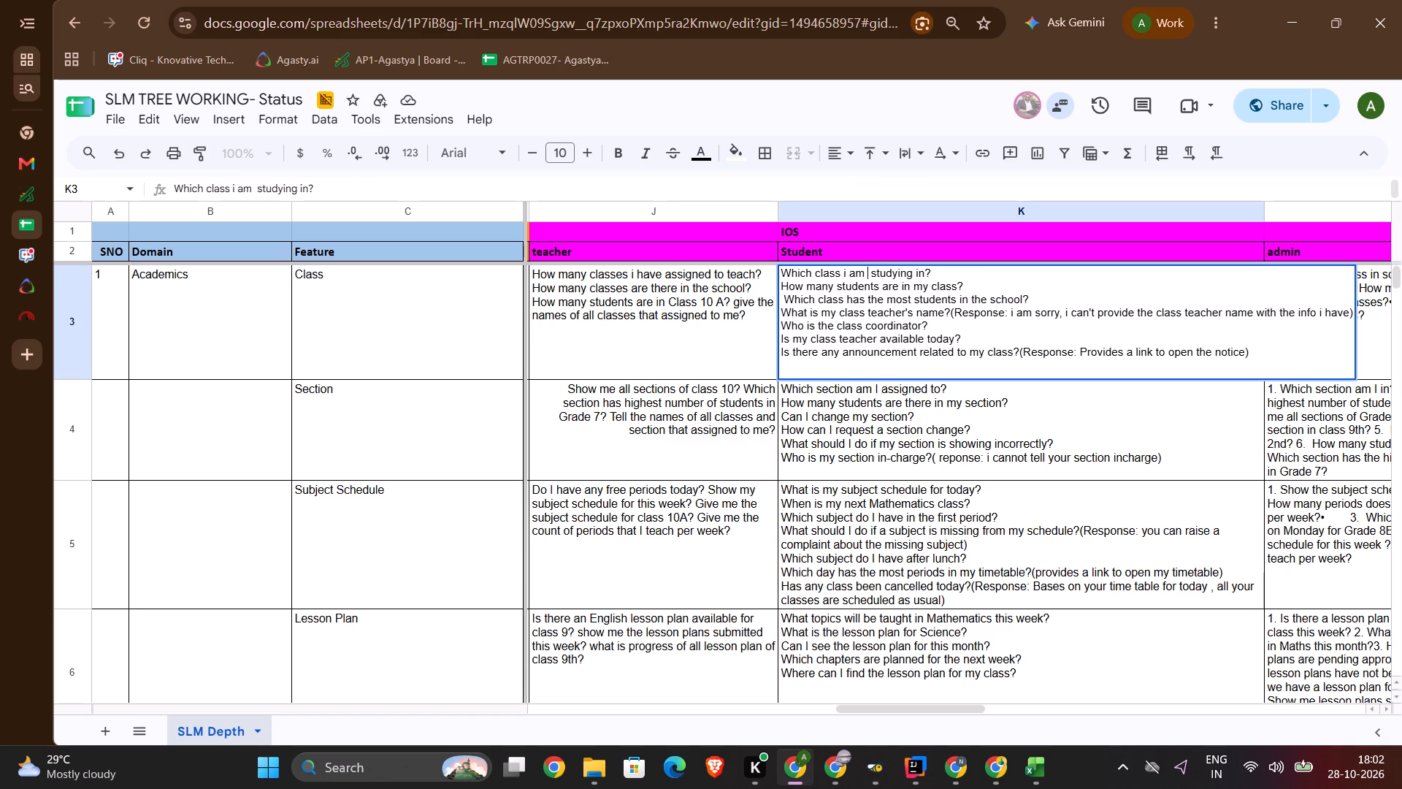
pyautogui.press('BackSpace')
# Remove the class teacher name response note, the class coordinator question and the announcement question from the IOS Student Class cell.
pyautogui.moveTo(1040, 301); pyautogui.dragTo(983, 306)
pyautogui.click(949, 329)
pyautogui.moveTo(949, 329); pyautogui.dragTo(948, 313)
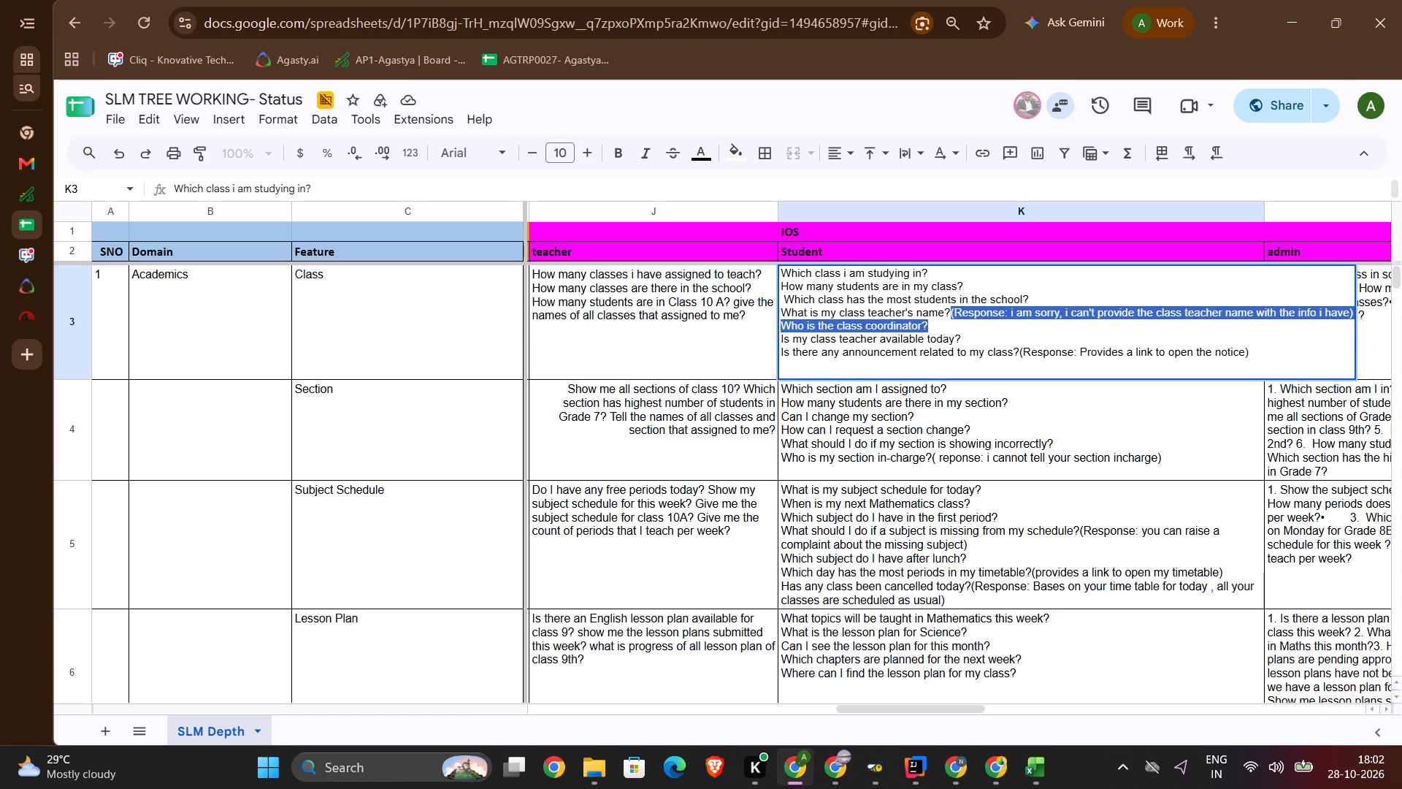
pyautogui.moveTo(948, 313); pyautogui.dragTo(953, 312)
pyautogui.press('BackSpace')
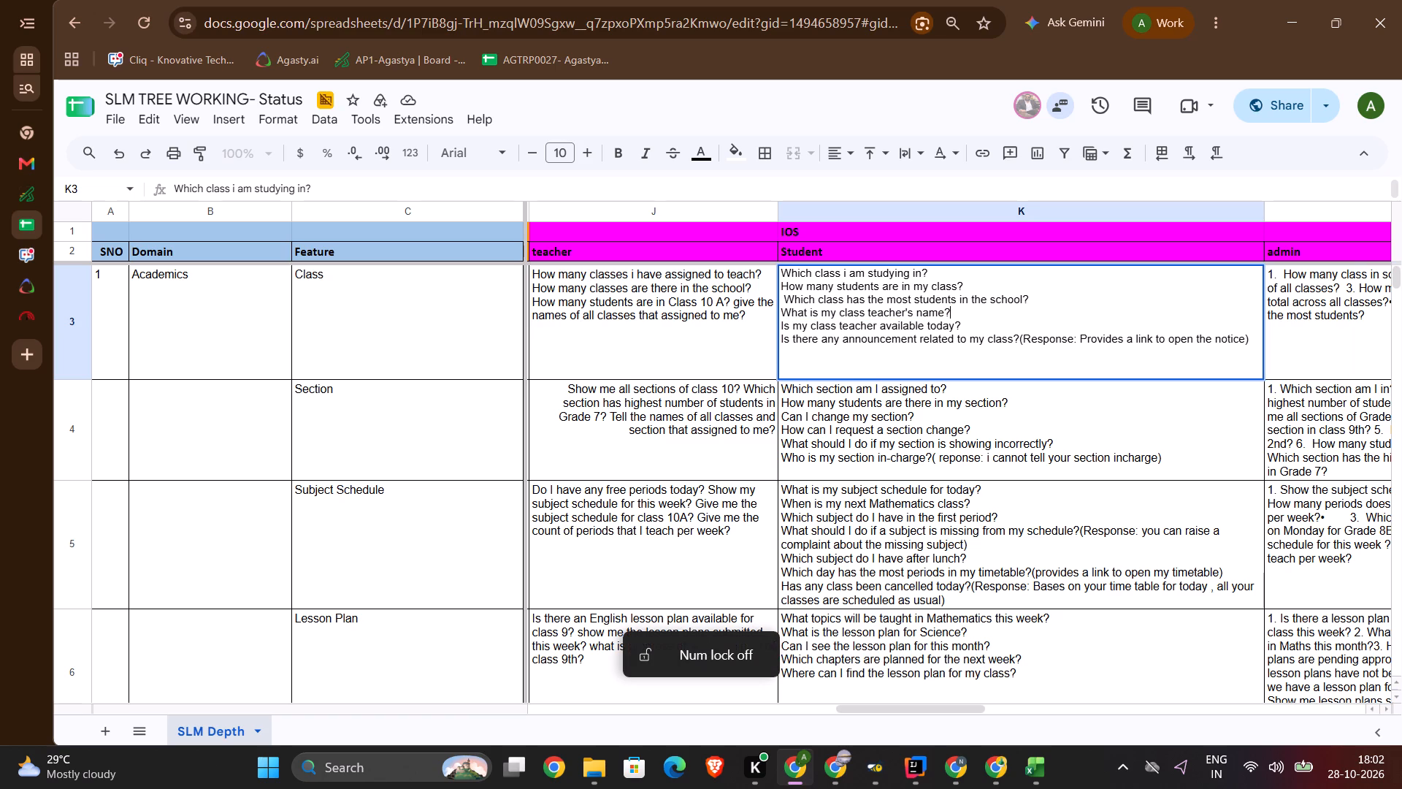
pyautogui.tripleClick(938, 343)
pyautogui.click(938, 343)
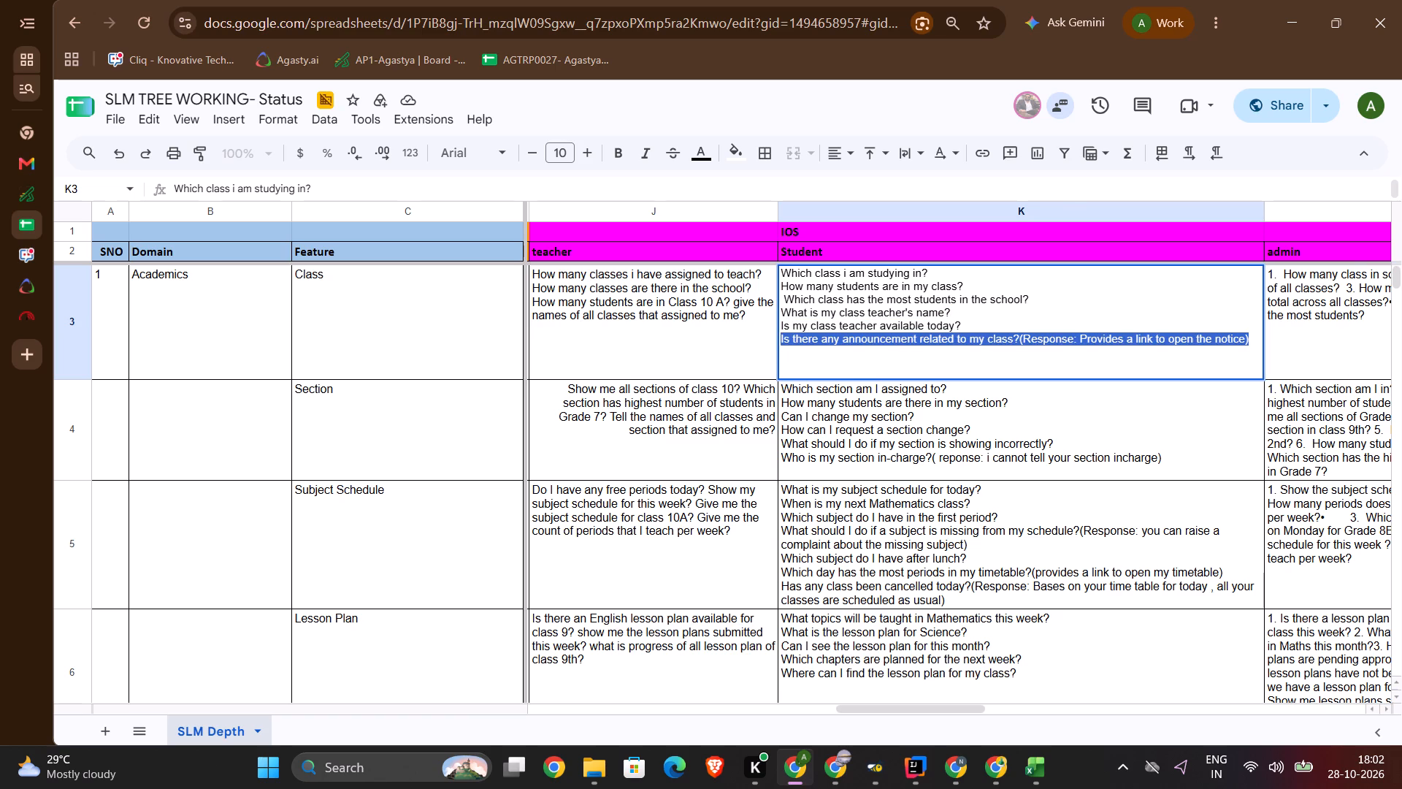
pyautogui.press('BackSpace')
pyautogui.scroll(-1, 938, 335)
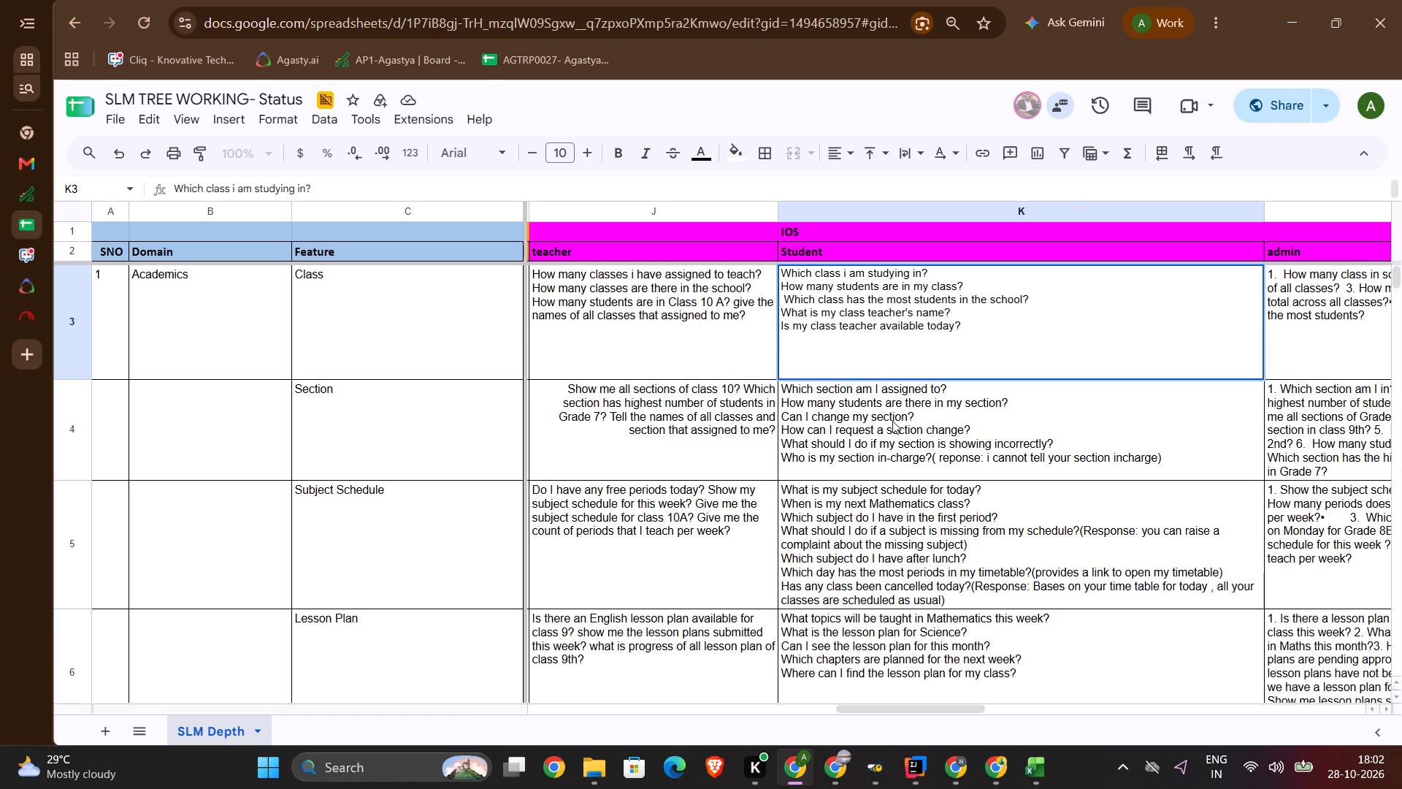
# Delete the section in-charge question and the incorrectly shown section question from the IOS Student column's Section cell.
pyautogui.click(878, 458)
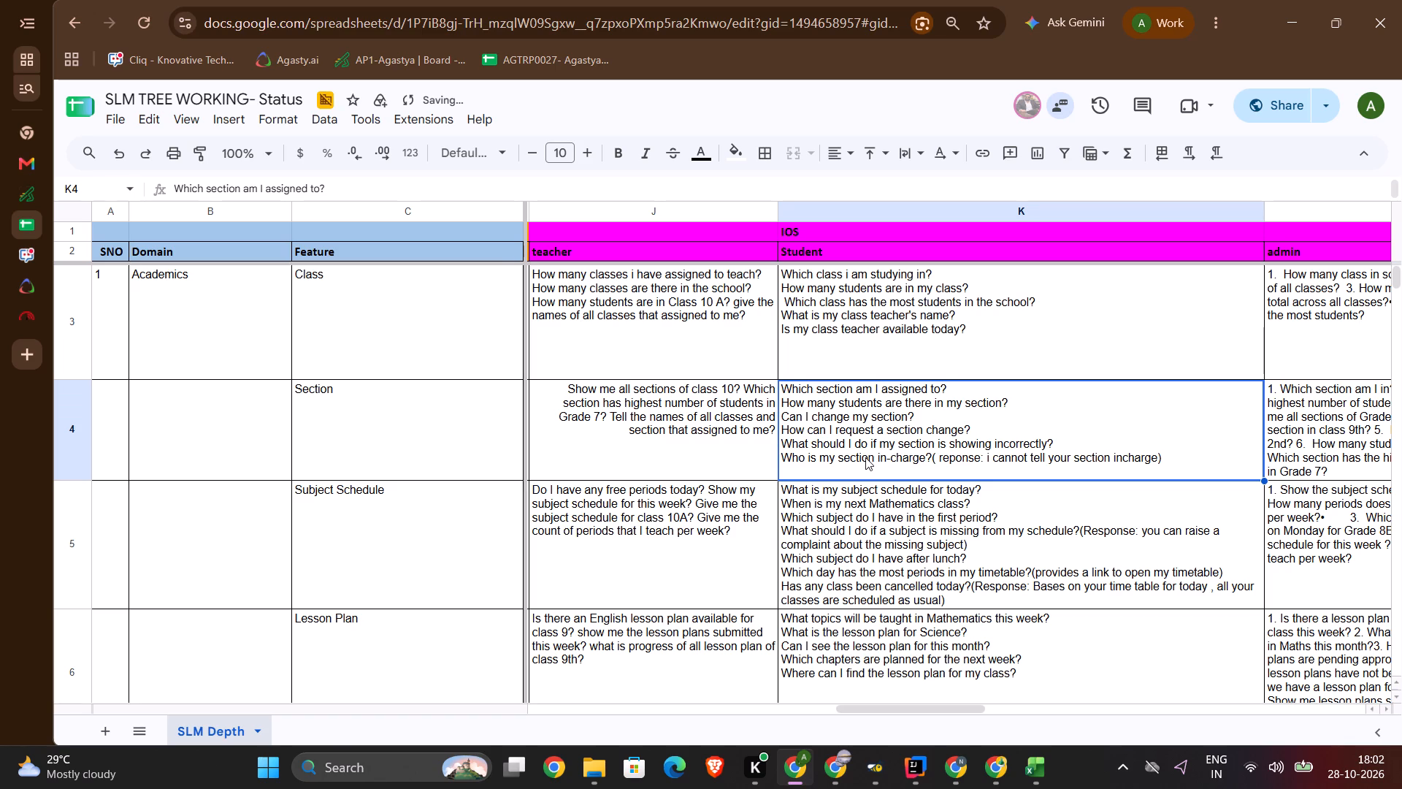
pyautogui.tripleClick(865, 457)
pyautogui.click(865, 457)
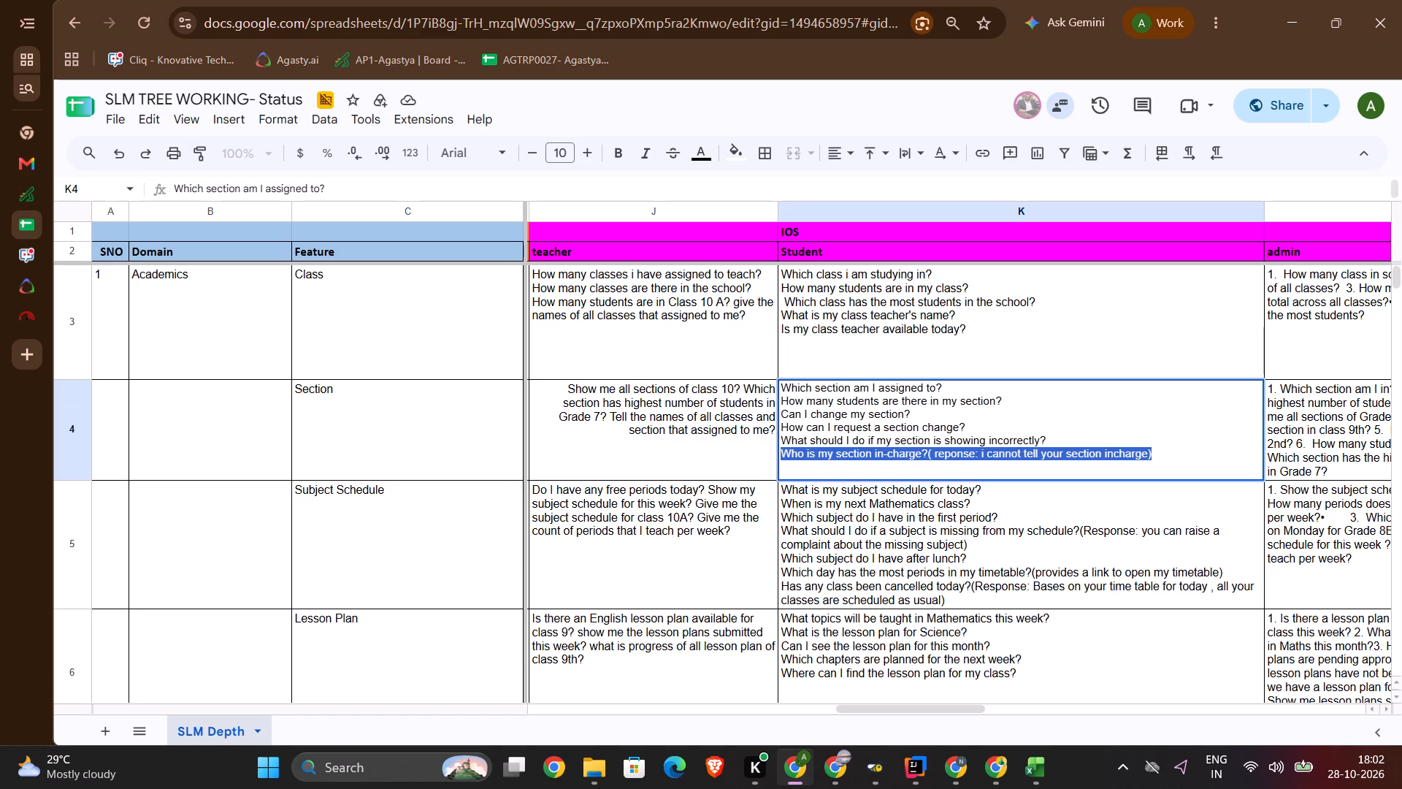
pyautogui.press('BackSpace')
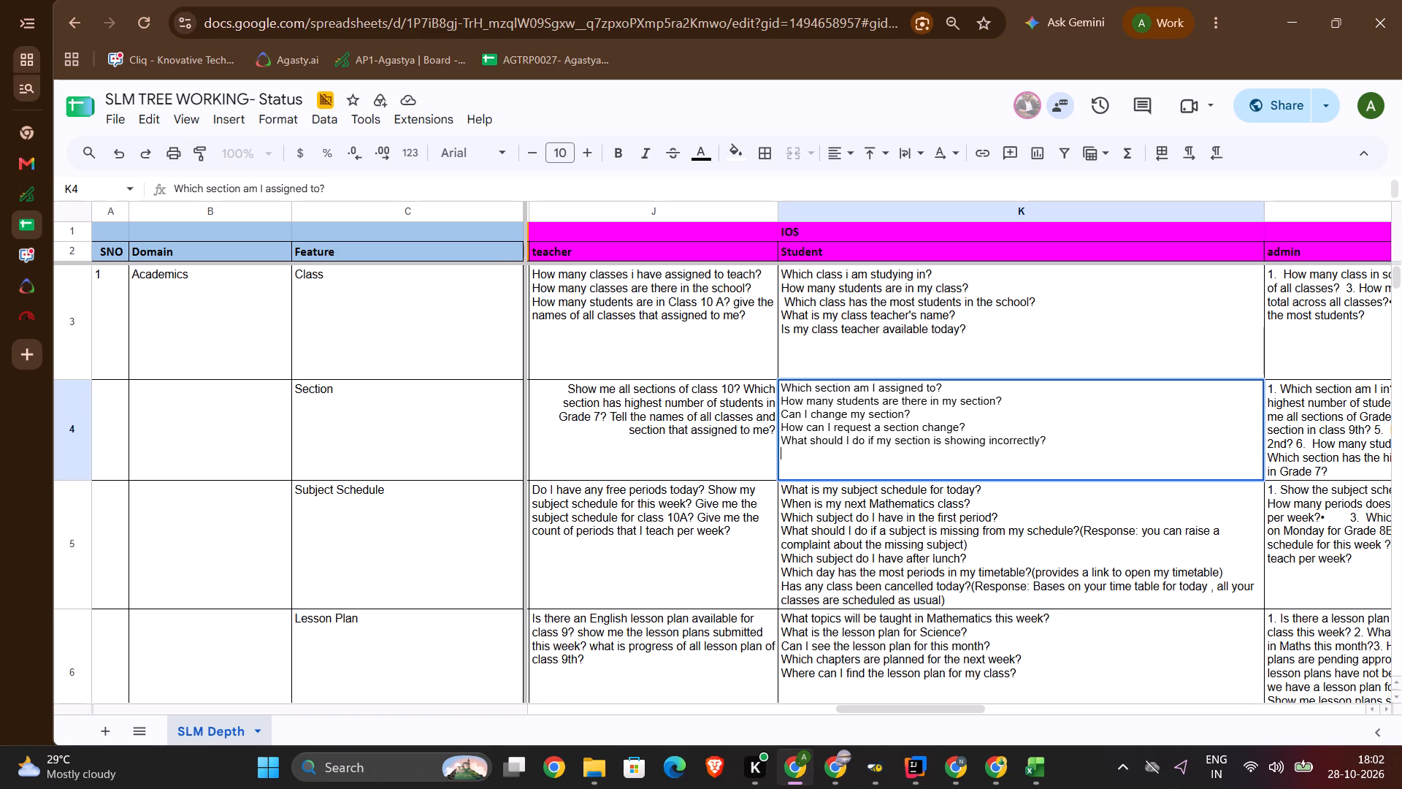
pyautogui.tripleClick(1036, 439)
pyautogui.tripleClick(1036, 439)
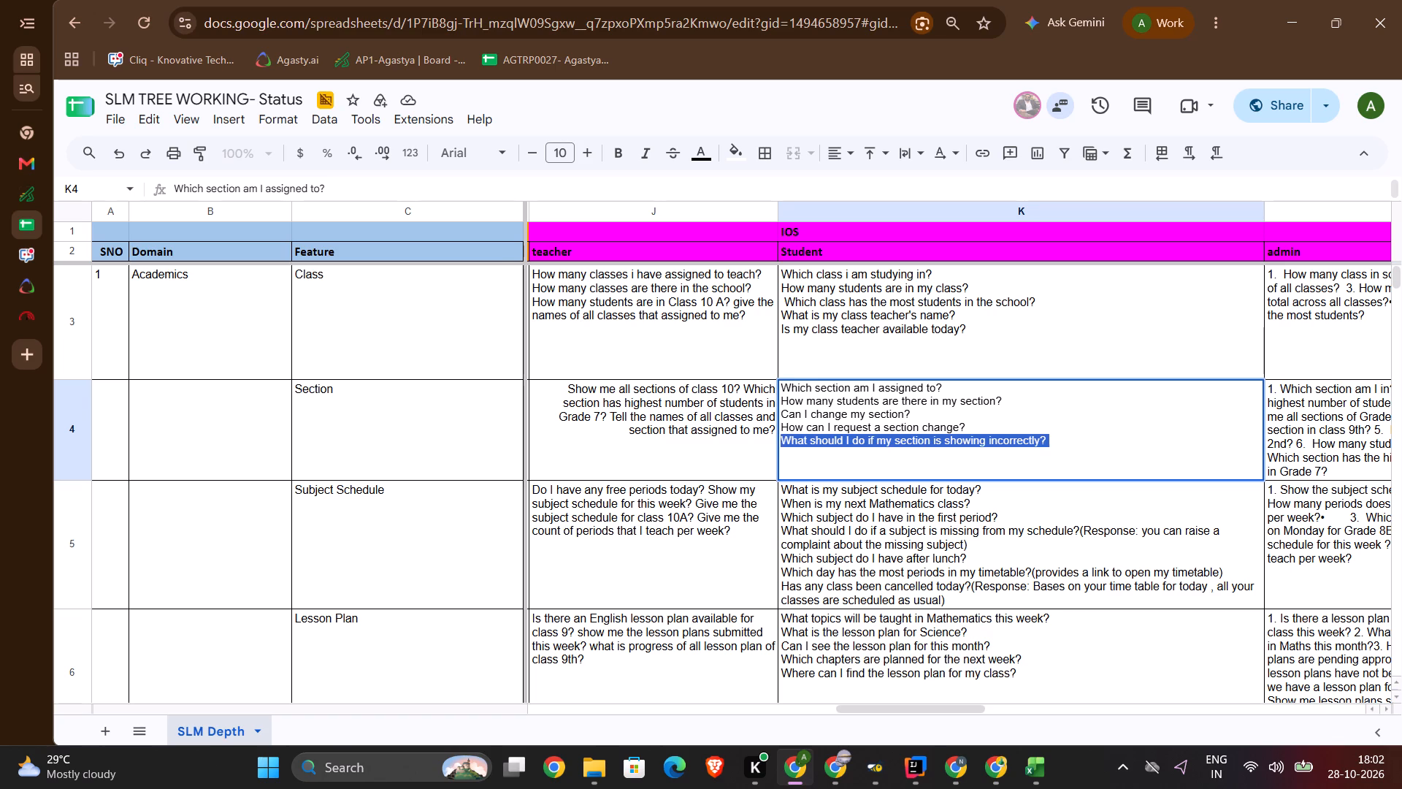
pyautogui.tripleClick(1036, 439)
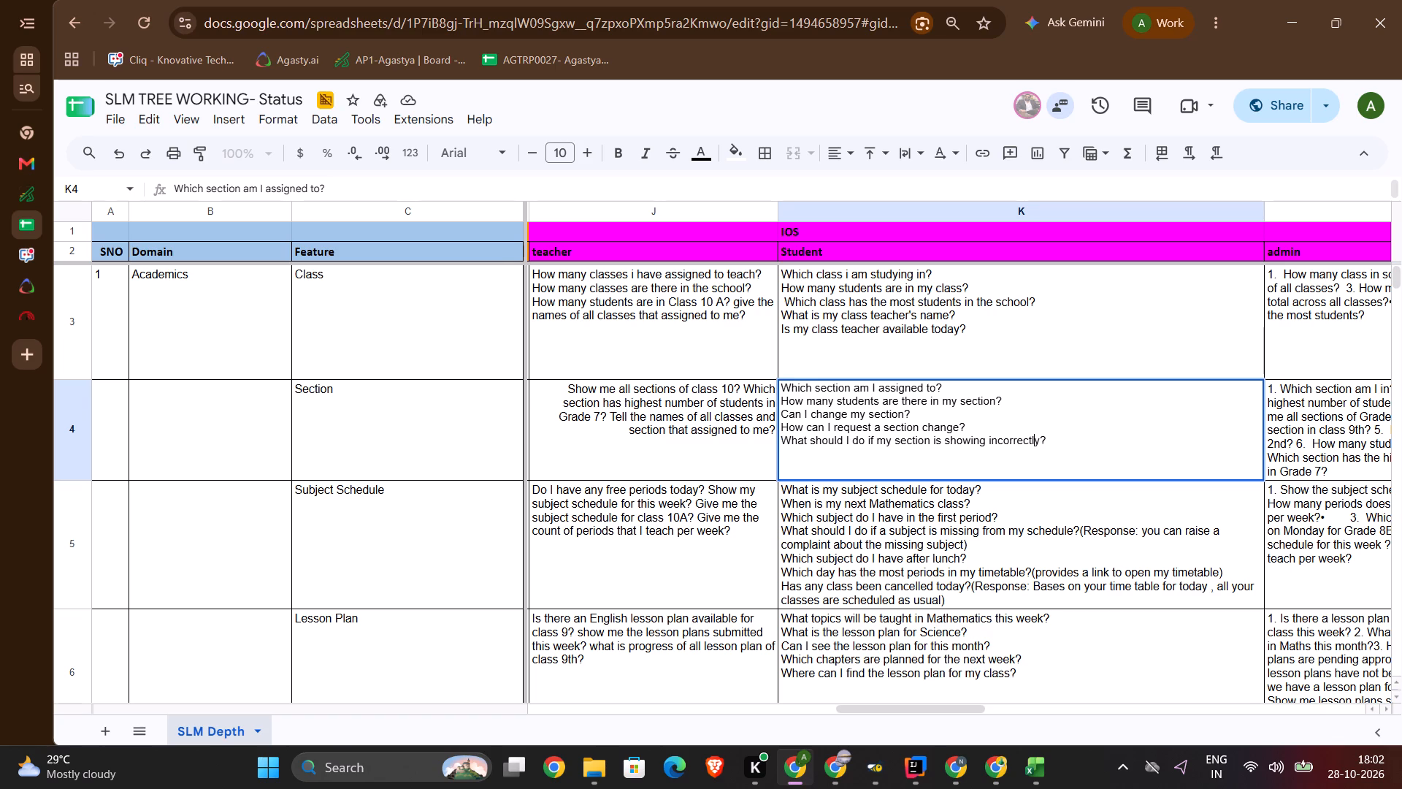
pyautogui.click(1036, 439)
pyautogui.press('BackSpace')
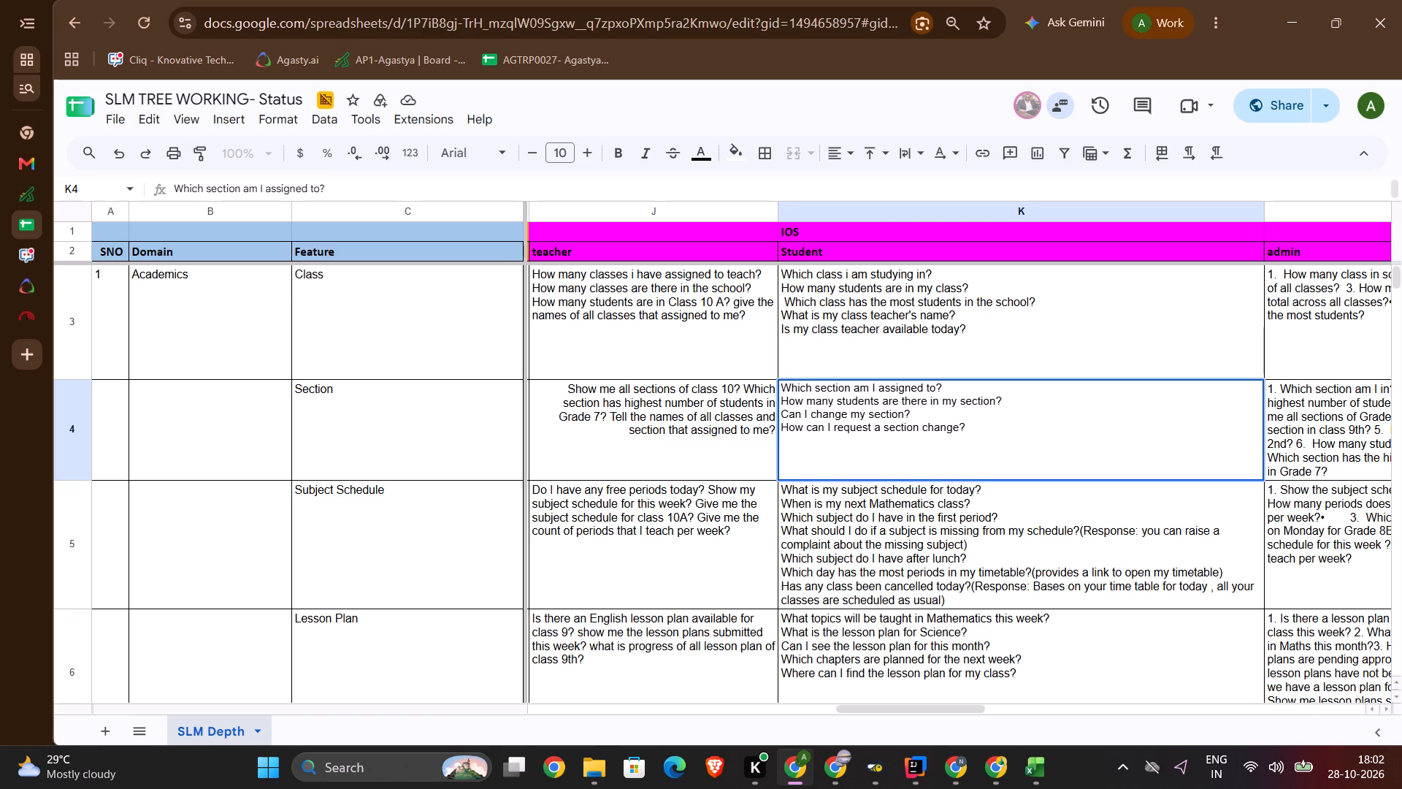
# Reword the first question in the IOS Student Section cell to "From Which section am I ?".
pyautogui.moveTo(936, 384); pyautogui.dragTo(881, 380)
pyautogui.press('BackSpace')
pyautogui.press('Left')
pyautogui.press('Left')
pyautogui.press('Left')
pyautogui.press('Left')
pyautogui.press('Left')
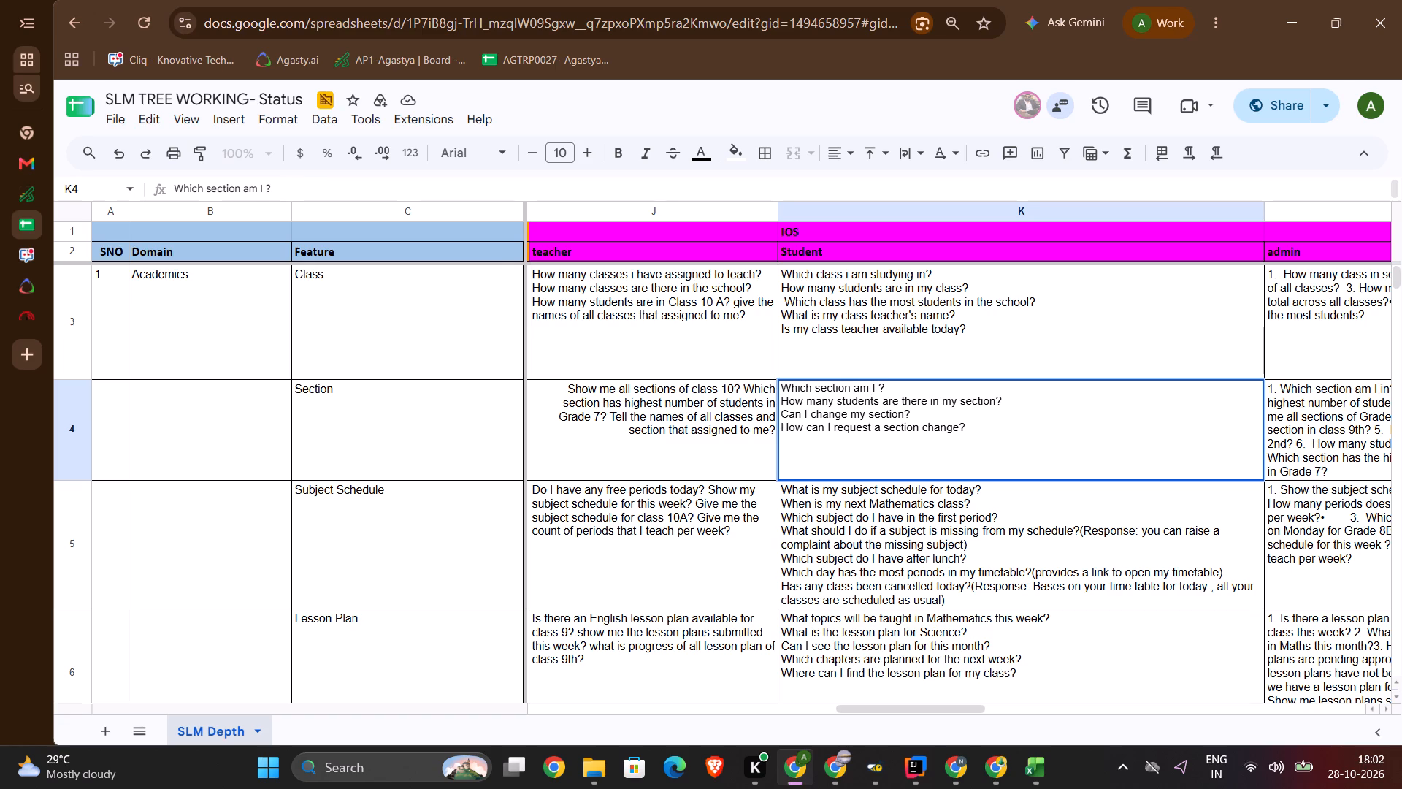
pyautogui.press('Left')
pyautogui.press('Left')
pyautogui.press('Left')
pyautogui.press('Left')
pyautogui.press('Left')
pyautogui.press('Left')
pyautogui.press('Left')
pyautogui.press('Left')
pyautogui.press('Left')
pyautogui.press('Left')
pyautogui.press('Left')
pyautogui.press('Left')
pyautogui.press('Left')
pyautogui.press('Left')
pyautogui.press('Left')
pyautogui.write('From')
pyautogui.press('space')
# Remove "am I" after "section" in the first Section question and insert "i am" before "section".
pyautogui.press('Right')
pyautogui.press('Right')
pyautogui.press('Right')
pyautogui.press('Right')
pyautogui.press('Right')
pyautogui.press('Right')
pyautogui.press('Right')
pyautogui.press('Right')
pyautogui.press('Right')
pyautogui.press('Right')
pyautogui.press('Right')
pyautogui.press('Right')
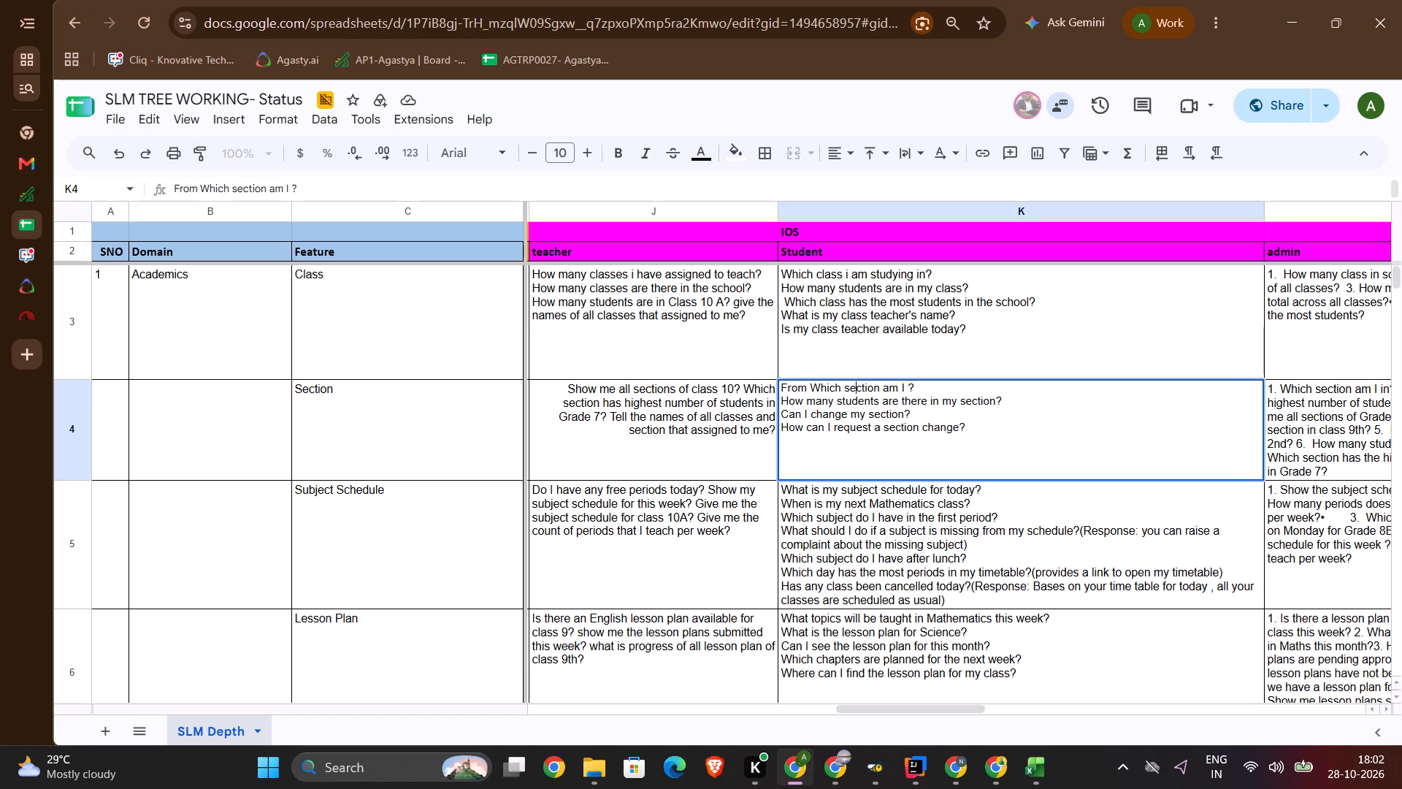
pyautogui.press('Right')
pyautogui.press('Right')
pyautogui.press('Right')
pyautogui.press('Right')
pyautogui.press('Right')
pyautogui.press('BackSpace')
pyautogui.press('BackSpace')
pyautogui.press('Right')
pyautogui.press('BackSpace')
pyautogui.press('BackSpace')
pyautogui.press('Left')
pyautogui.press('Left')
pyautogui.press('Left')
pyautogui.press('Left')
pyautogui.press('Left')
pyautogui.press('Left')
pyautogui.press('Left')
pyautogui.press('Left')
pyautogui.write('i am')
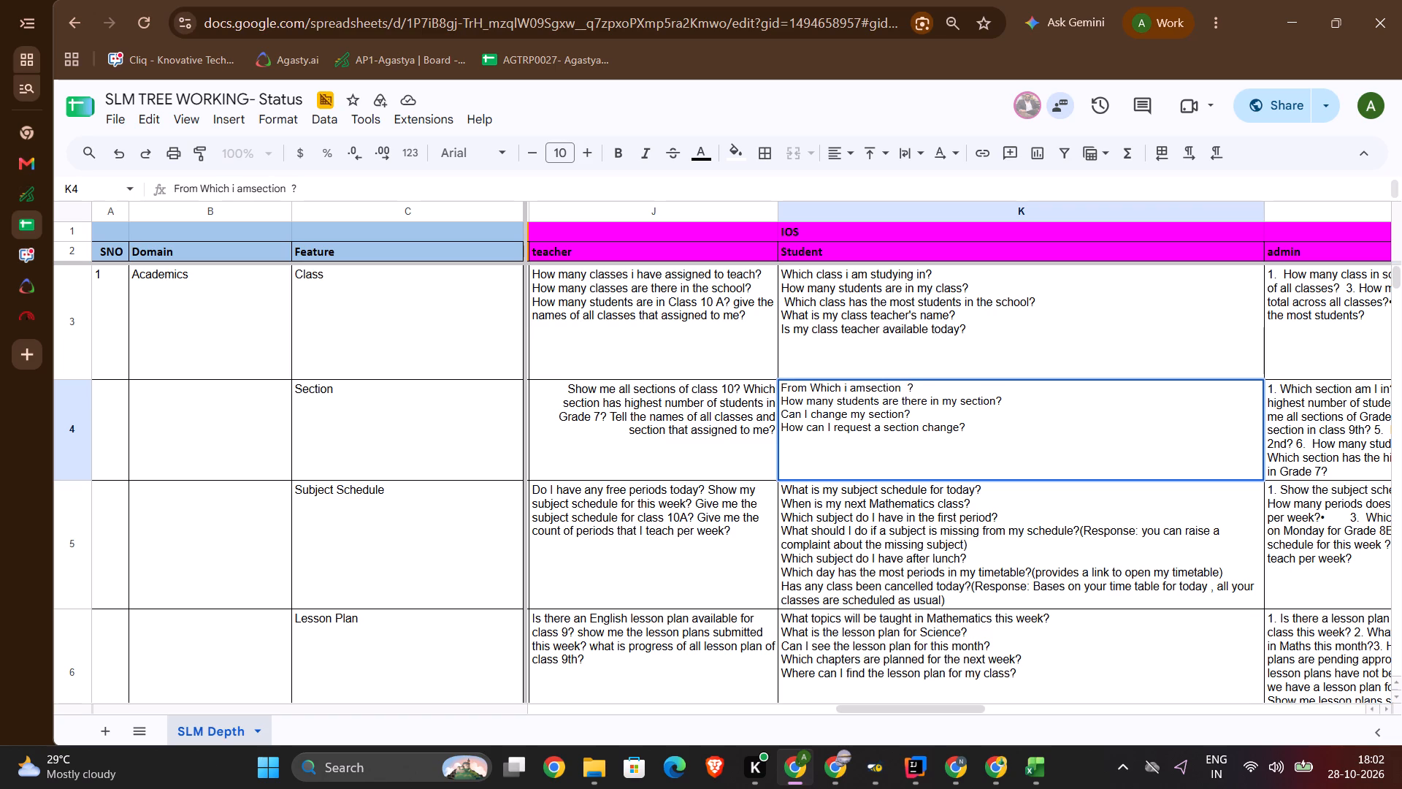
pyautogui.press('space')
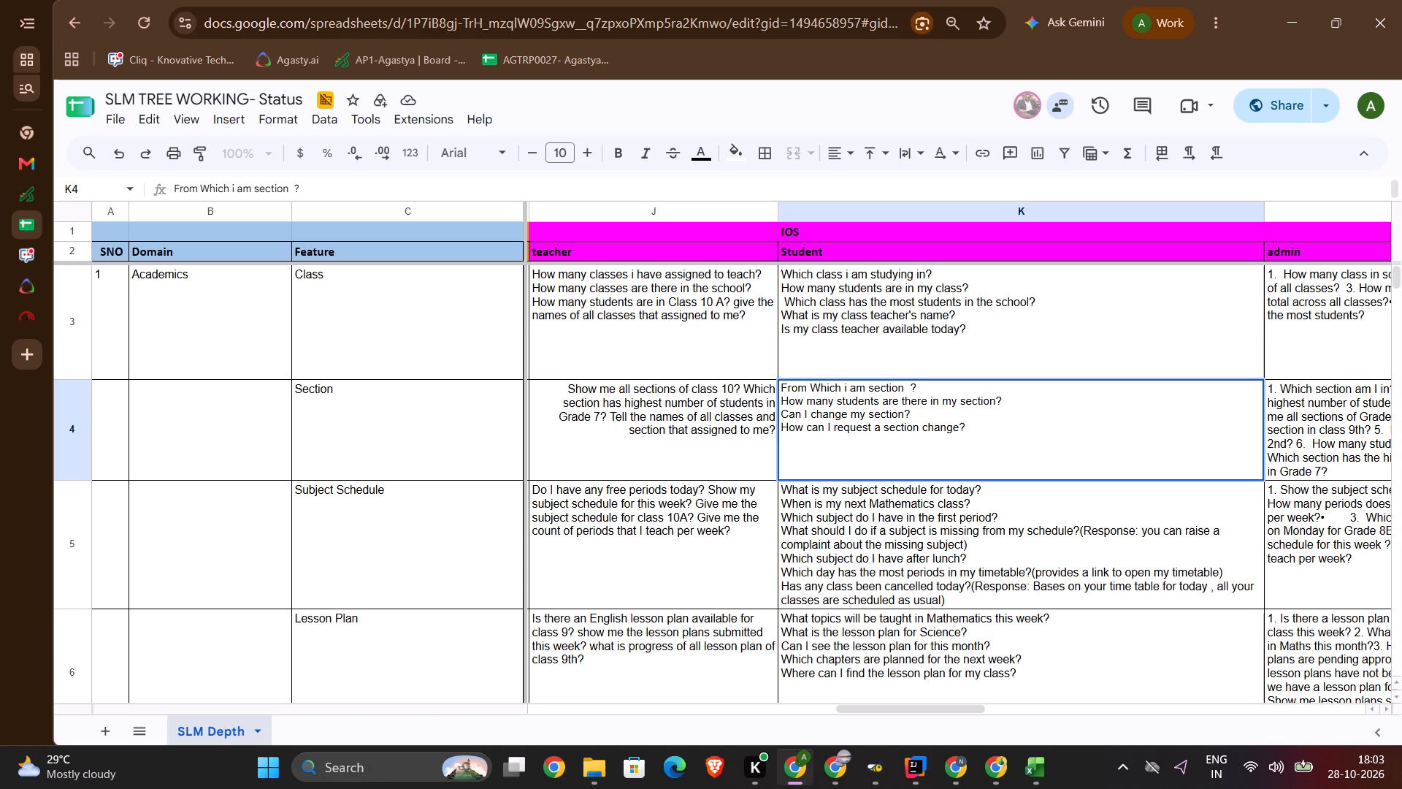
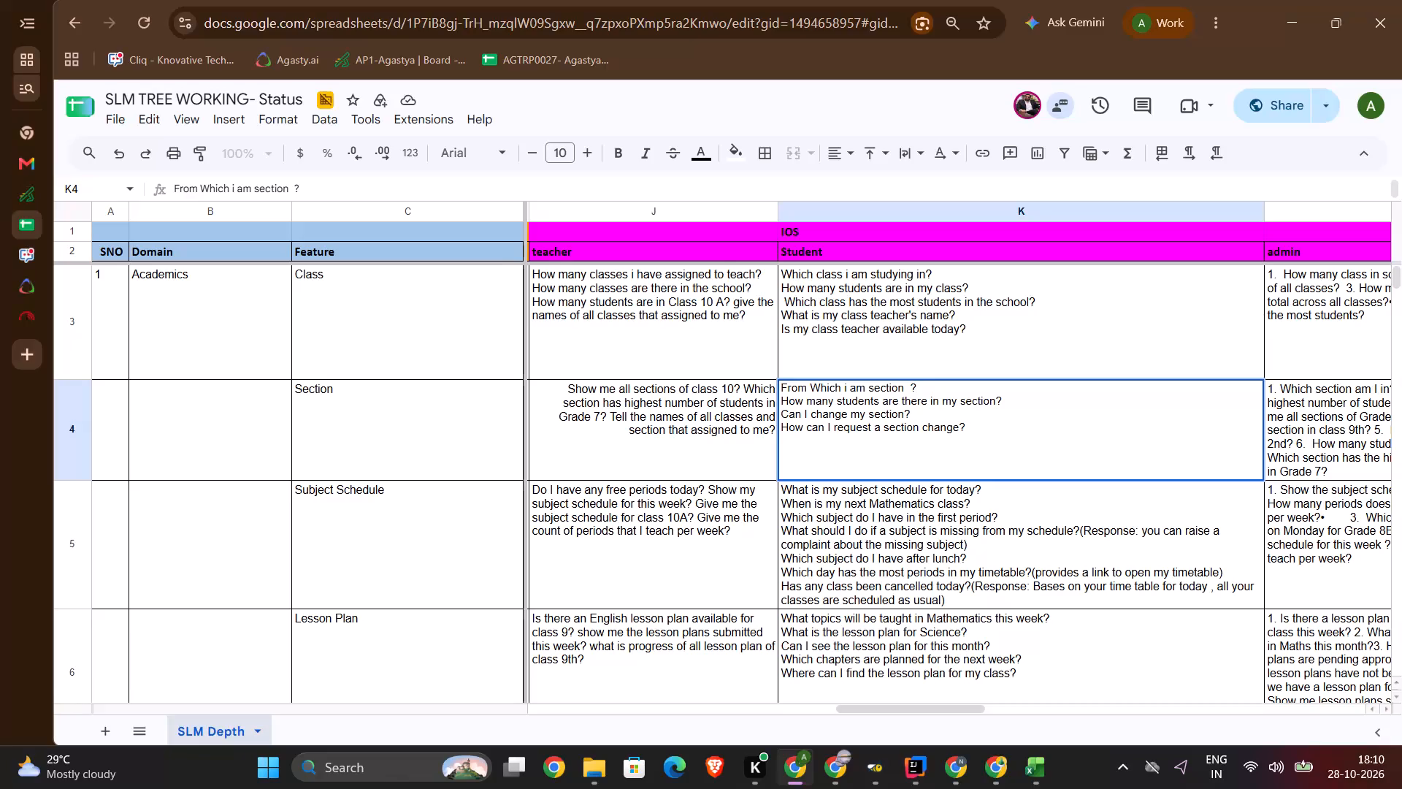
# Finish editing the IOS Student Section cell and select the Teacher cell in the same column.
pyautogui.scroll(-2, 984, 534)
pyautogui.click(984, 534)
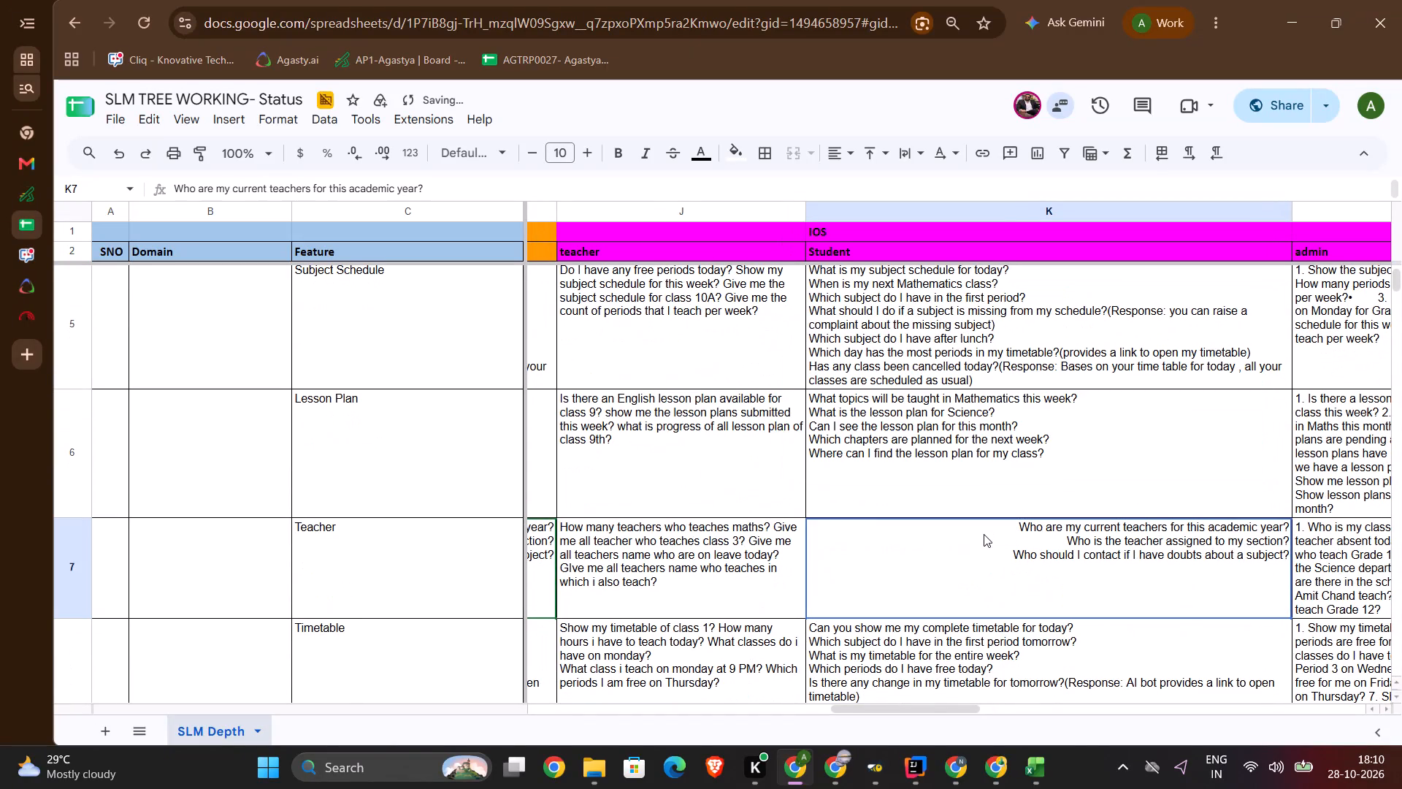
# Review the IOS Student questions for the Timetable, Substitution and Exam Term features.
pyautogui.scroll(-3, 984, 534)
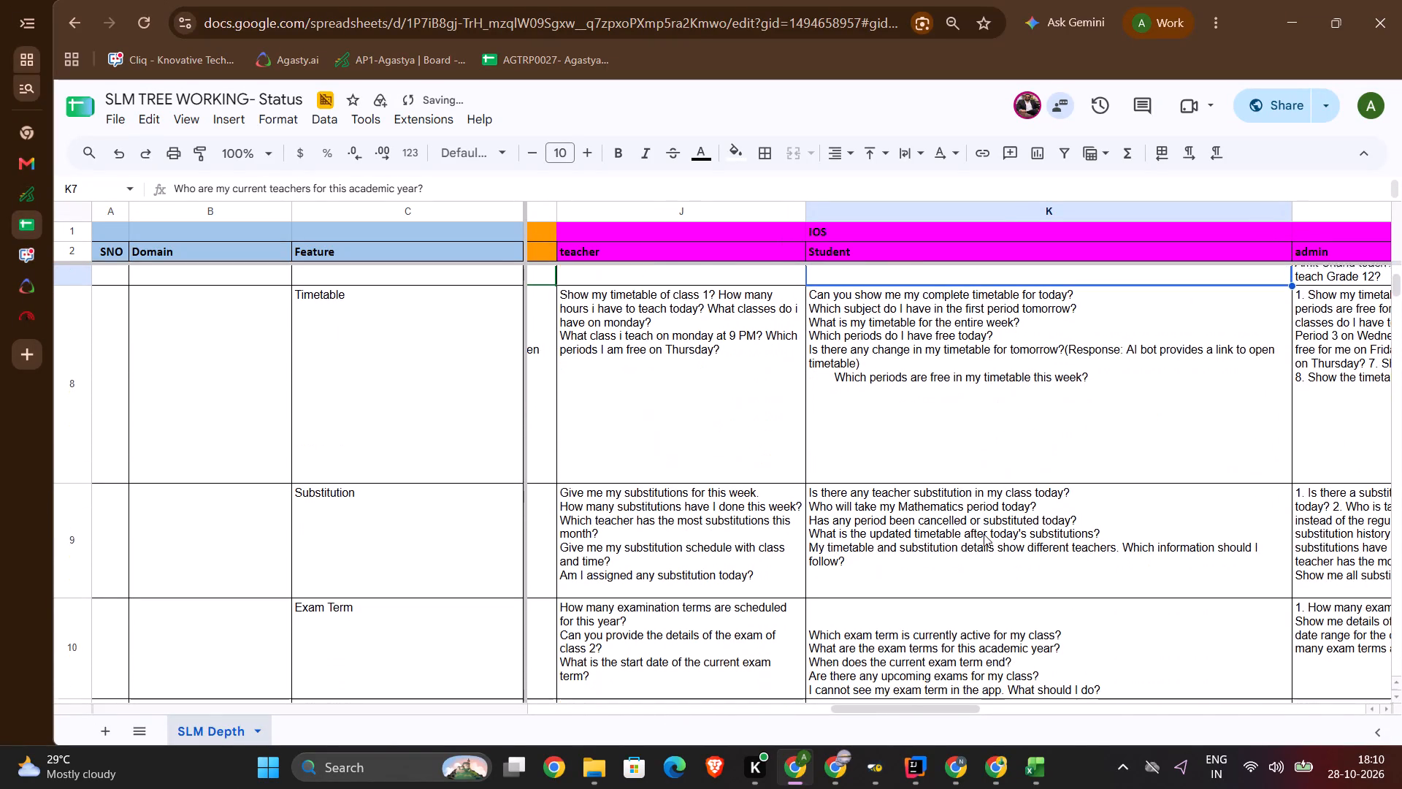
pyautogui.scroll(-2, 984, 534)
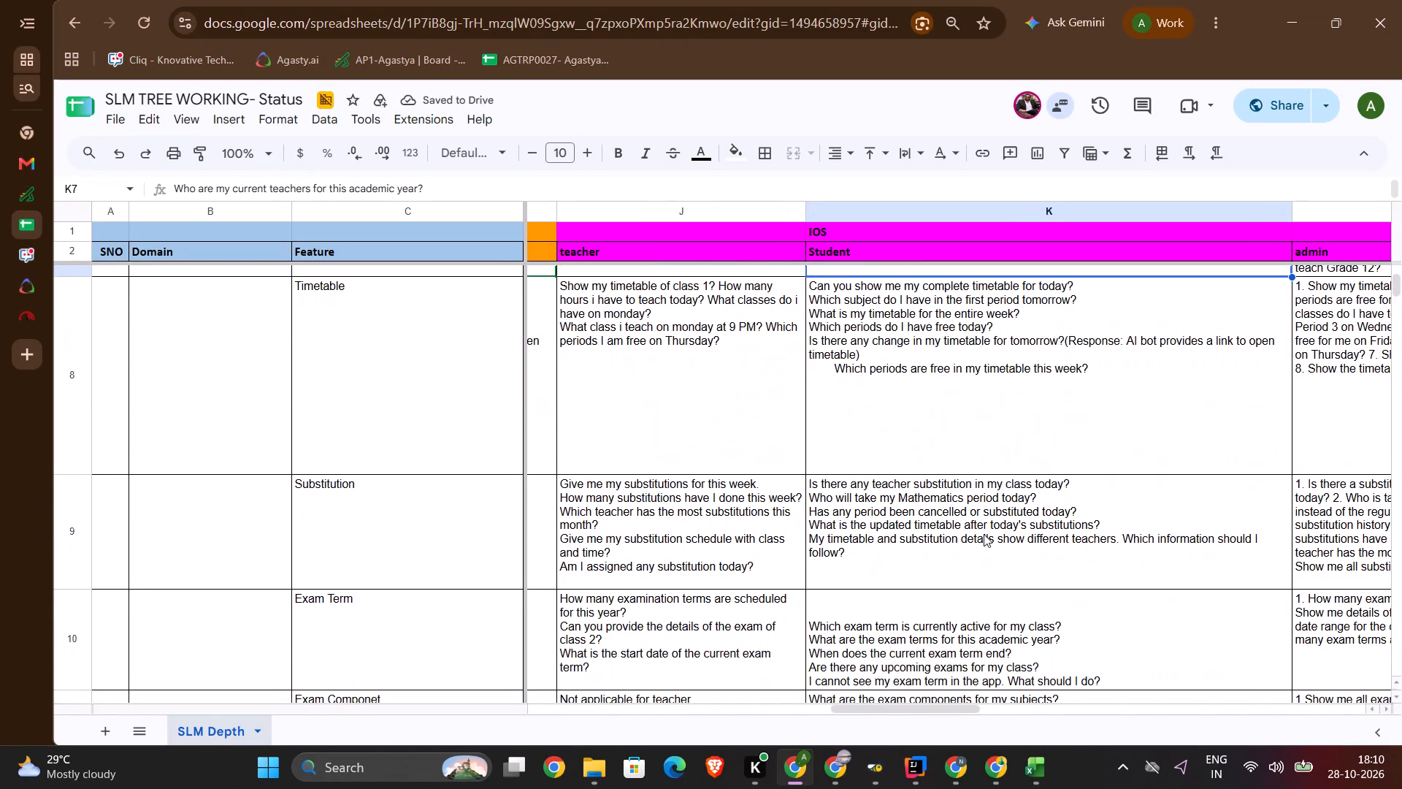
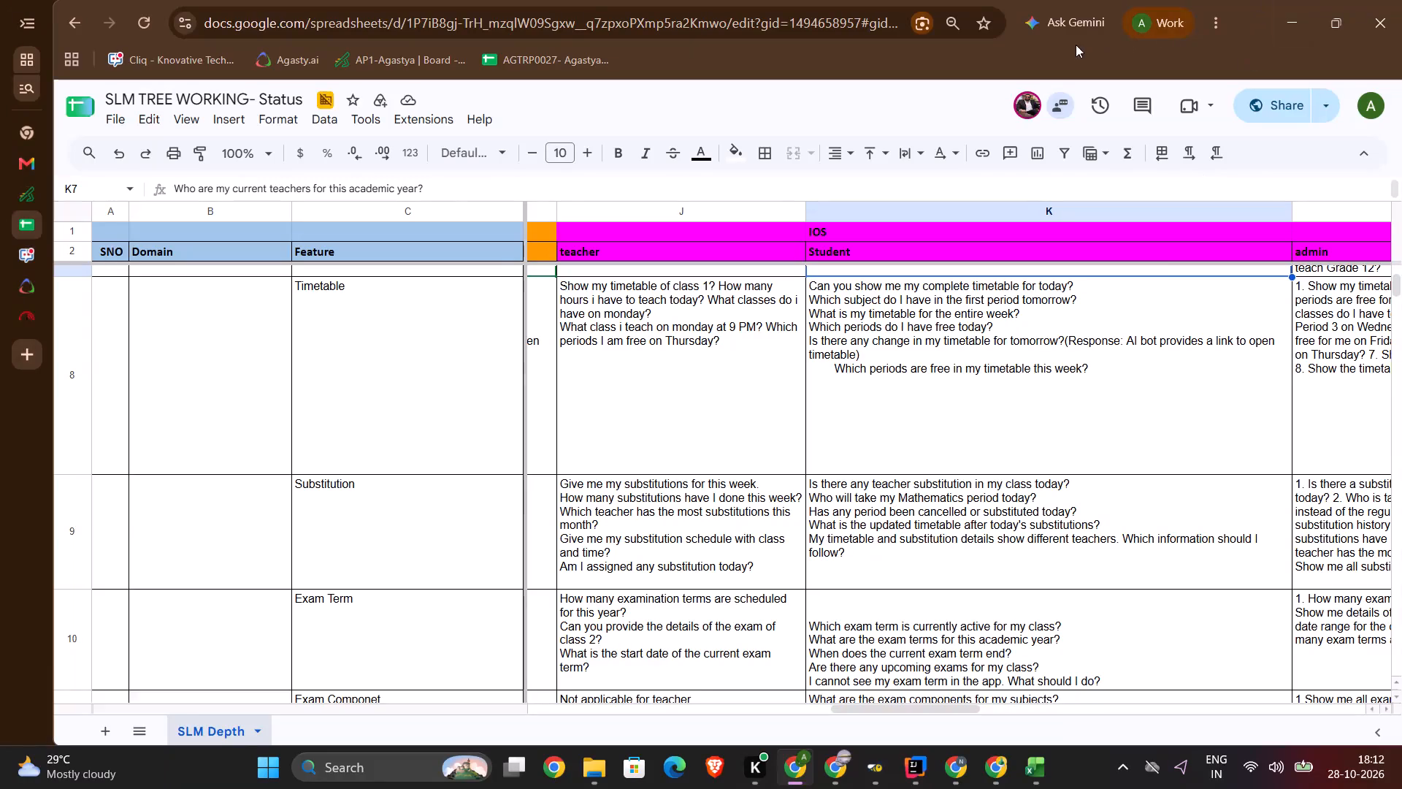
# Jump to the cell where the other collaborator is currently working in the sheet.
pyautogui.click(1027, 105)
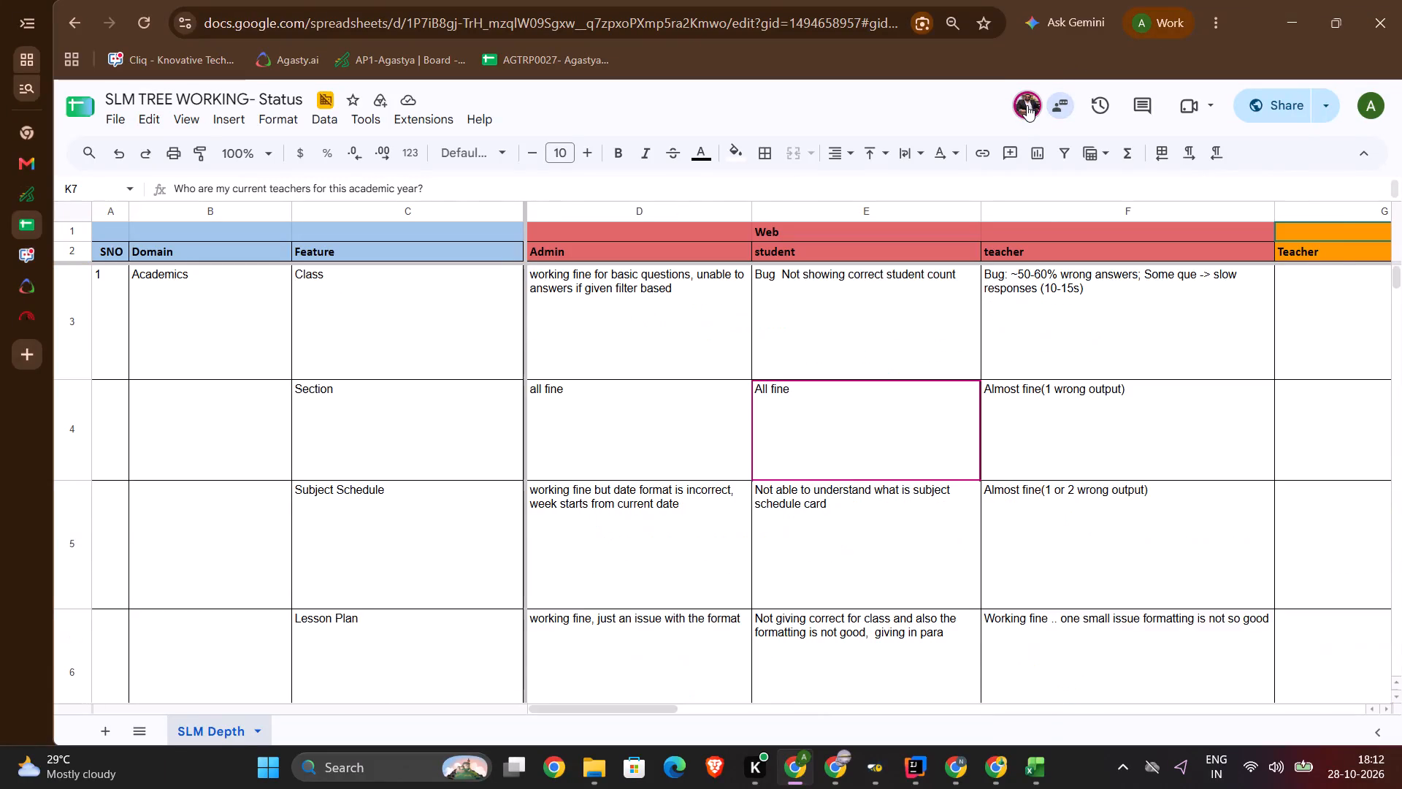
pyautogui.click(1027, 105)
# Examine the Web, Android and IOS columns, the % Coverage values and the row colour note for the Academics features.
pyautogui.hscroll(-3, 918, 375)
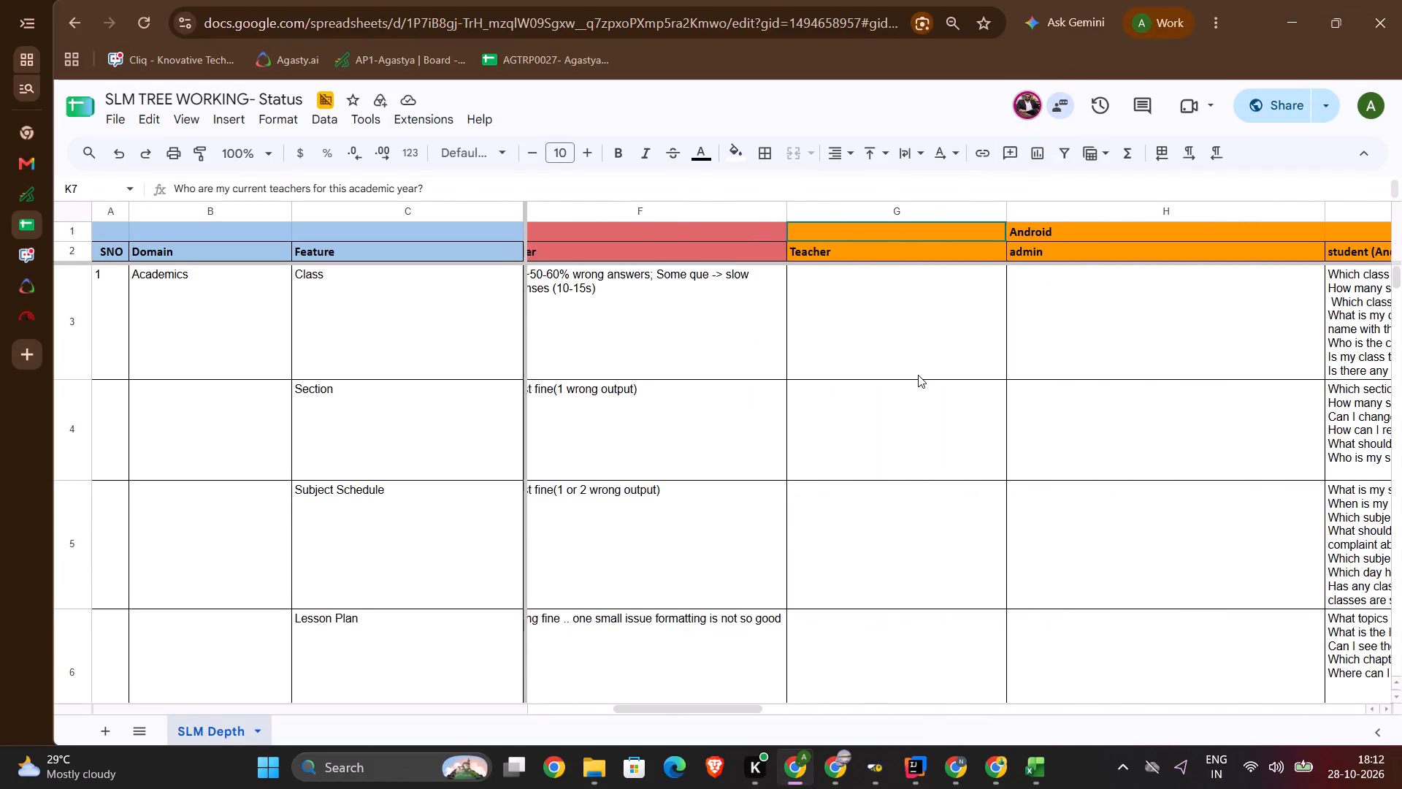
pyautogui.hscroll(-4, 918, 375)
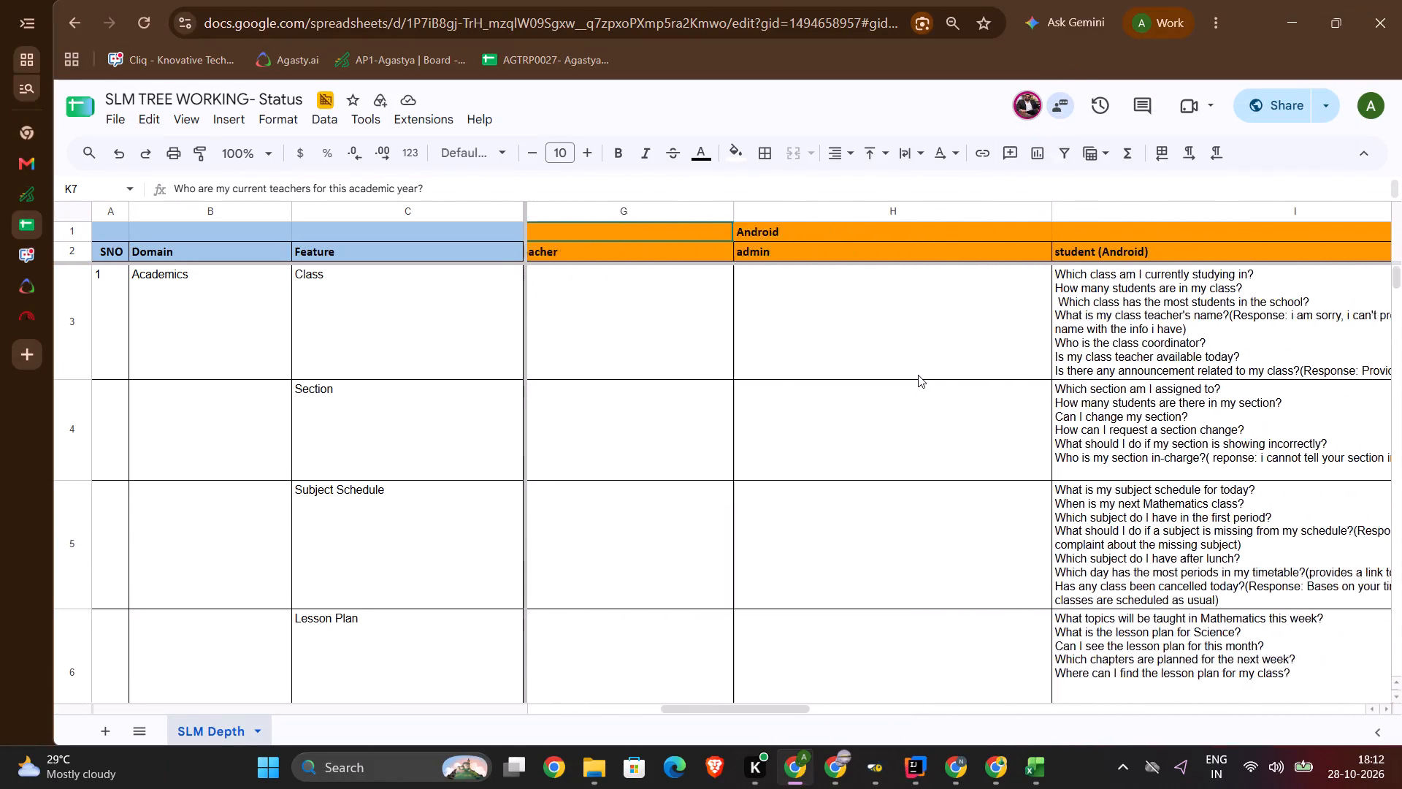
pyautogui.hscroll(-12, 918, 375)
pyautogui.hscroll(3, 918, 375)
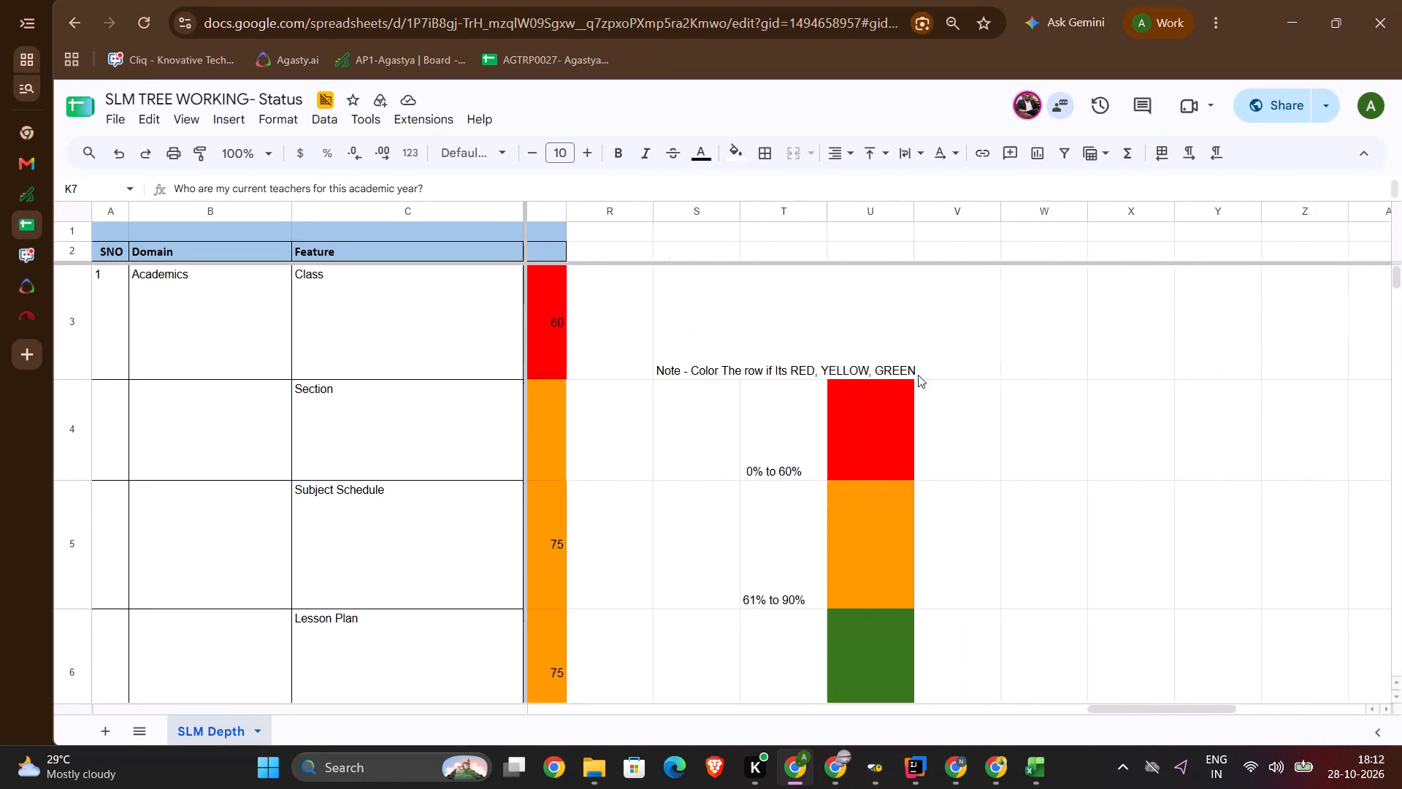
pyautogui.hscroll(10, 918, 375)
pyautogui.hscroll(-1, 918, 375)
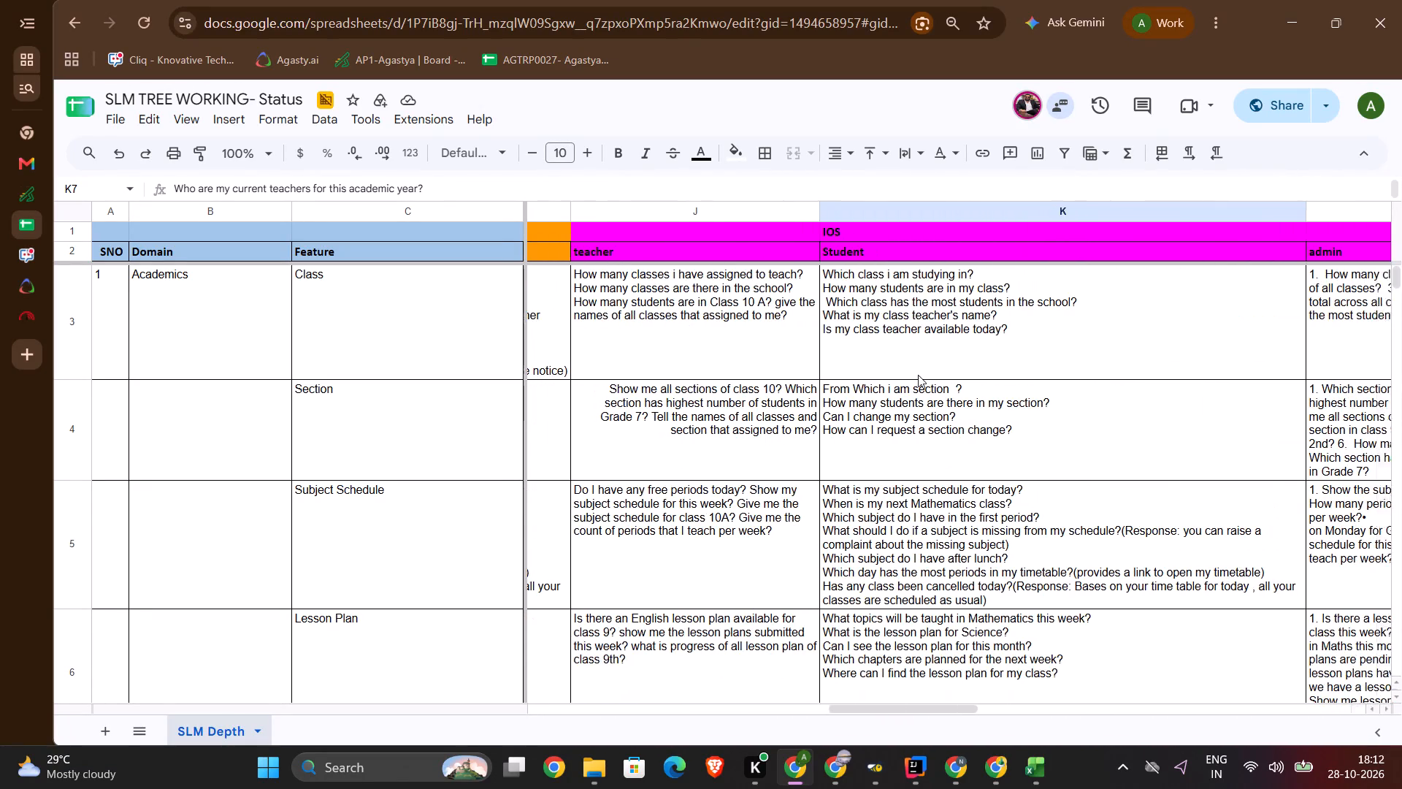
pyautogui.hscroll(-5, 918, 375)
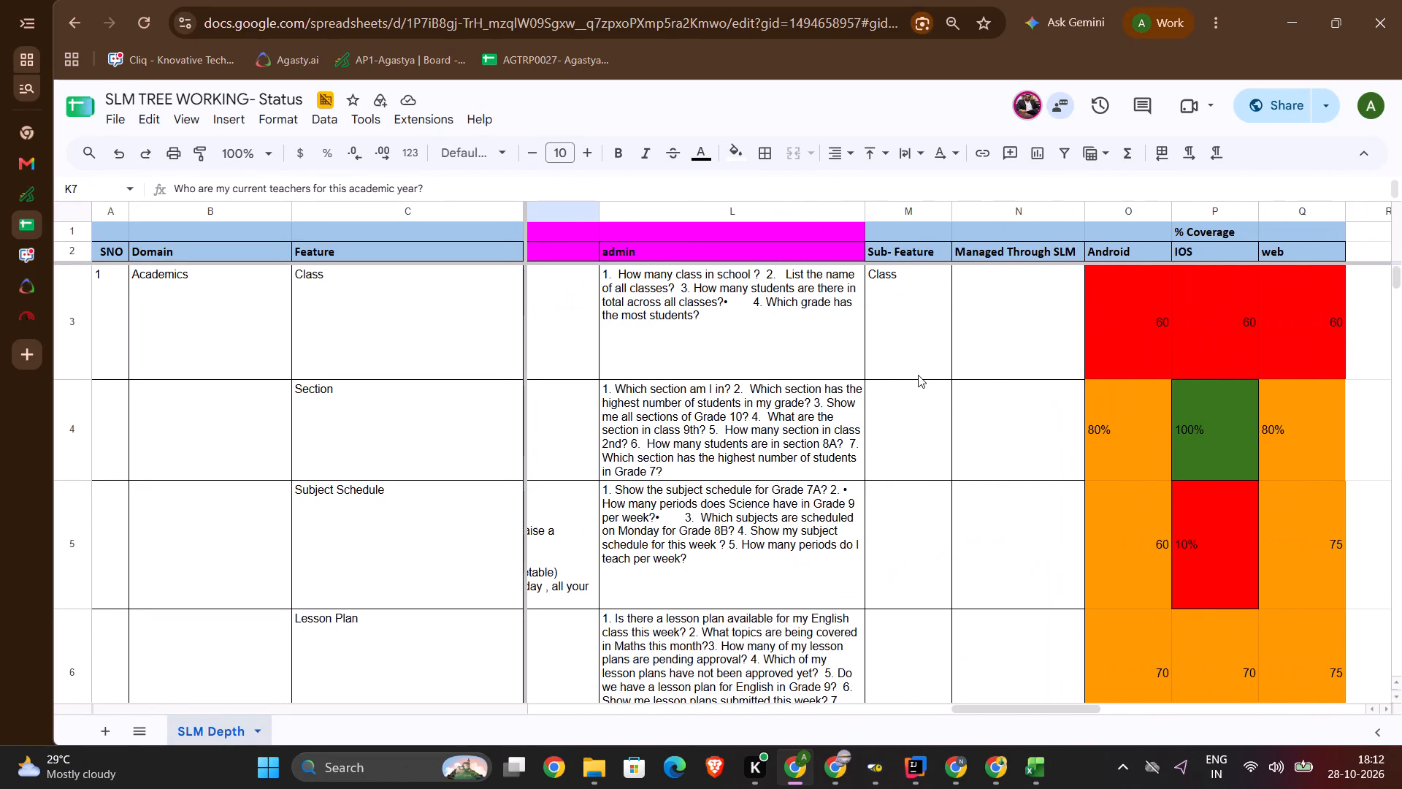
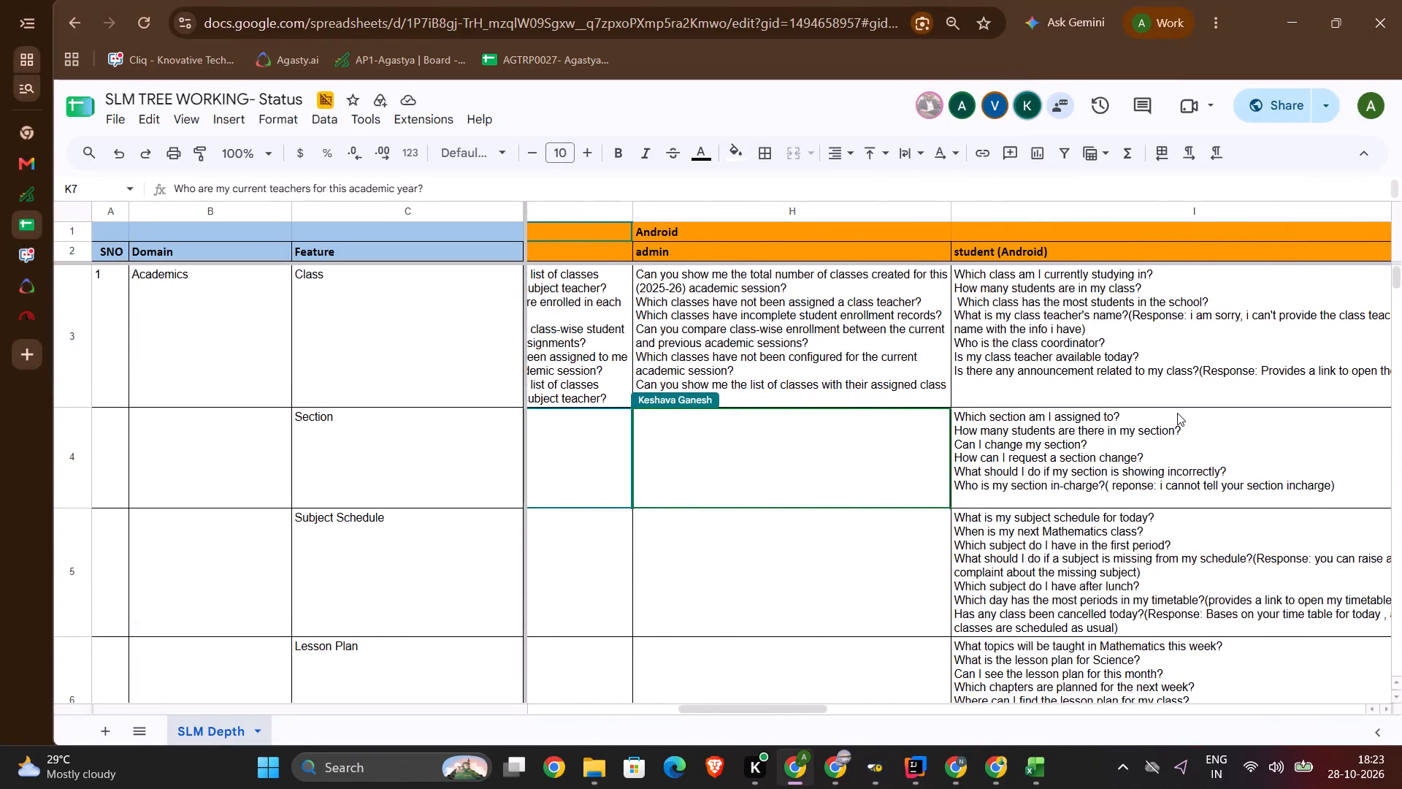
# Examine the Teacher, admin and student question columns under Android and IOS for the Class, Section and Subject Schedule features.
pyautogui.hscroll(2, 1177, 413)
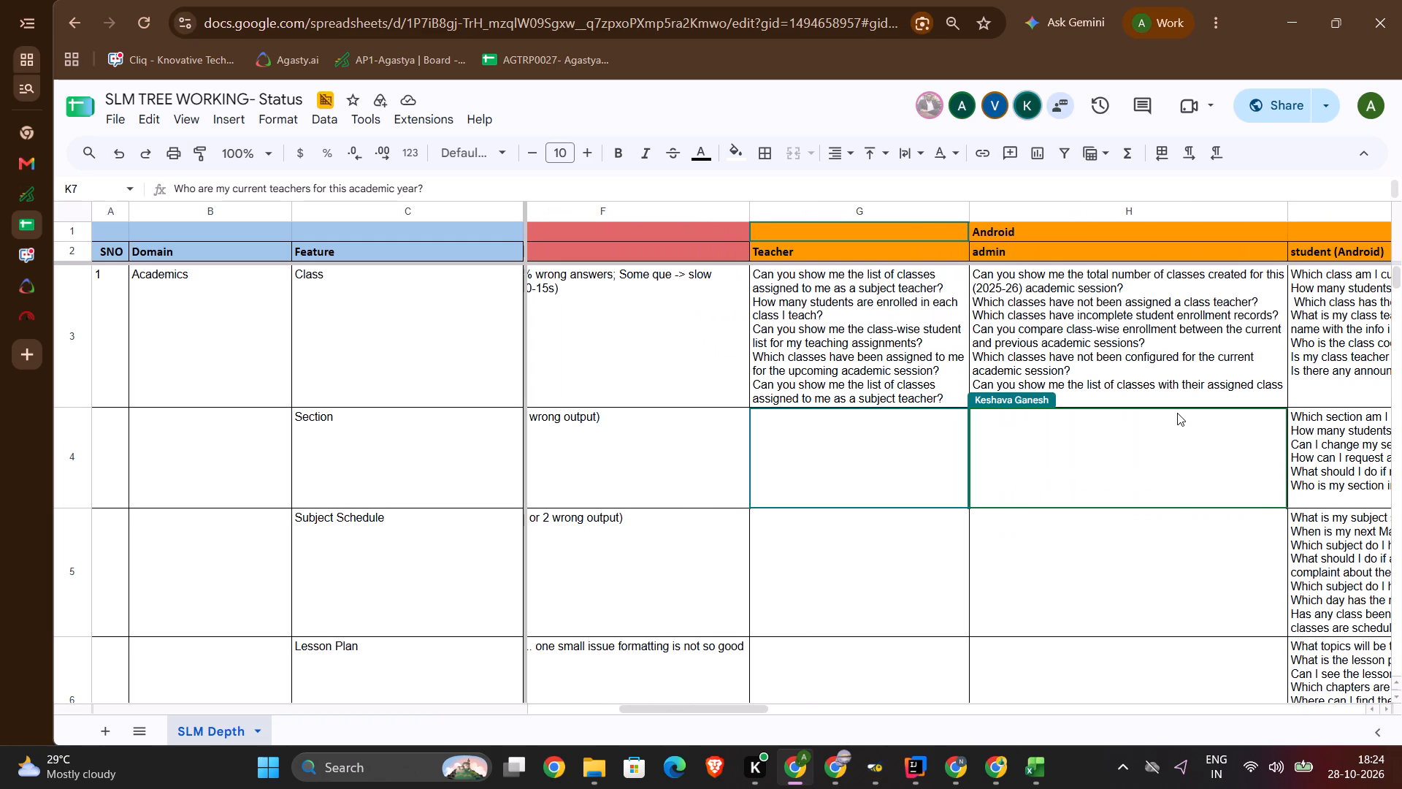
pyautogui.hscroll(-6, 1177, 413)
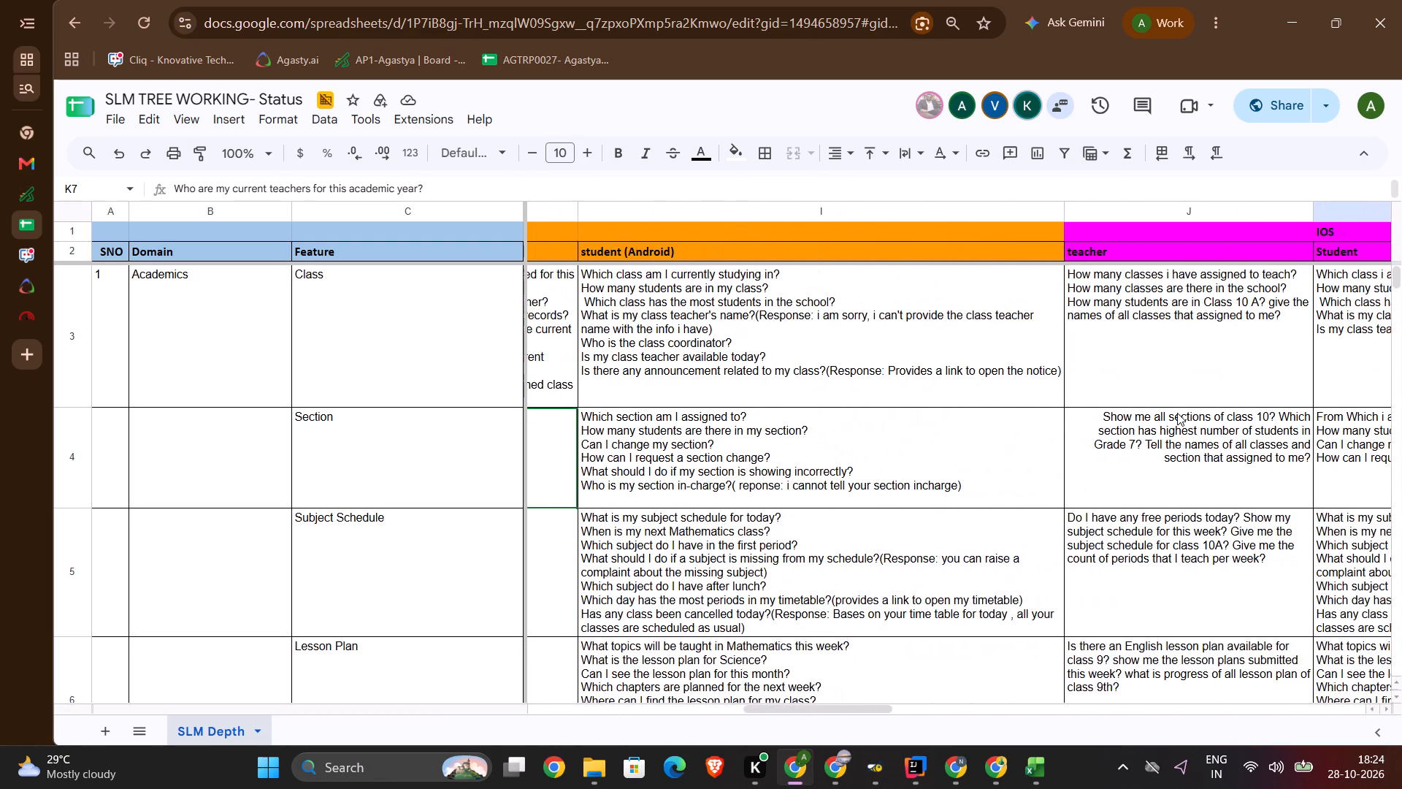
pyautogui.hscroll(-2, 1177, 413)
pyautogui.hscroll(5, 1177, 413)
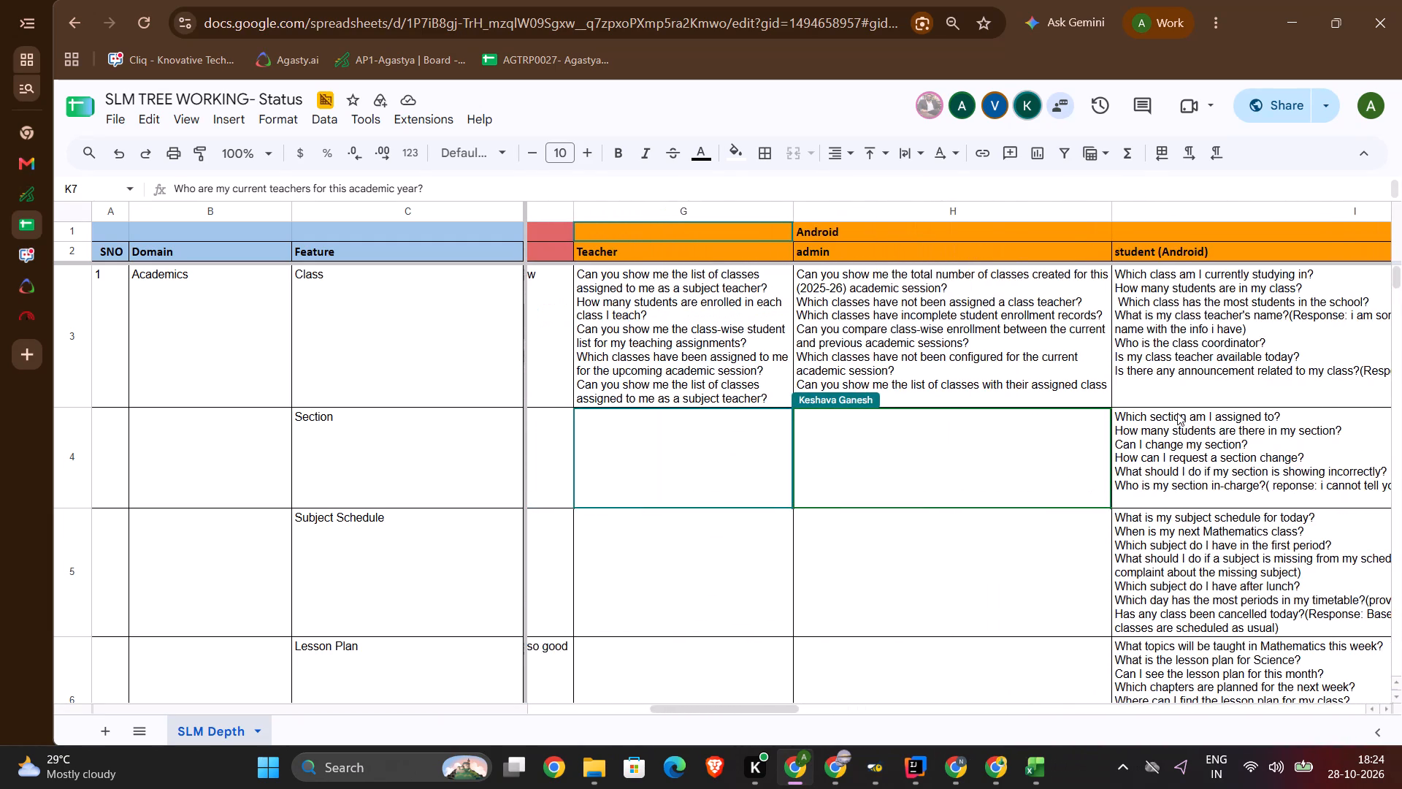
pyautogui.hscroll(2, 1177, 413)
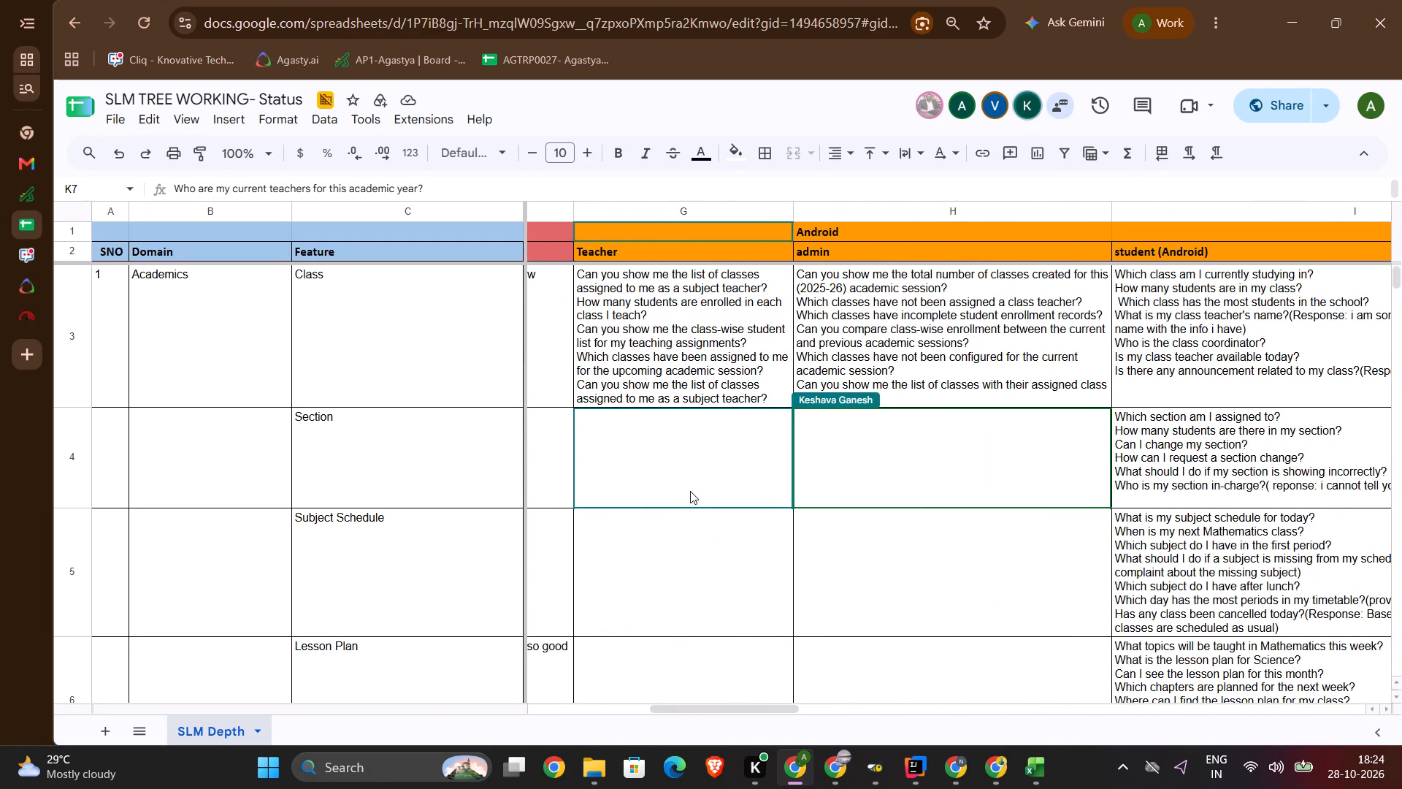
# Examine the Android and IOS entries for the Academics features, from Class down to Student Incidents.
pyautogui.doubleClick(688, 484)
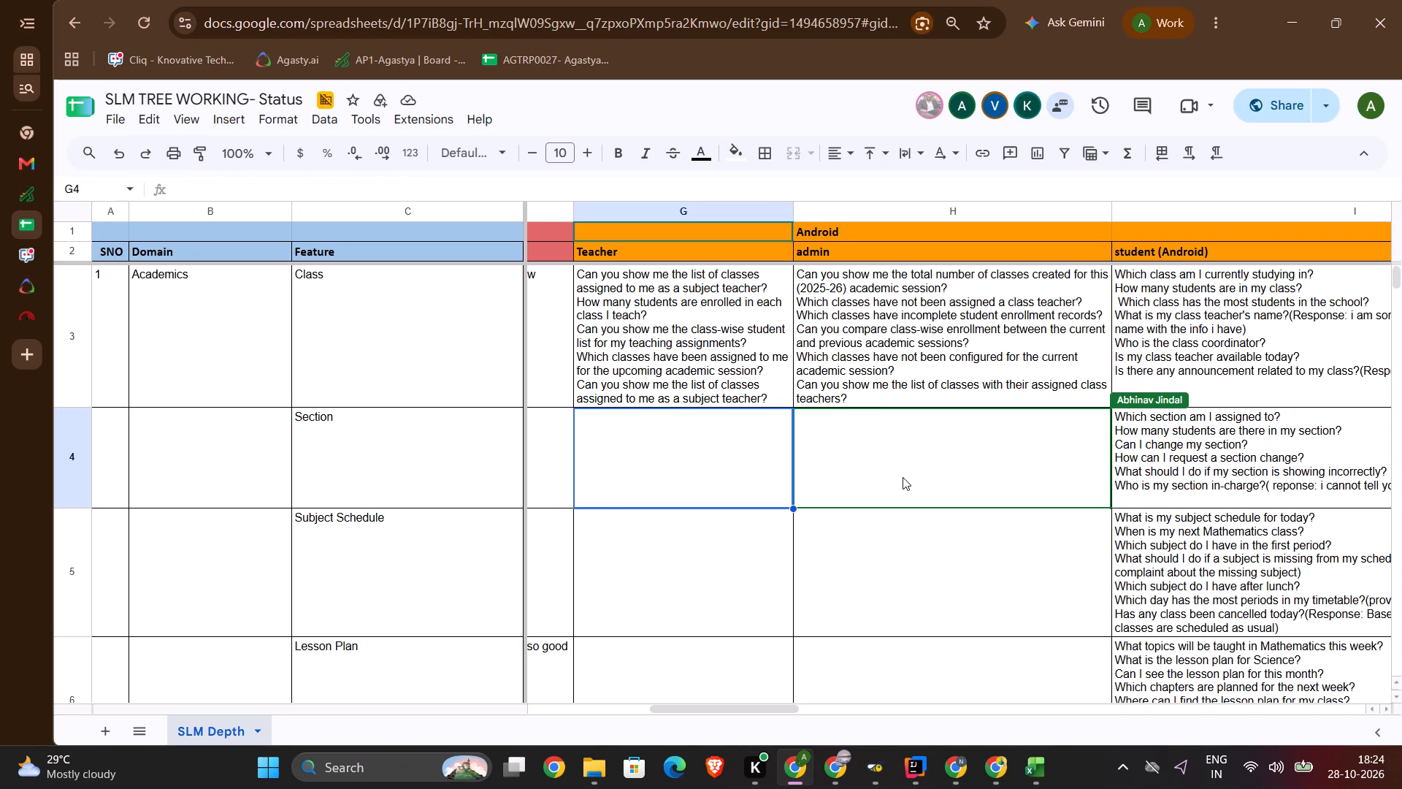
pyautogui.hscroll(-5, 903, 477)
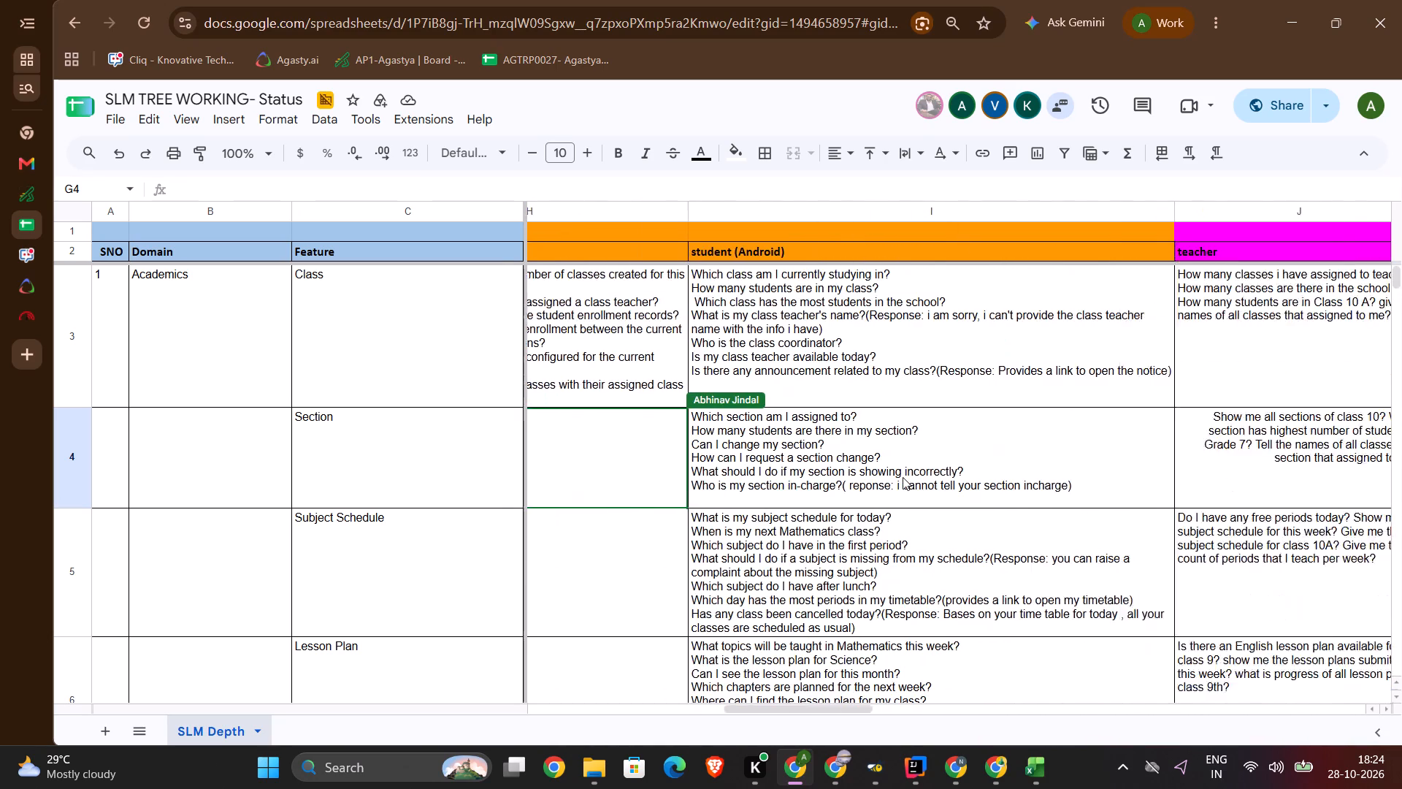
pyautogui.hscroll(-6, 903, 477)
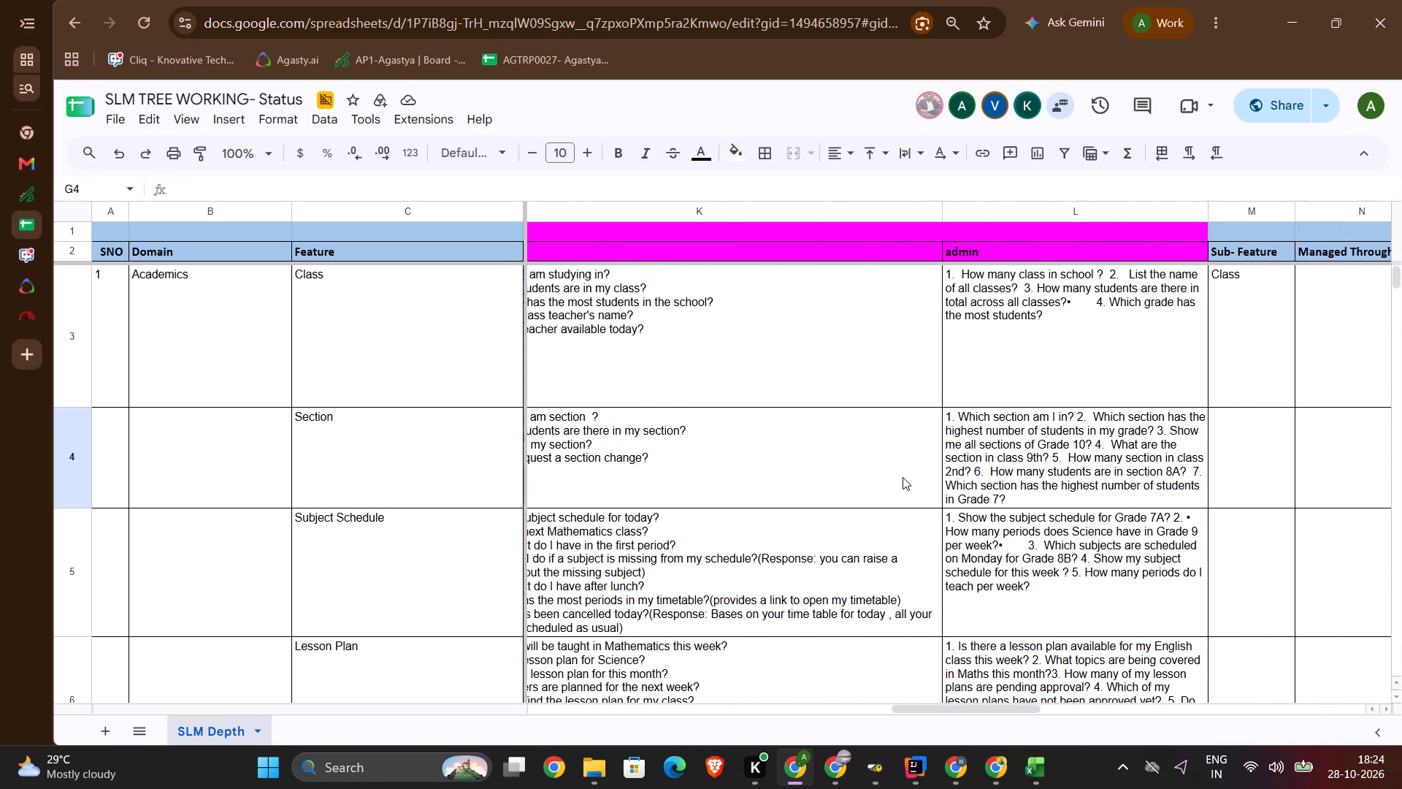
pyautogui.hscroll(1, 903, 477)
pyautogui.scroll(-2, 903, 477)
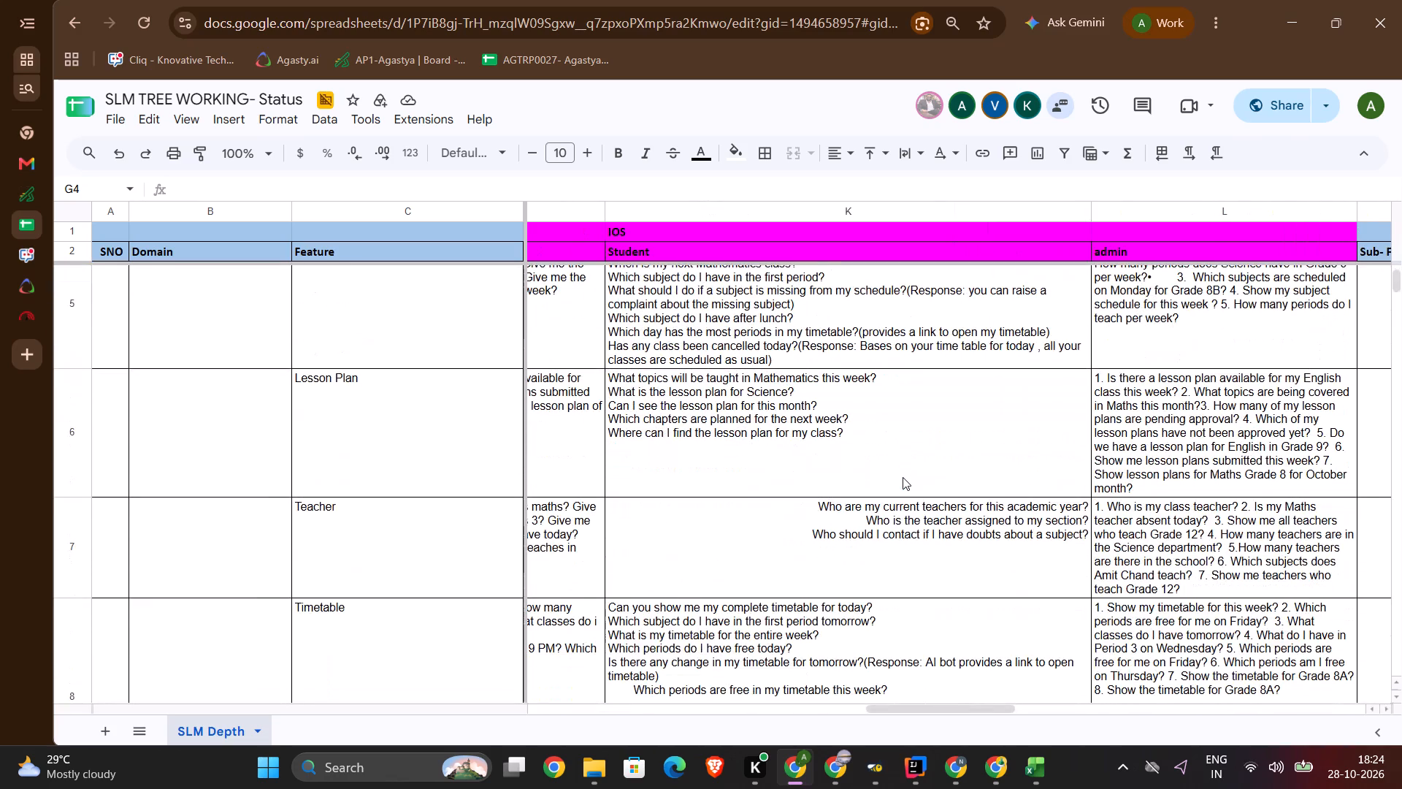
pyautogui.scroll(-6, 903, 477)
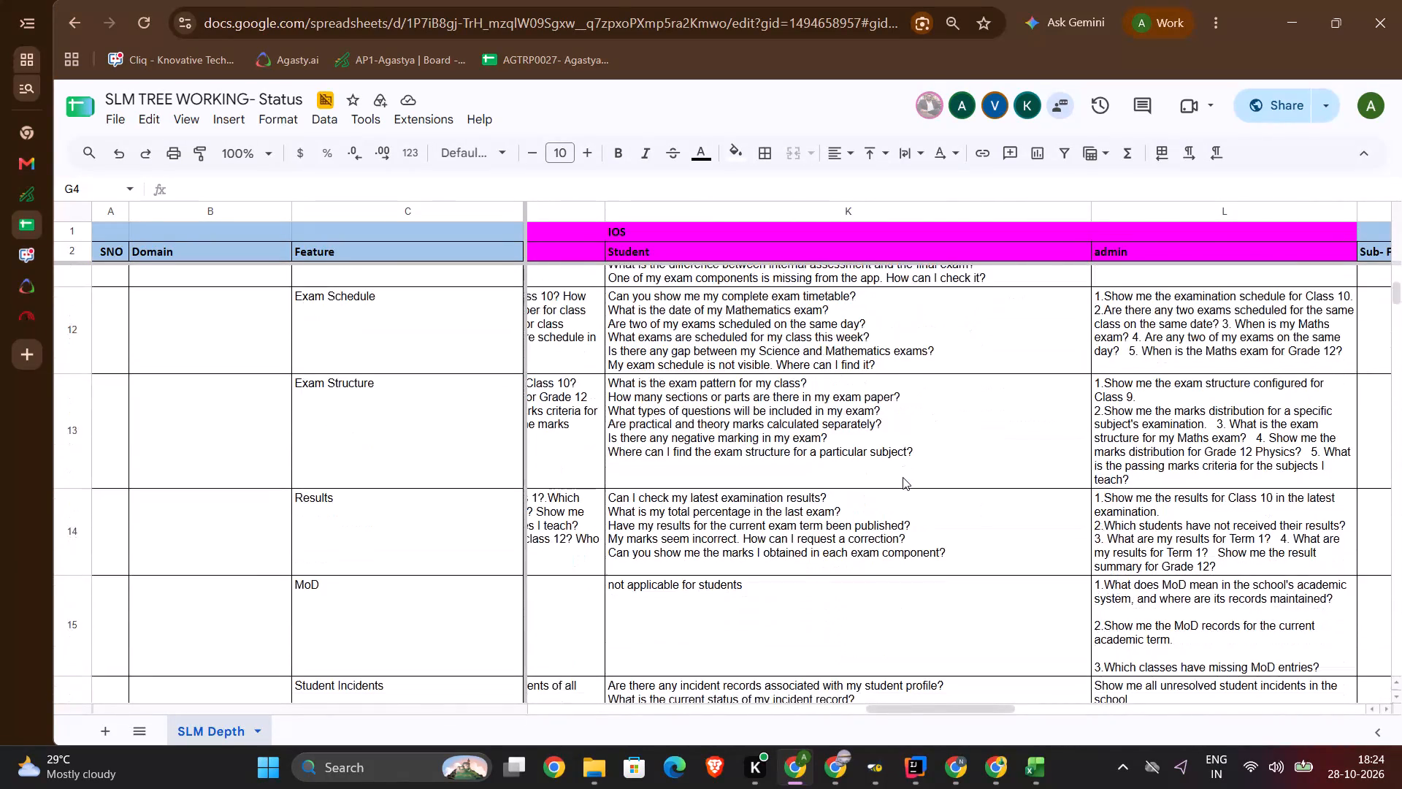
pyautogui.hscroll(-1, 903, 477)
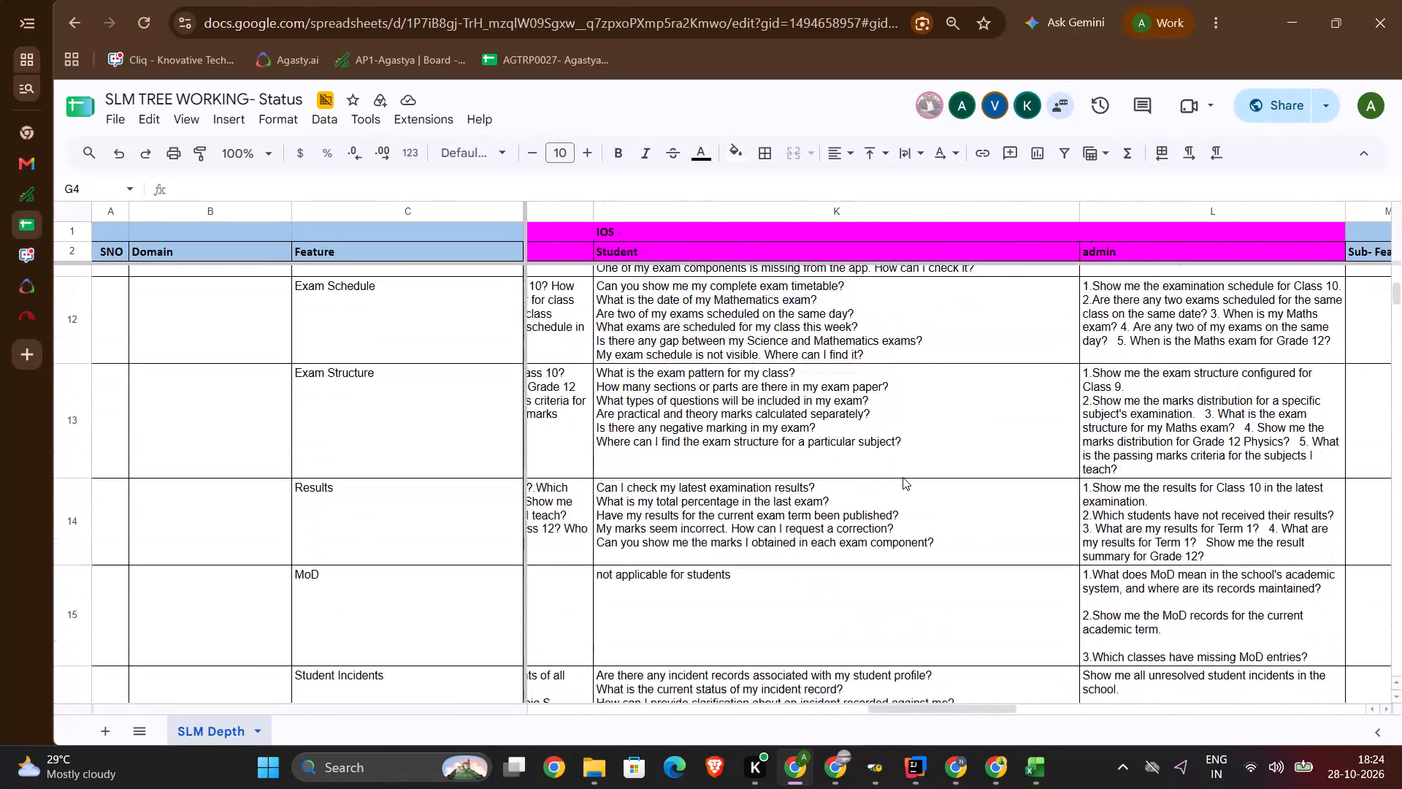
pyautogui.hscroll(-2, 903, 477)
pyautogui.hscroll(3, 903, 477)
pyautogui.scroll(5, 903, 477)
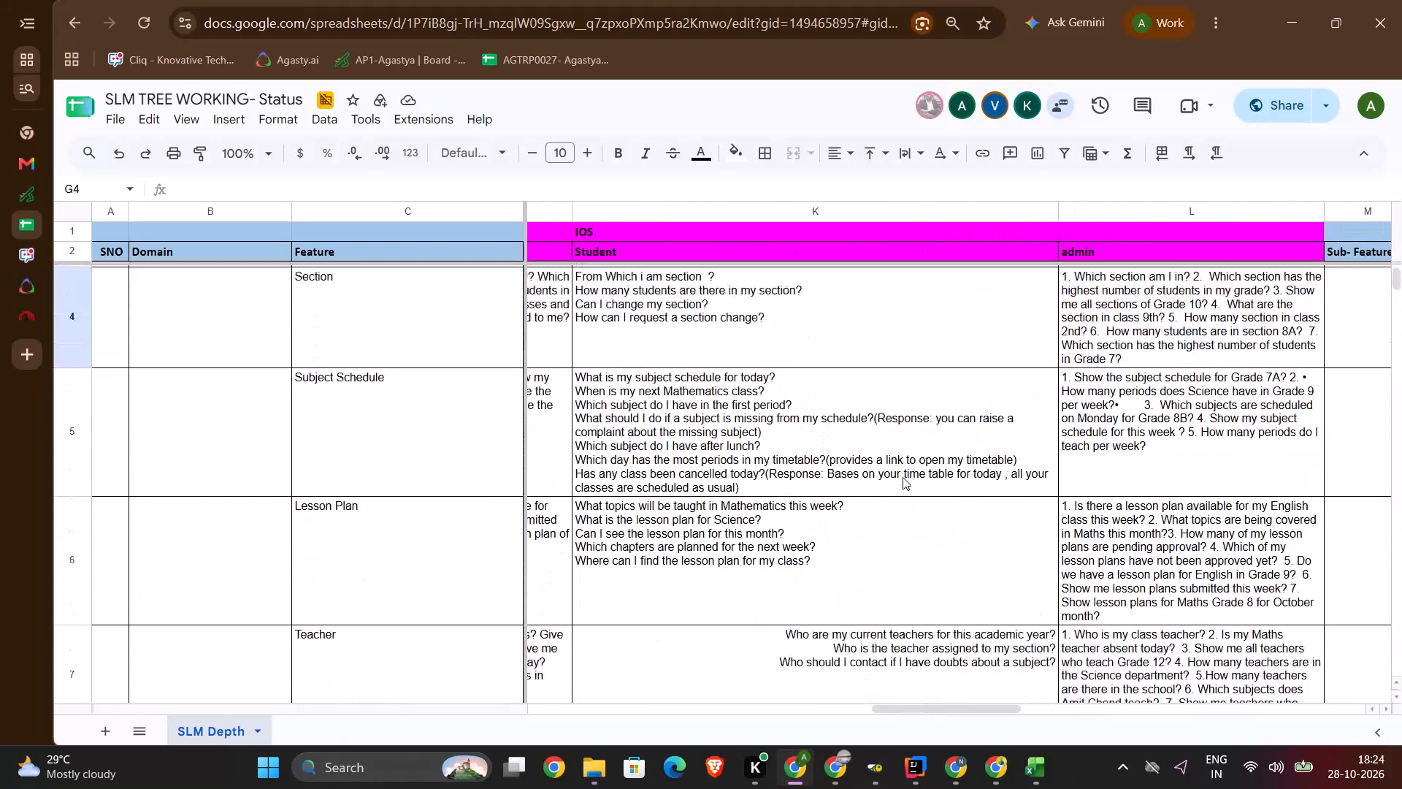
pyautogui.scroll(4, 903, 477)
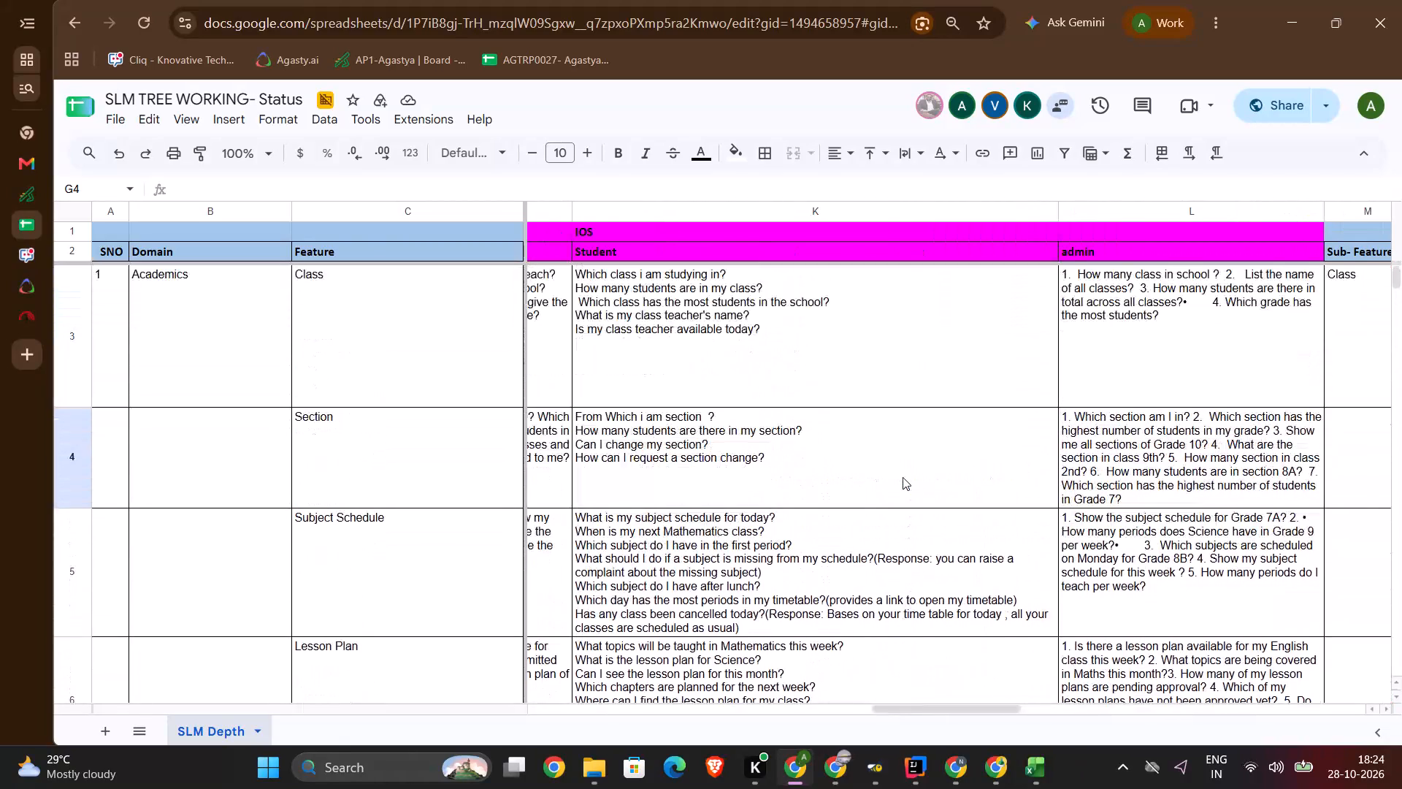
pyautogui.hscroll(1, 903, 477)
# Delete the last two questions, about the day with most periods and cancelled classes, from the IOS Student cell for Subject Schedule.
pyautogui.scroll(-1, 855, 469)
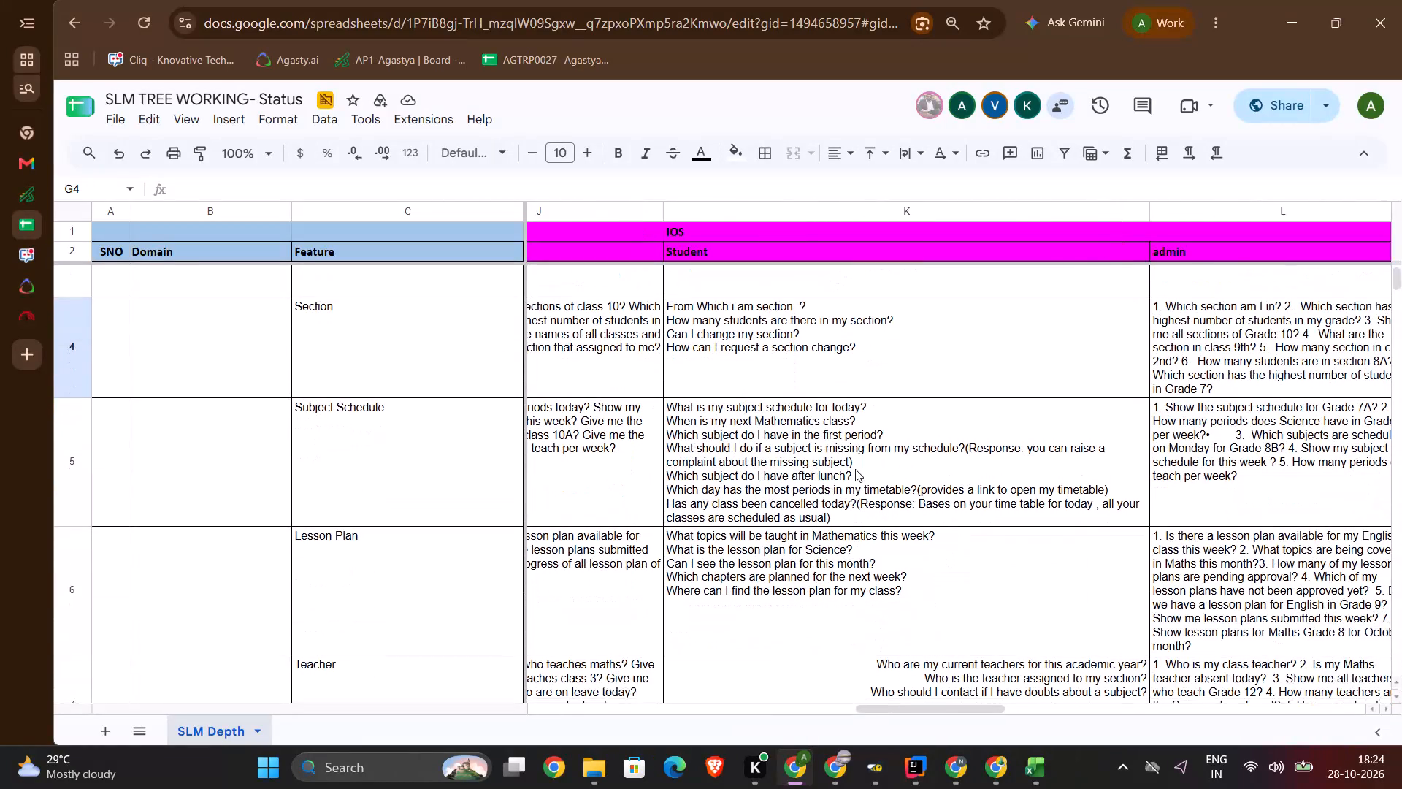
pyautogui.scroll(-1, 855, 469)
pyautogui.tripleClick(851, 458)
pyautogui.click(851, 458)
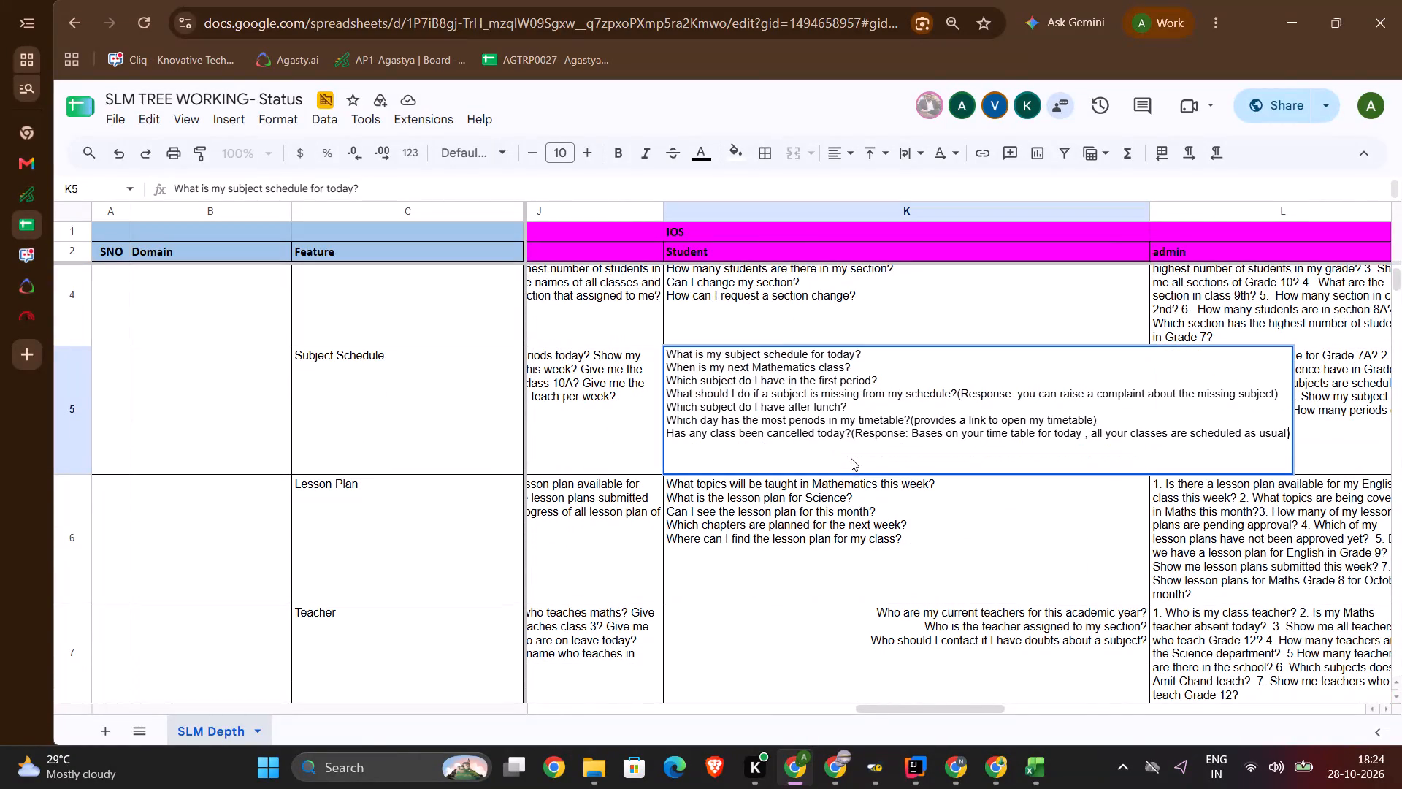
pyautogui.click(827, 443)
pyautogui.moveTo(827, 443); pyautogui.dragTo(759, 423)
pyautogui.tripleClick(929, 428)
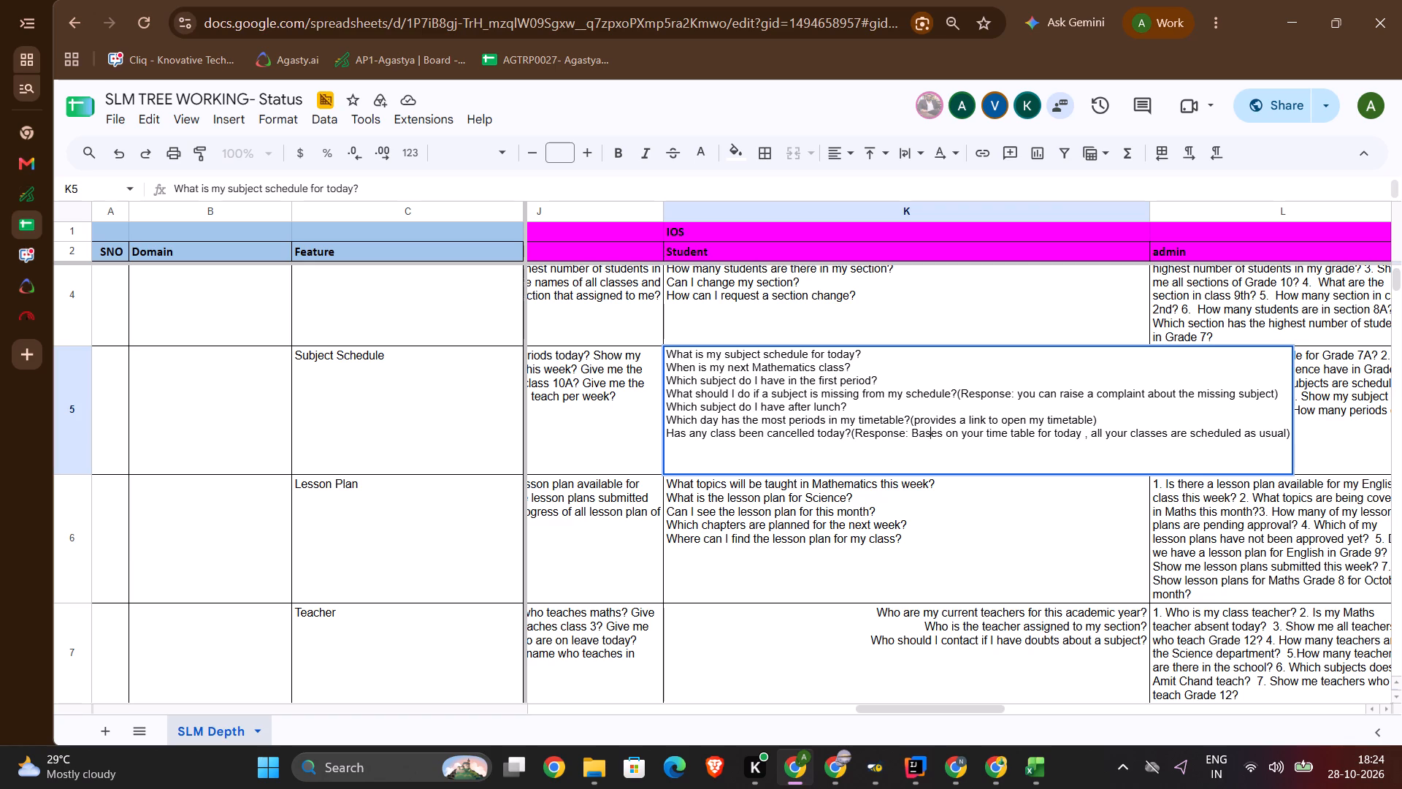
pyautogui.click(929, 428)
pyautogui.click(929, 428)
pyautogui.click(1290, 431)
pyautogui.moveTo(1290, 431); pyautogui.dragTo(713, 427)
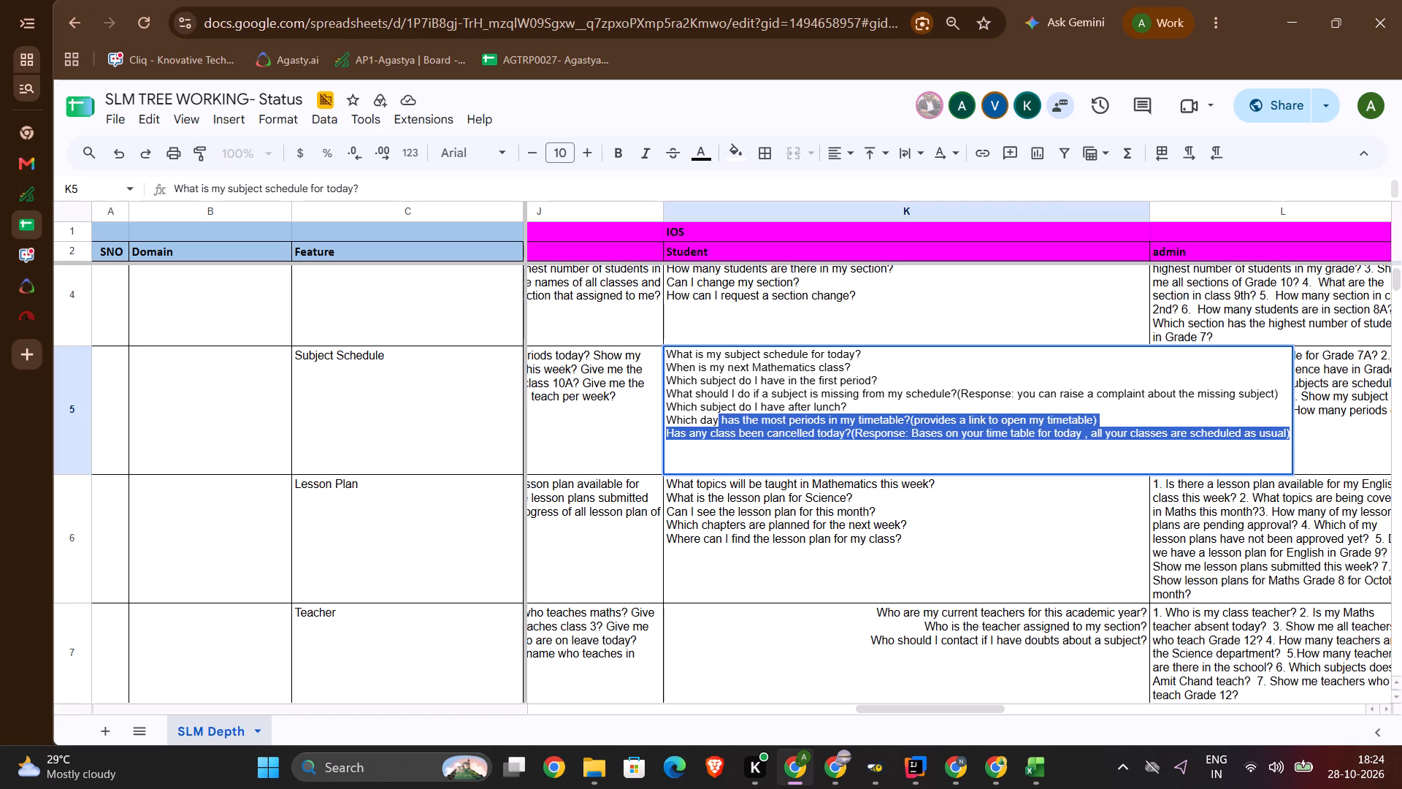
pyautogui.moveTo(713, 427); pyautogui.dragTo(654, 422)
pyautogui.press('BackSpace')
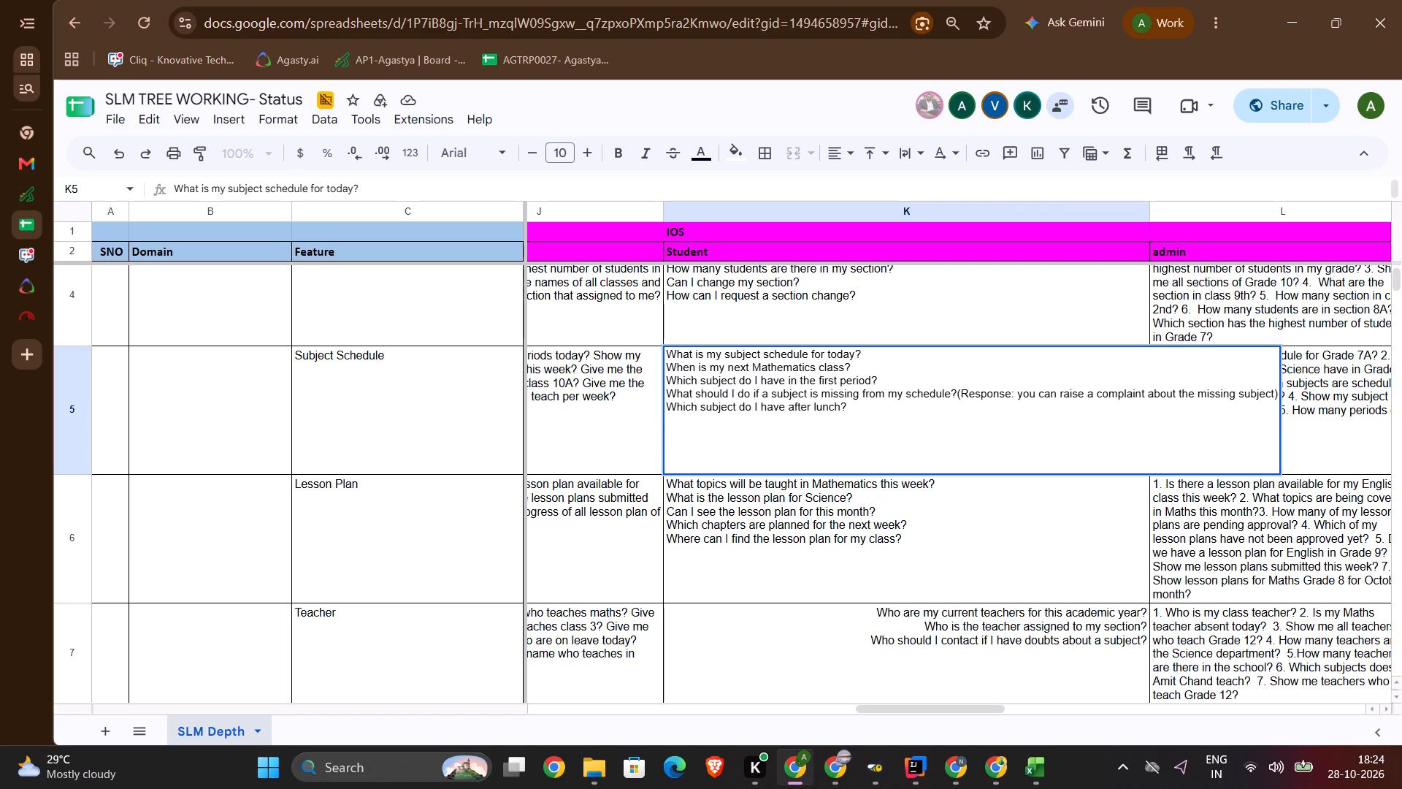
# Reword the last question in the IOS Student Subject Schedule cell to "Which subject do I have before lunch?".
pyautogui.click(809, 405)
pyautogui.press('BackSpace')
pyautogui.press('BackSpace')
pyautogui.press('BackSpace')
pyautogui.press('BackSpace')
pyautogui.press('BackSpace')
pyautogui.write('before')
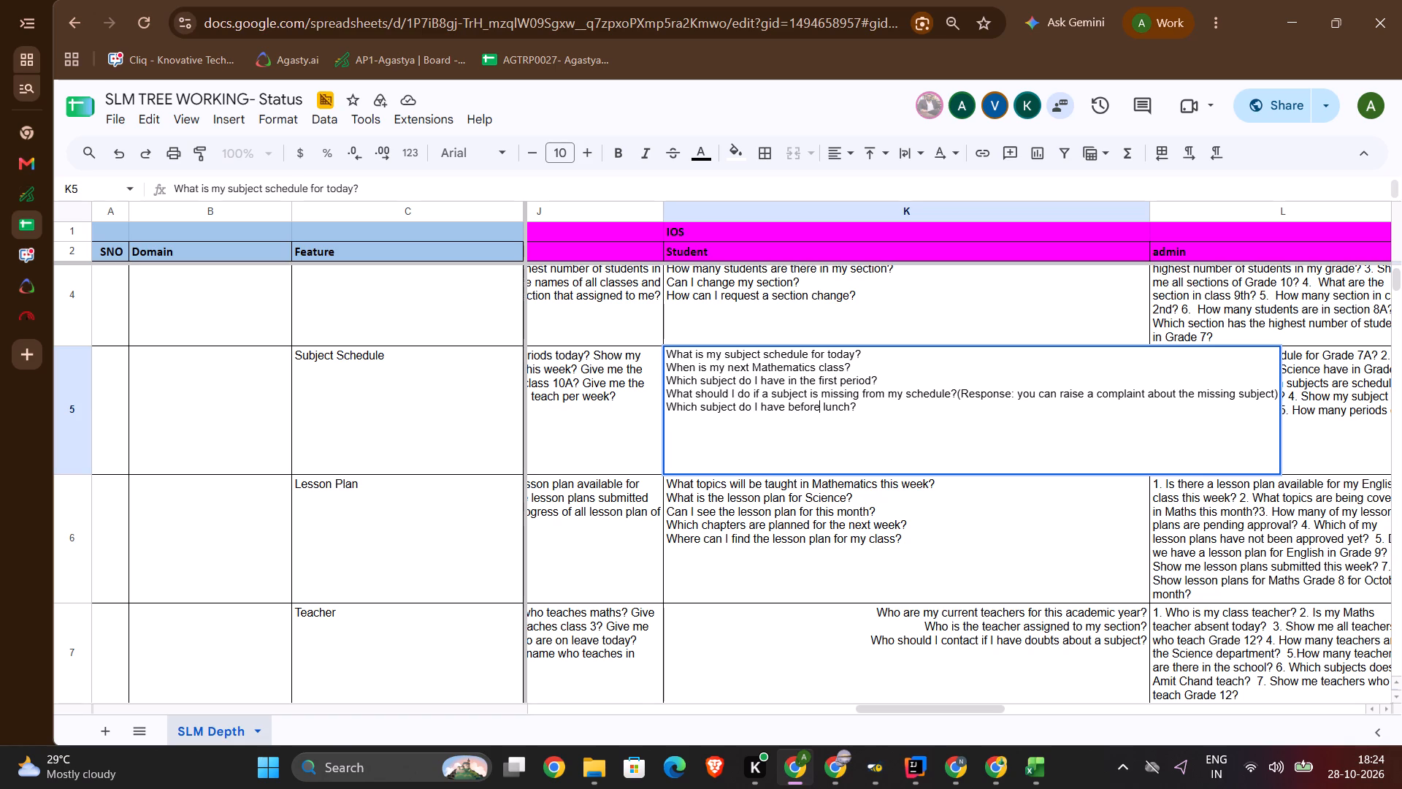
# Reword the third question in the IOS Student Subject Schedule cell to "Which subject do I have in the fifth period?".
pyautogui.click(781, 389)
pyautogui.click(799, 382)
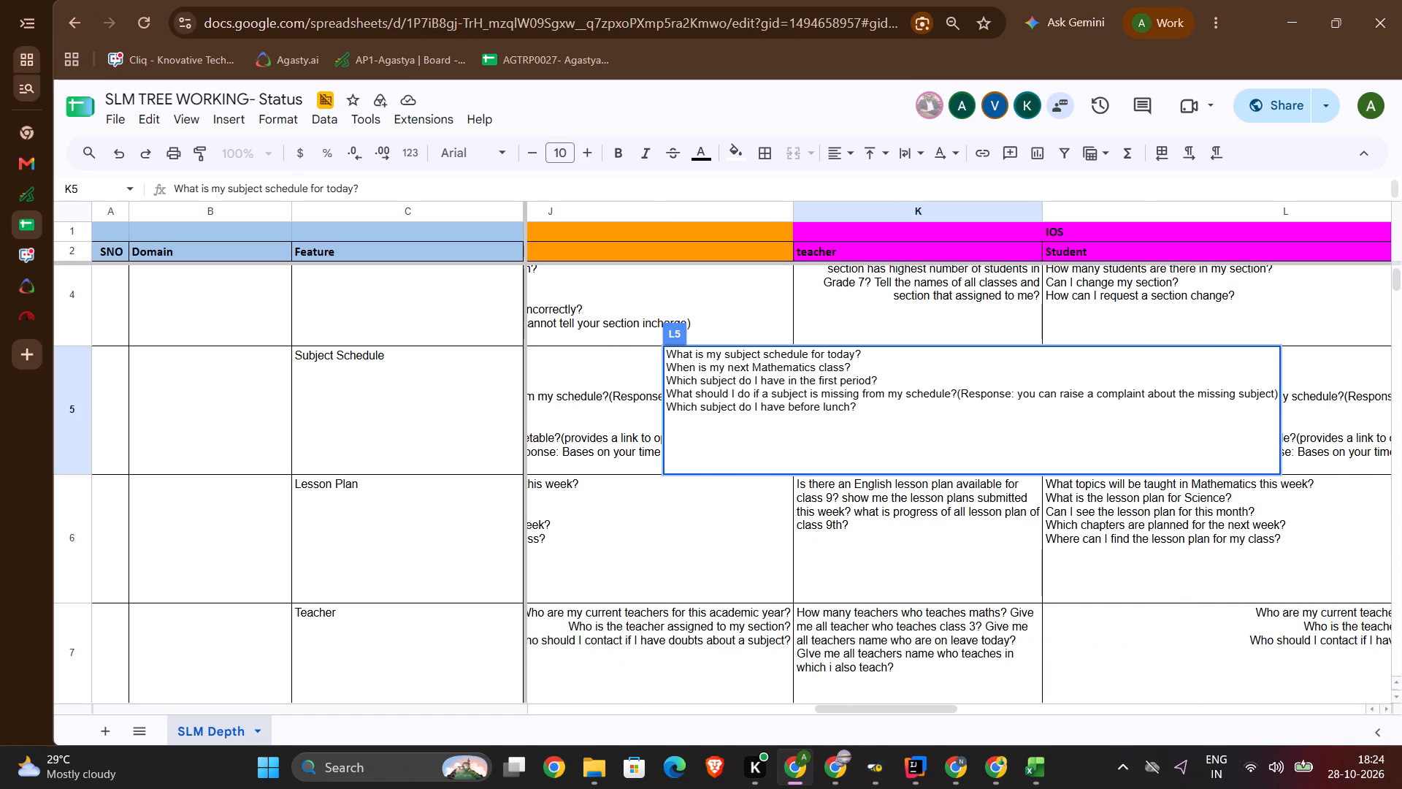
pyautogui.click(843, 381)
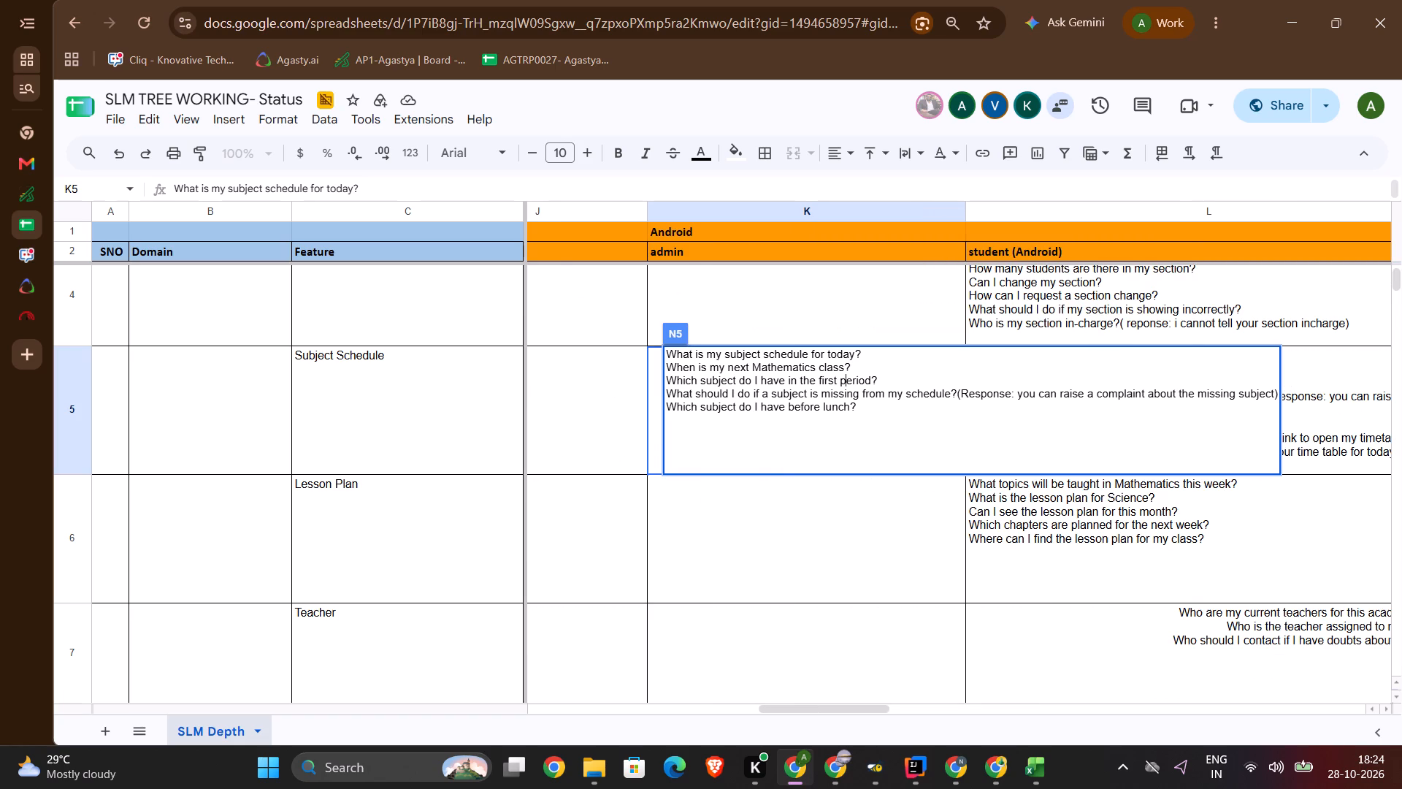
pyautogui.moveTo(818, 381); pyautogui.dragTo(750, 386)
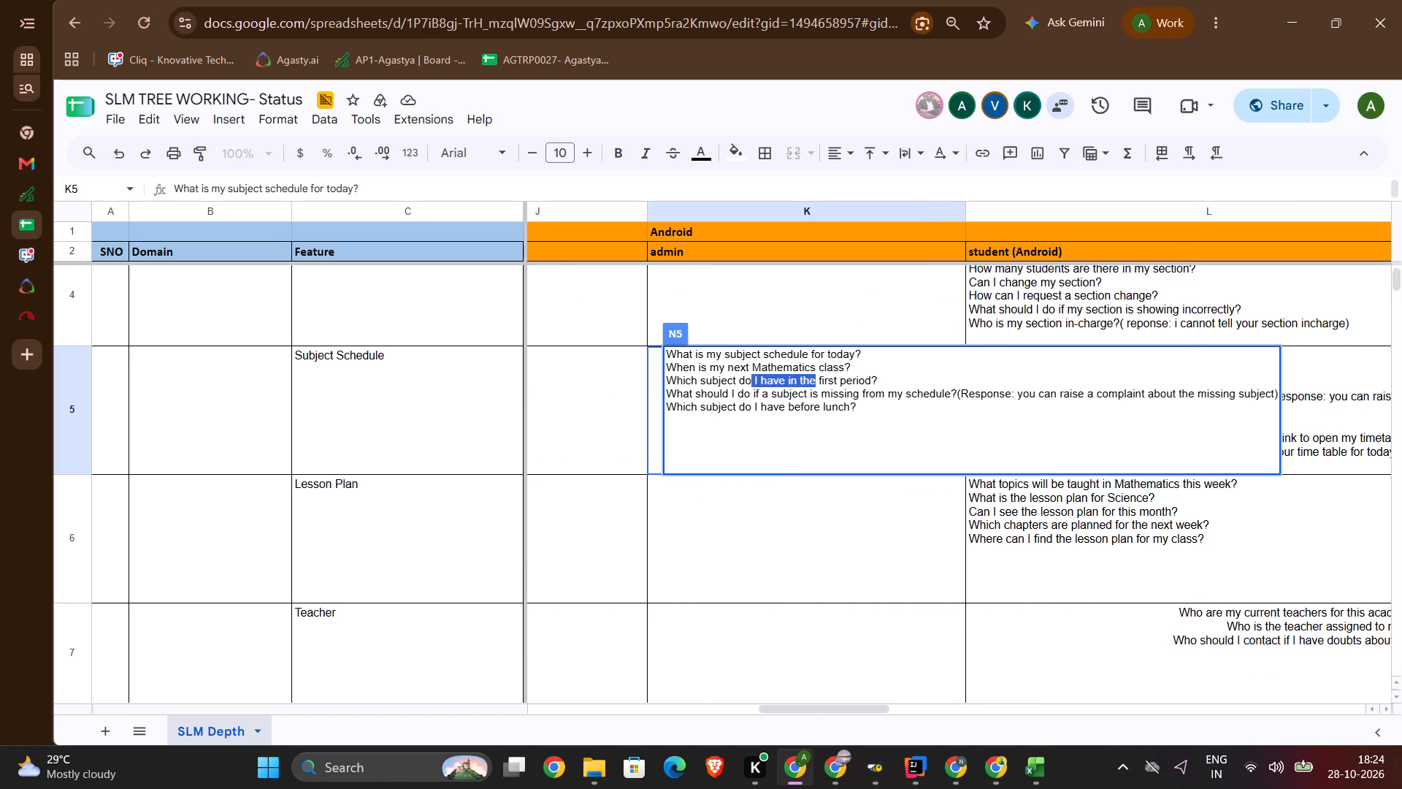
pyautogui.moveTo(750, 386); pyautogui.dragTo(706, 386)
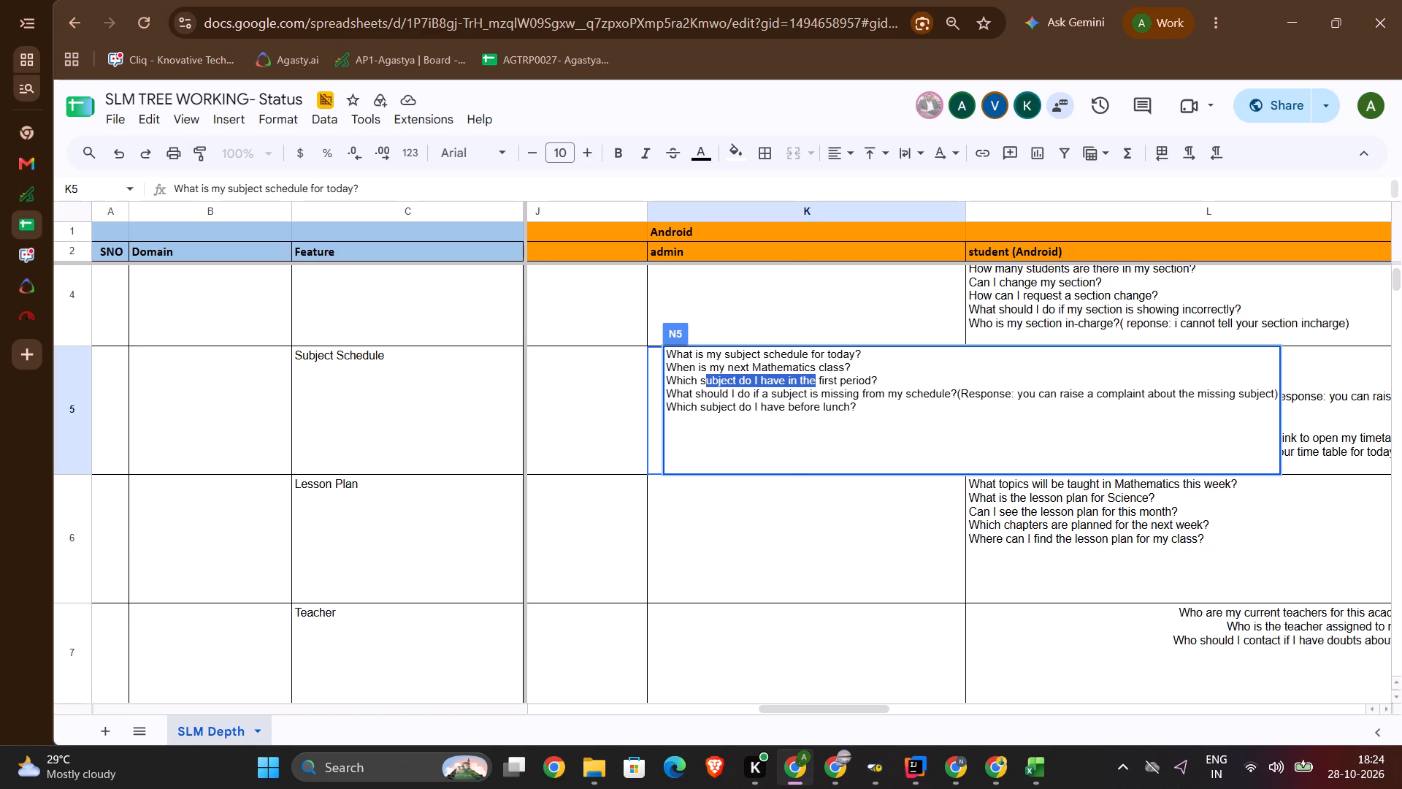
pyautogui.hscroll(-1, 864, 582)
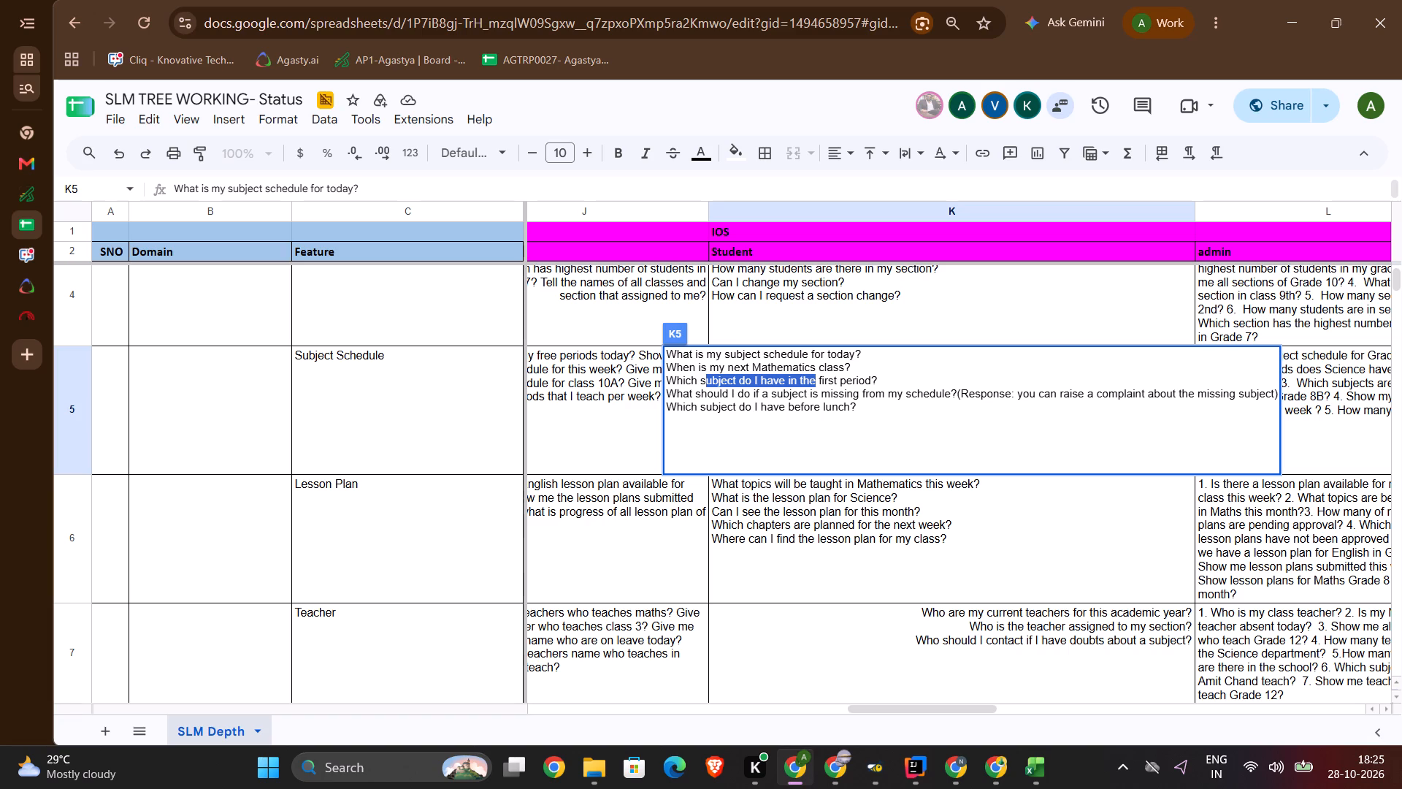
pyautogui.click(873, 371)
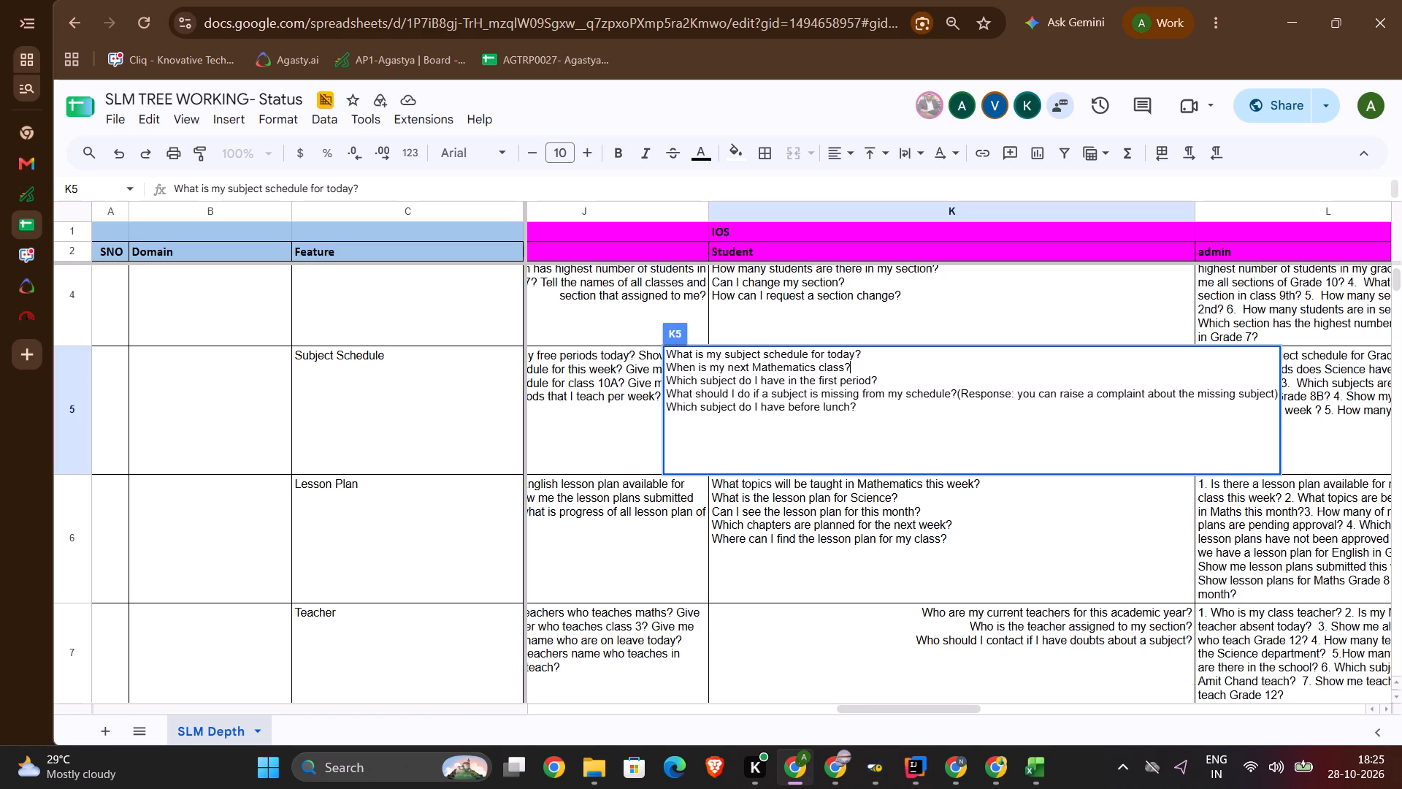
pyautogui.click(840, 381)
pyautogui.press('BackSpace')
pyautogui.press('BackSpace')
pyautogui.press('BackSpace')
pyautogui.press('BackSpace')
pyautogui.press('BackSpace')
pyautogui.press('BackSpace')
pyautogui.write('fifth')
pyautogui.press('space')
# Shorten the second question in the IOS Student Subject Schedule cell to "When is my next class?" and leave the cell.
pyautogui.moveTo(815, 367); pyautogui.dragTo(748, 373)
pyautogui.press('BackSpace')
pyautogui.click(748, 373)
pyautogui.click(865, 598)
# Left-align the questions in the IOS Student cell for the Teacher feature.
pyautogui.scroll(-2, 943, 555)
pyautogui.scroll(1, 943, 555)
pyautogui.hscroll(2, 861, 485)
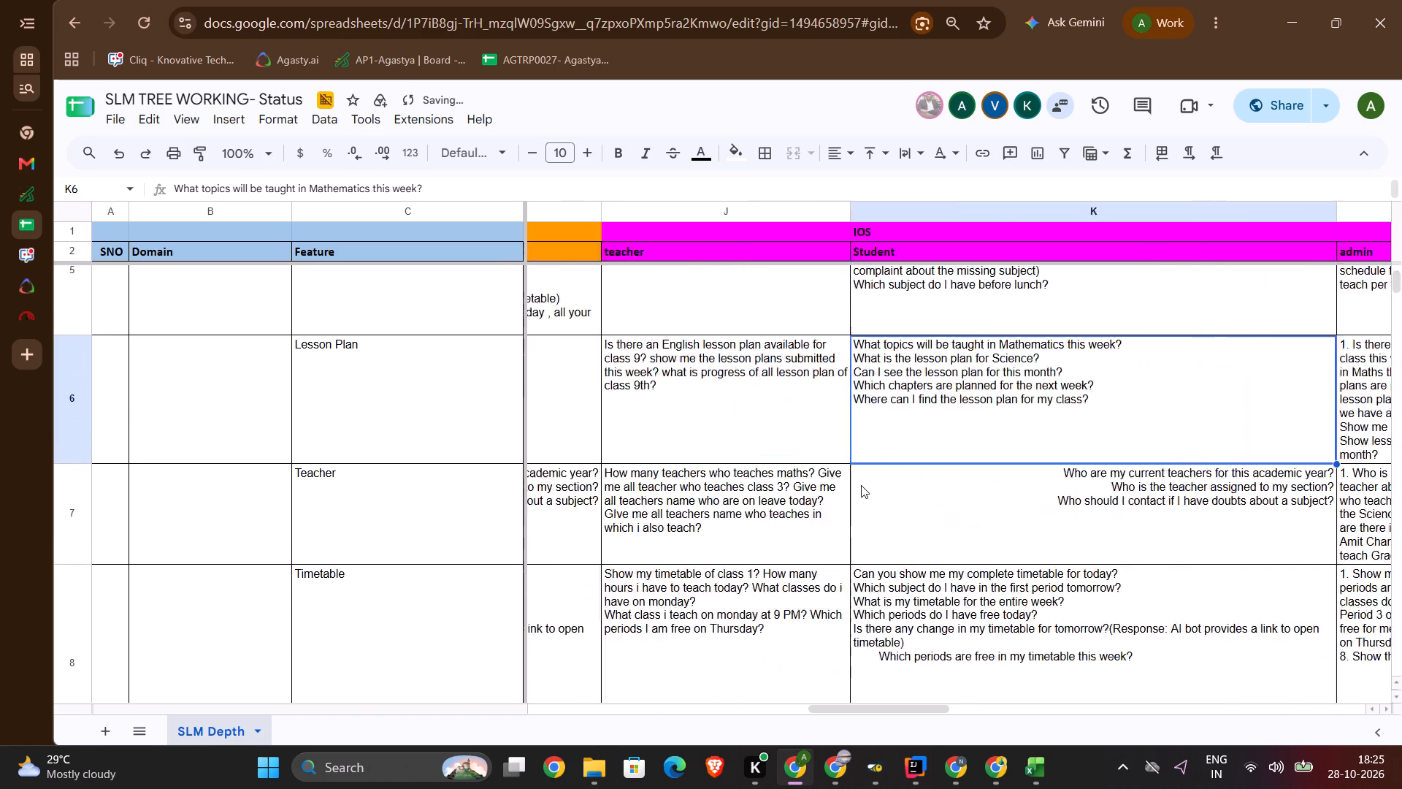
pyautogui.hscroll(2, 861, 485)
pyautogui.hscroll(-1, 861, 485)
pyautogui.tripleClick(738, 488)
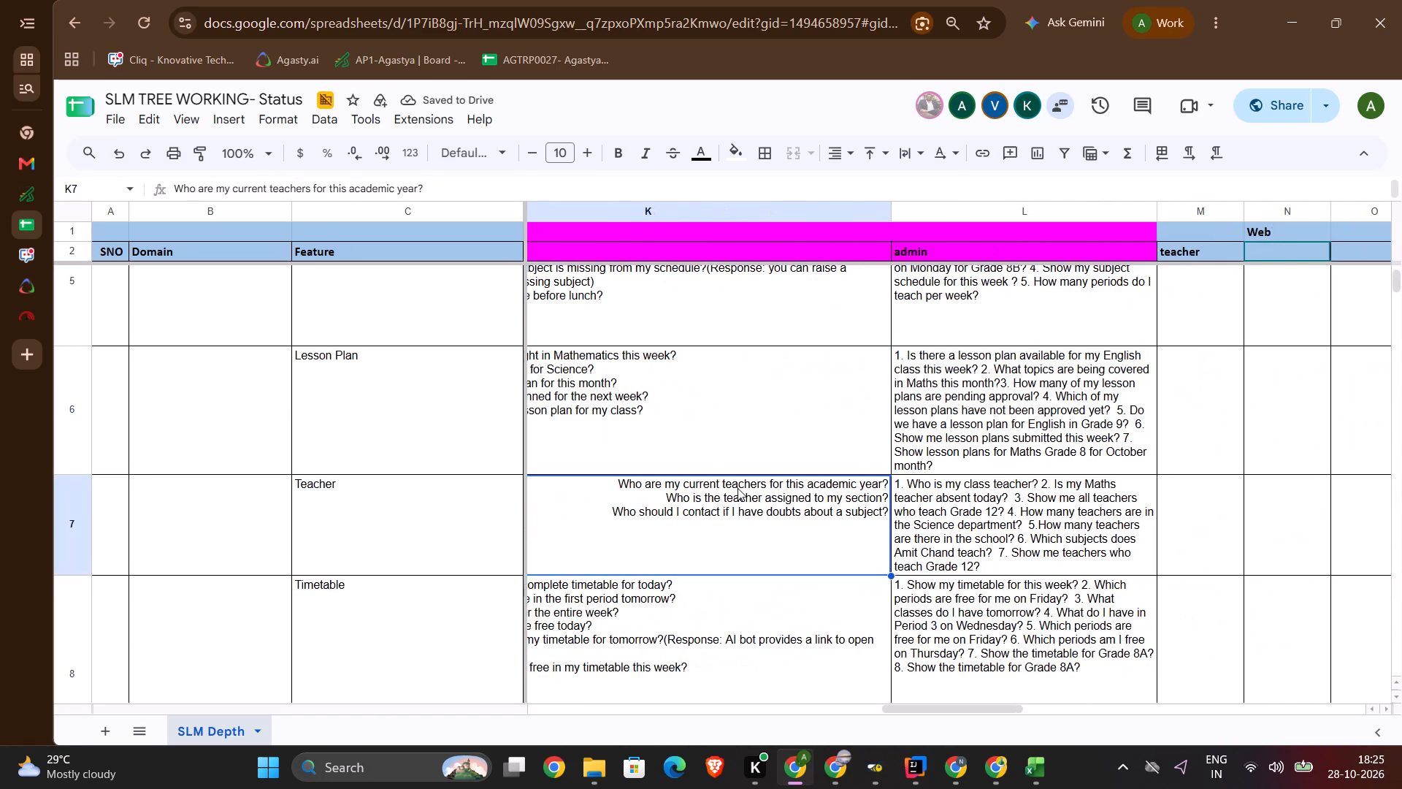
pyautogui.click(738, 488)
pyautogui.click(746, 482)
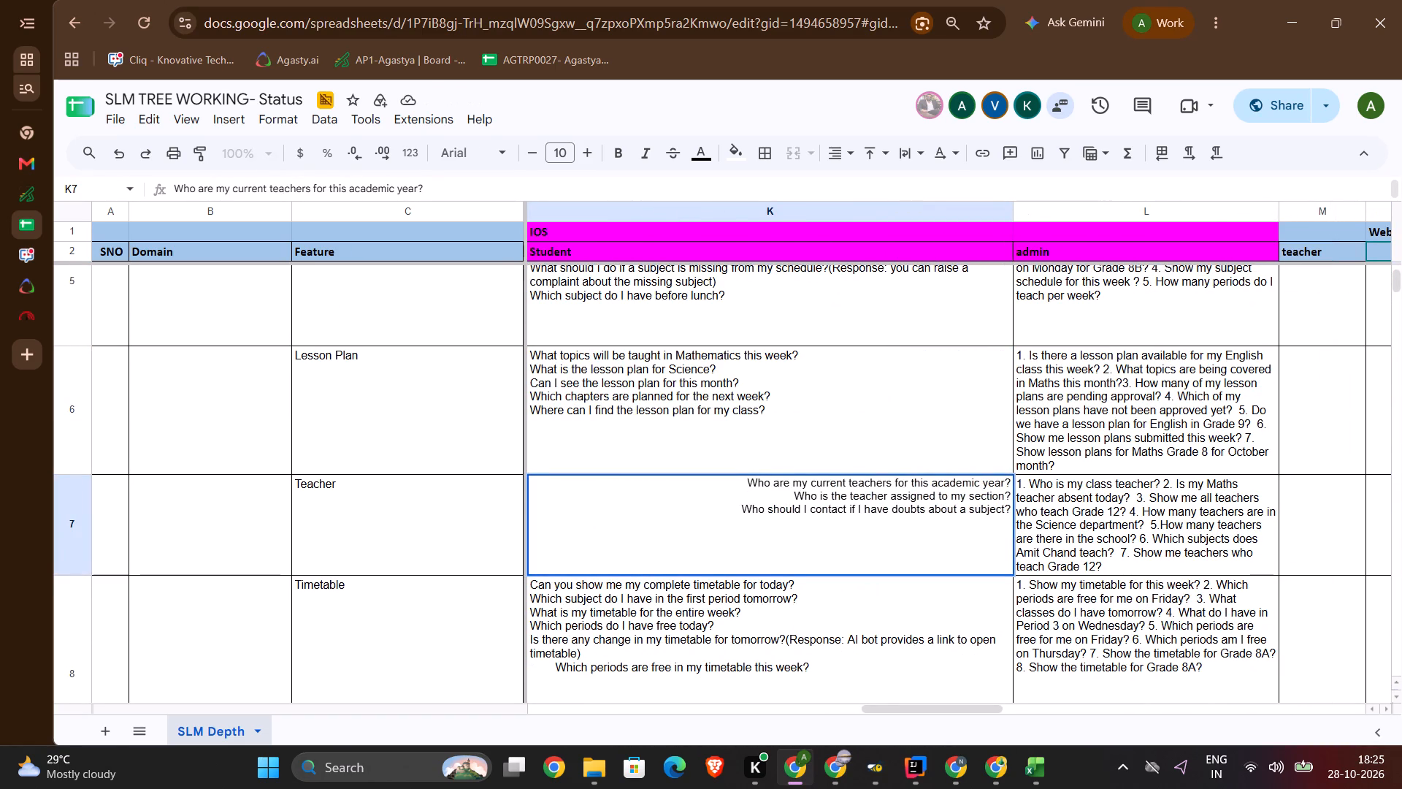
pyautogui.click(753, 484)
pyautogui.press('Left')
pyautogui.press('BackSpace')
pyautogui.press('\\')
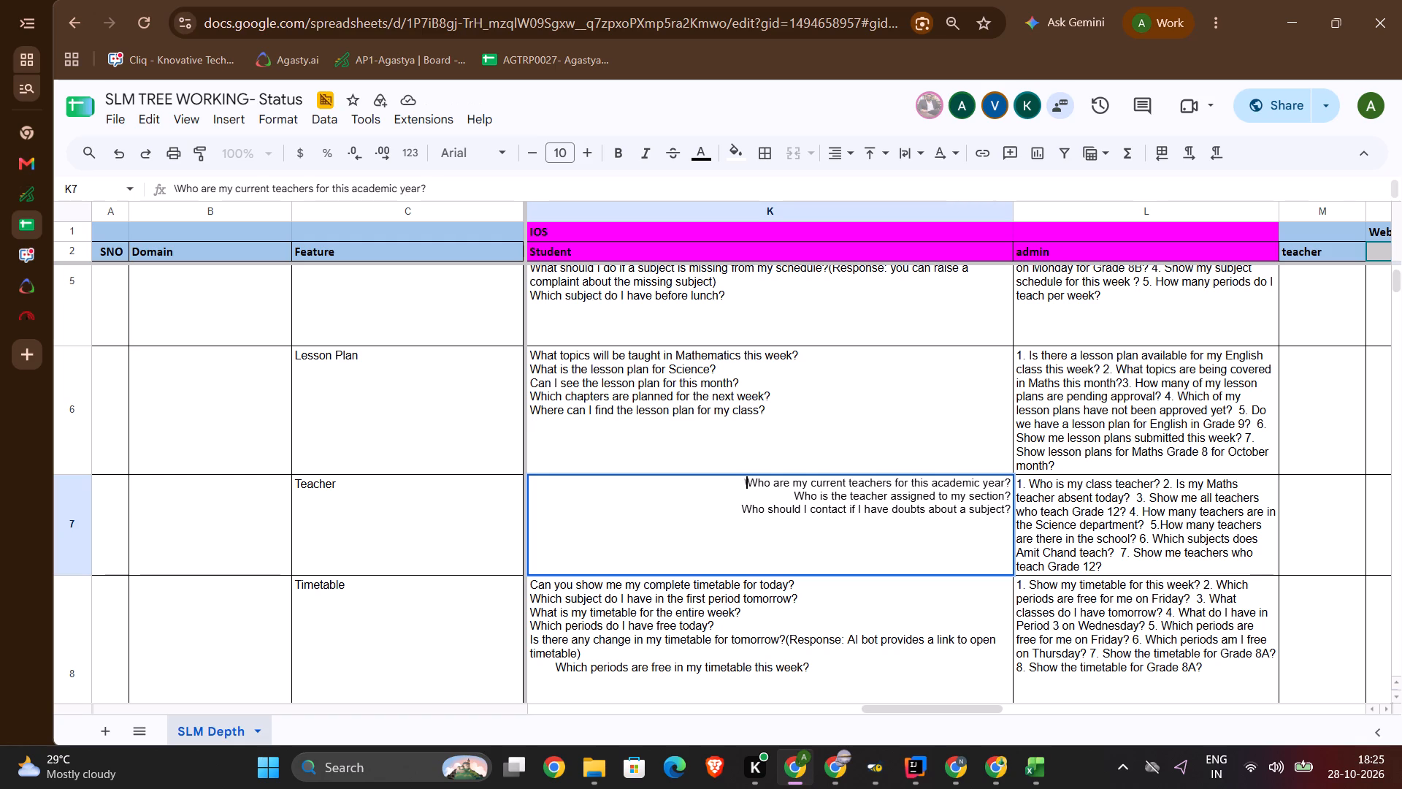
pyautogui.press('BackSpace')
pyautogui.press('BackSpace')
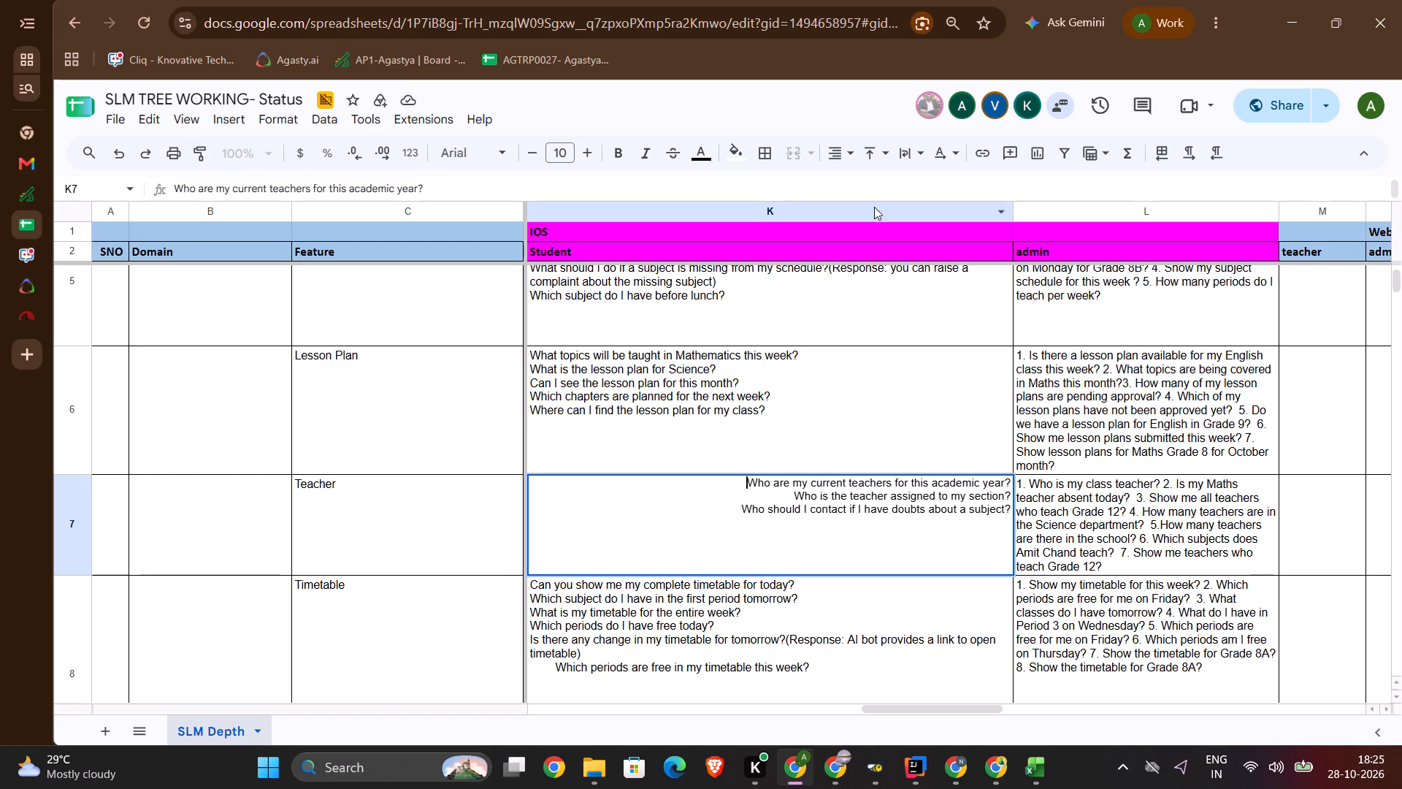
pyautogui.click(851, 152)
pyautogui.click(839, 186)
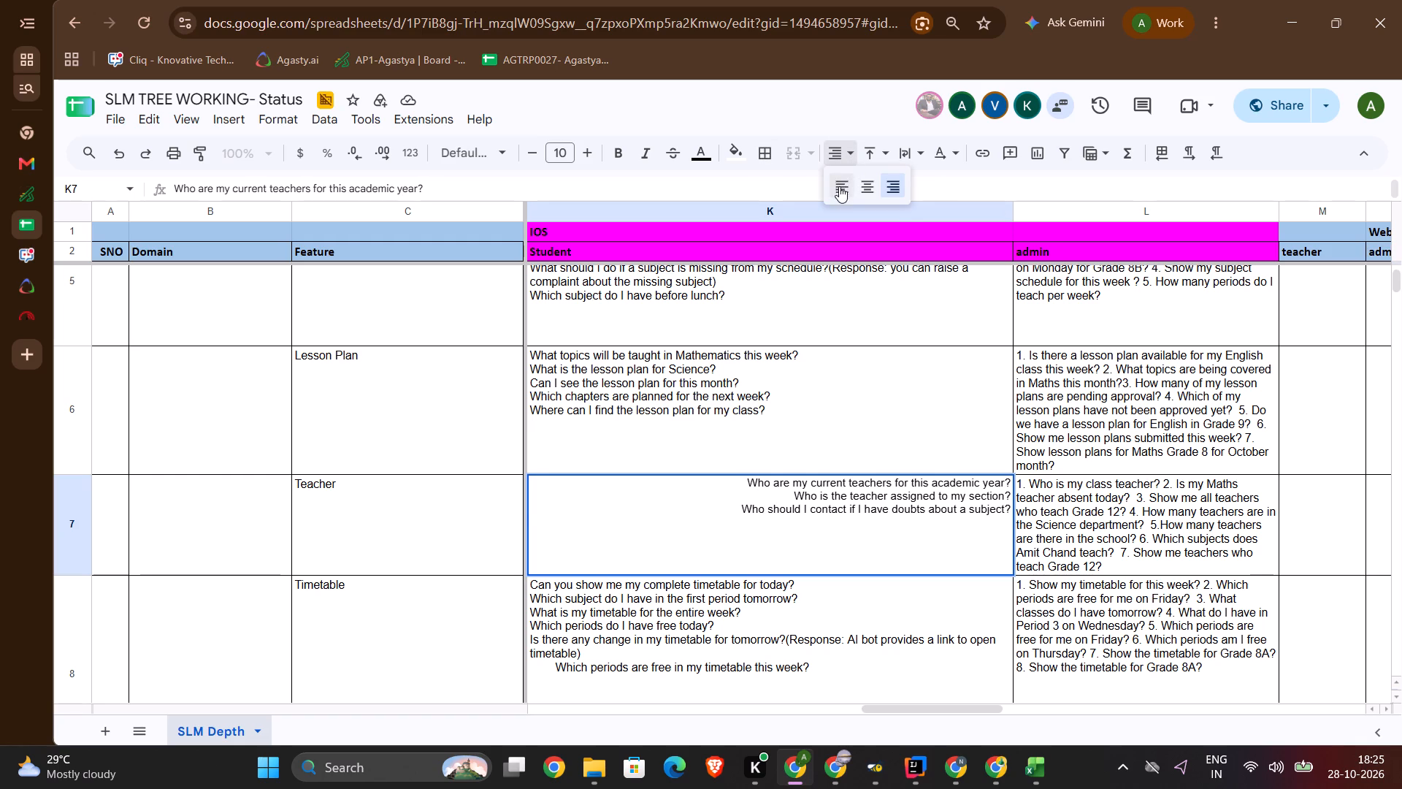
pyautogui.click(629, 464)
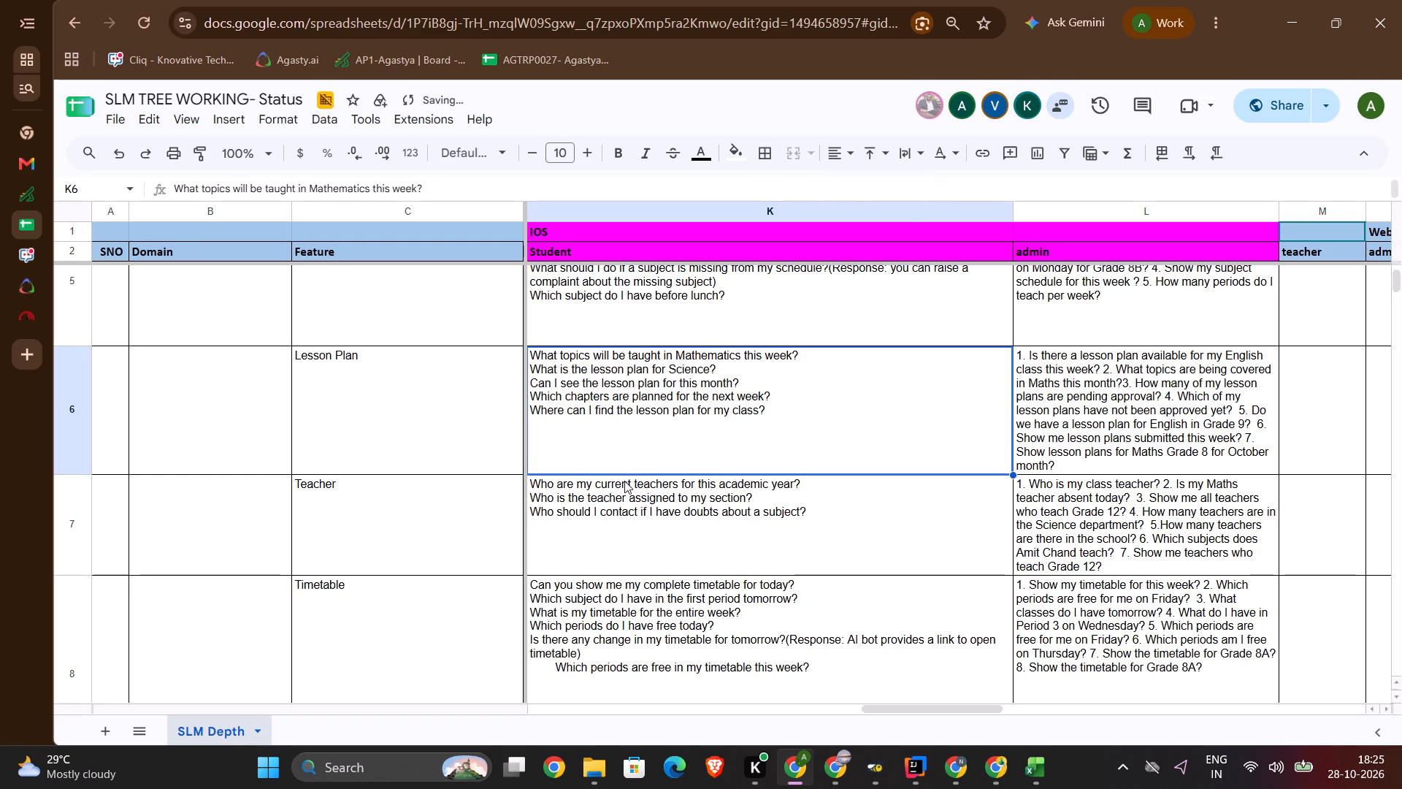
# Reword the first question in the IOS Student Teacher cell to "Who are my teachers for Maths?".
pyautogui.tripleClick(624, 481)
pyautogui.click(624, 481)
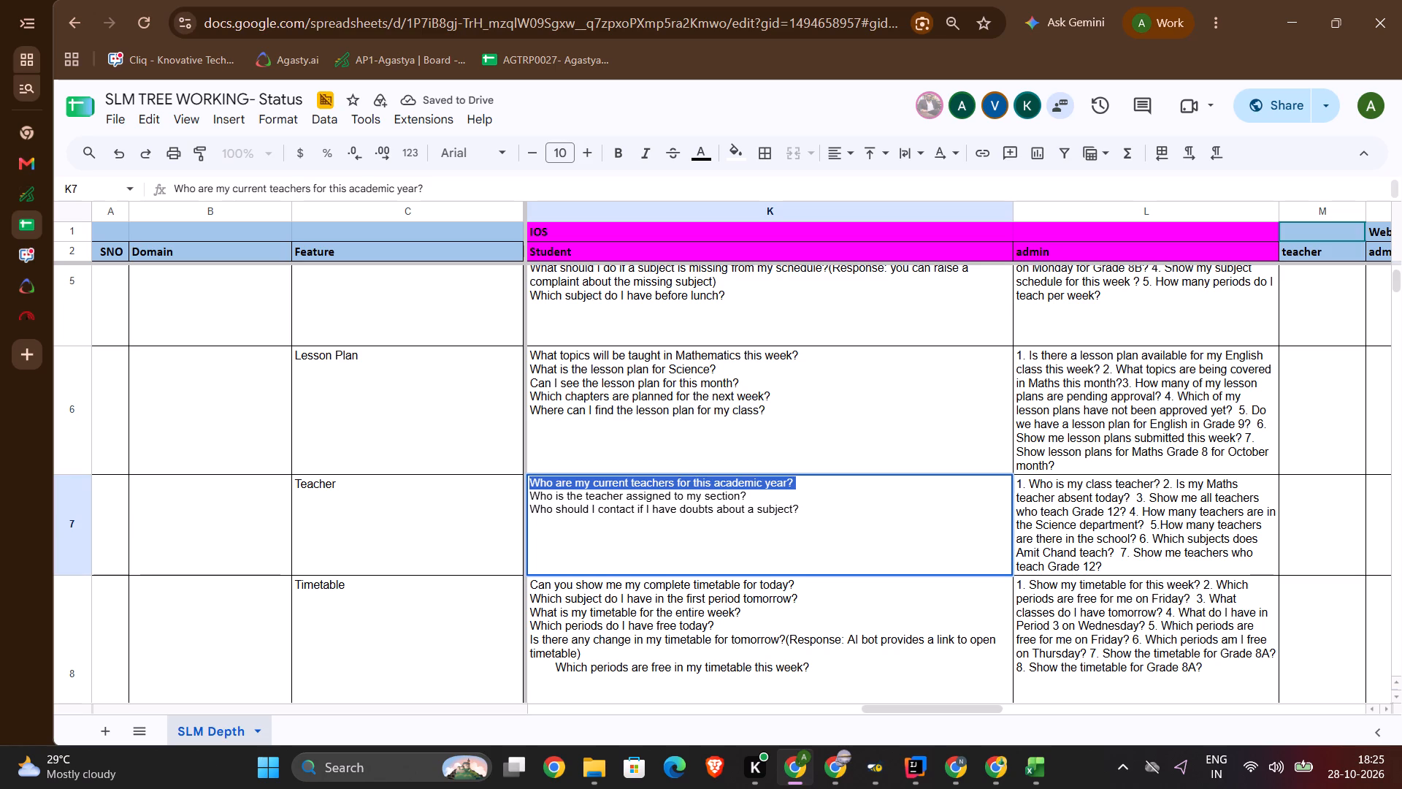
pyautogui.click(786, 486)
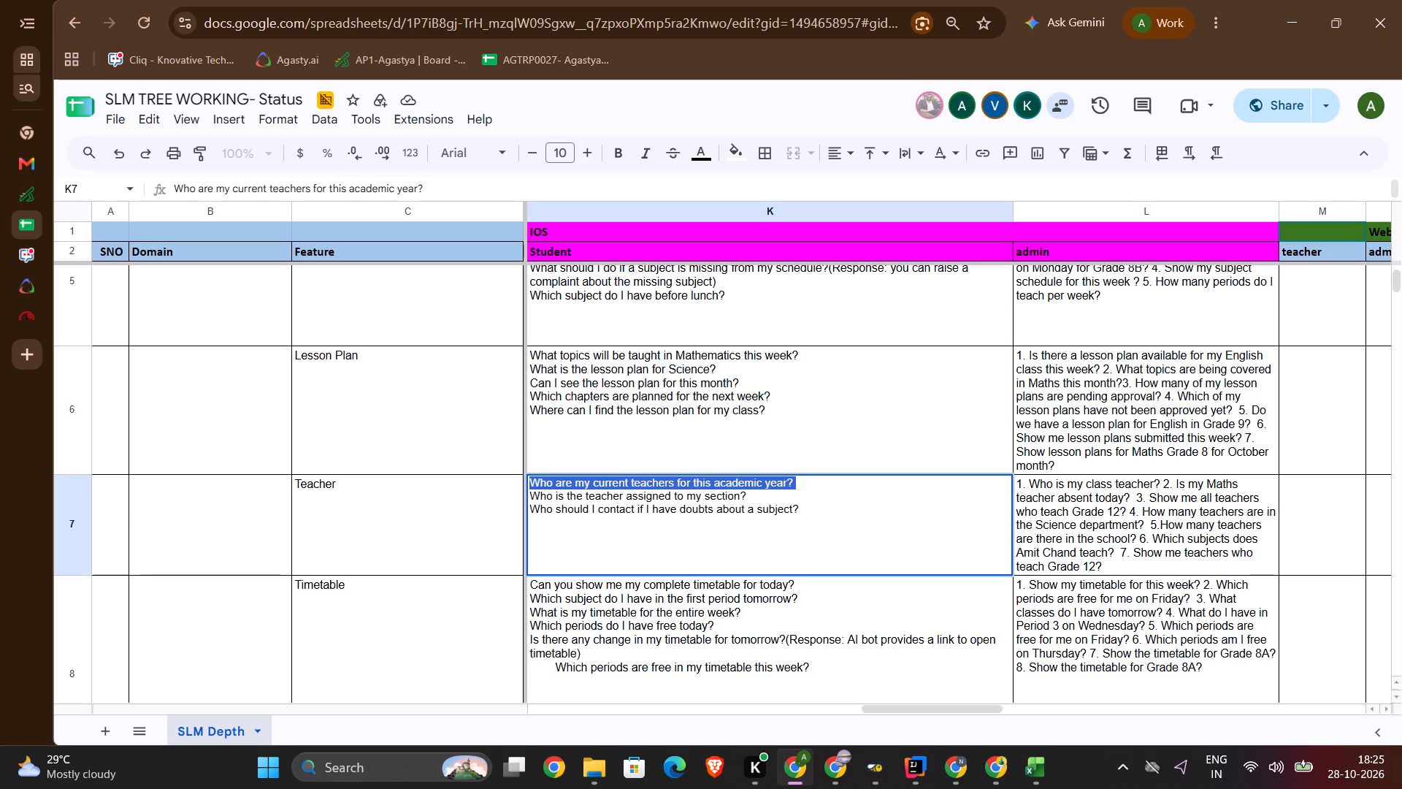
pyautogui.doubleClick(604, 483)
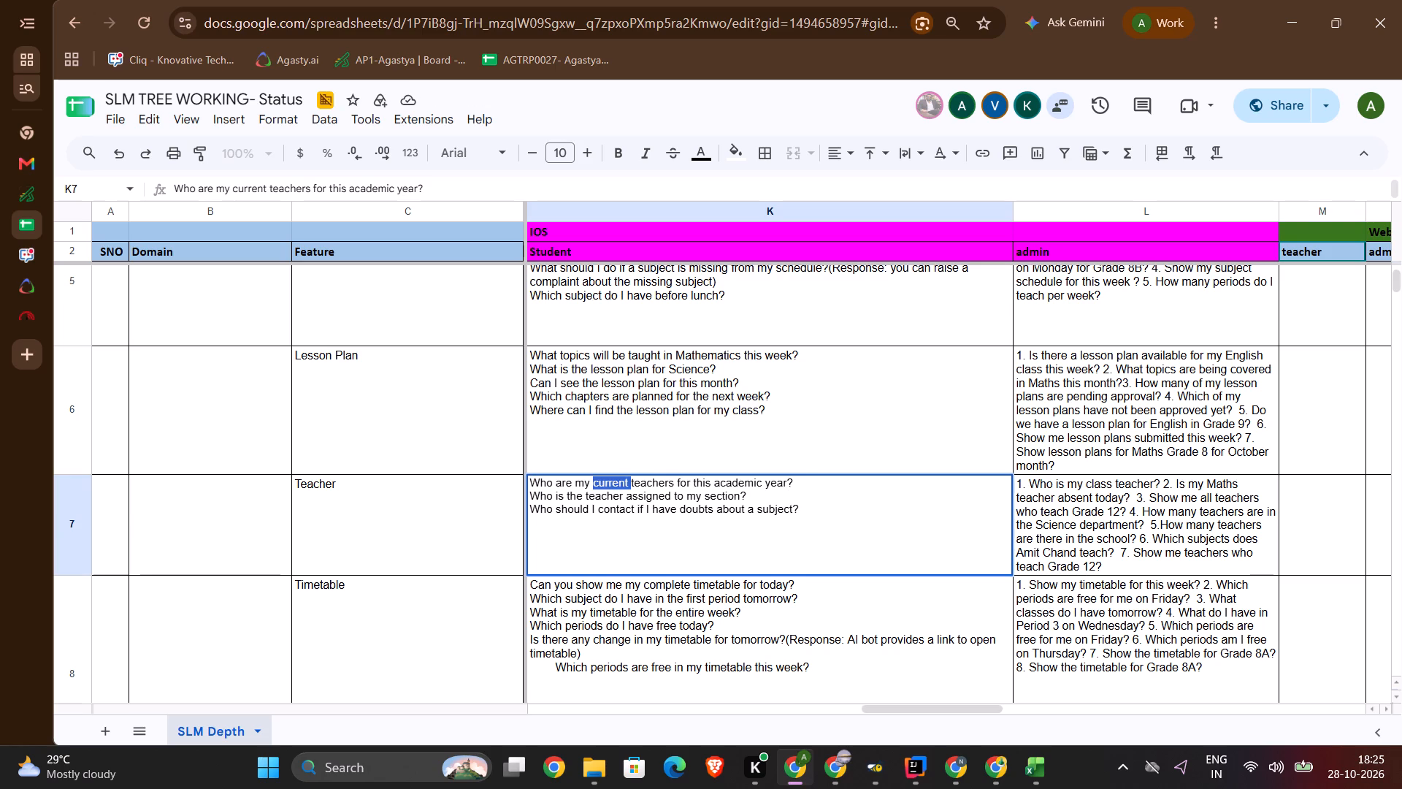
pyautogui.press('BackSpace')
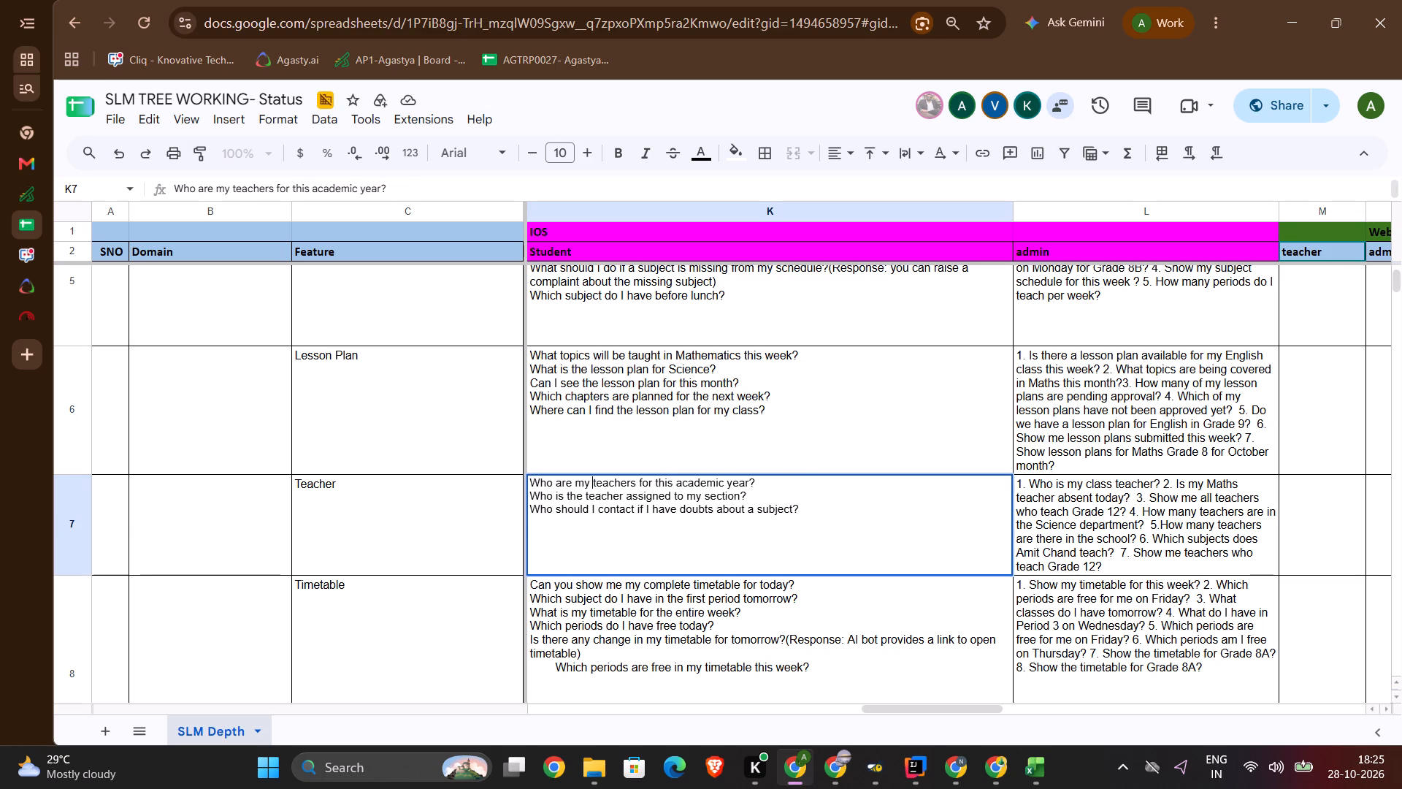
pyautogui.click(746, 484)
pyautogui.moveTo(746, 484); pyautogui.dragTo(655, 486)
pyautogui.press('BackSpace')
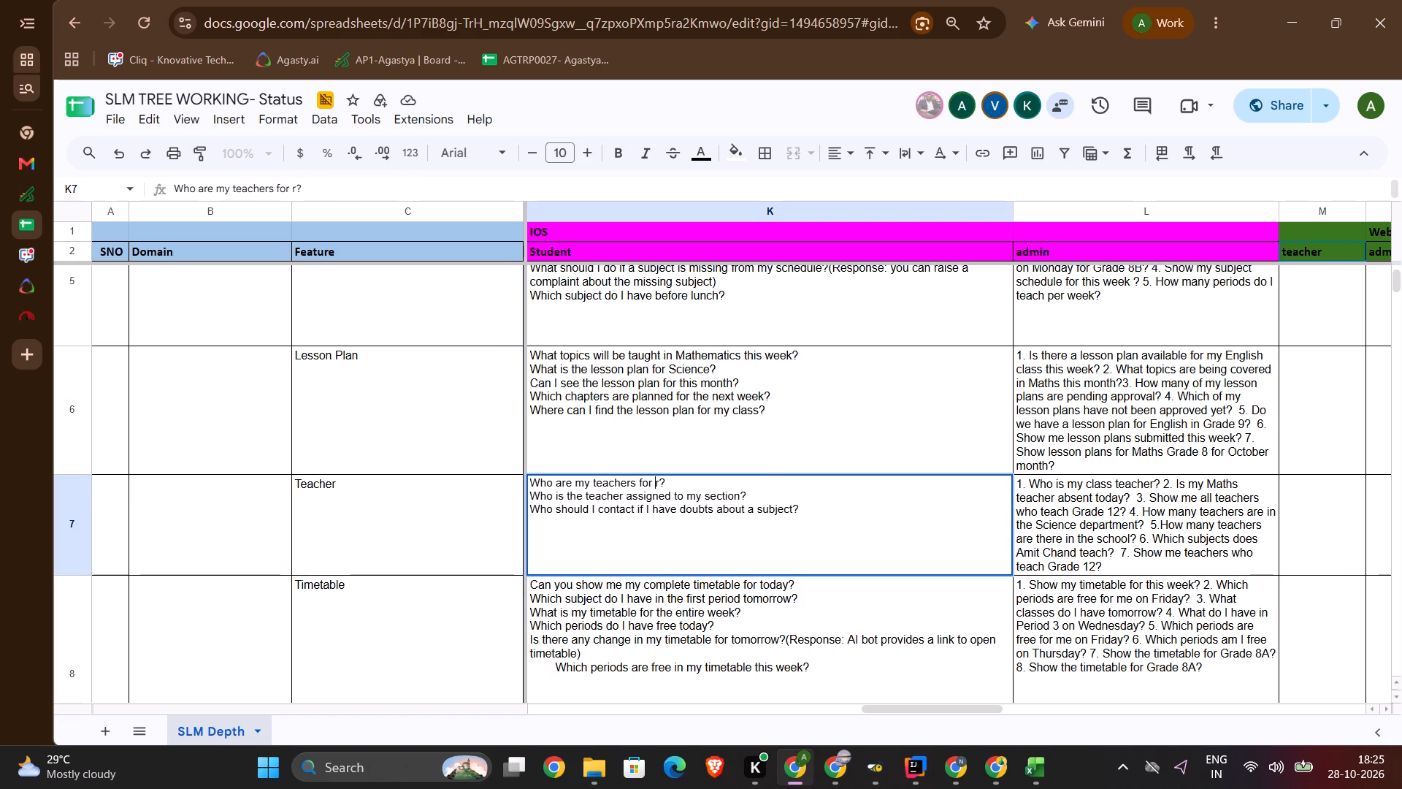
pyautogui.press('Right')
pyautogui.press('BackSpace')
pyautogui.write('Maths')
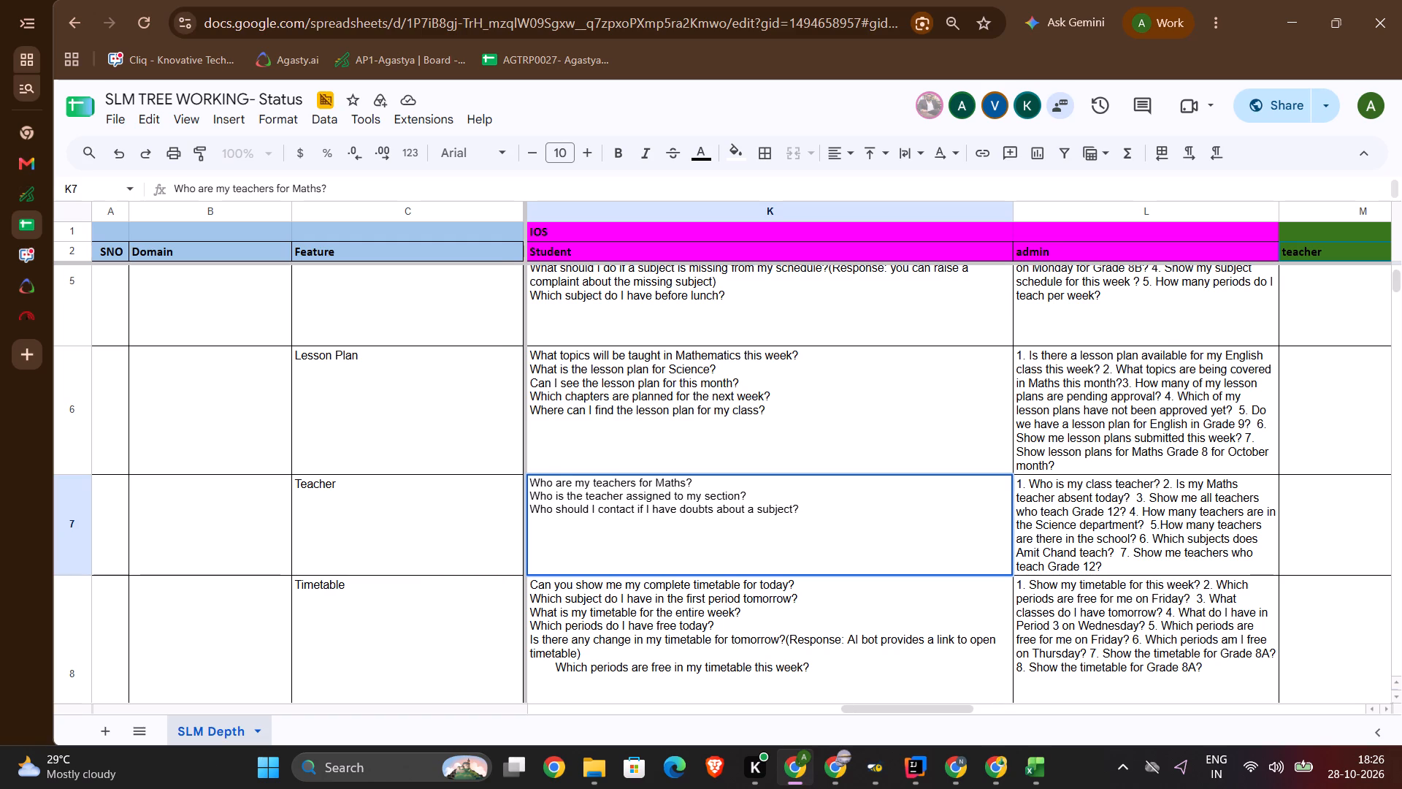
# Reword the third question in the IOS Student Teacher cell to ask about doubts "in Science" and leave the cell.
pyautogui.click(703, 498)
pyautogui.click(703, 498)
pyautogui.click(601, 509)
pyautogui.moveTo(788, 508); pyautogui.dragTo(785, 508)
pyautogui.moveTo(785, 508); pyautogui.dragTo(781, 511)
pyautogui.click(809, 511)
pyautogui.press('Left')
pyautogui.press('Left')
pyautogui.press('BackSpace')
pyautogui.press('BackSpace')
pyautogui.press('BackSpace')
pyautogui.press('BackSpace')
pyautogui.press('BackSpace')
pyautogui.press('BackSpace')
pyautogui.press('BackSpace')
pyautogui.press('BackSpace')
pyautogui.press('BackSpace')
pyautogui.press('BackSpace')
pyautogui.press('BackSpace')
pyautogui.press('BackSpace')
pyautogui.press('BackSpace')
pyautogui.press('BackSpace')
pyautogui.write('in')
pyautogui.press('space')
pyautogui.write('acien')
pyautogui.press('BackSpace')
pyautogui.press('BackSpace')
pyautogui.press('BackSpace')
pyautogui.press('BackSpace')
pyautogui.press('BackSpace')
pyautogui.write('Science')
pyautogui.click(885, 591)
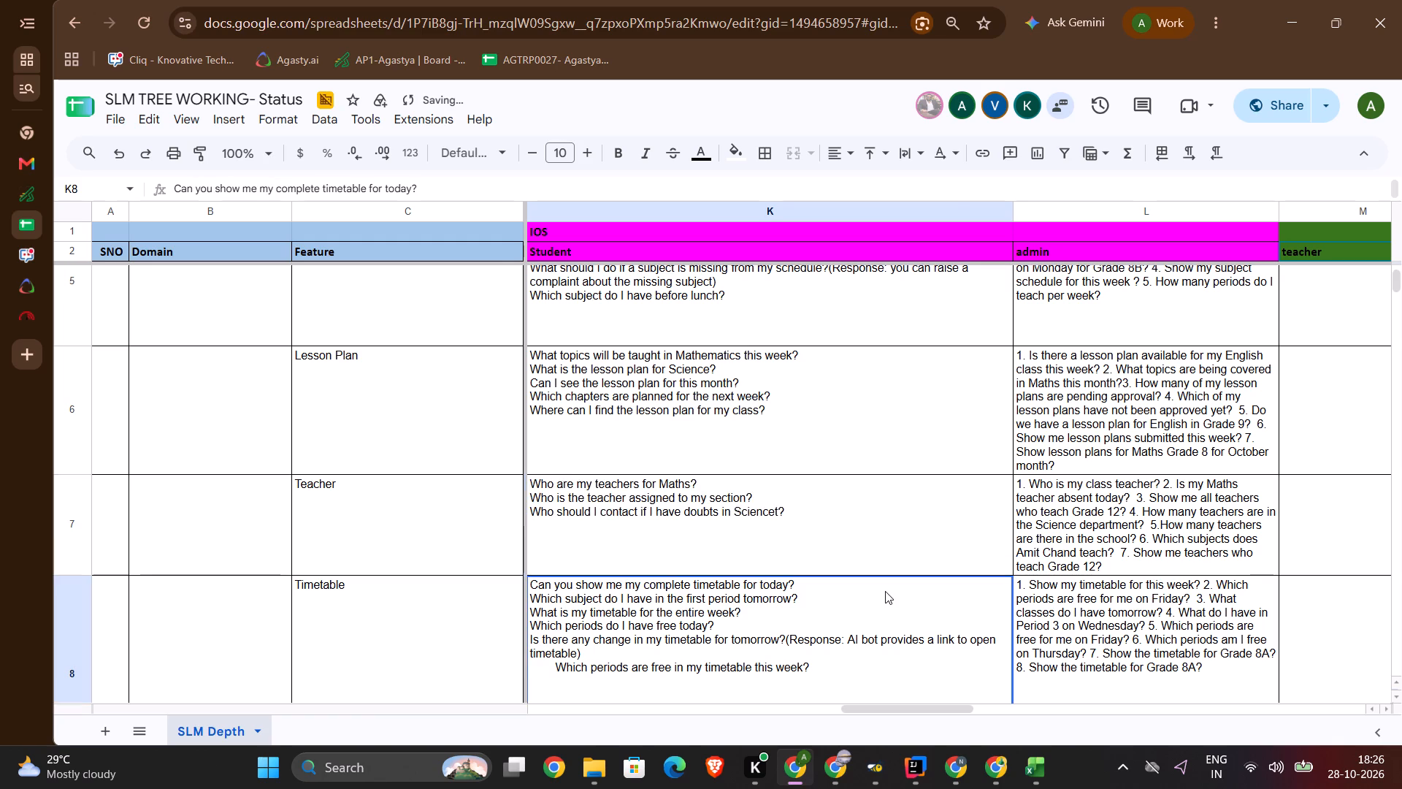
# Review the IOS Student questions for the Timetable, Substitution and Exam Term features.
pyautogui.scroll(-2, 885, 591)
pyautogui.tripleClick(678, 422)
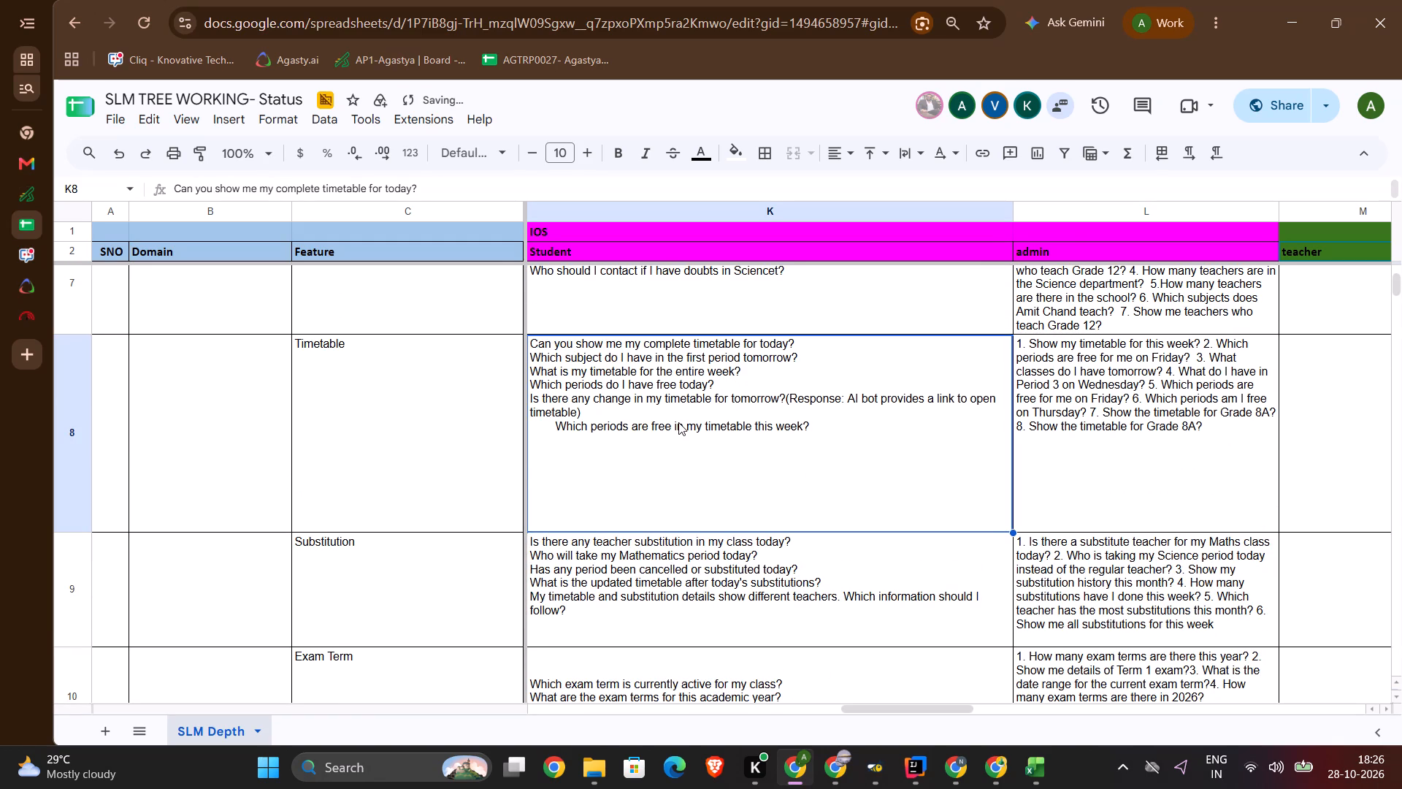
pyautogui.tripleClick(695, 387)
pyautogui.hscroll(-1, 695, 387)
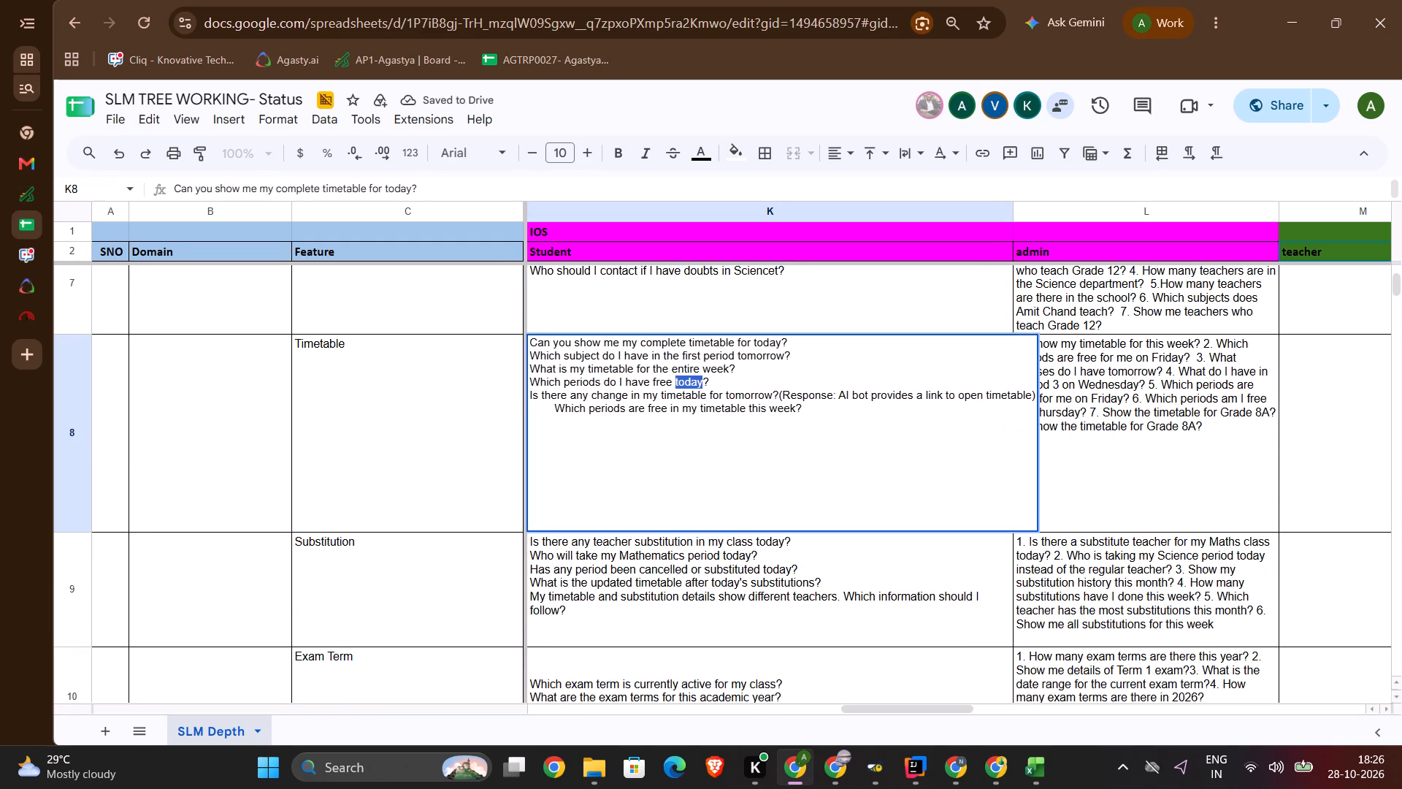
pyautogui.hscroll(-2, 695, 387)
pyautogui.click(822, 593)
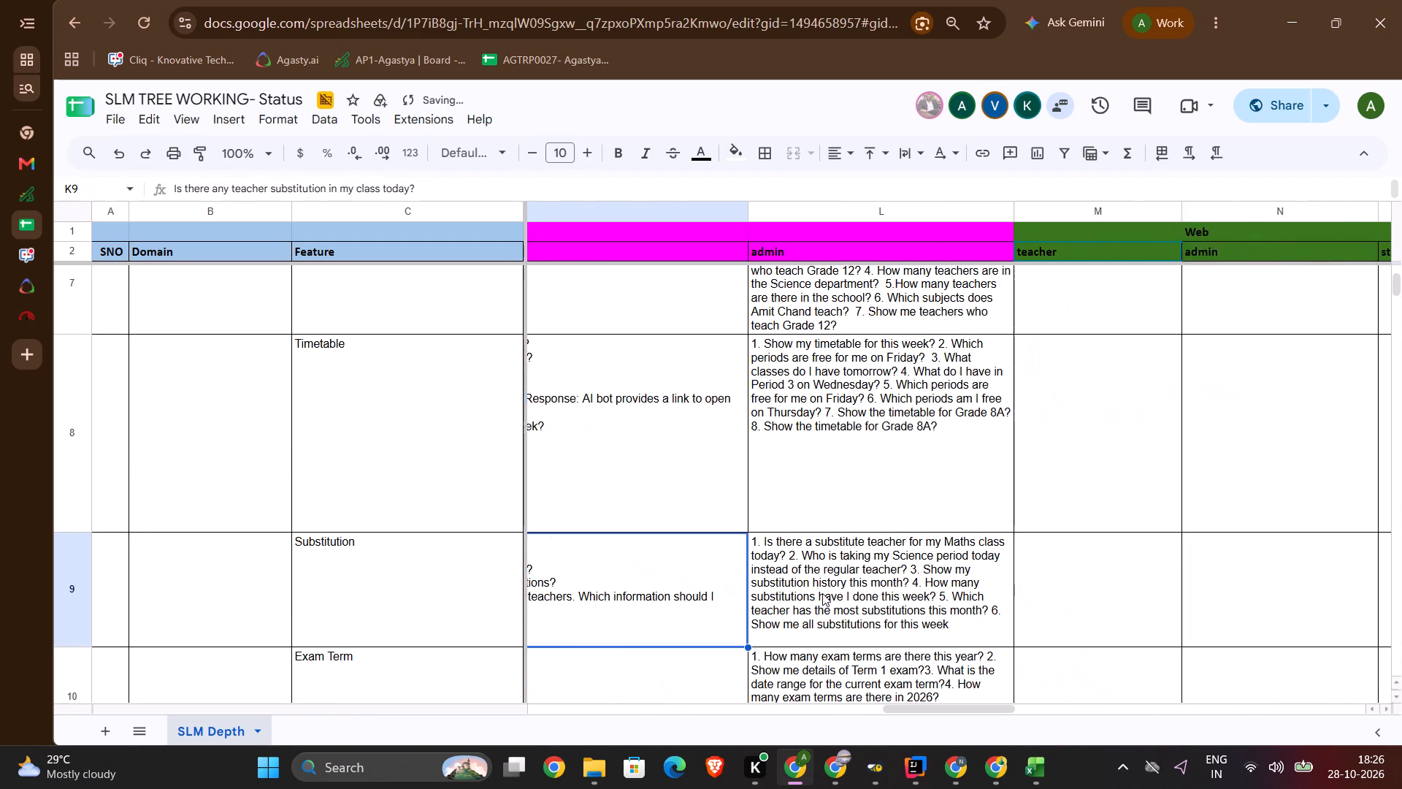
pyautogui.hscroll(1, 822, 593)
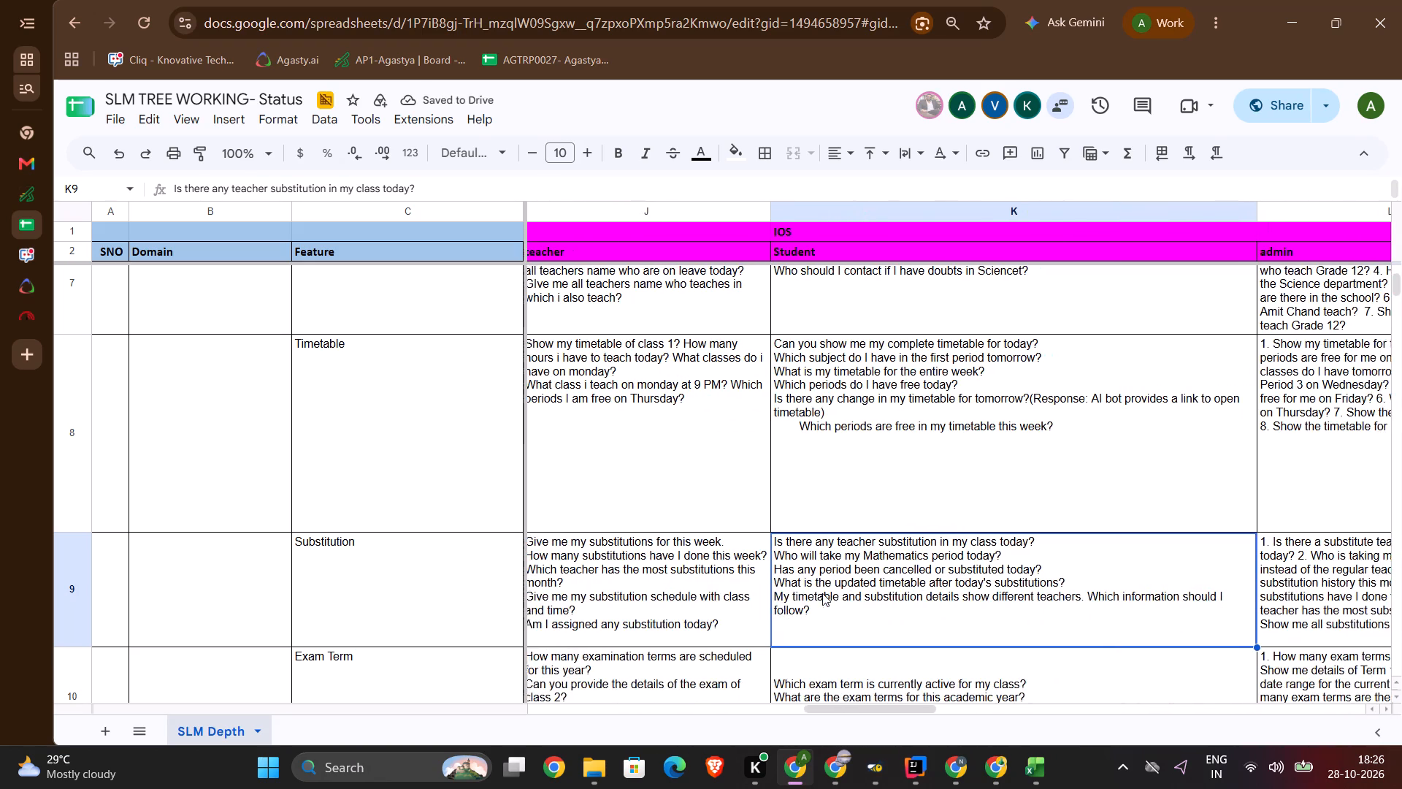
pyautogui.hscroll(1, 822, 593)
pyautogui.scroll(-1, 822, 593)
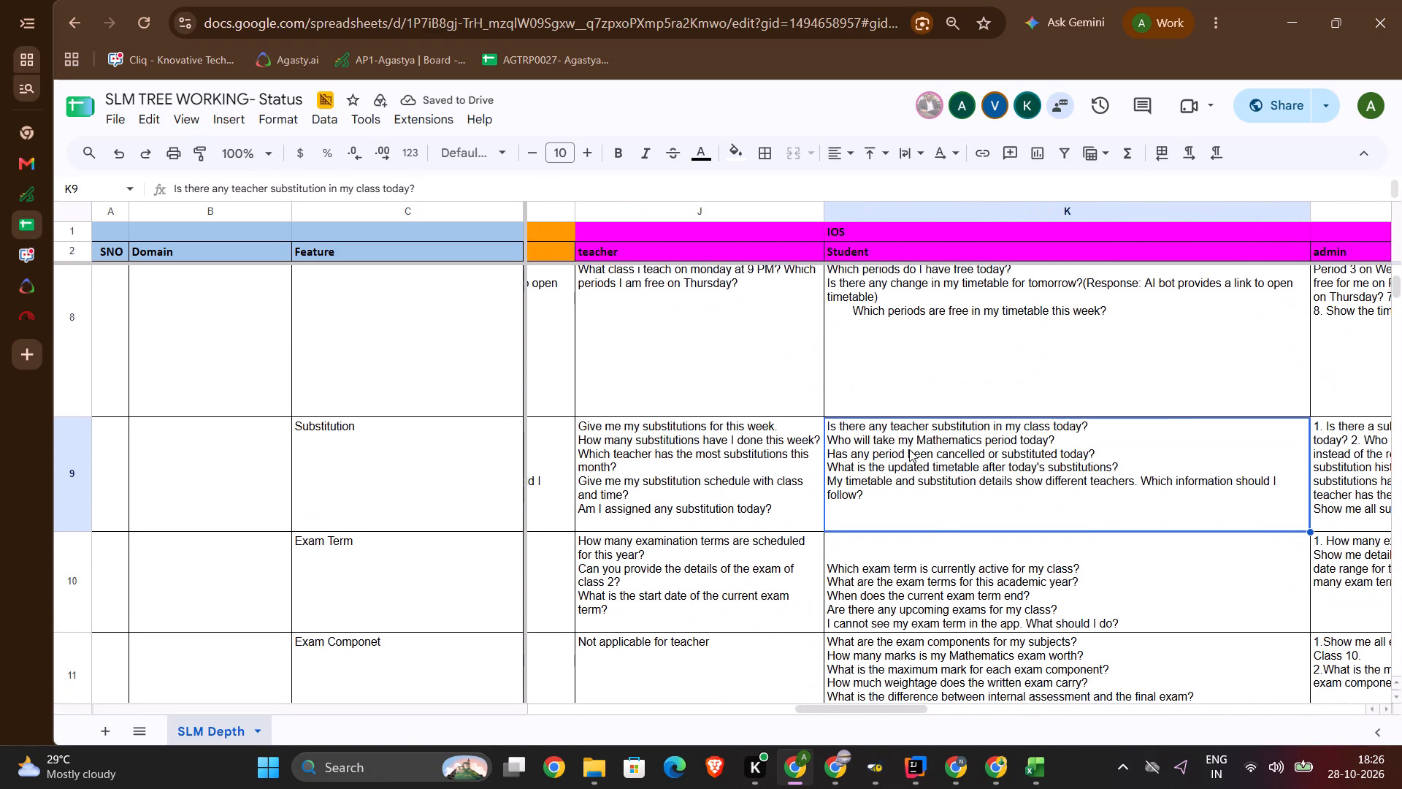
pyautogui.tripleClick(909, 449)
pyautogui.click(906, 431)
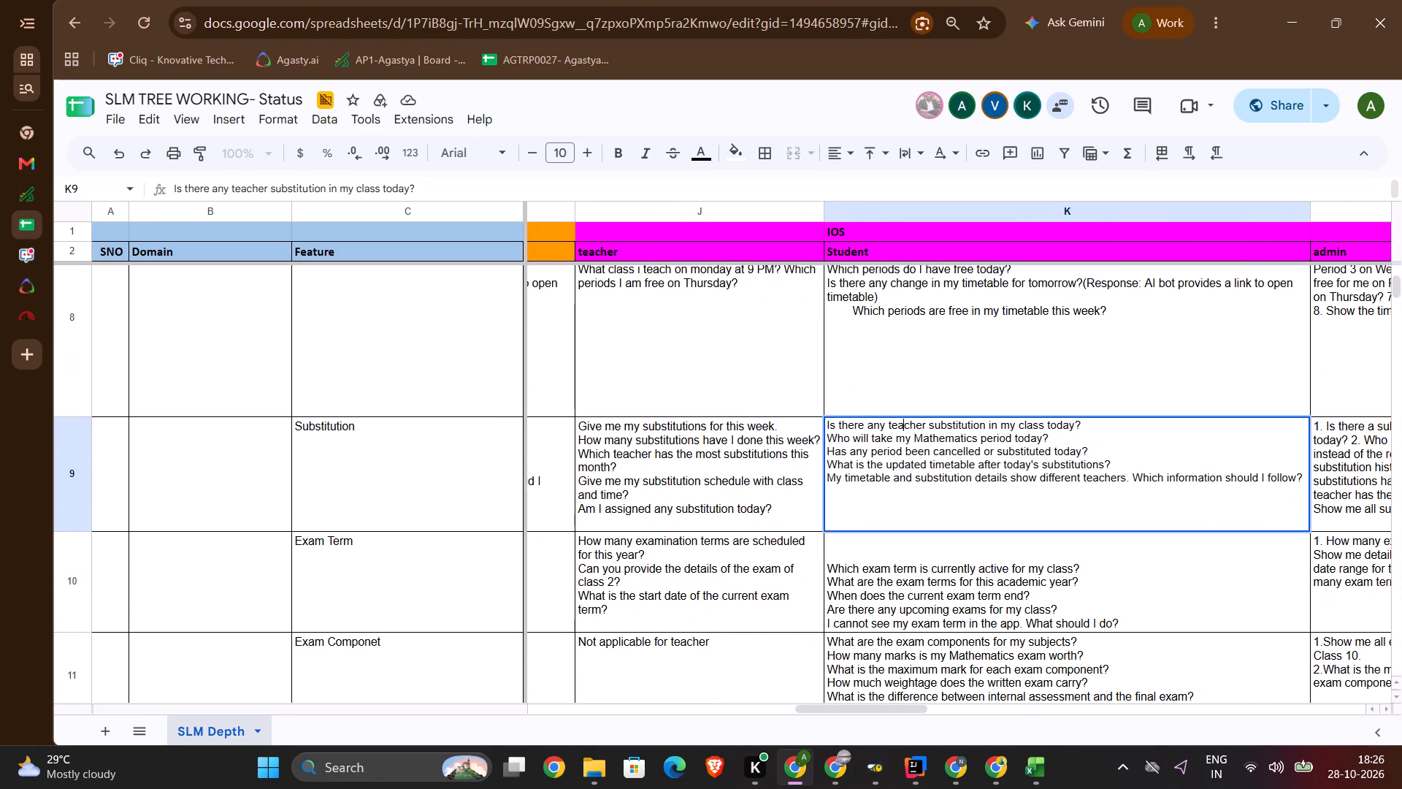
pyautogui.hscroll(-1, 844, 417)
pyautogui.click(930, 542)
pyautogui.hscroll(-1, 930, 542)
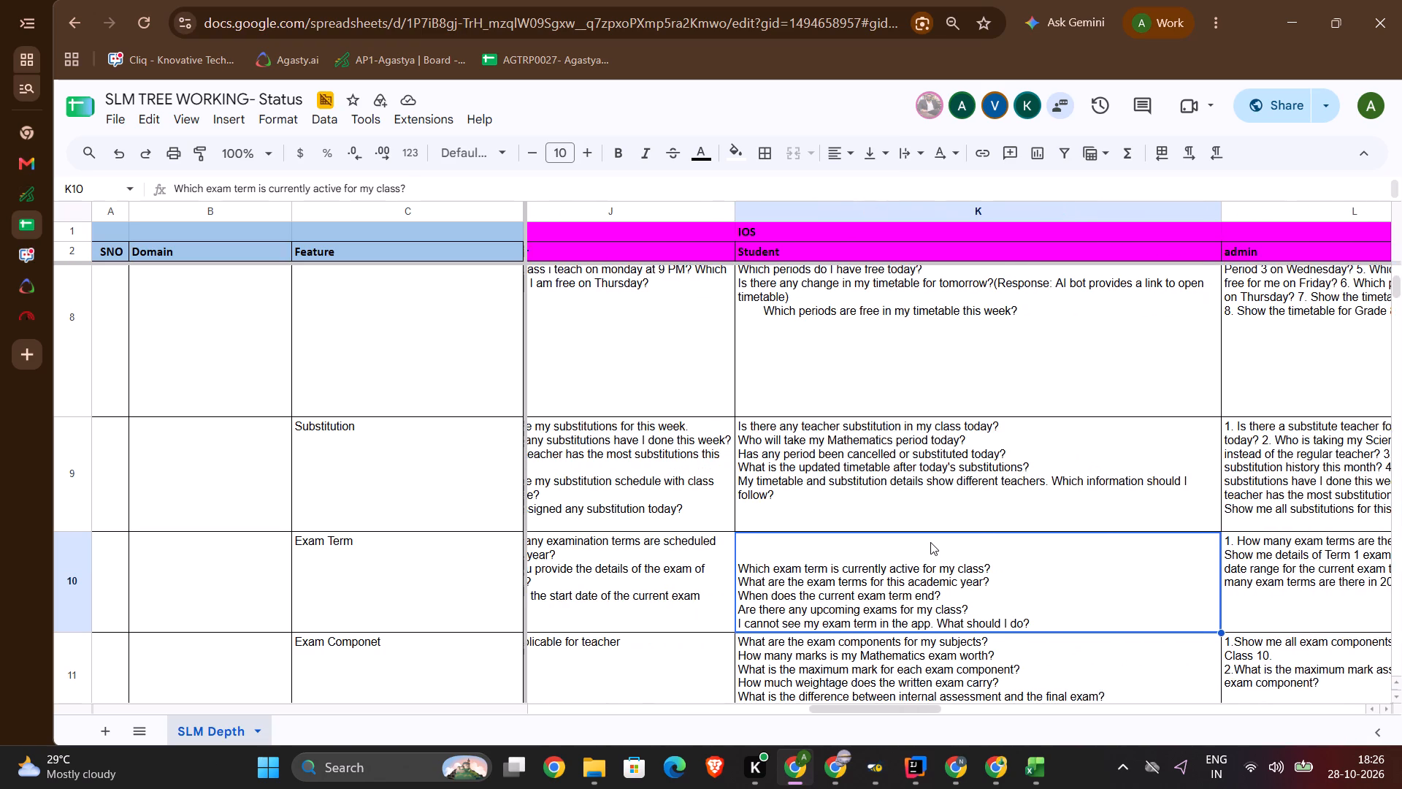
pyautogui.hscroll(-1, 930, 542)
# Reword the opening of the first question in the IOS Student Substitution cell to "Give me information" and leave the cell.
pyautogui.click(830, 437)
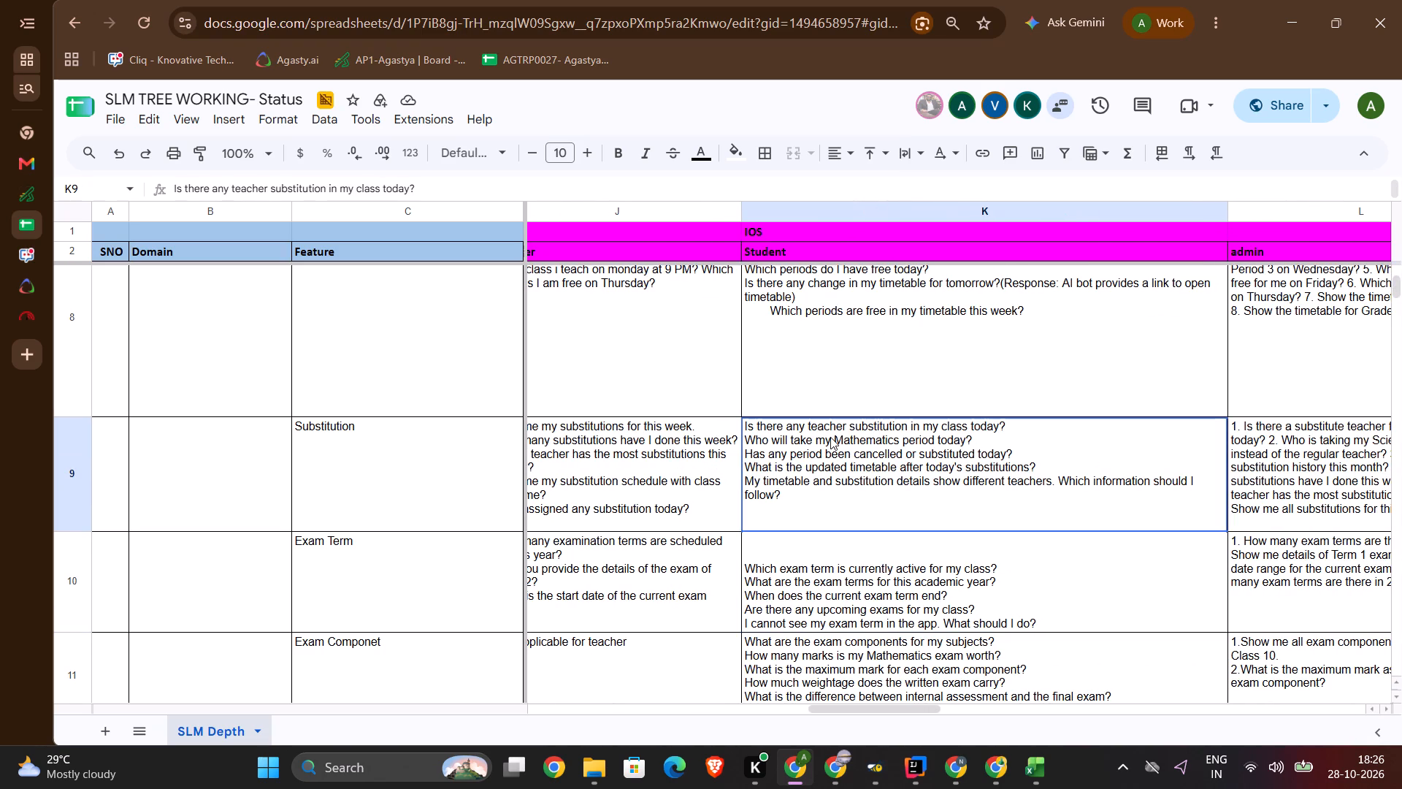
pyautogui.tripleClick(824, 424)
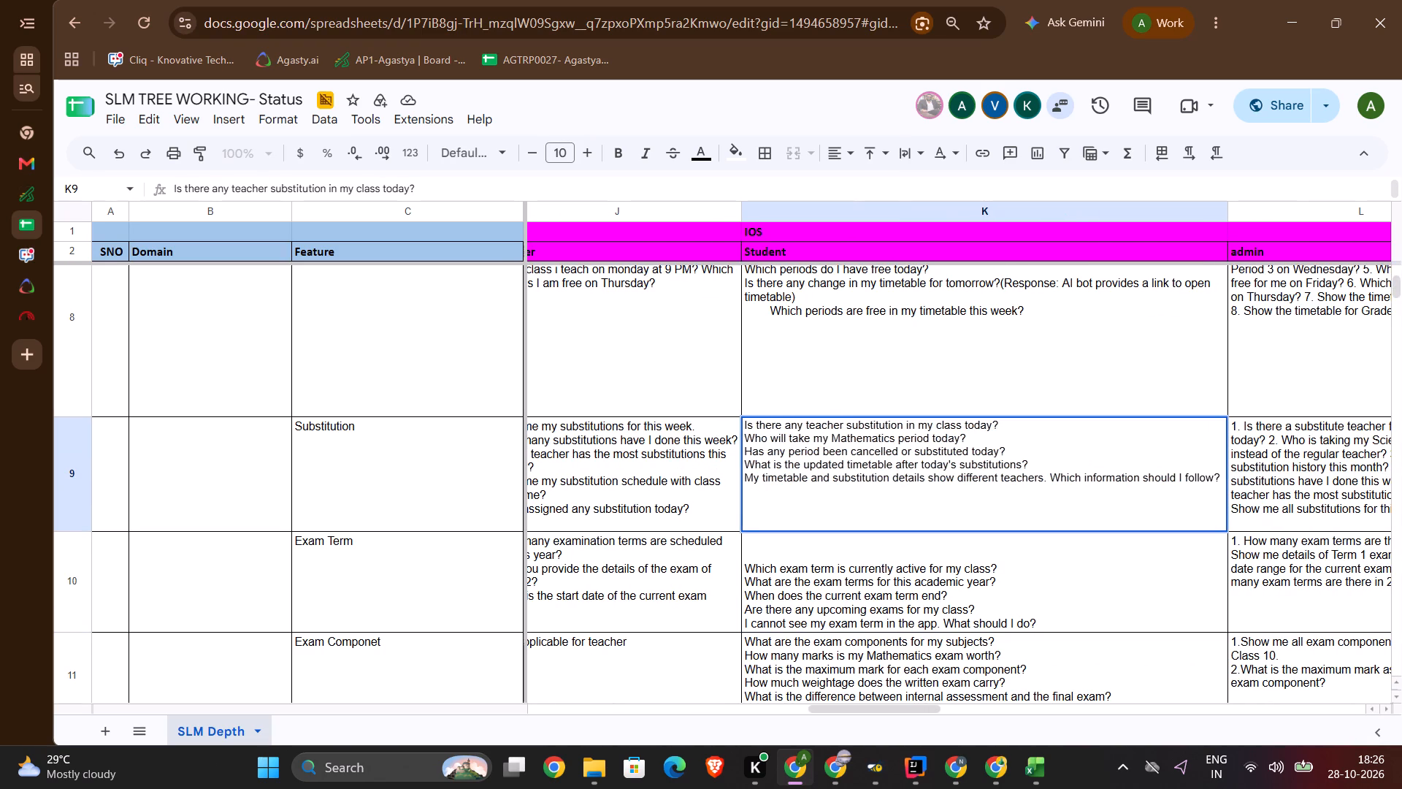
pyautogui.moveTo(785, 424); pyautogui.dragTo(729, 427)
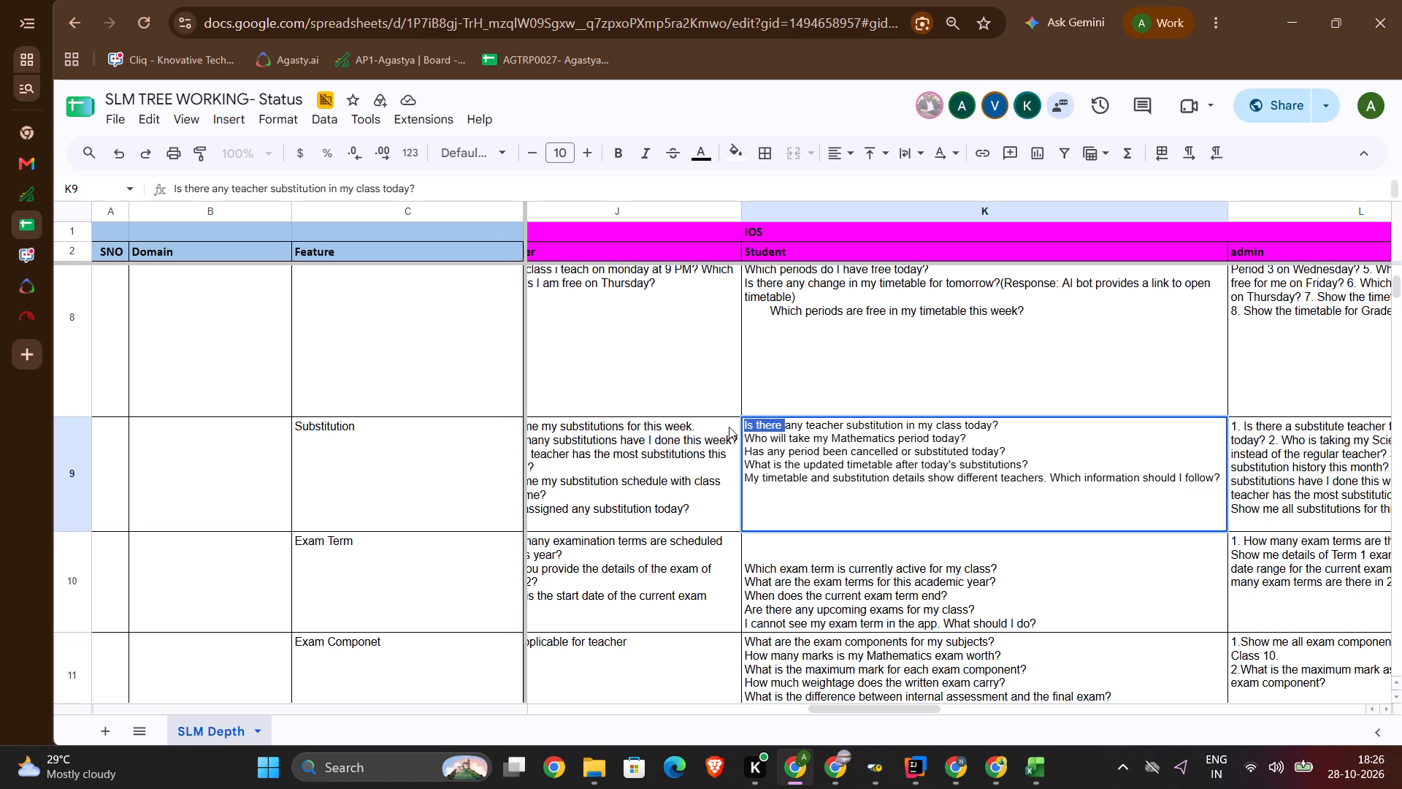
pyautogui.write('GIve')
pyautogui.press('space')
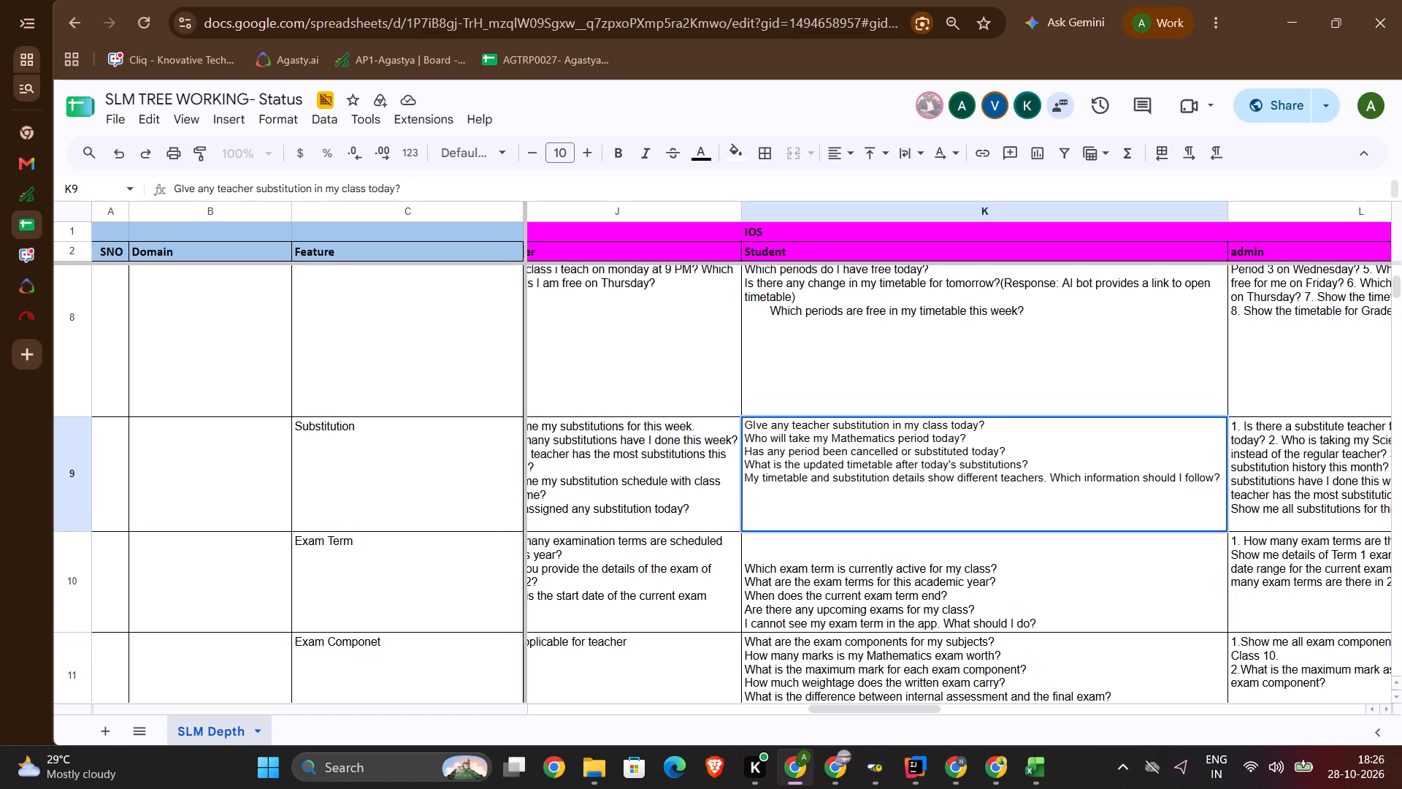
pyautogui.write('me')
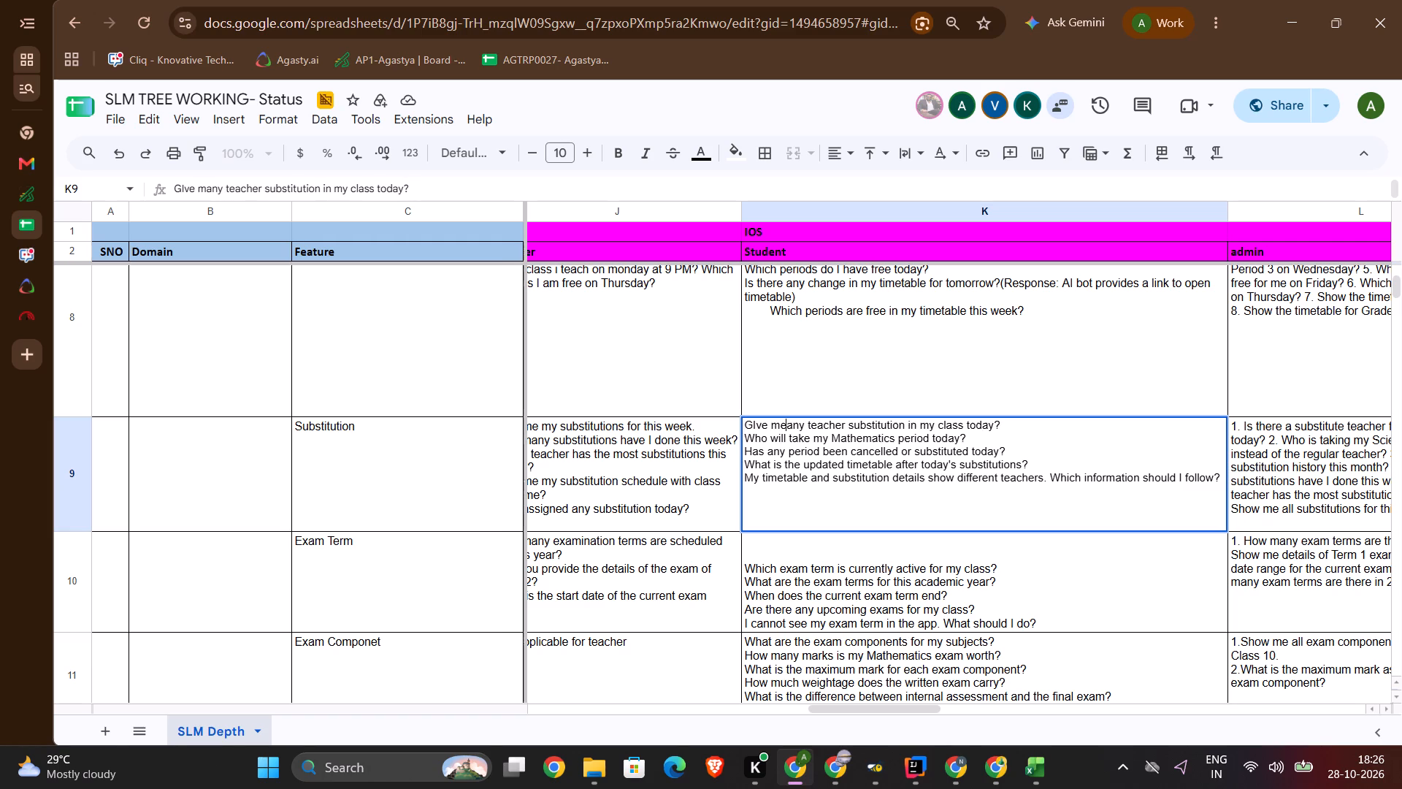
pyautogui.press('space')
pyautogui.press('BackSpace')
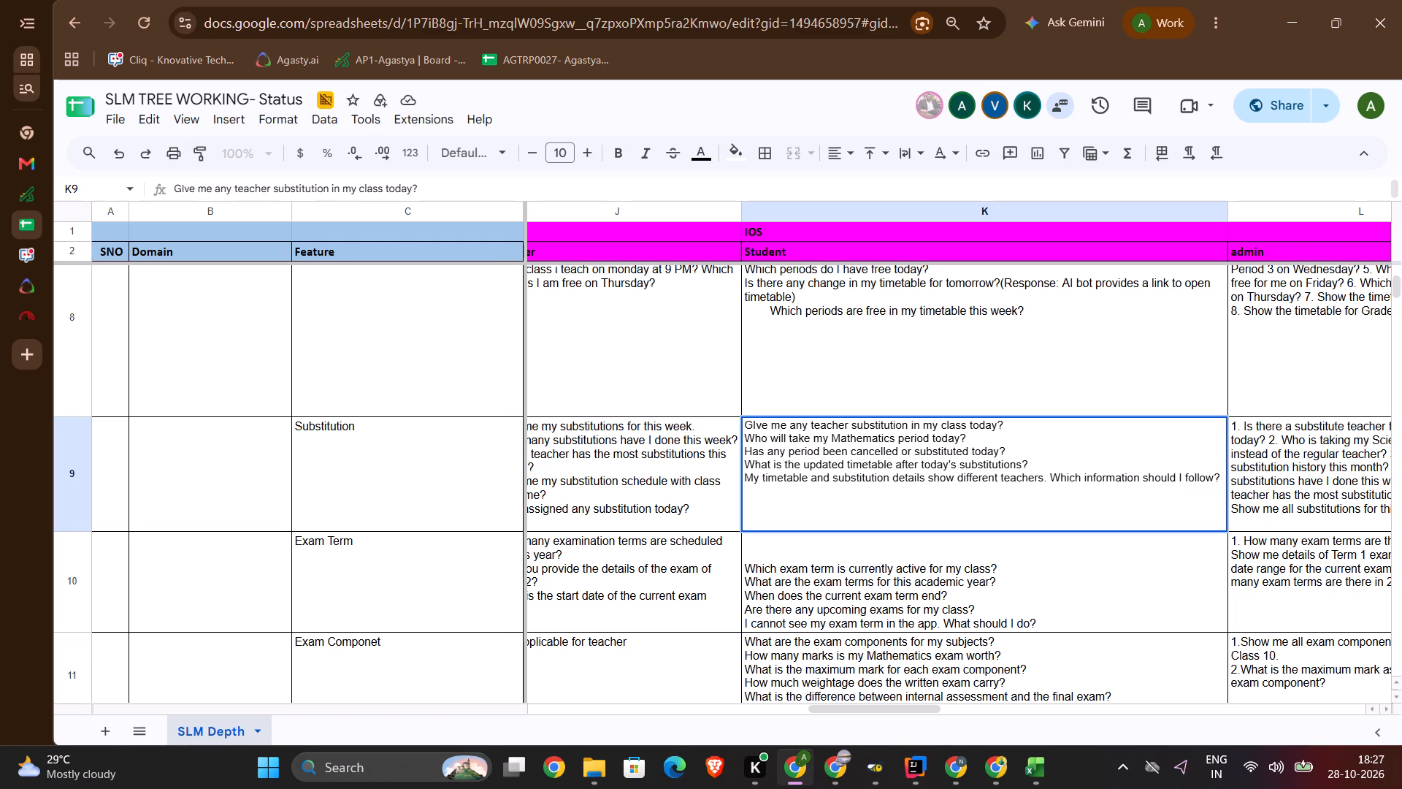
pyautogui.press('BackSpace')
pyautogui.press('BackSpace')
pyautogui.write('me')
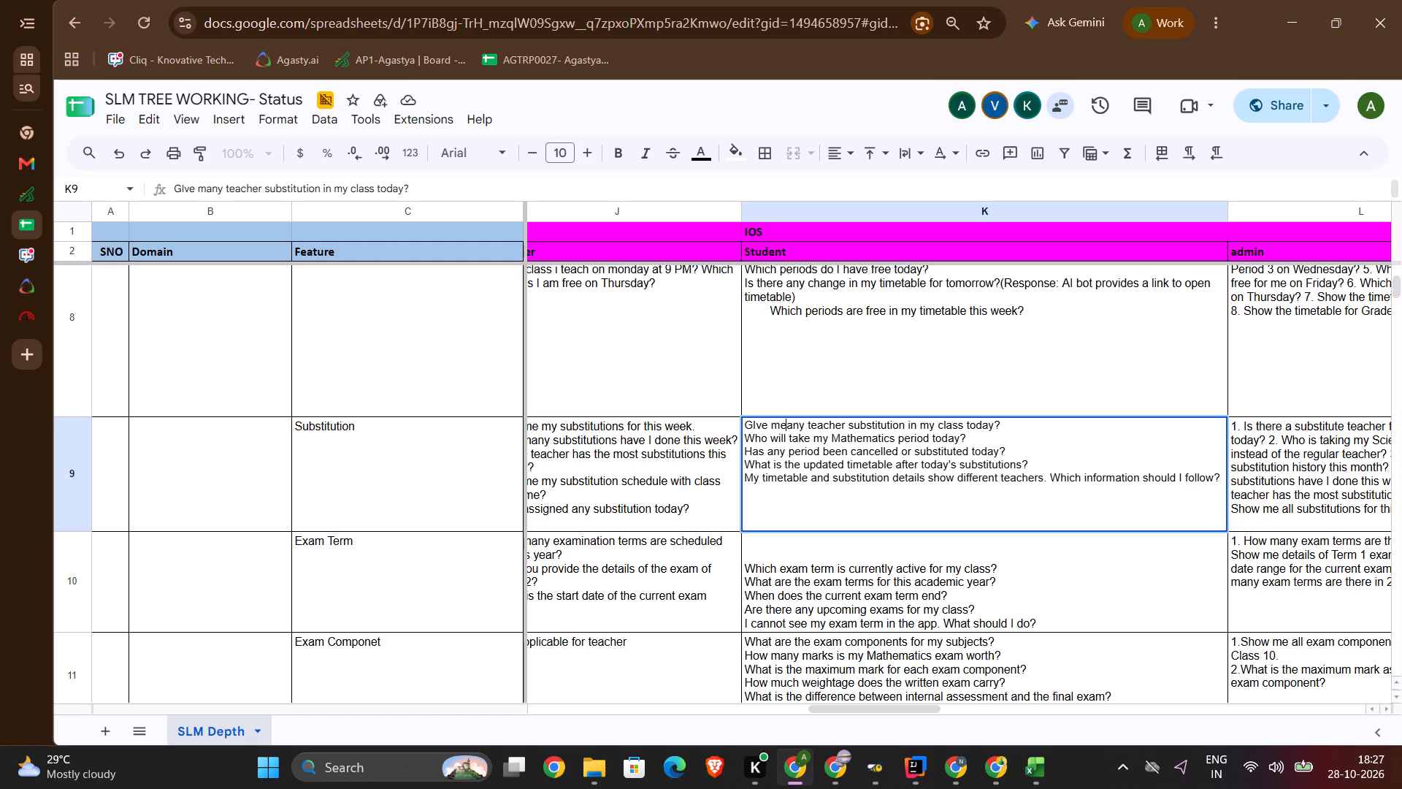
pyautogui.press('space')
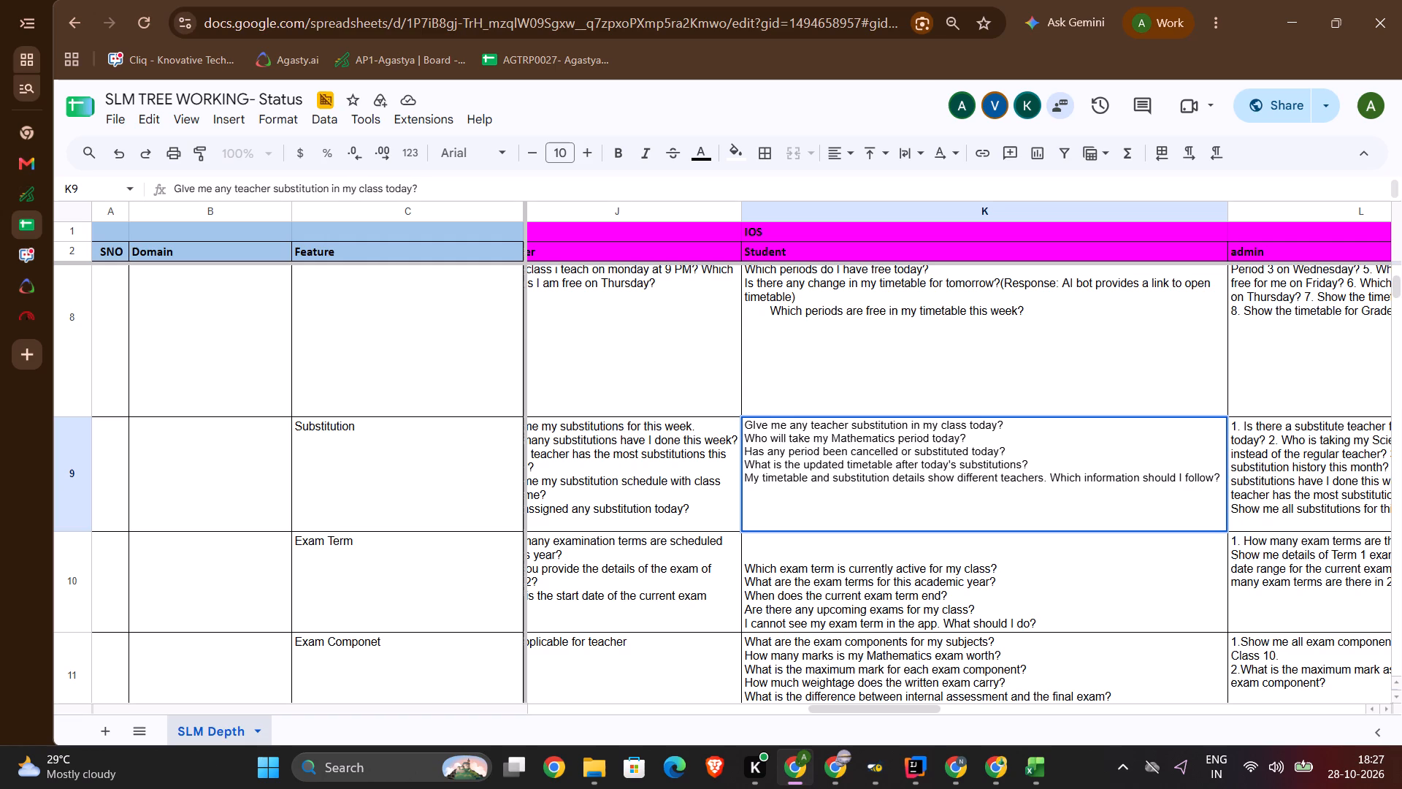
pyautogui.write('infr')
pyautogui.press('BackSpace')
pyautogui.write('ior')
pyautogui.press('BackSpace')
pyautogui.press('BackSpace')
pyautogui.press('BackSpace')
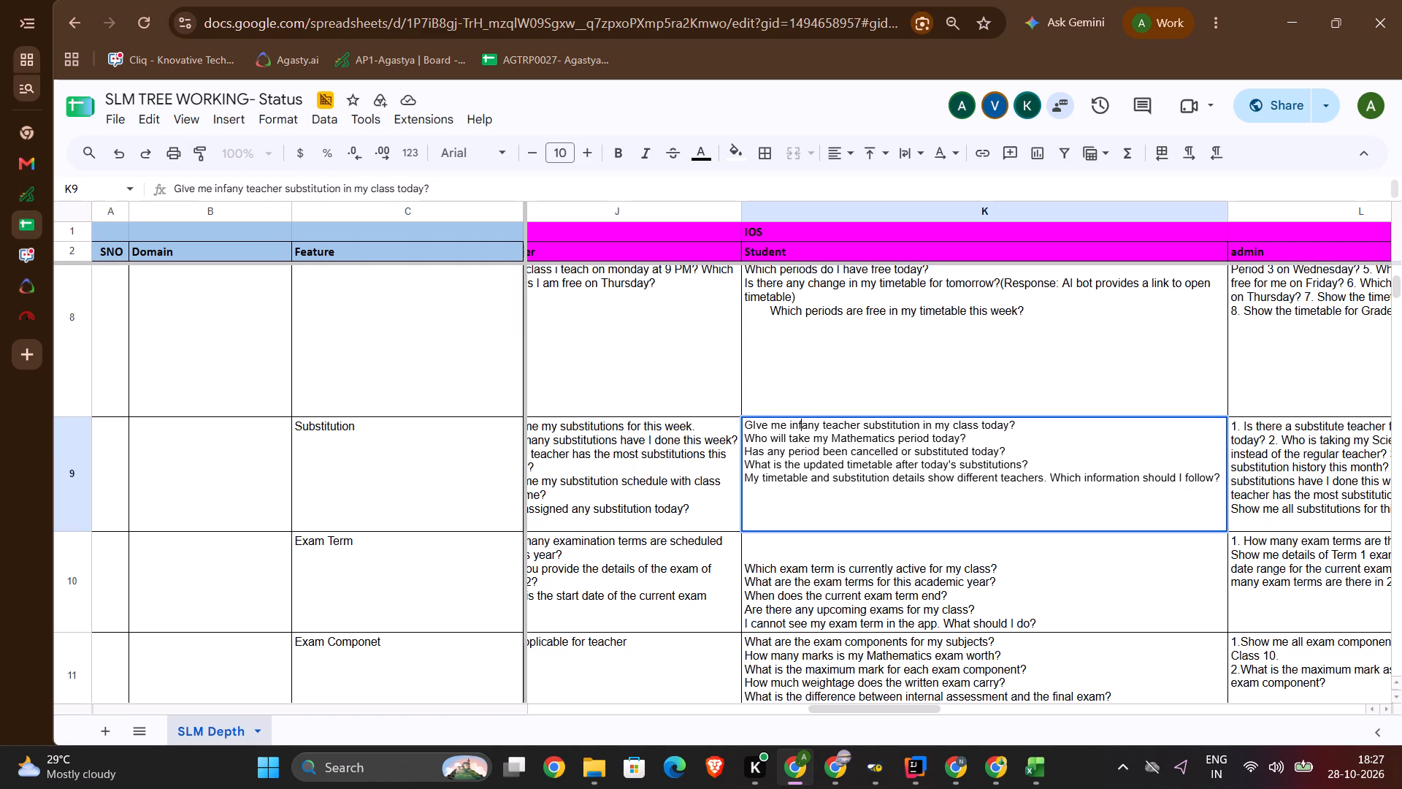
pyautogui.write('ormation')
pyautogui.press('space')
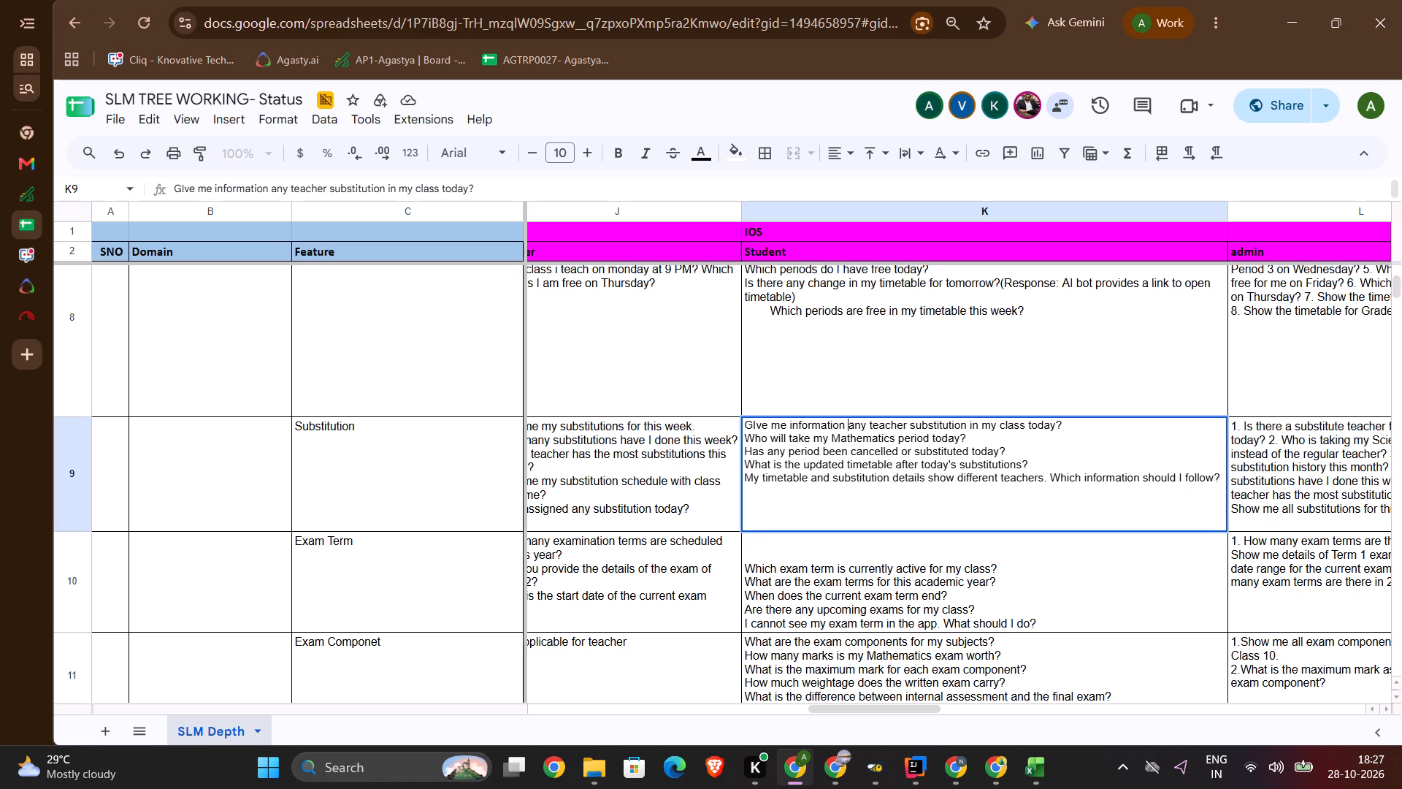
pyautogui.click(816, 457)
pyautogui.hscroll(12, 679, 451)
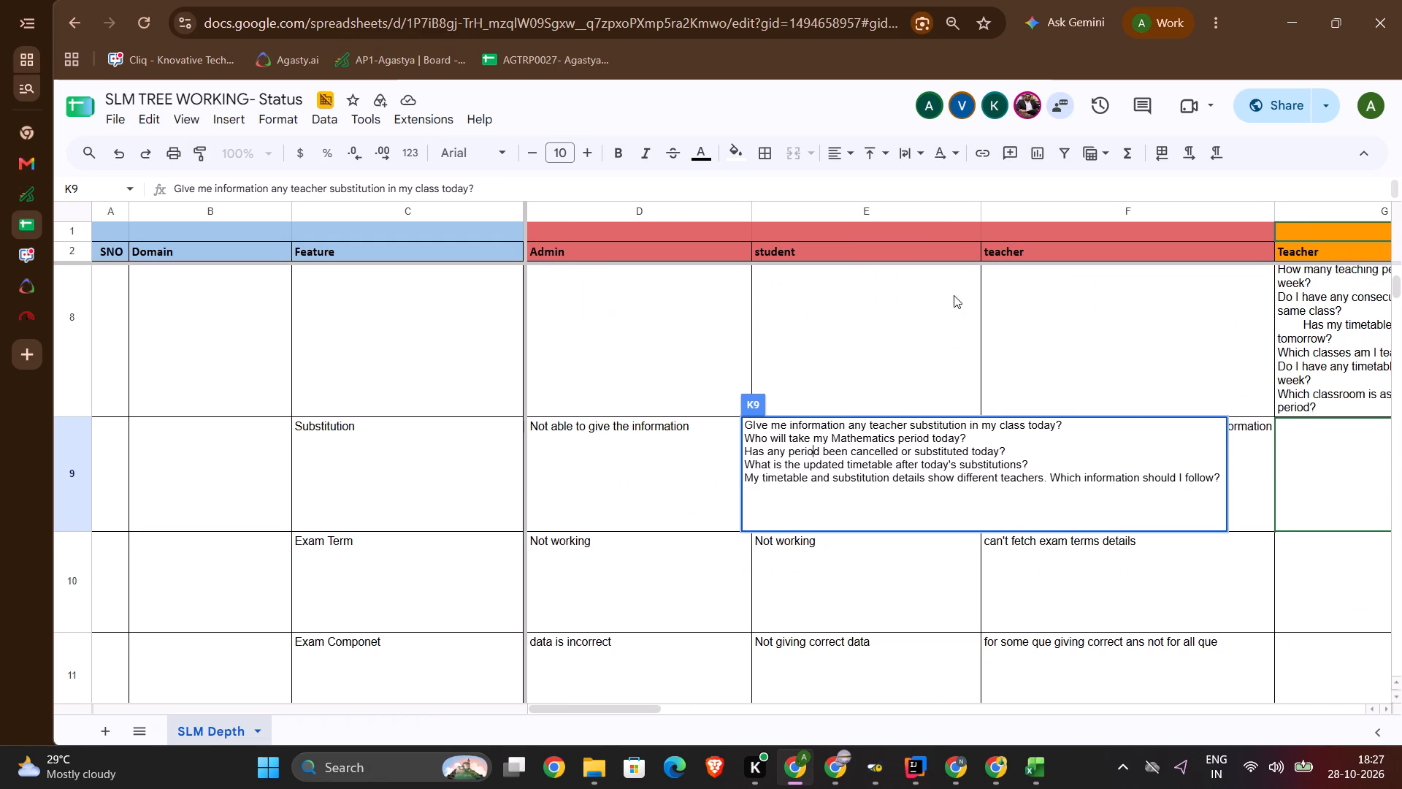
pyautogui.click(948, 312)
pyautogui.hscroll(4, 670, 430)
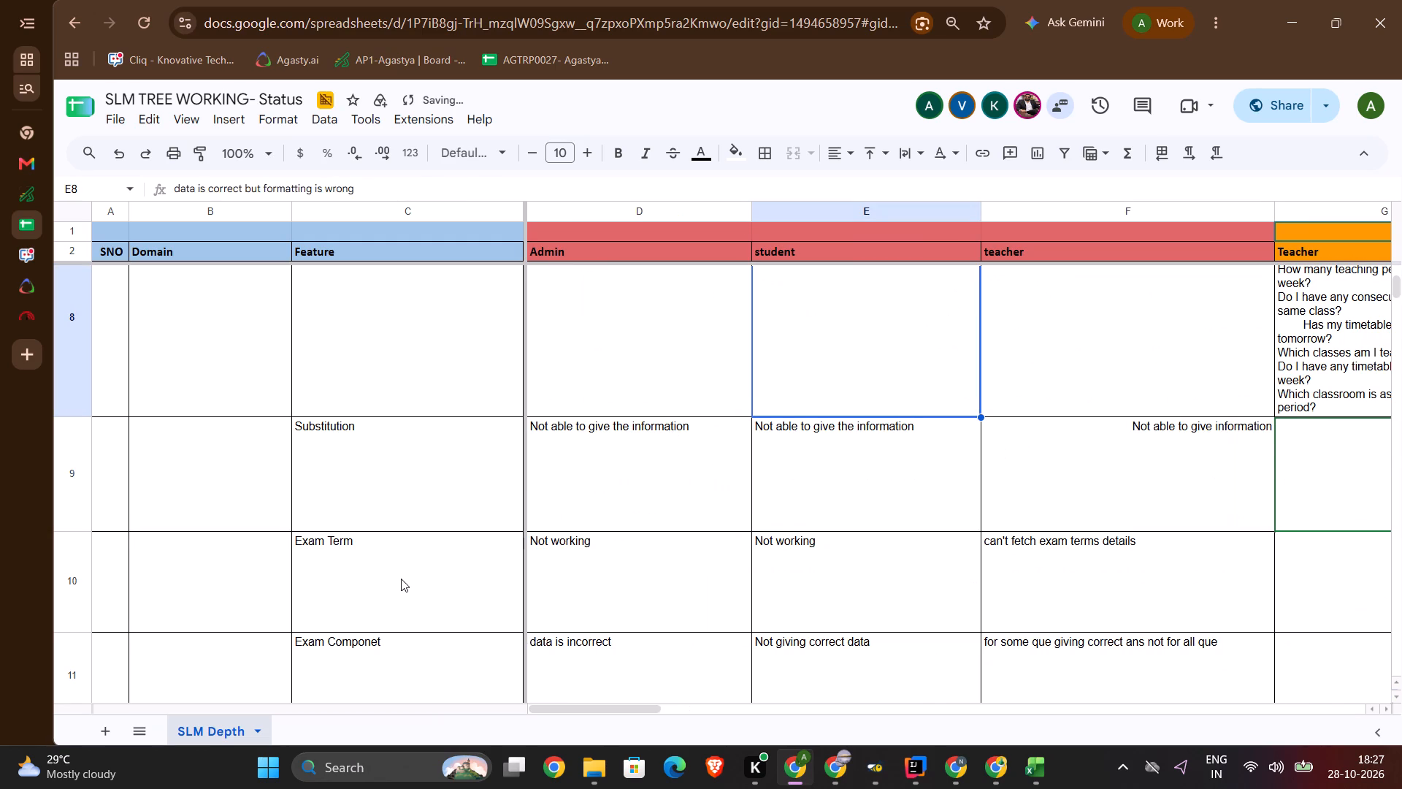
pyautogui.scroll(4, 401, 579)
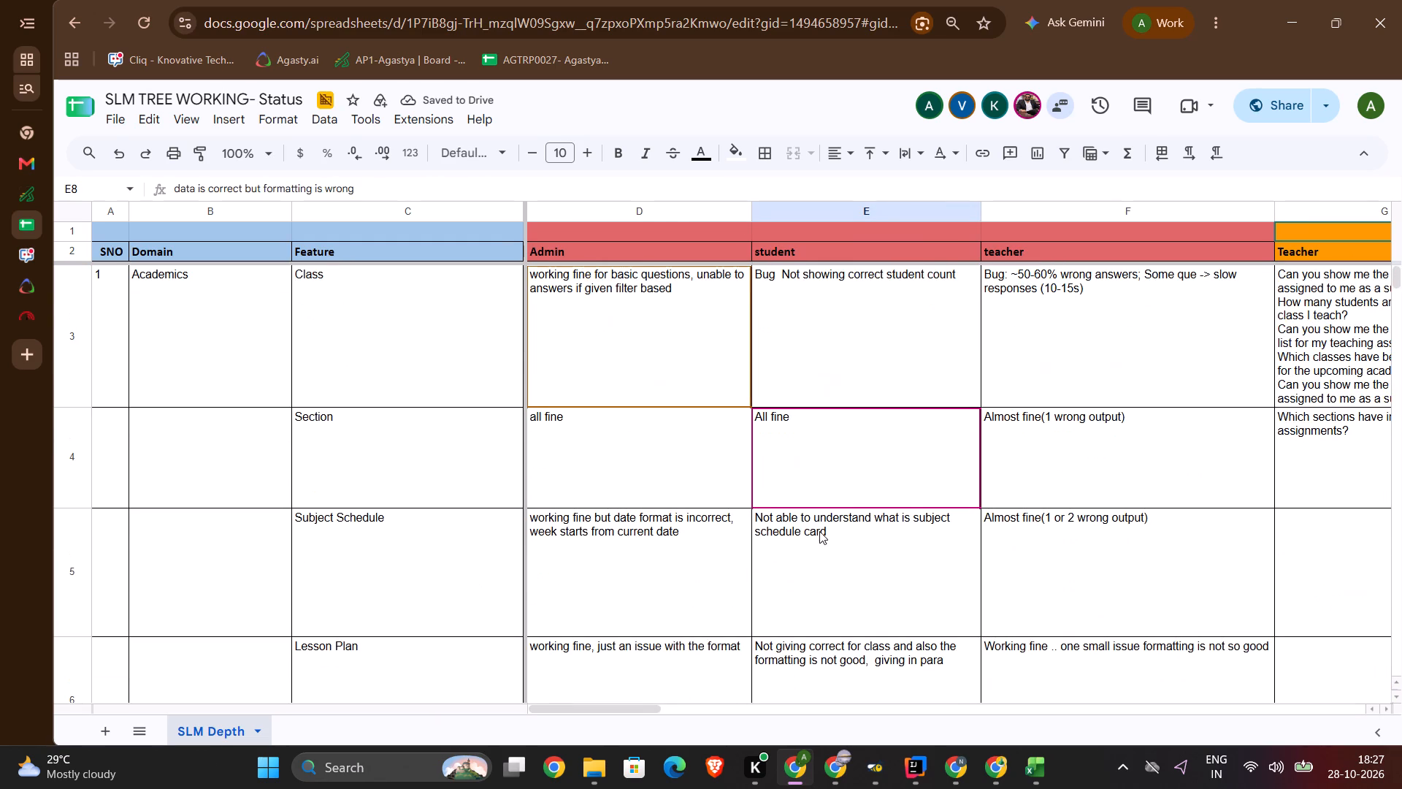
# Examine the Android and IOS question columns and the coverage columns for the first Academics features.
pyautogui.scroll(1, 820, 530)
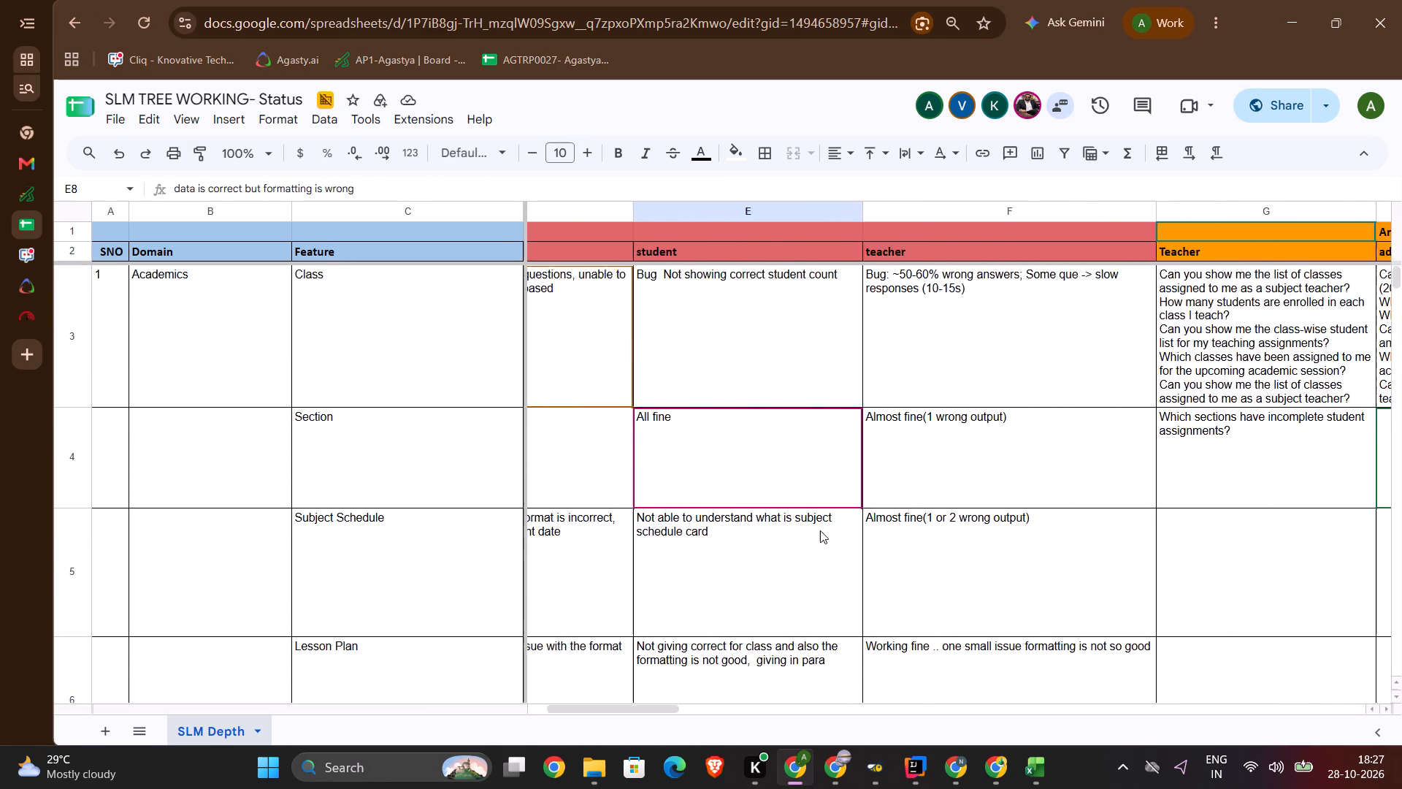
pyautogui.scroll(1, 820, 530)
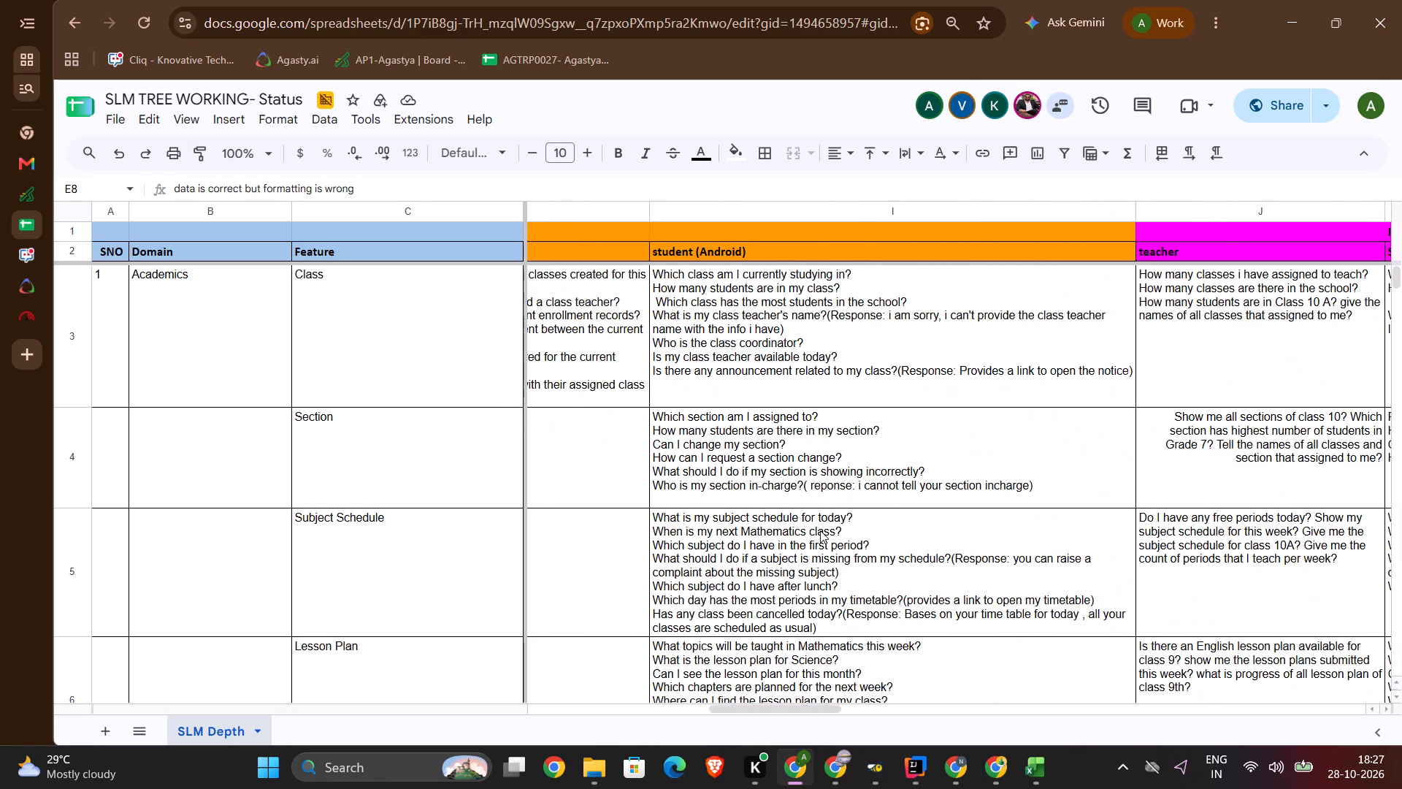
pyautogui.scroll(1, 820, 530)
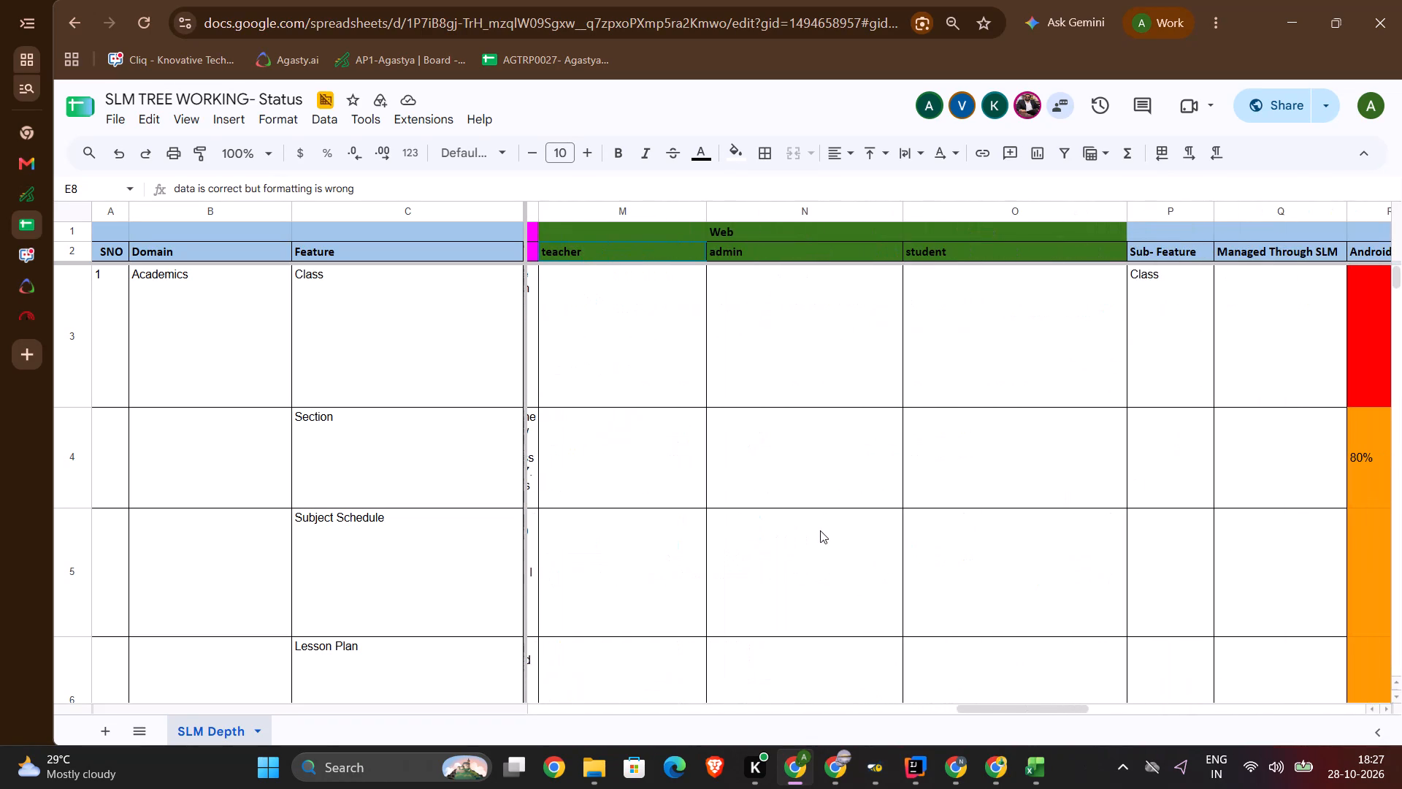
pyautogui.scroll(1, 820, 530)
pyautogui.hscroll(-3, 820, 530)
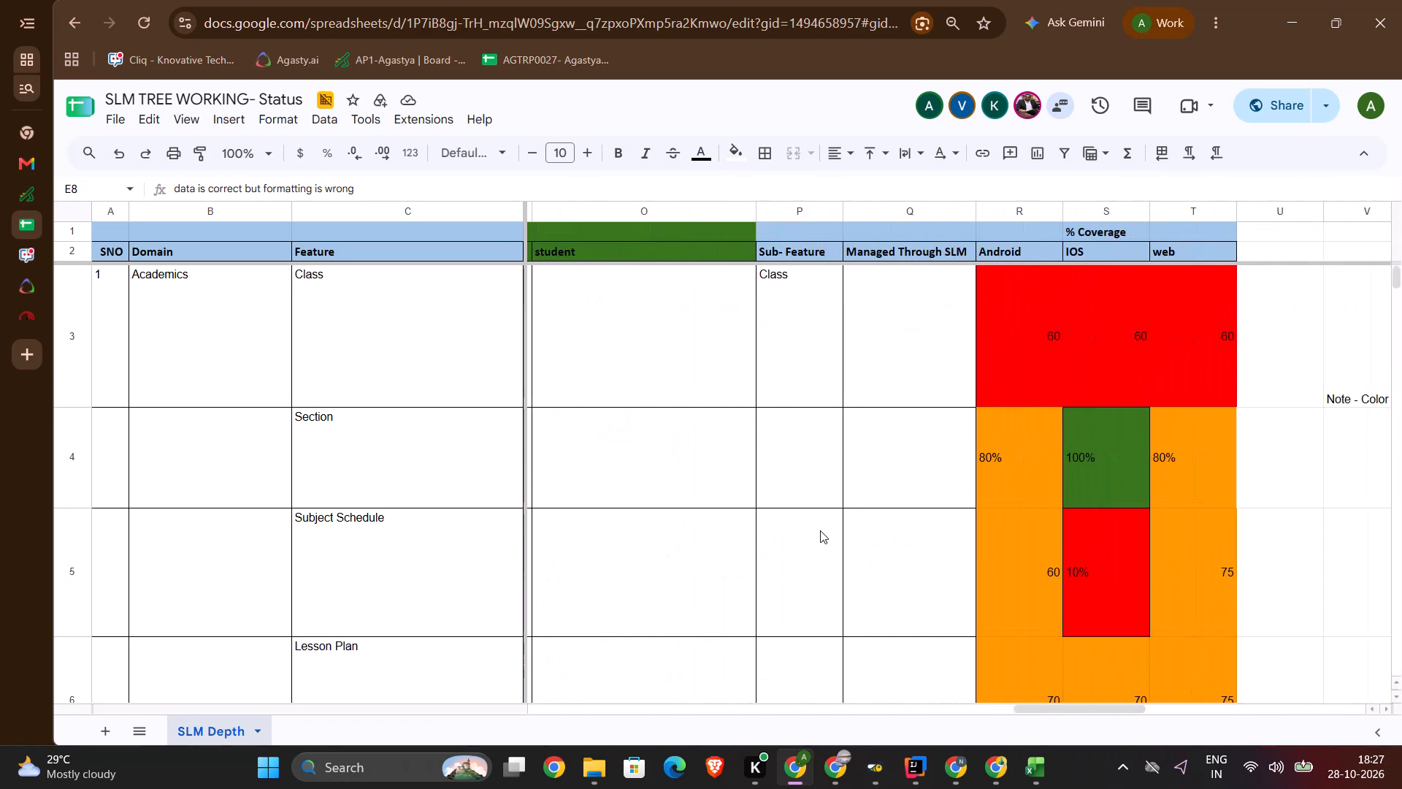
pyautogui.hscroll(7, 820, 530)
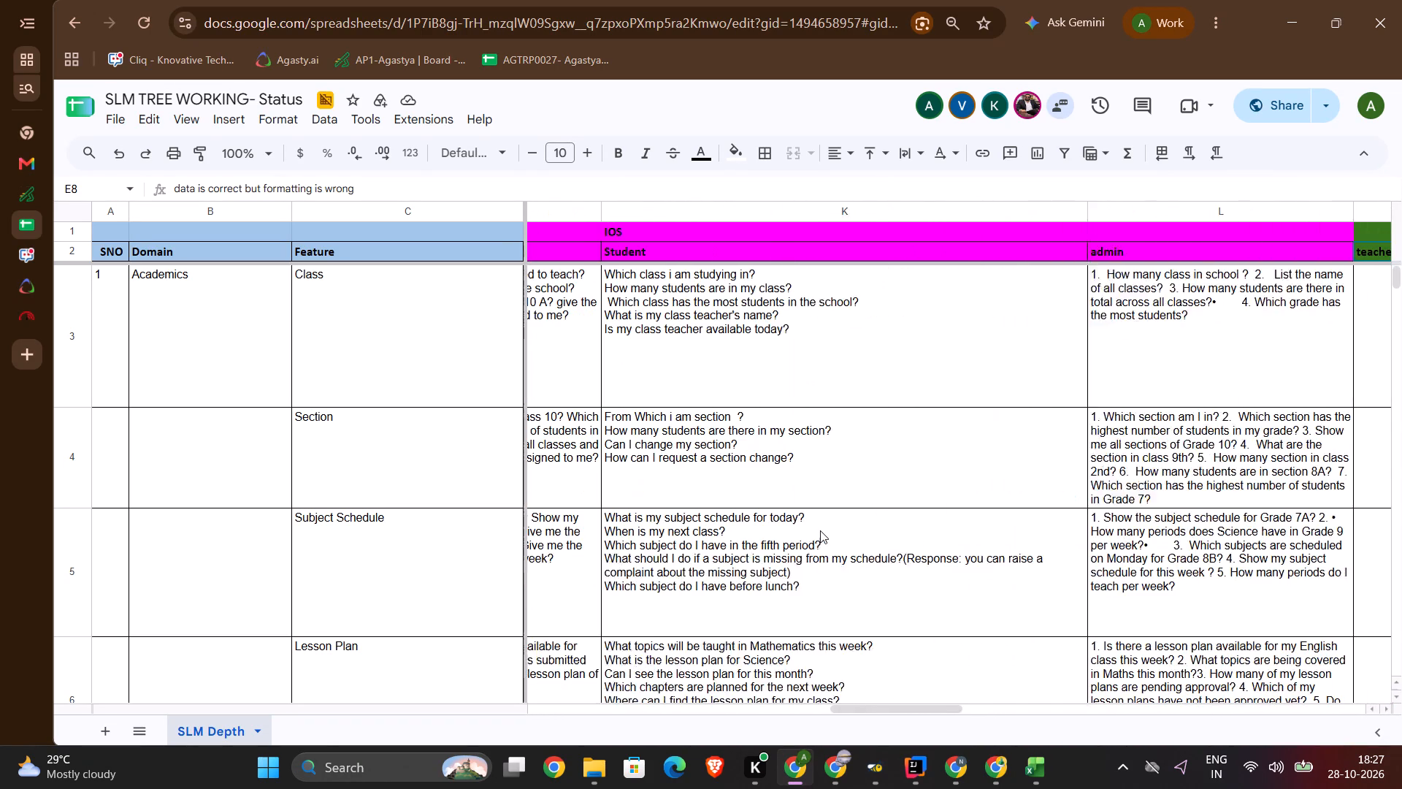
pyautogui.hscroll(2, 820, 530)
pyautogui.hscroll(-1, 820, 530)
pyautogui.hscroll(1, 820, 530)
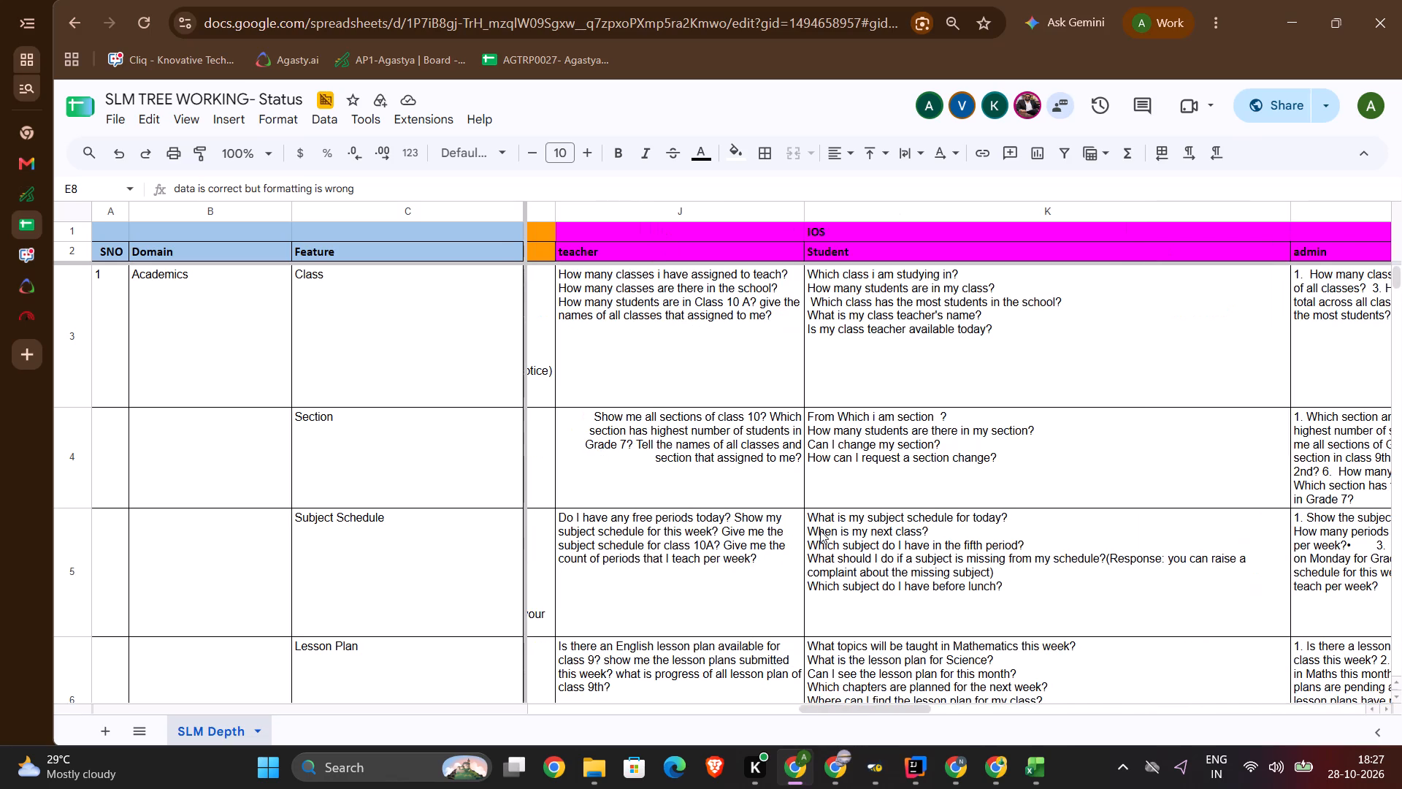
pyautogui.hscroll(1, 820, 530)
pyautogui.scroll(-1, 820, 530)
pyautogui.scroll(1, 820, 530)
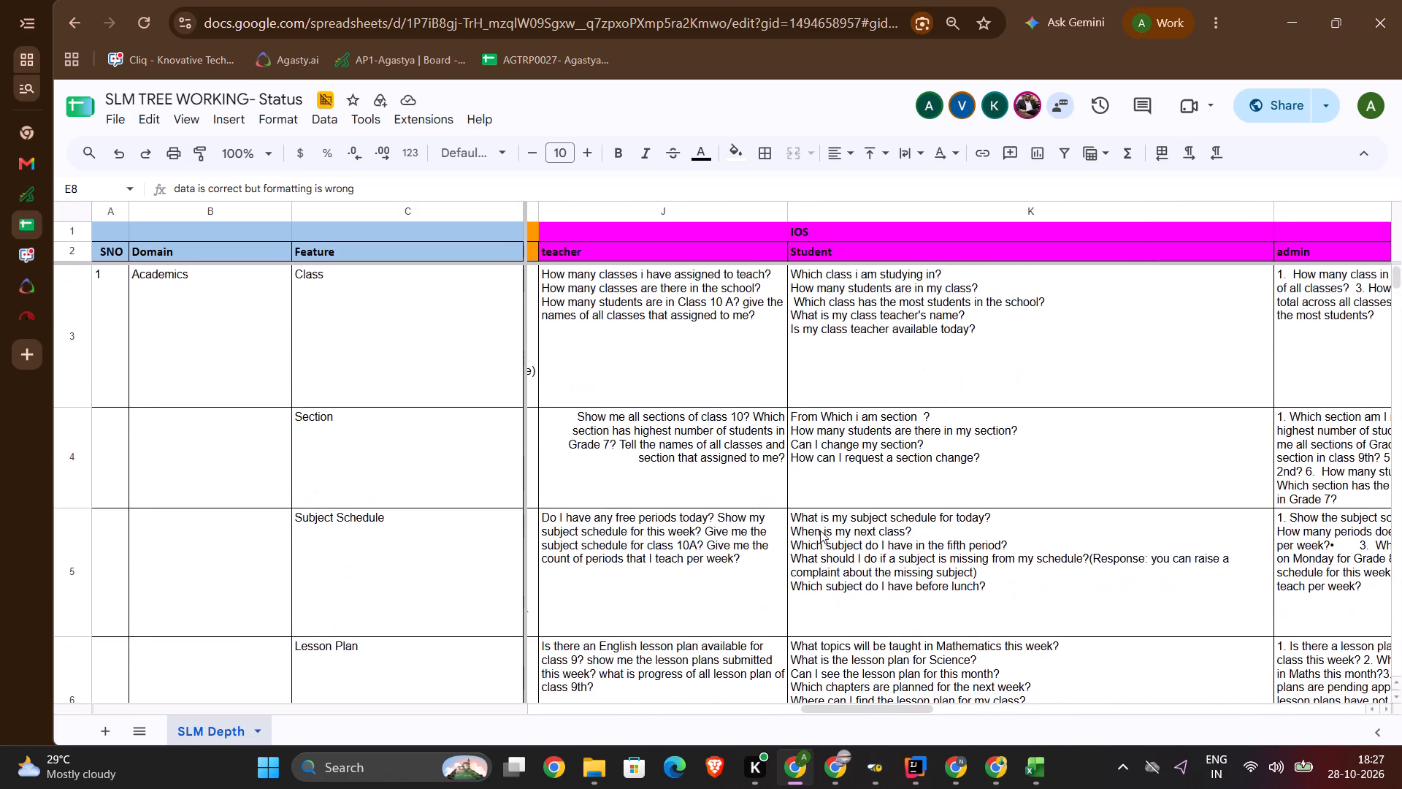
pyautogui.scroll(1, 820, 530)
pyautogui.scroll(-4, 820, 530)
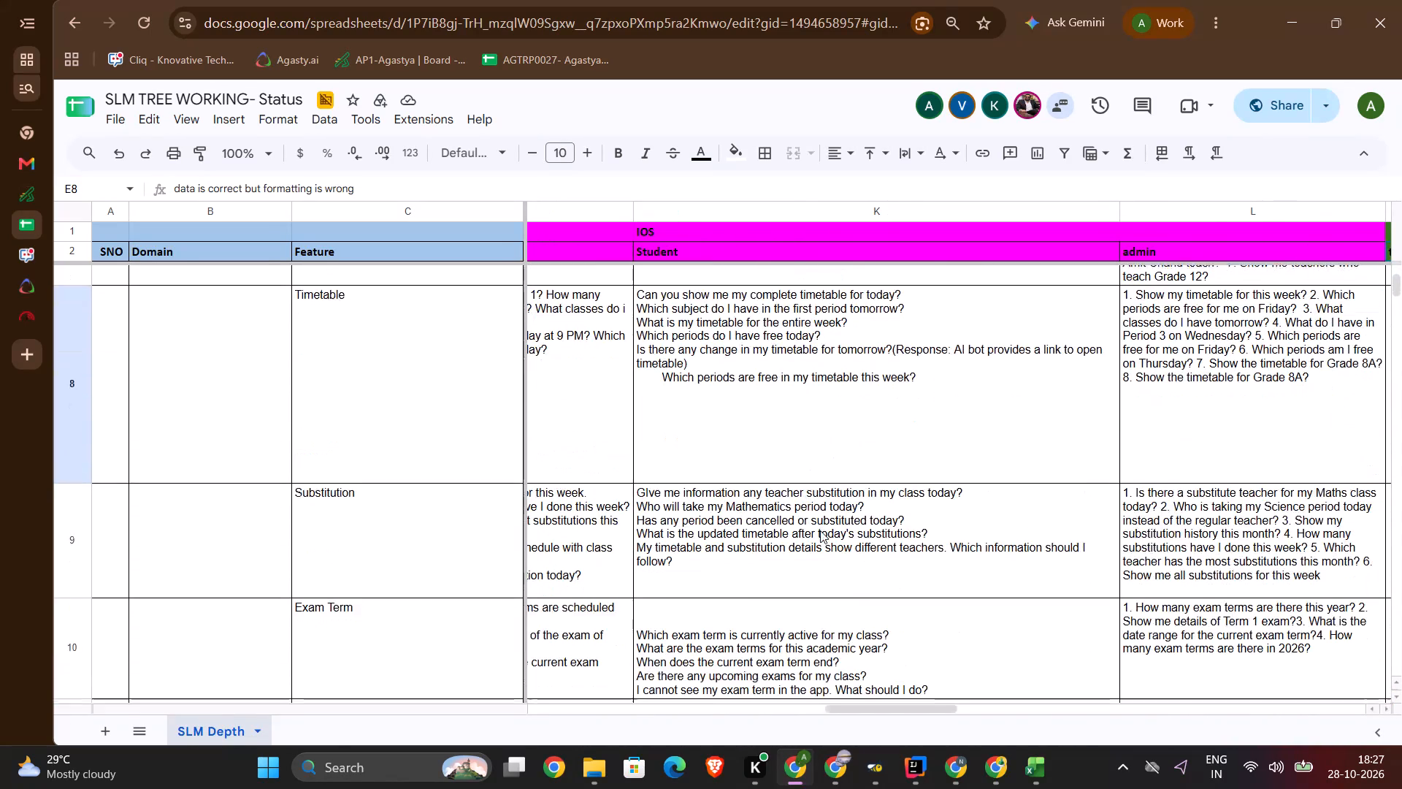
# Review the IOS teacher and student entries from the later Academics features down through the HRMS features.
pyautogui.scroll(-7, 820, 530)
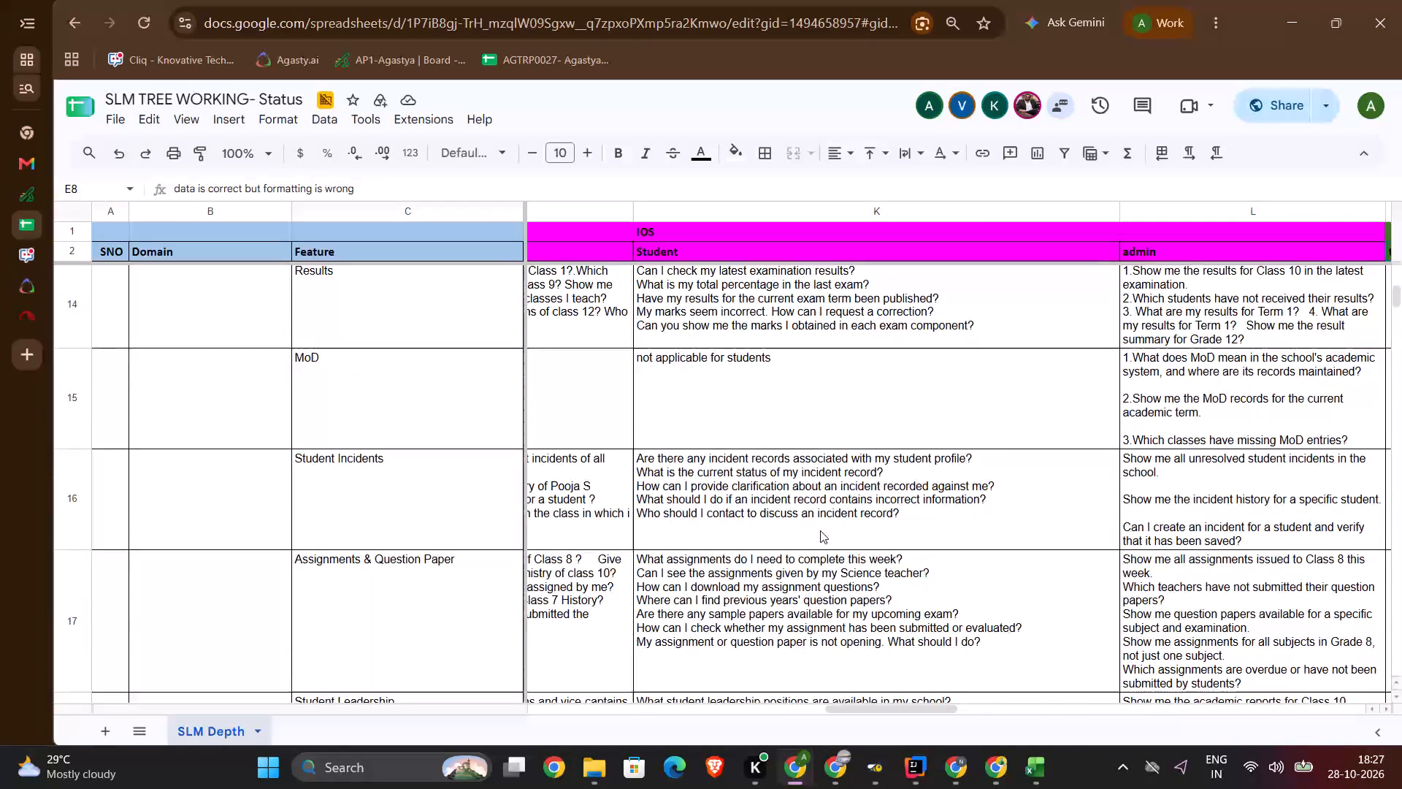
pyautogui.scroll(-6, 820, 530)
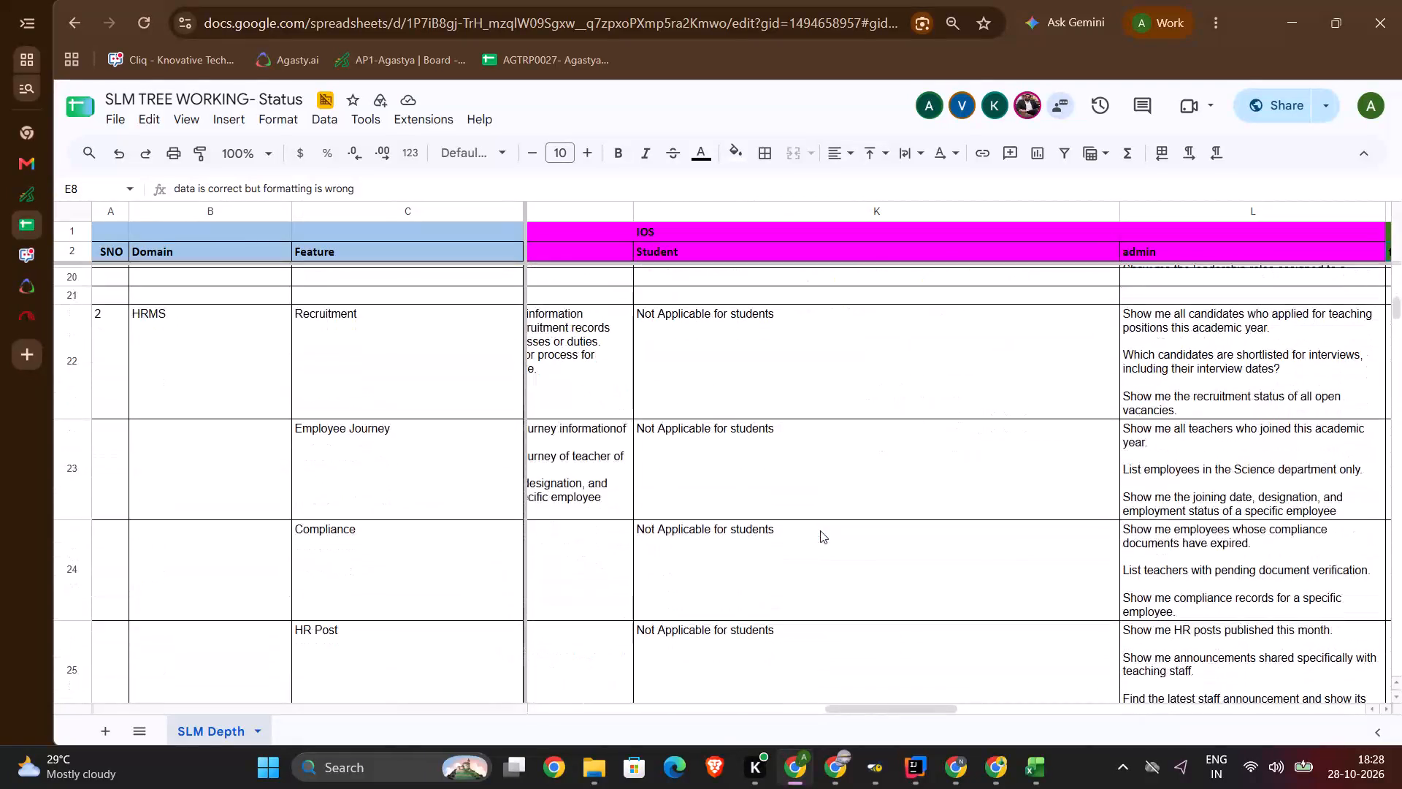
pyautogui.scroll(-2, 820, 530)
pyautogui.hscroll(-3, 820, 530)
pyautogui.hscroll(1, 820, 530)
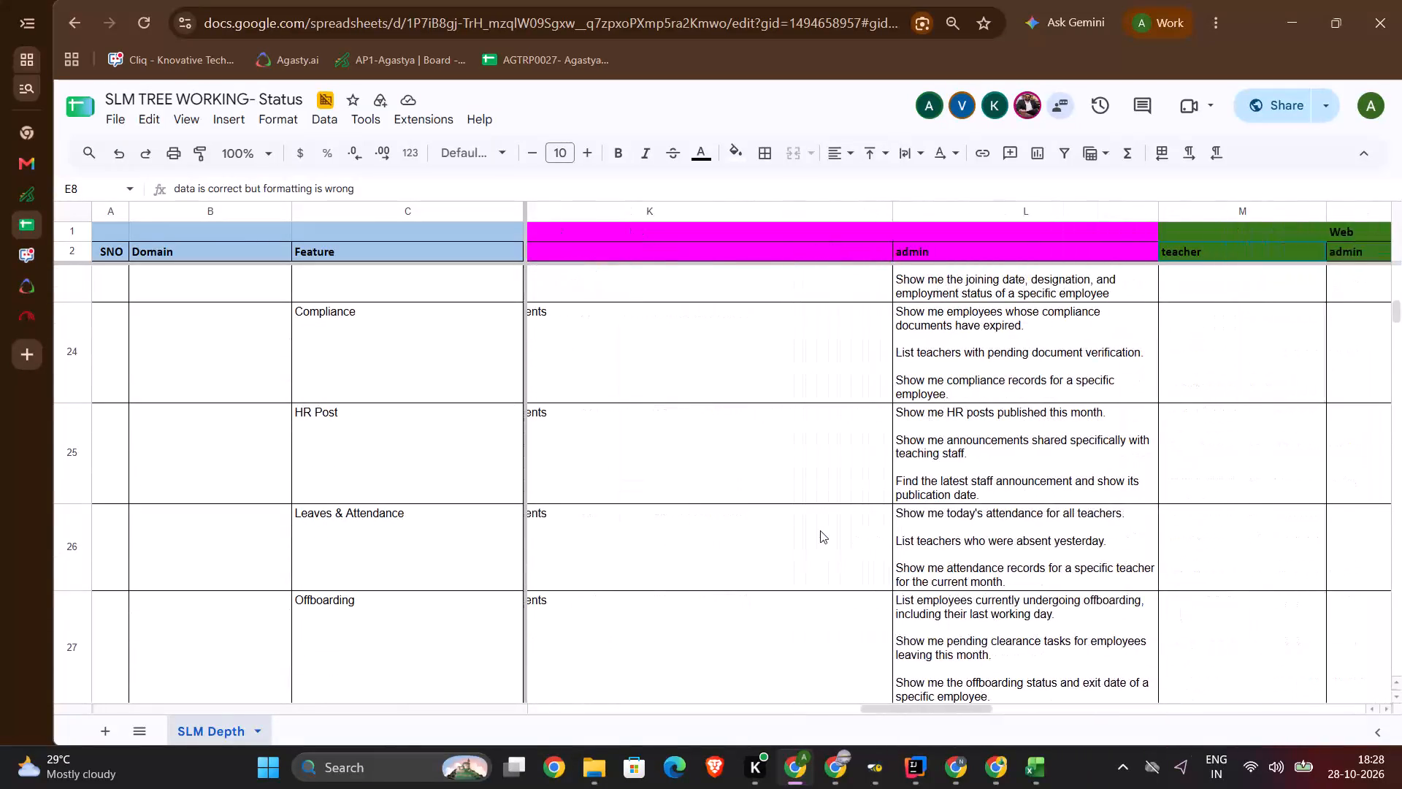
pyautogui.hscroll(2, 820, 530)
pyautogui.scroll(1, 820, 530)
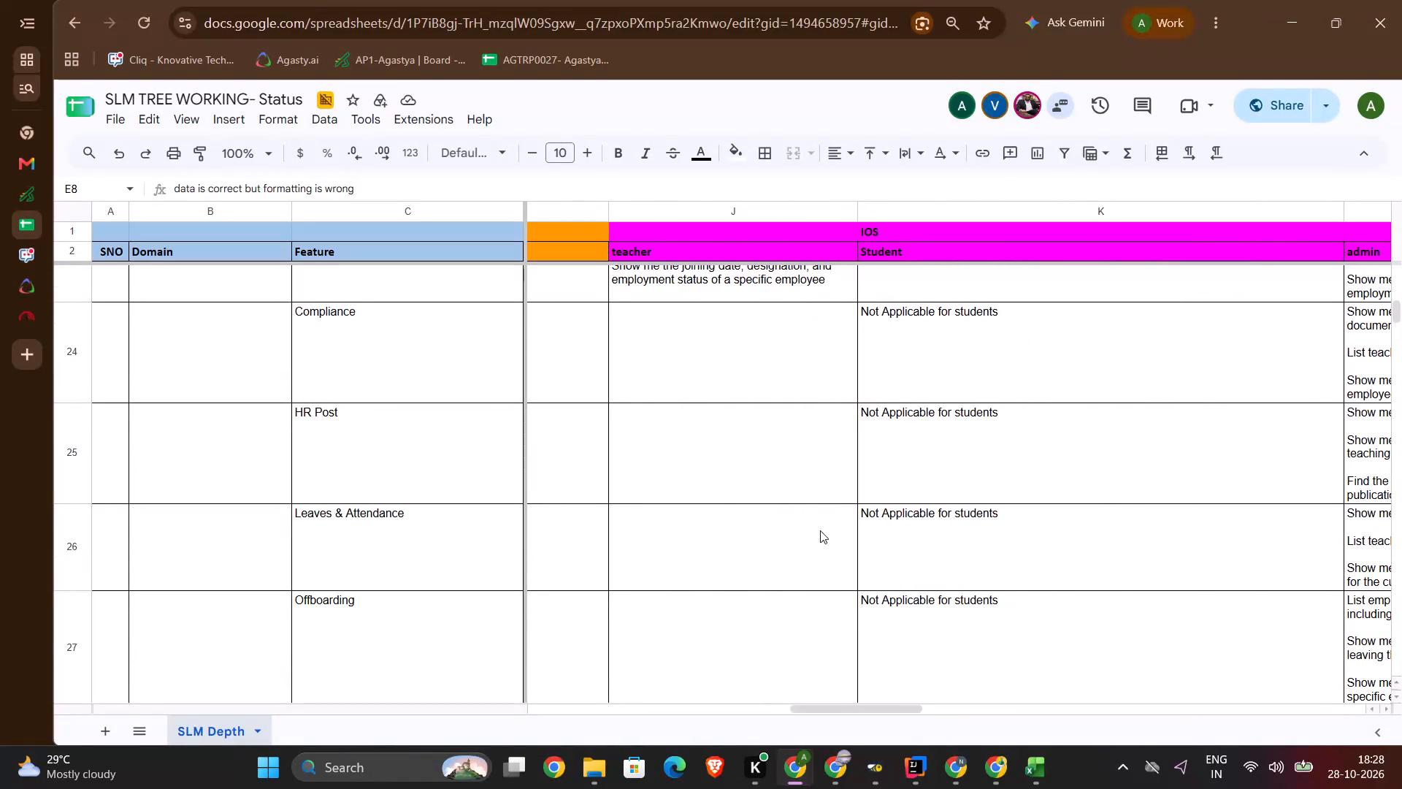
pyautogui.scroll(1, 820, 530)
pyautogui.scroll(2, 720, 419)
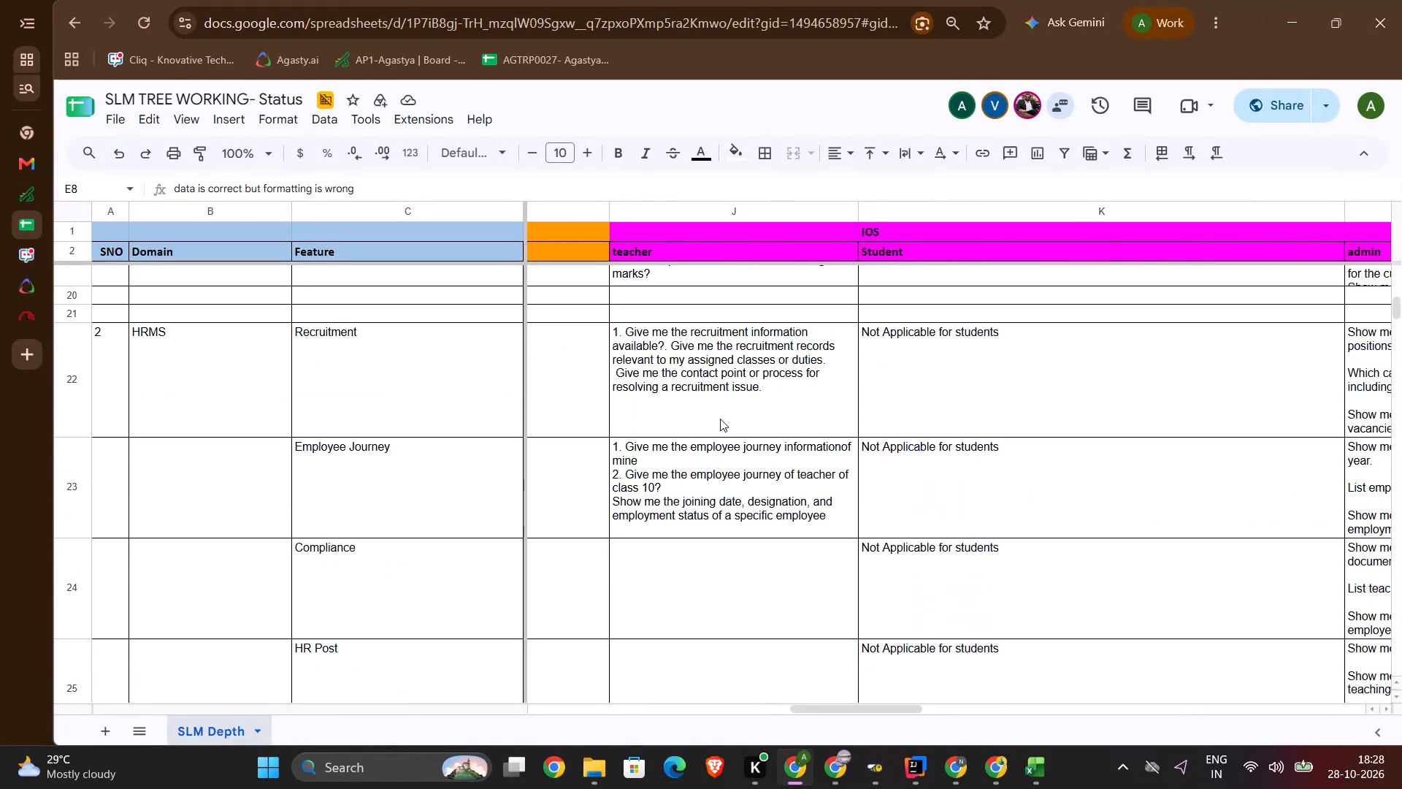
pyautogui.scroll(-1, 720, 419)
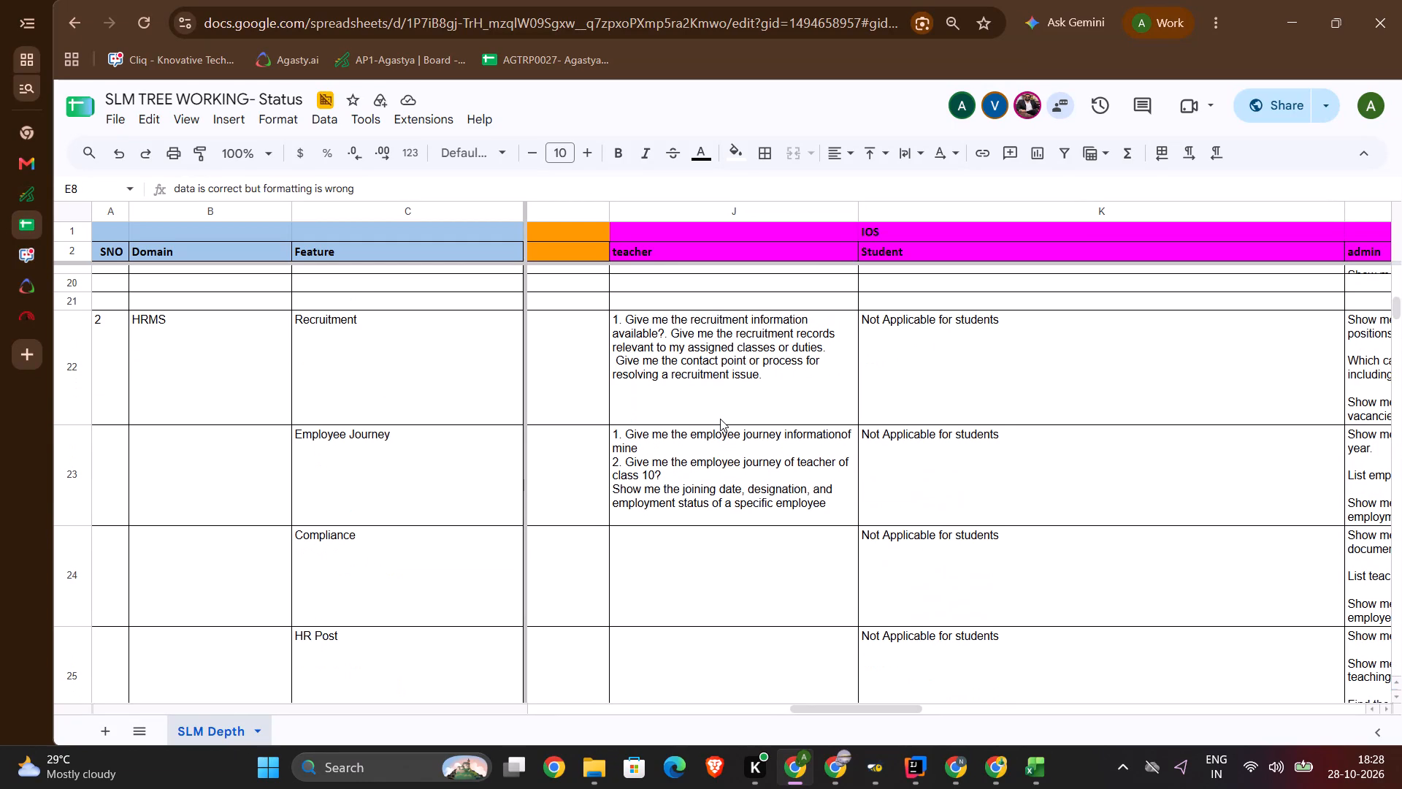
pyautogui.scroll(-2, 720, 419)
pyautogui.hscroll(8, 720, 419)
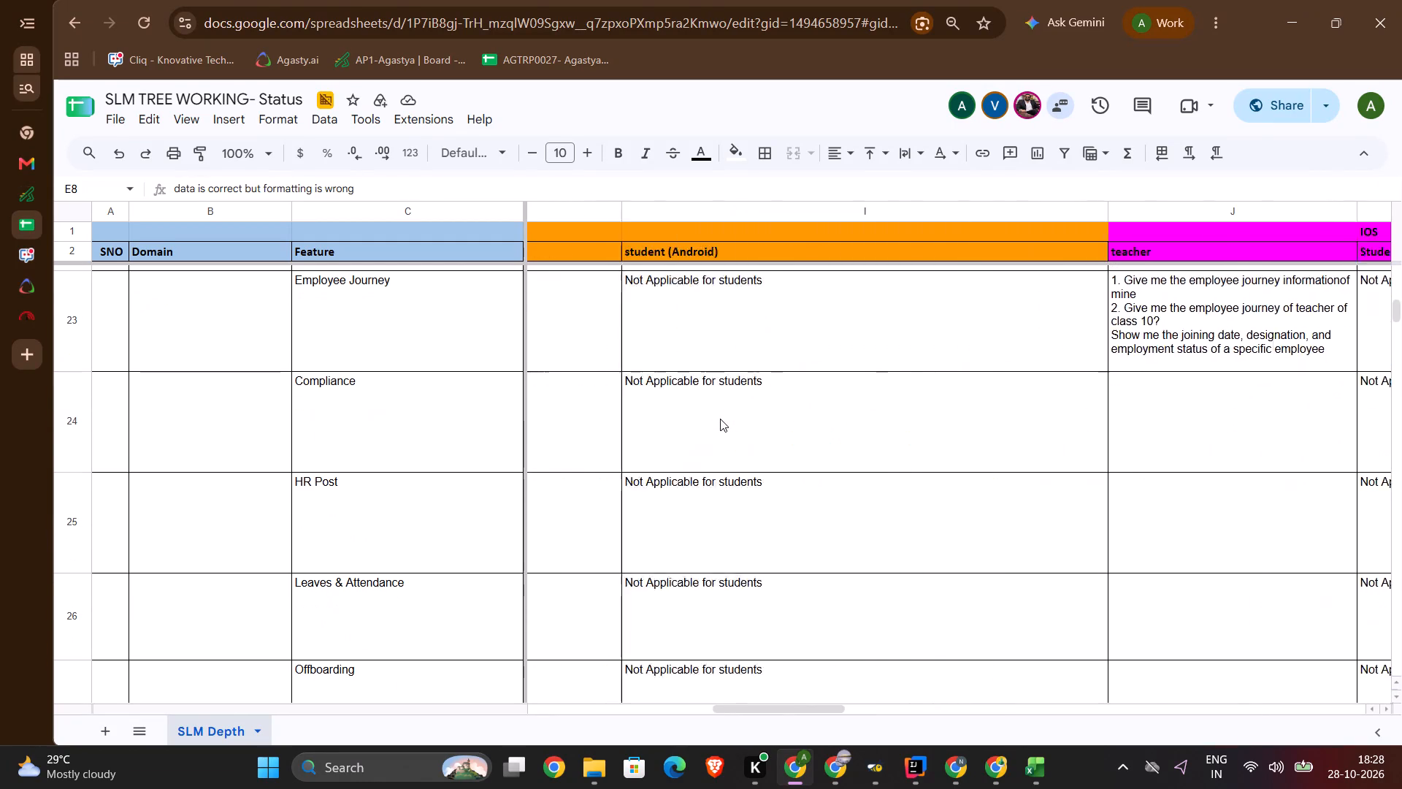
pyautogui.hscroll(5, 720, 419)
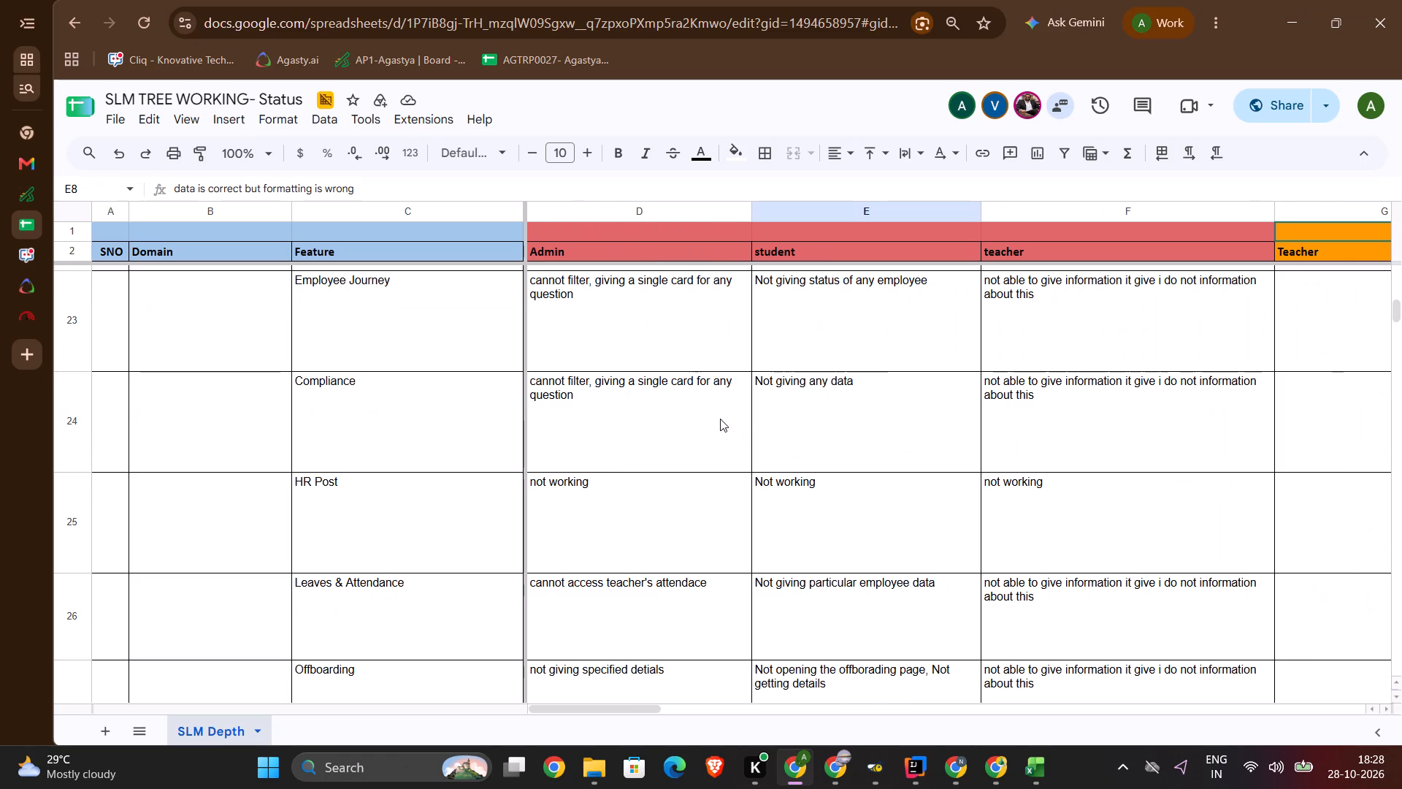
# Compare the Android, IOS and Web entries of the HRMS features to look for IOS teacher cells that need questions.
pyautogui.hscroll(-1, 720, 419)
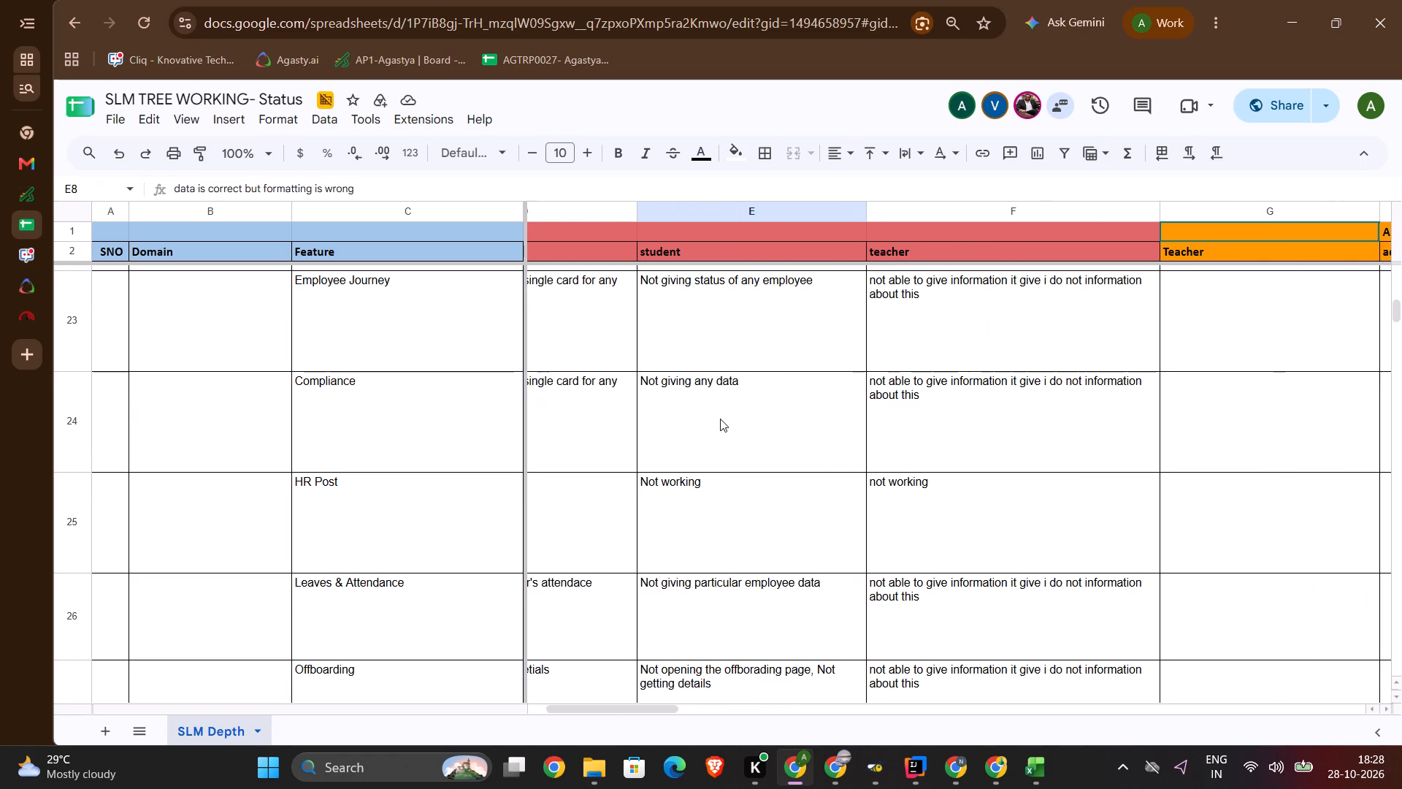
pyautogui.hscroll(-7, 720, 419)
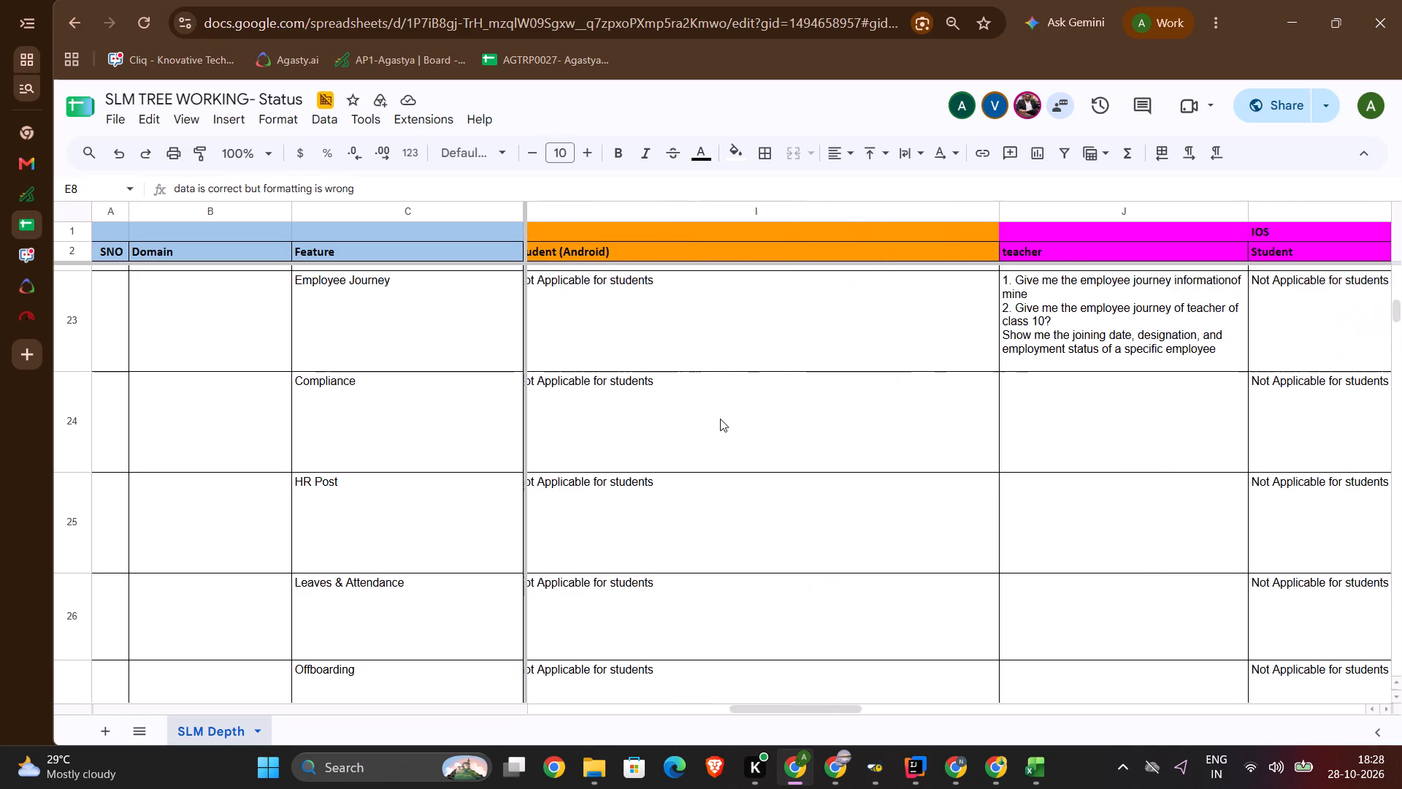
pyautogui.hscroll(-5, 720, 419)
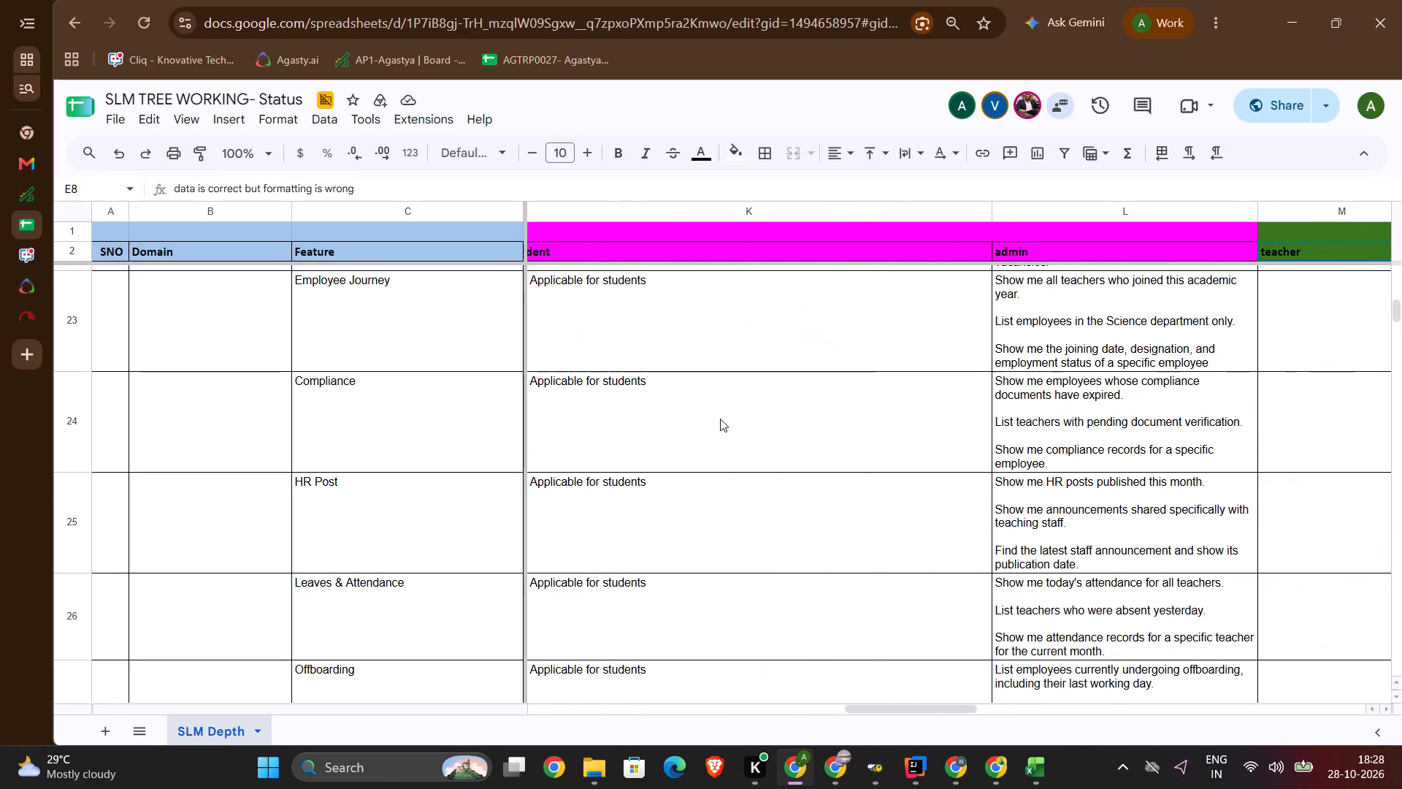
pyautogui.hscroll(-1, 720, 419)
pyautogui.scroll(4, 720, 419)
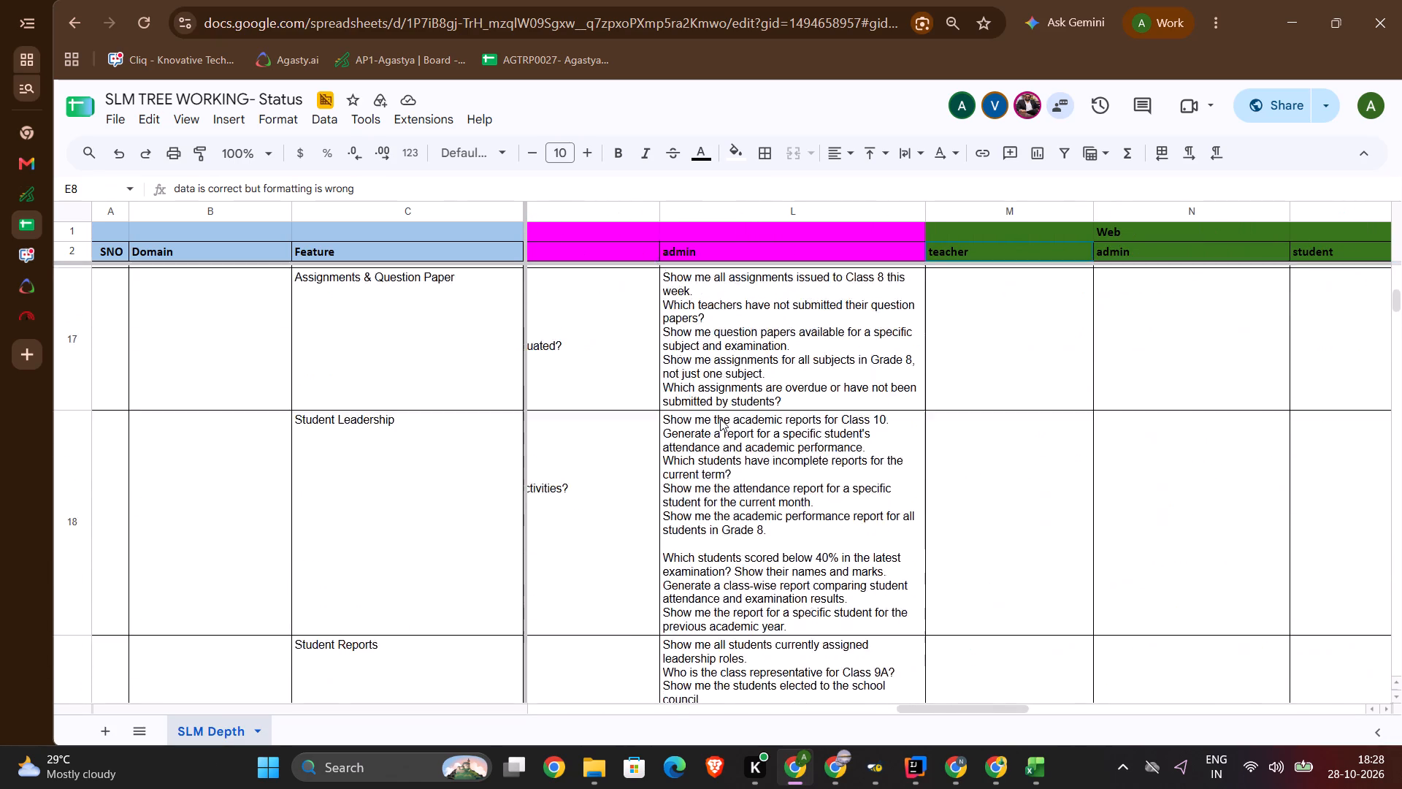
pyautogui.scroll(15, 720, 419)
pyautogui.hscroll(4, 720, 419)
pyautogui.hscroll(5, 773, 321)
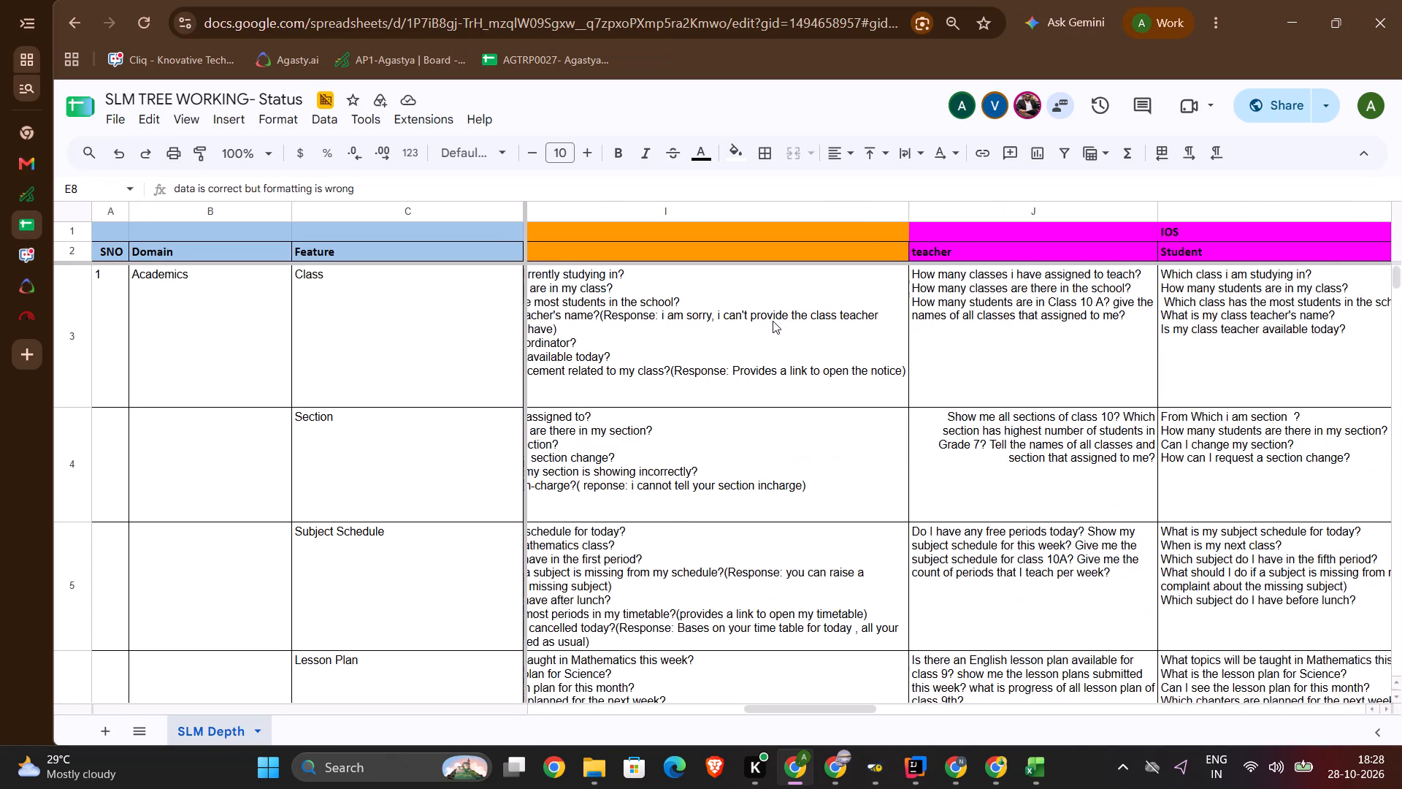
pyautogui.hscroll(-1, 773, 321)
pyautogui.scroll(-12, 773, 321)
pyautogui.scroll(2, 773, 321)
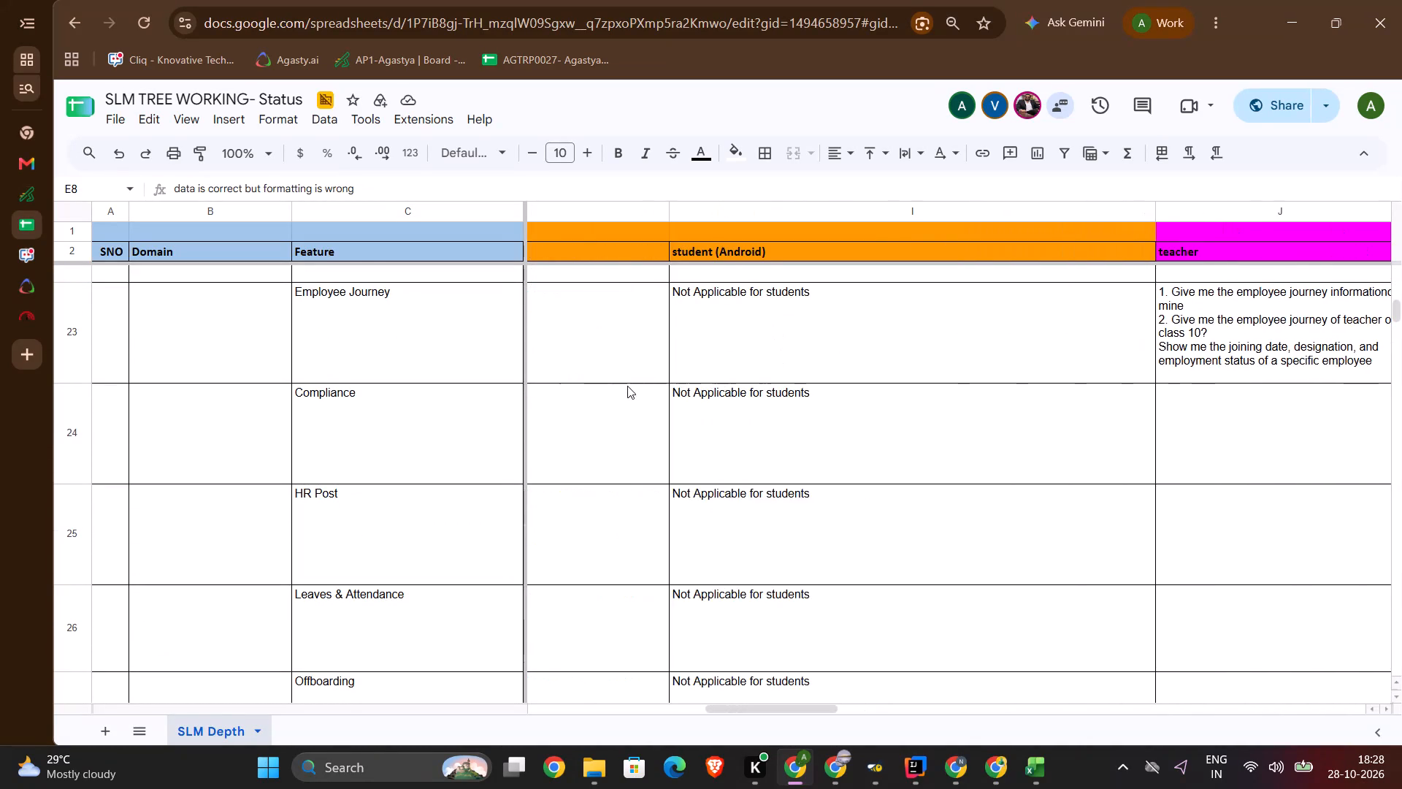
# Open the IOS teacher Compliance cell, switch to Excel and search Teacher_Student_AI_Questions_Revised.xlsx for the HRMS questions.
pyautogui.tripleClick(1027, 394)
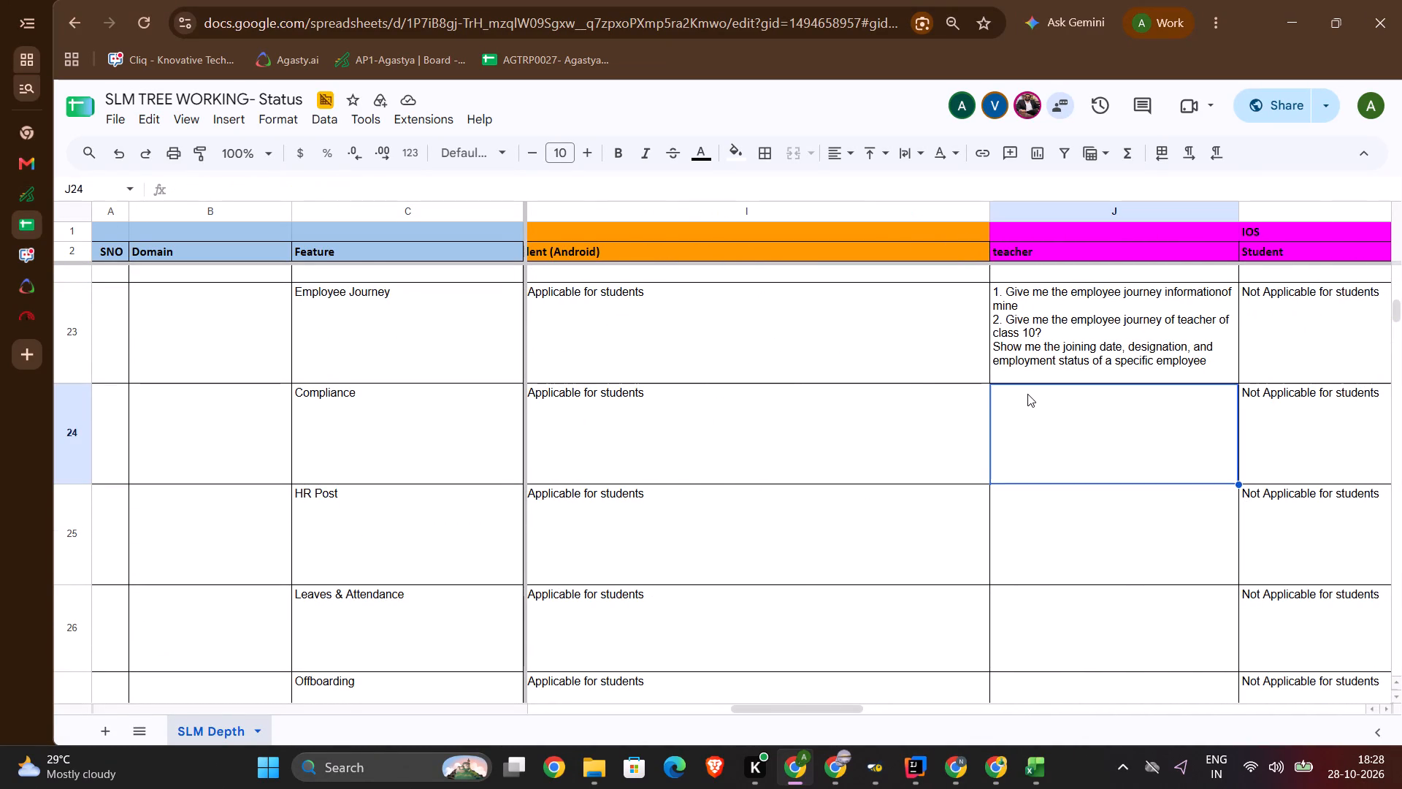
pyautogui.click(1027, 394)
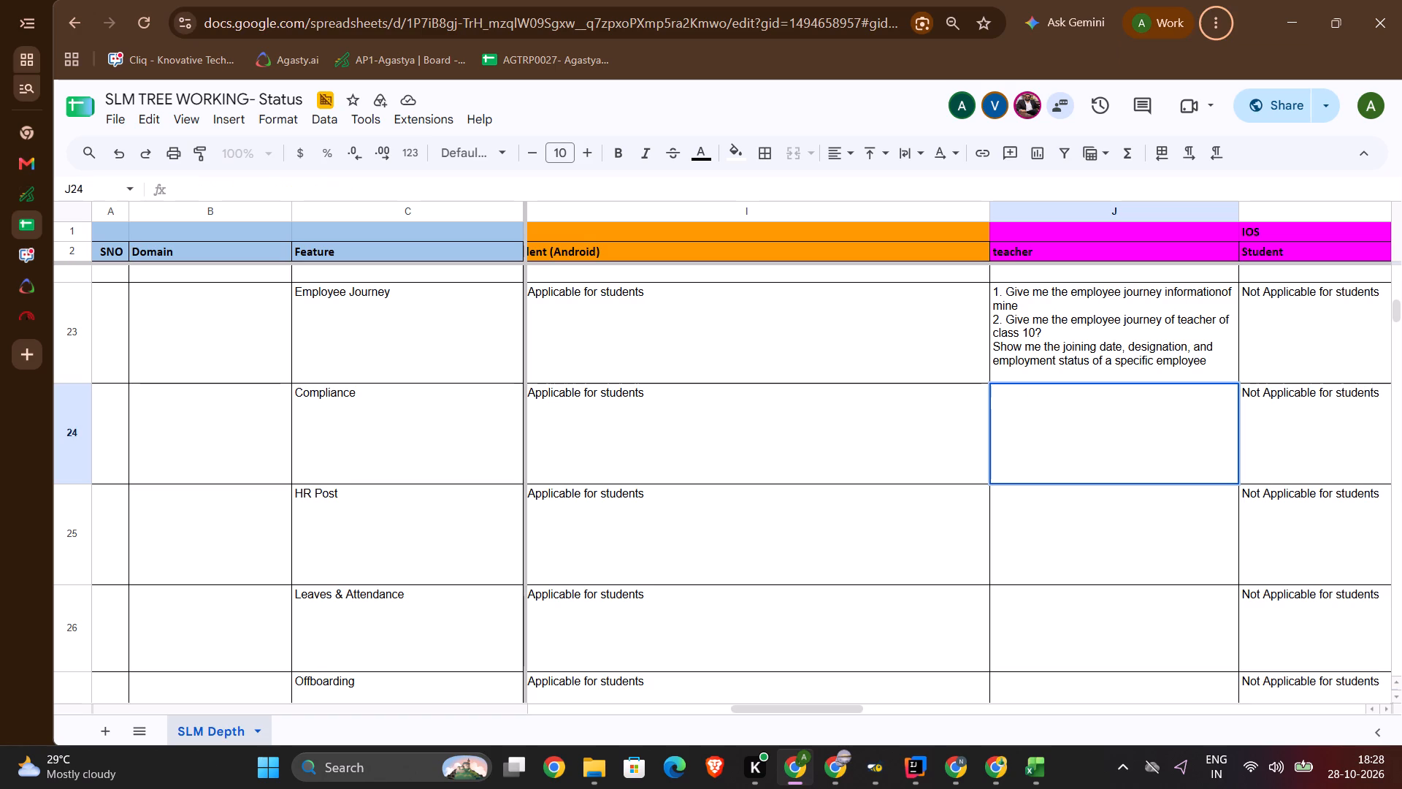
pyautogui.click(1026, 394)
pyautogui.hotkey('alt', 'Tab')
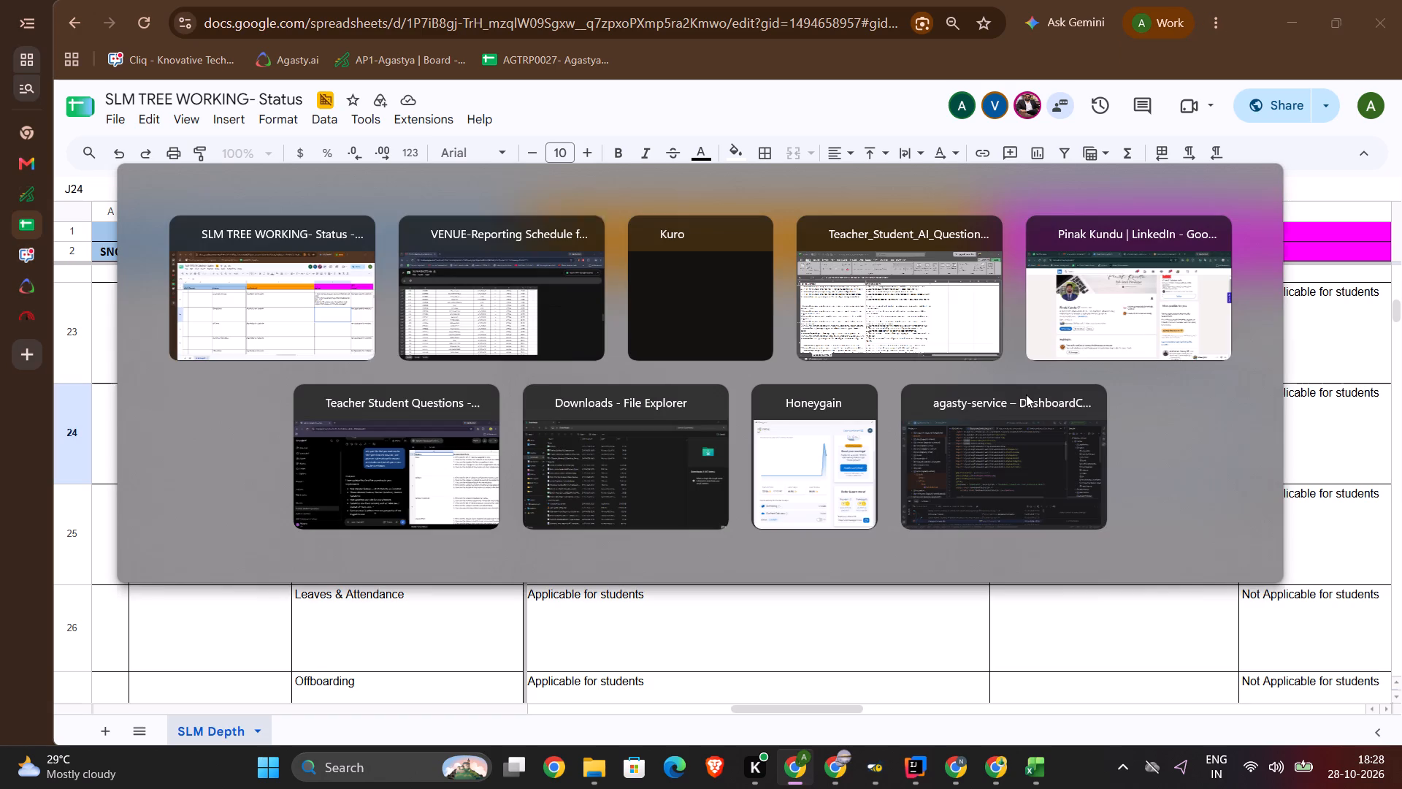
pyautogui.hotkey('alt', 'Tab')
pyautogui.hotkey('alt', 'Tab')
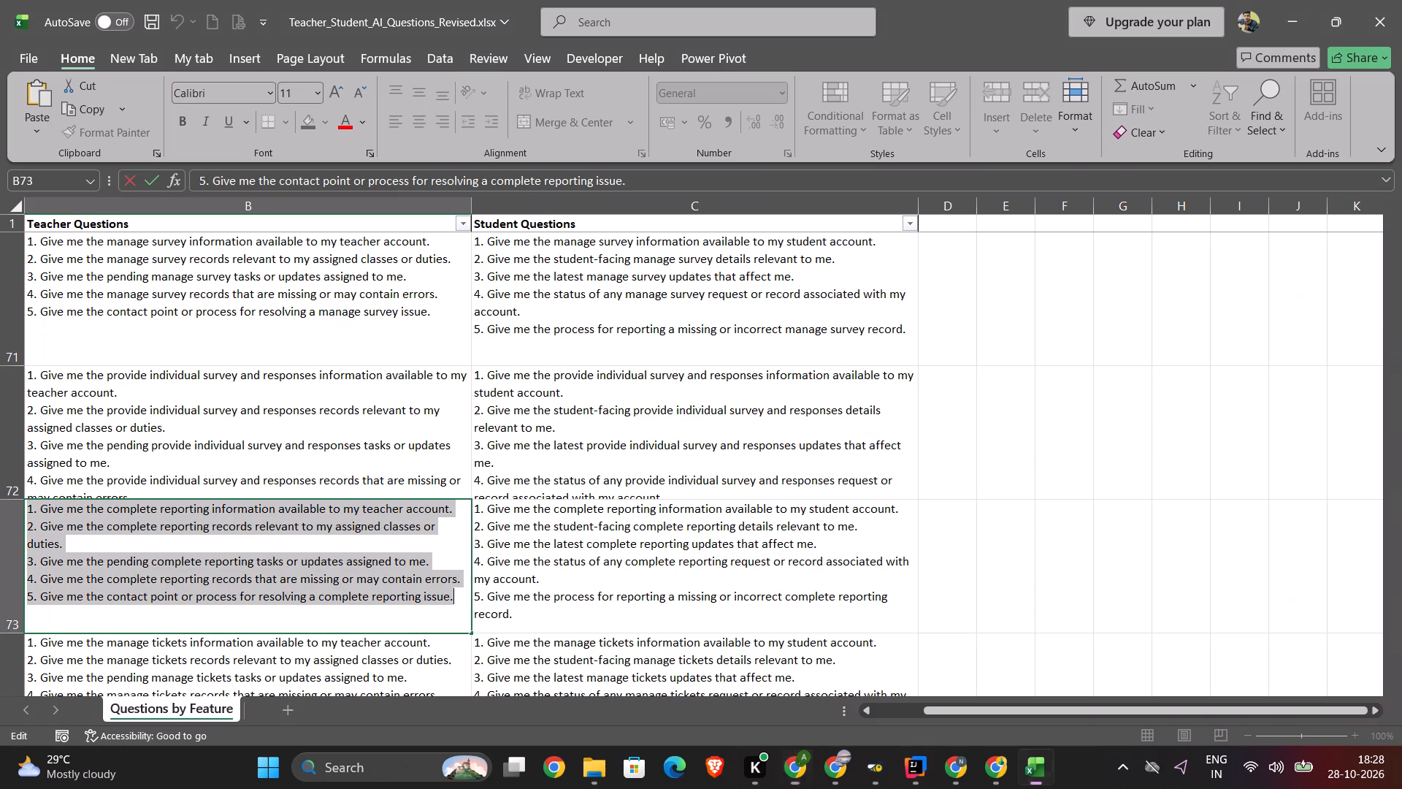
pyautogui.click(590, 339)
pyautogui.hscroll(4, 590, 339)
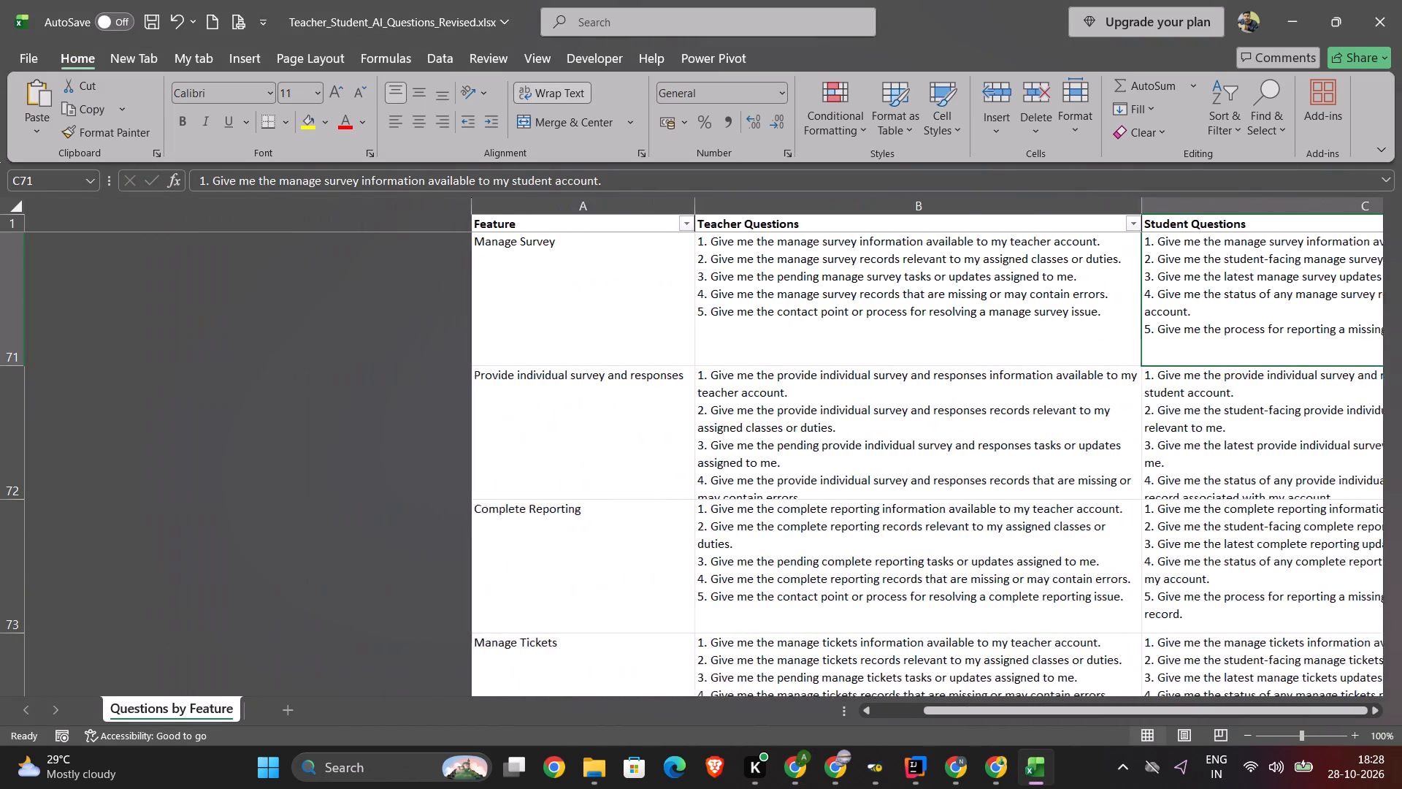
pyautogui.scroll(1, 590, 339)
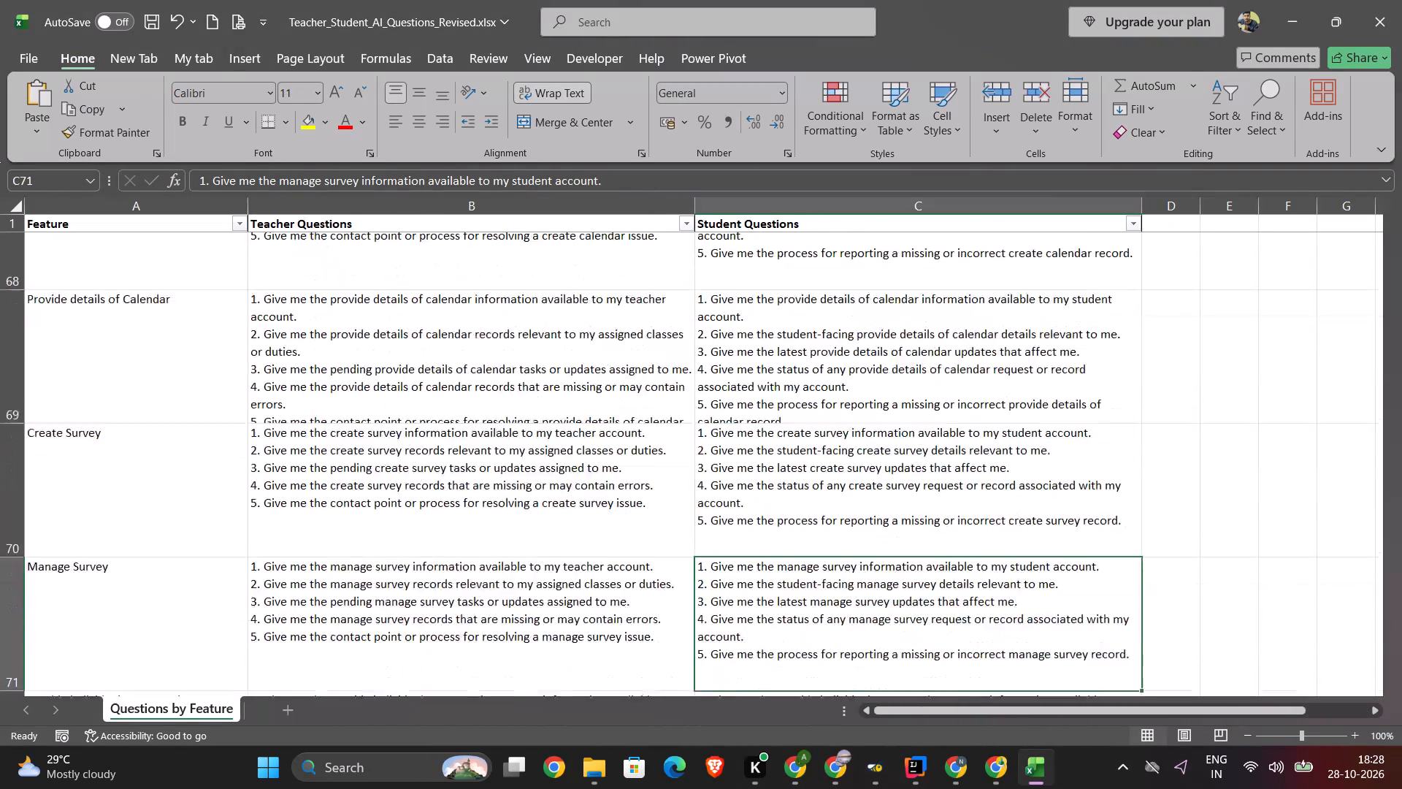
pyautogui.scroll(1, 590, 339)
pyautogui.hotkey('alt', 'Tab')
pyautogui.hotkey('alt', 'Tab')
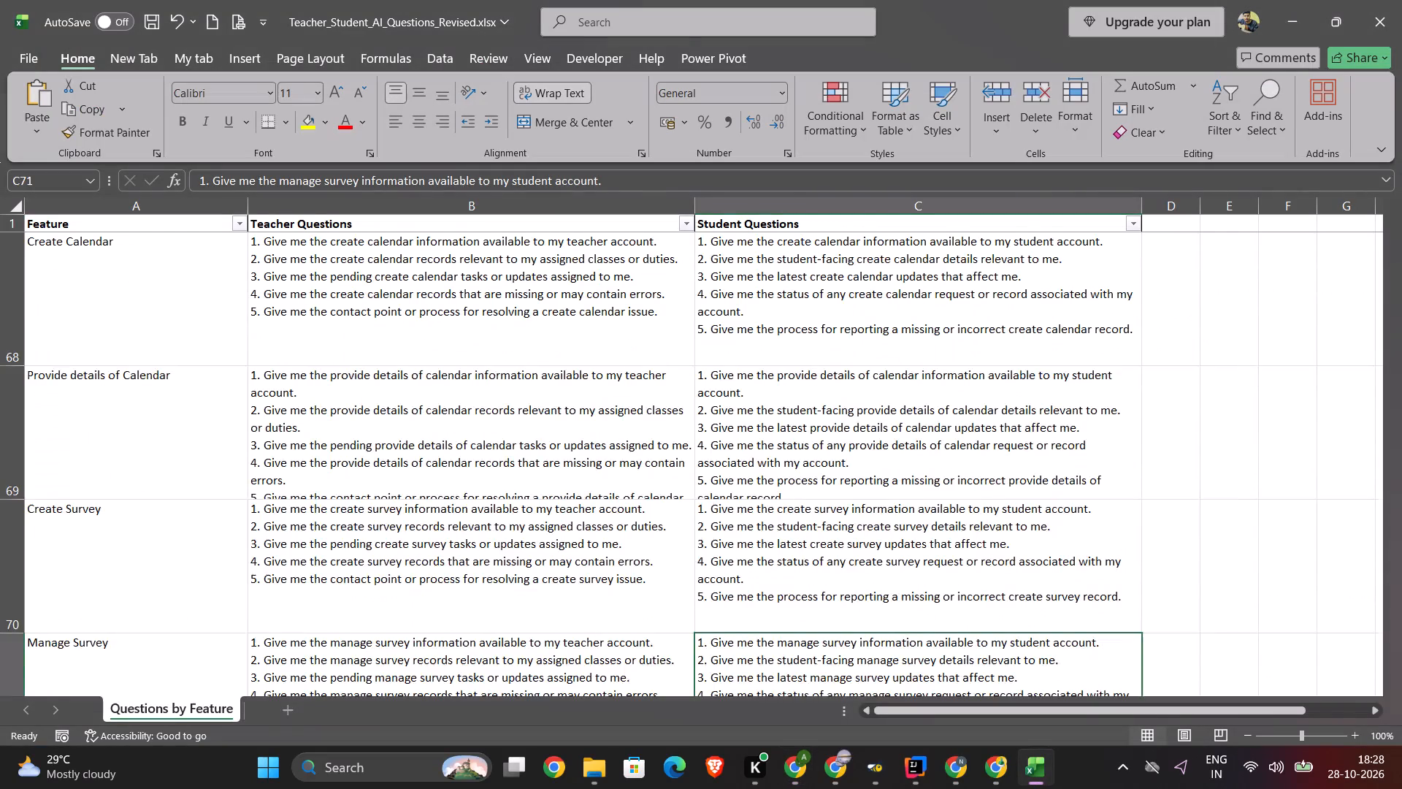
pyautogui.scroll(11, 590, 339)
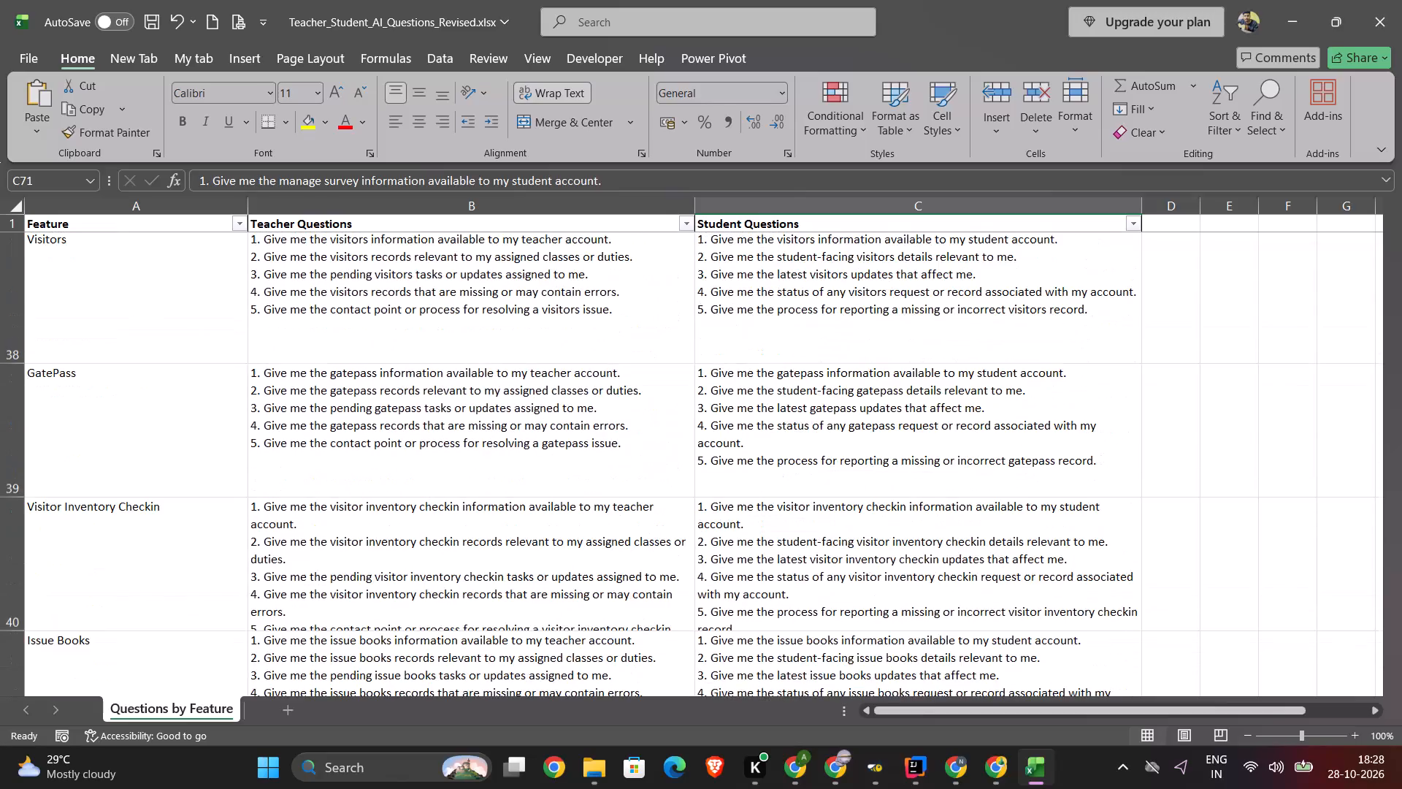
pyautogui.scroll(5, 590, 339)
pyautogui.scroll(-1, 590, 339)
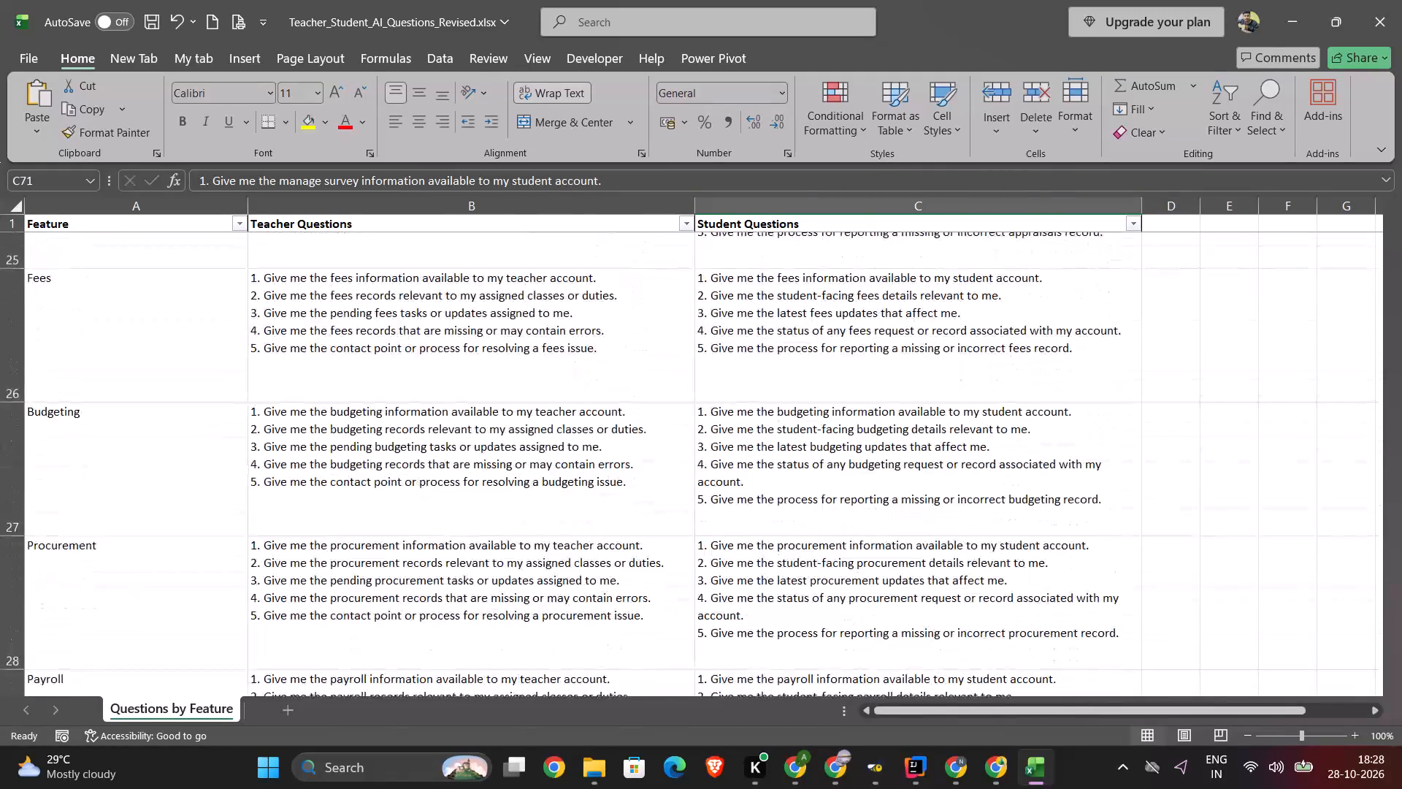
pyautogui.scroll(-1, 590, 339)
pyautogui.scroll(2, 590, 339)
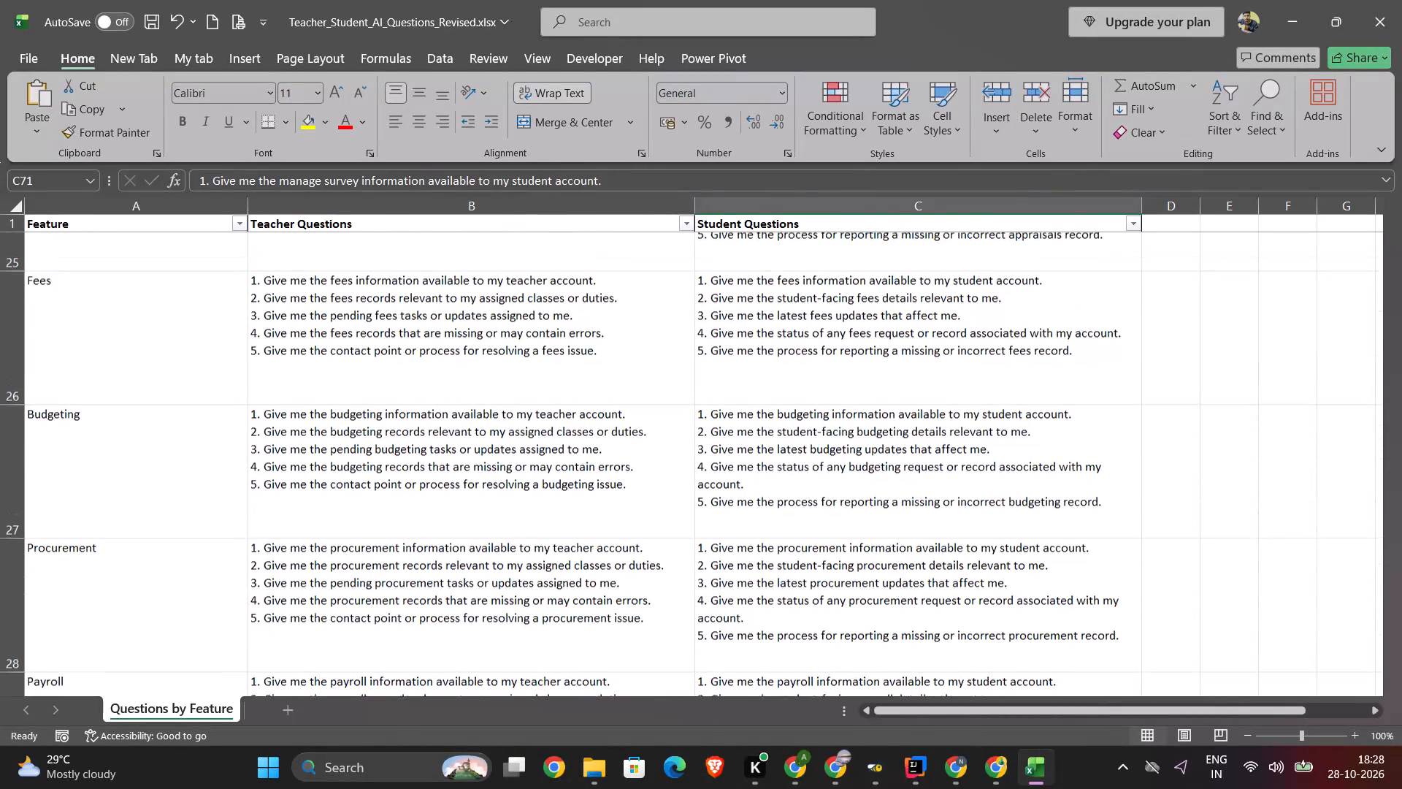
pyautogui.scroll(2, 590, 339)
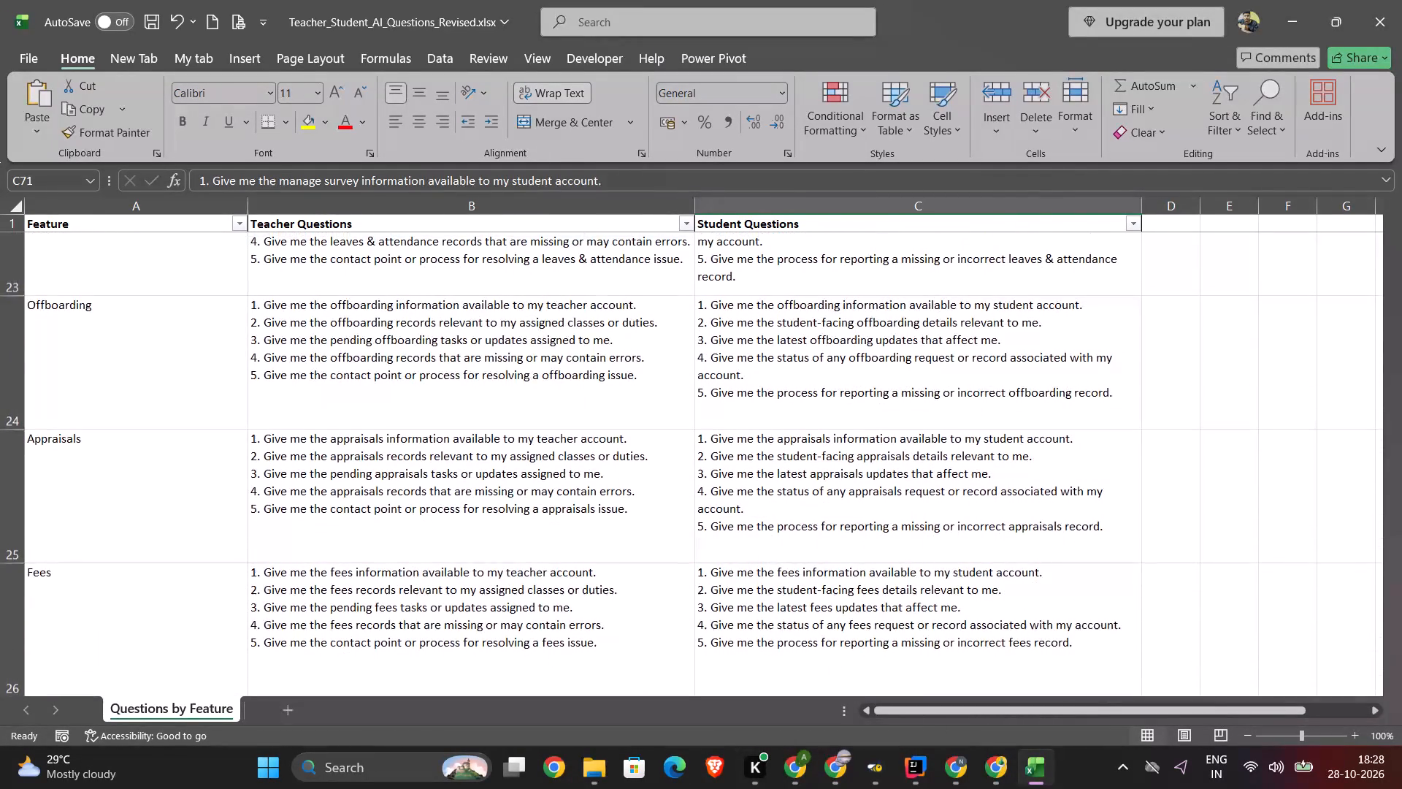
pyautogui.scroll(1, 590, 339)
# Reopen the IOS teacher Compliance cell in the status sheet and locate the Compliance teacher questions in the Excel workbook.
pyautogui.hotkey('alt', 'Tab')
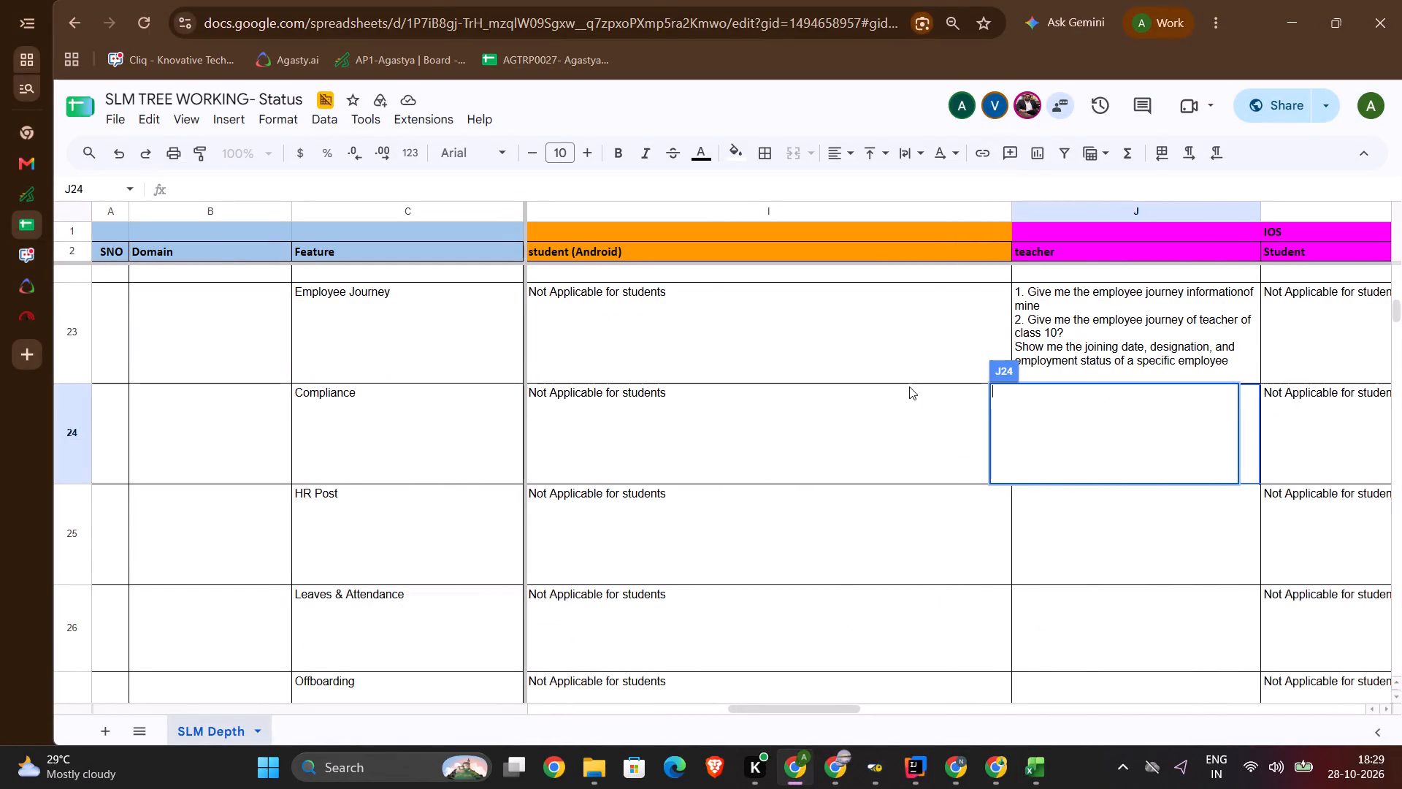
pyautogui.click(1012, 408)
pyautogui.click(1060, 404)
pyautogui.click(885, 427)
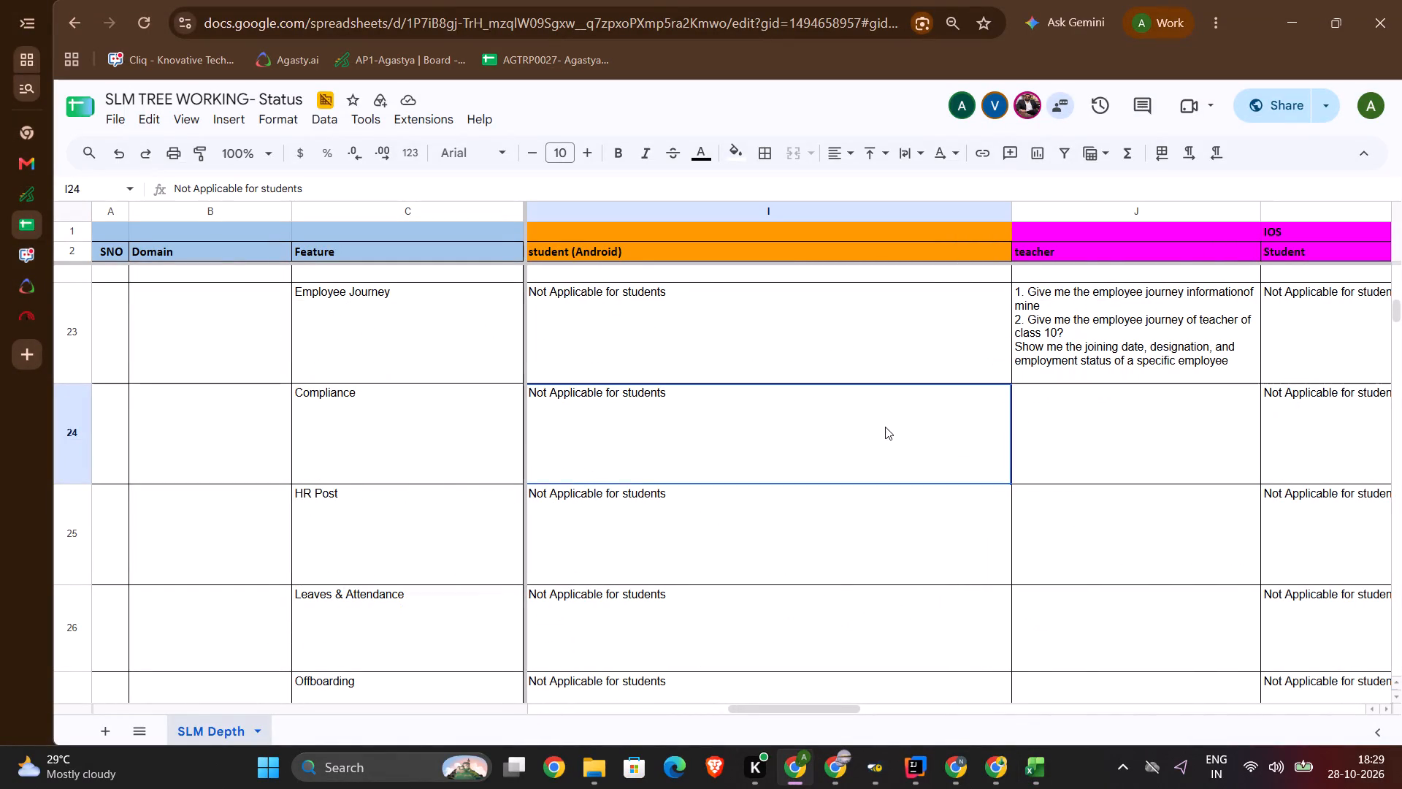
pyautogui.click(1108, 392)
pyautogui.tripleClick(1062, 391)
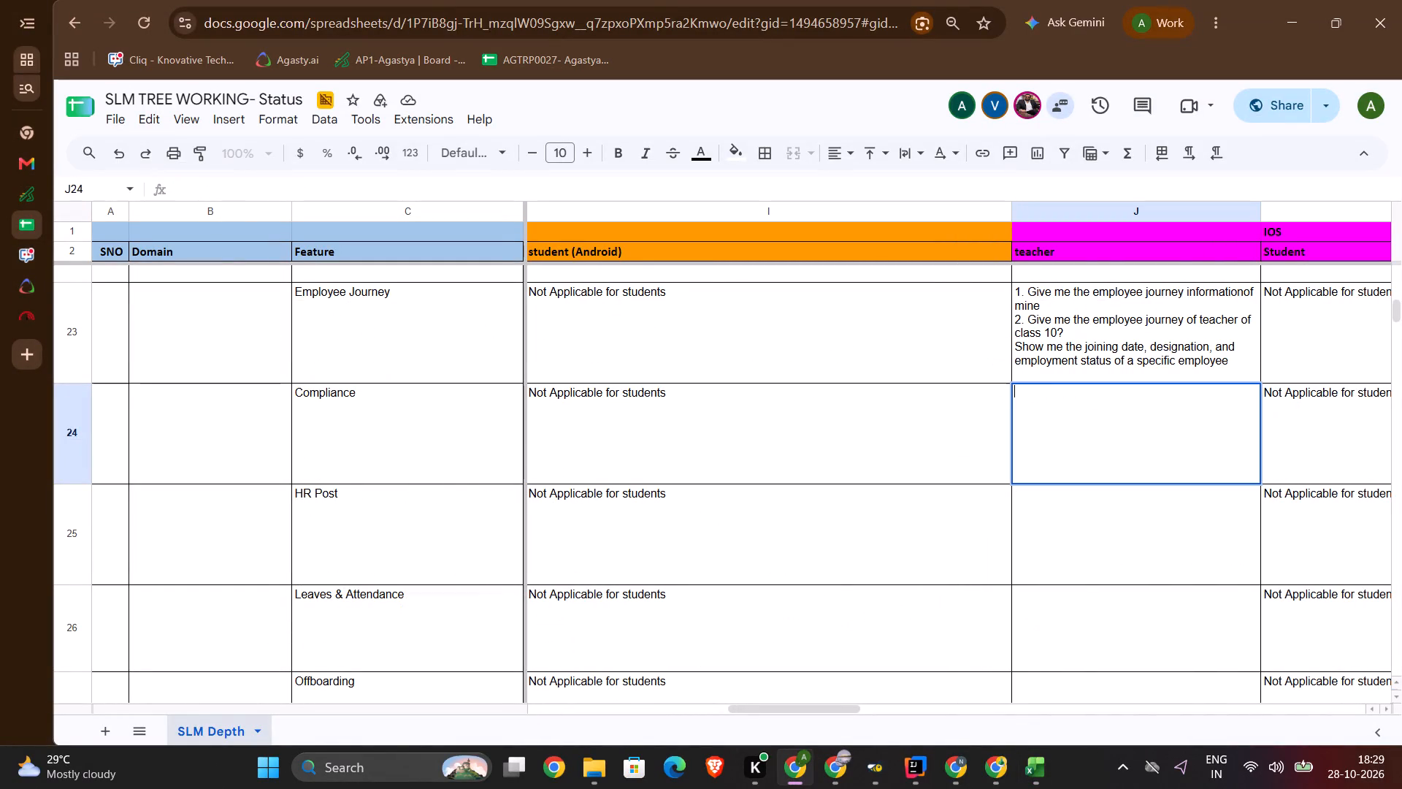
pyautogui.hotkey('alt', 'Tab')
pyautogui.scroll(-1, 480, 350)
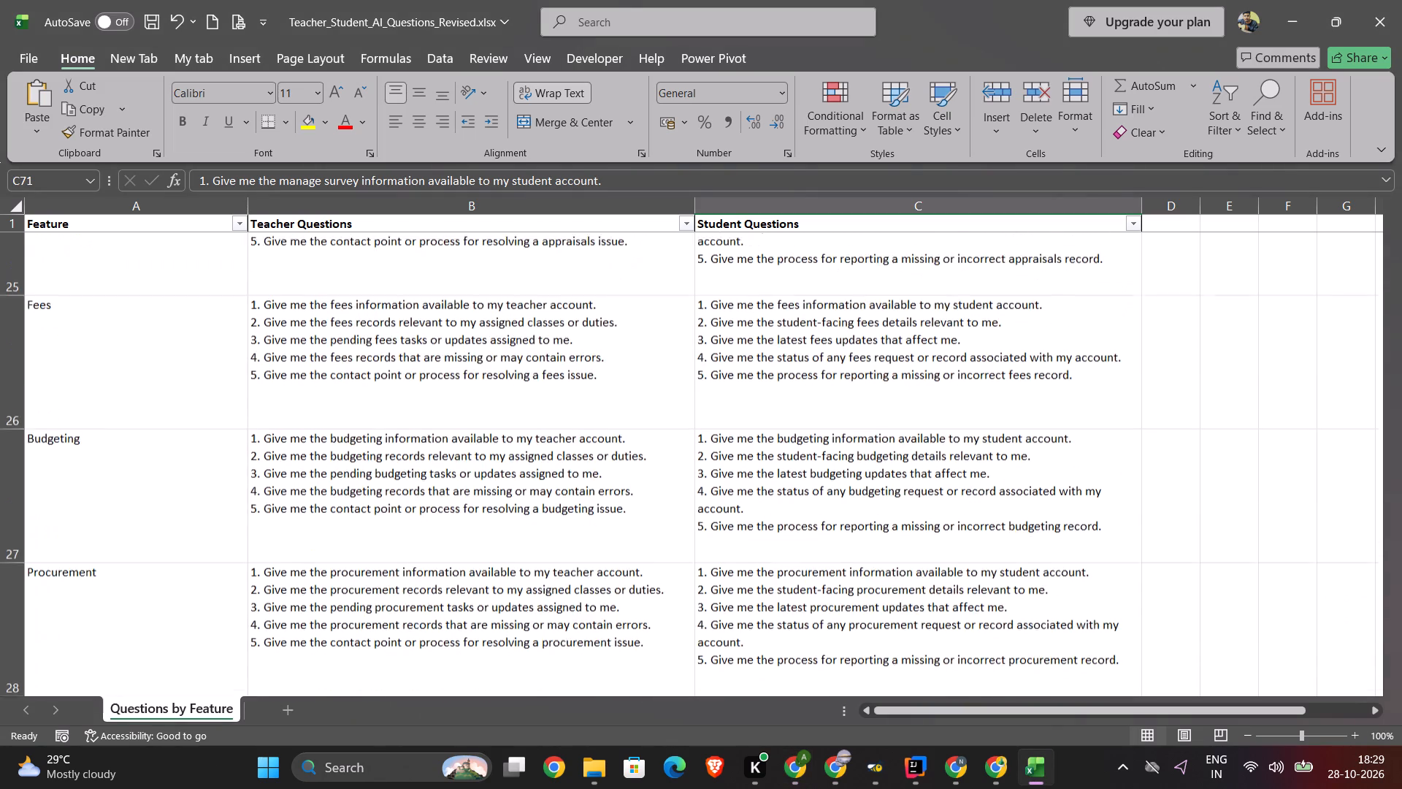
pyautogui.scroll(-5, 480, 350)
pyautogui.scroll(1, 480, 350)
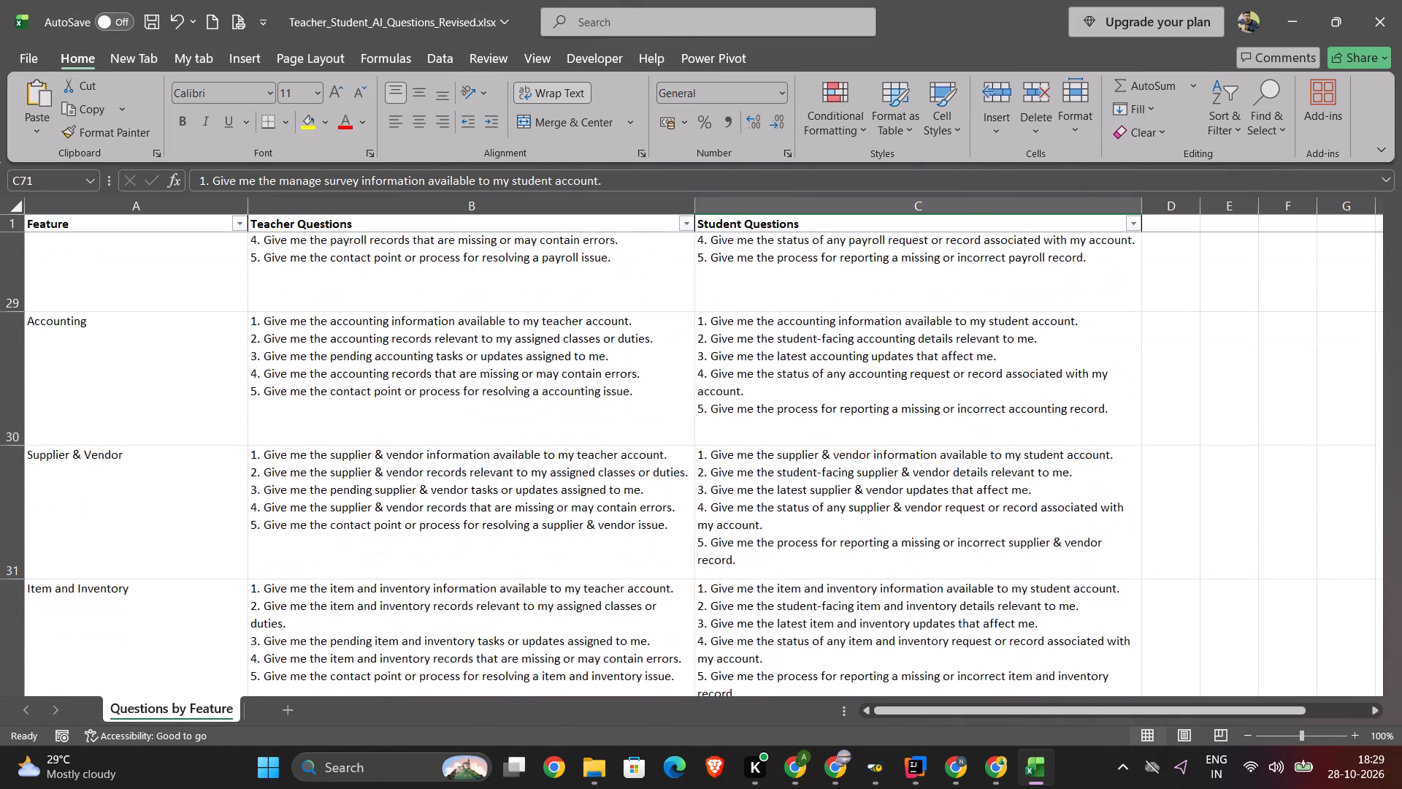
pyautogui.scroll(3, 480, 350)
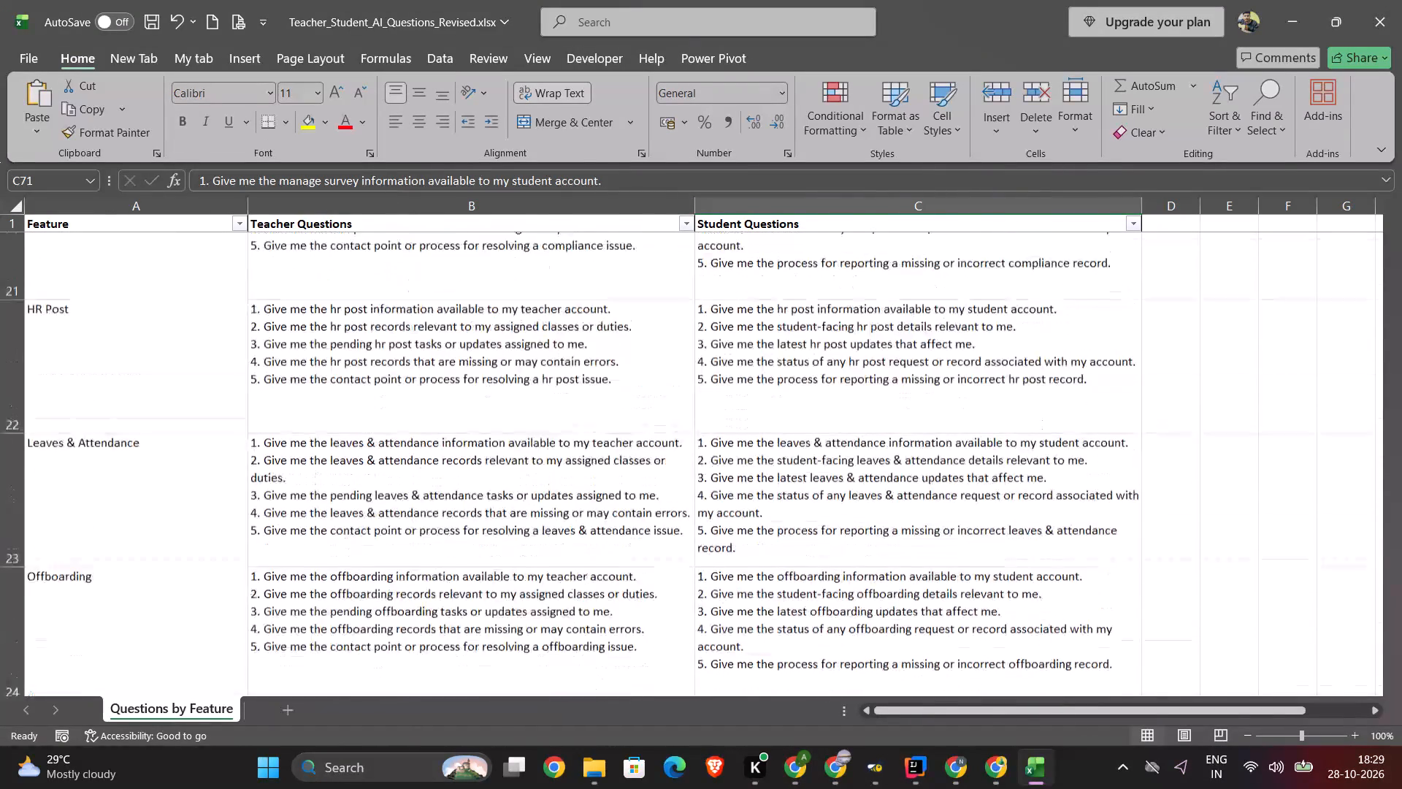
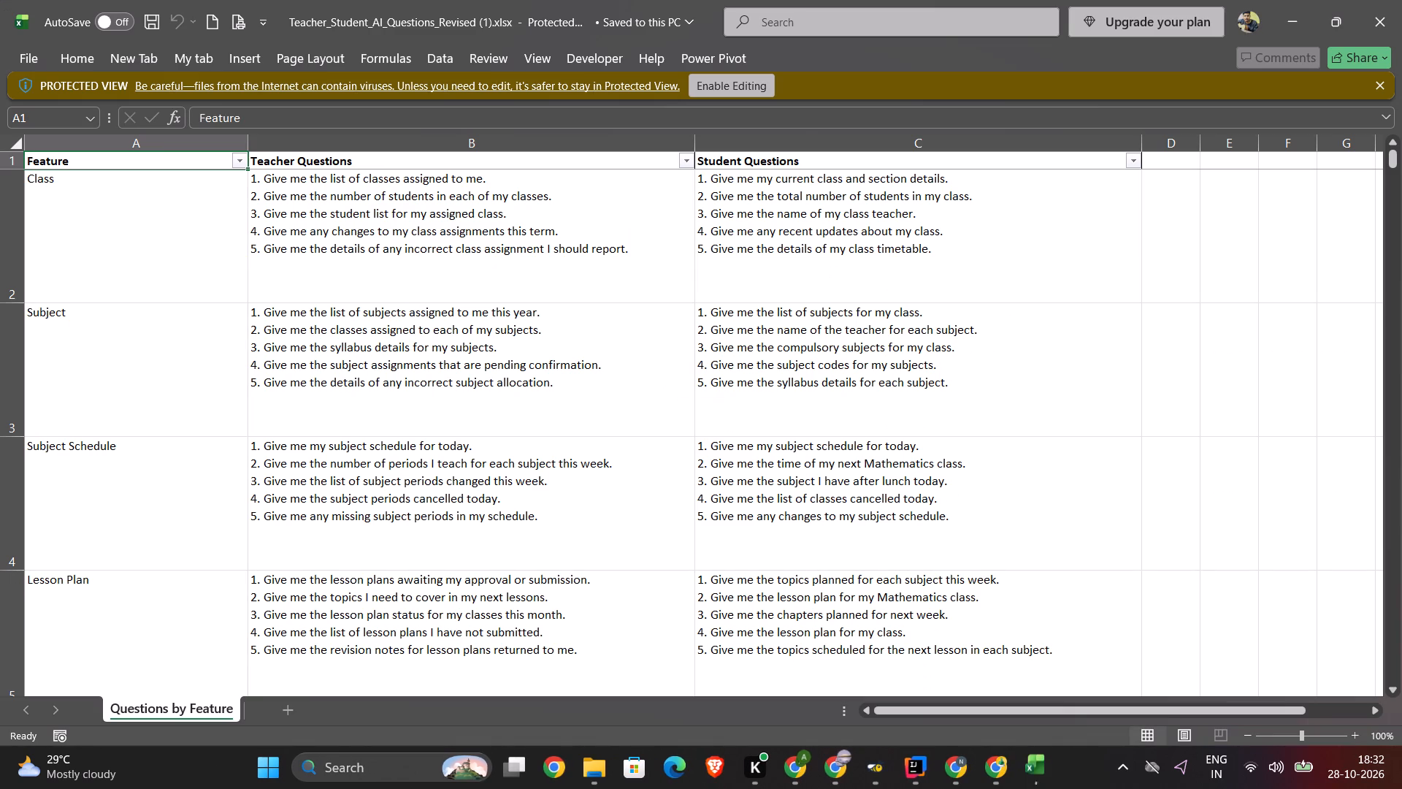
# Enable editing for the downloaded Teacher_Student_AI_Questions_Revised (1) workbook in Excel.
pyautogui.click(778, 91)
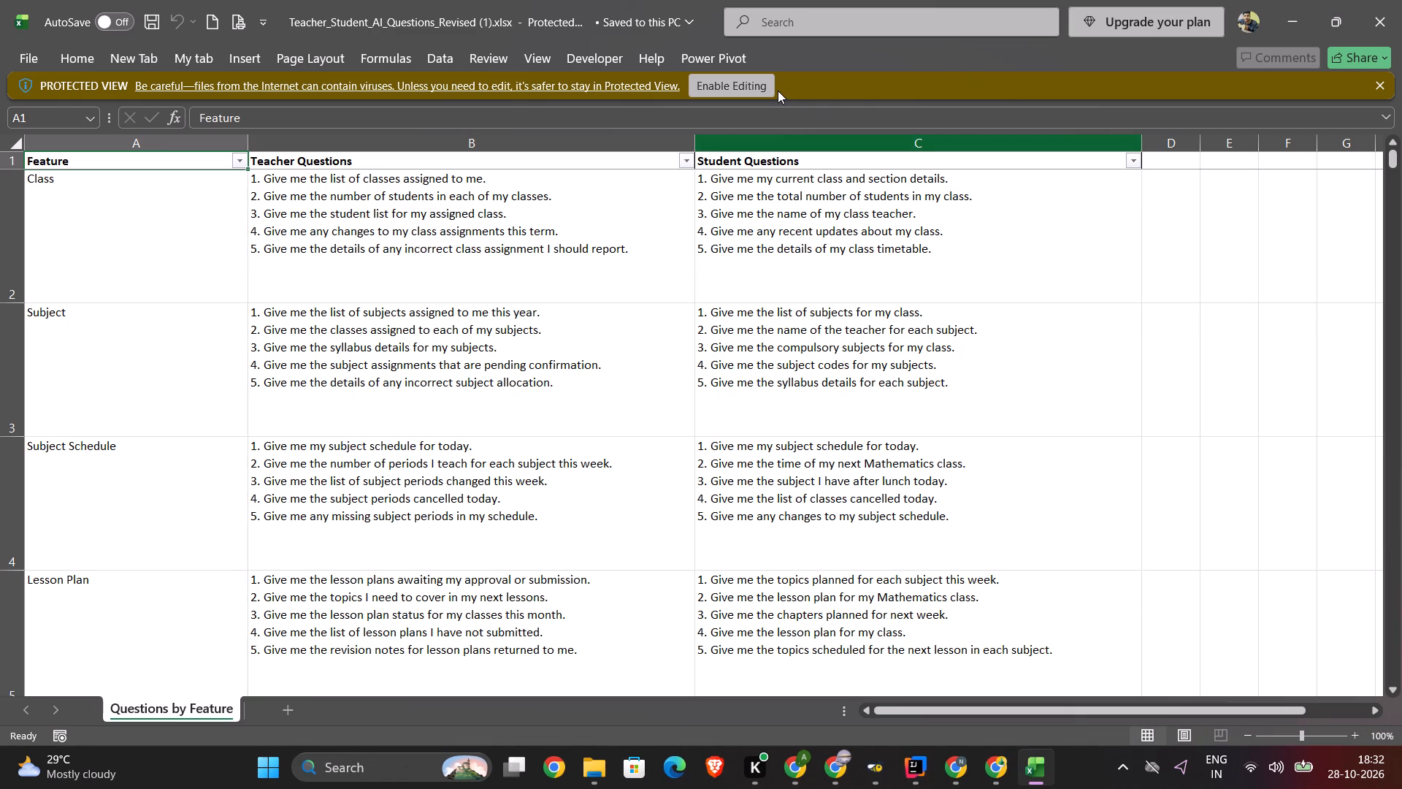
pyautogui.click(756, 89)
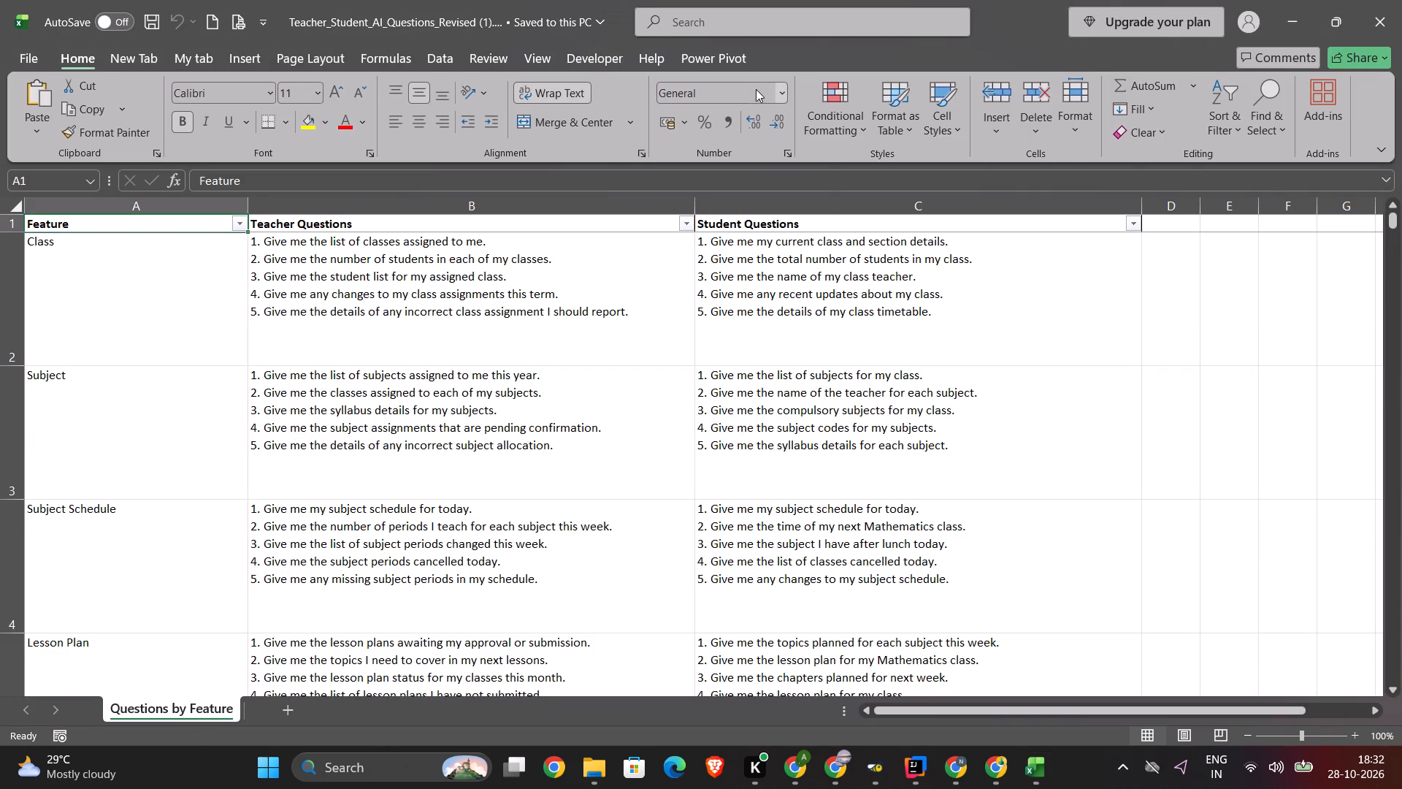
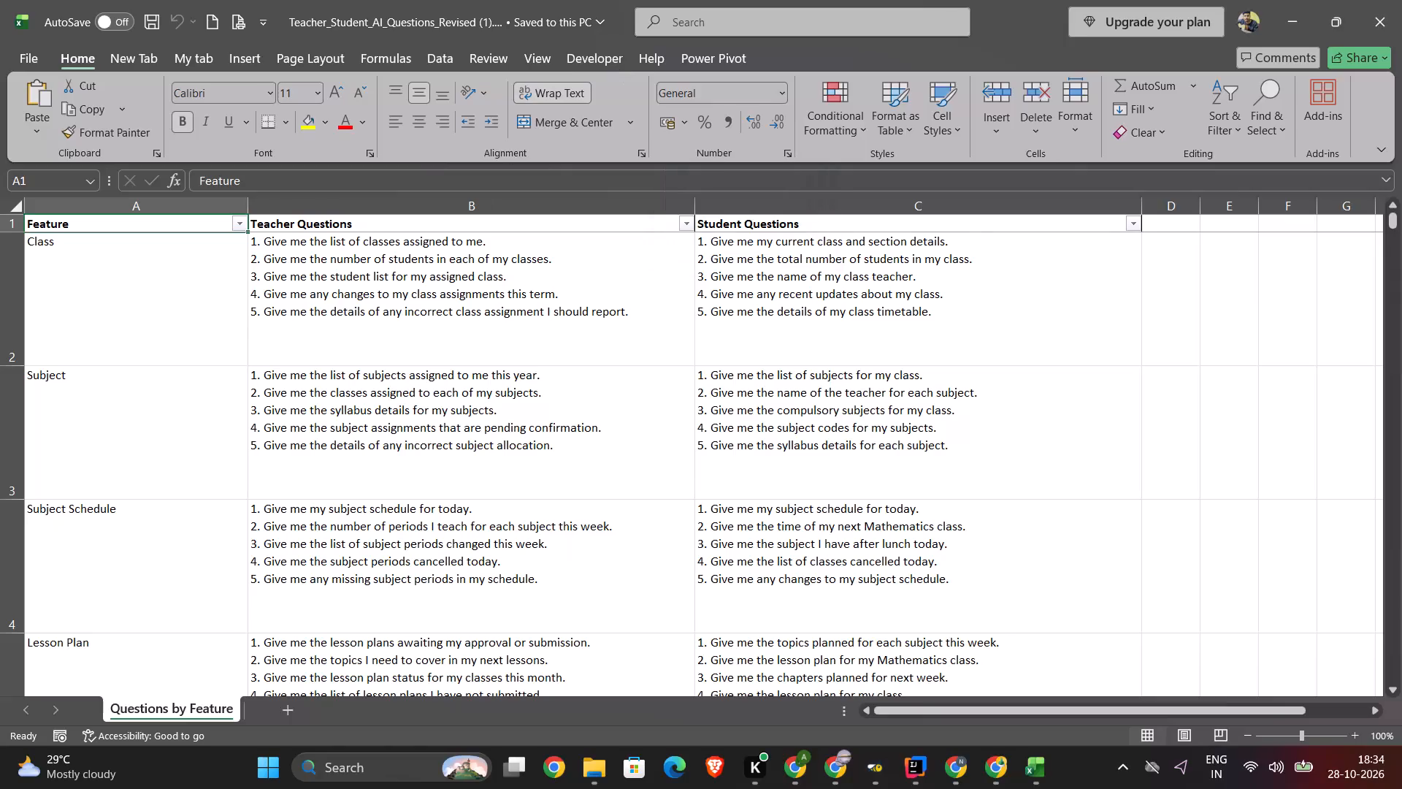
# Review the teacher and student questions for each feature in the revised workbook, from Class through GatePass.
pyautogui.scroll(-9, 432, 597)
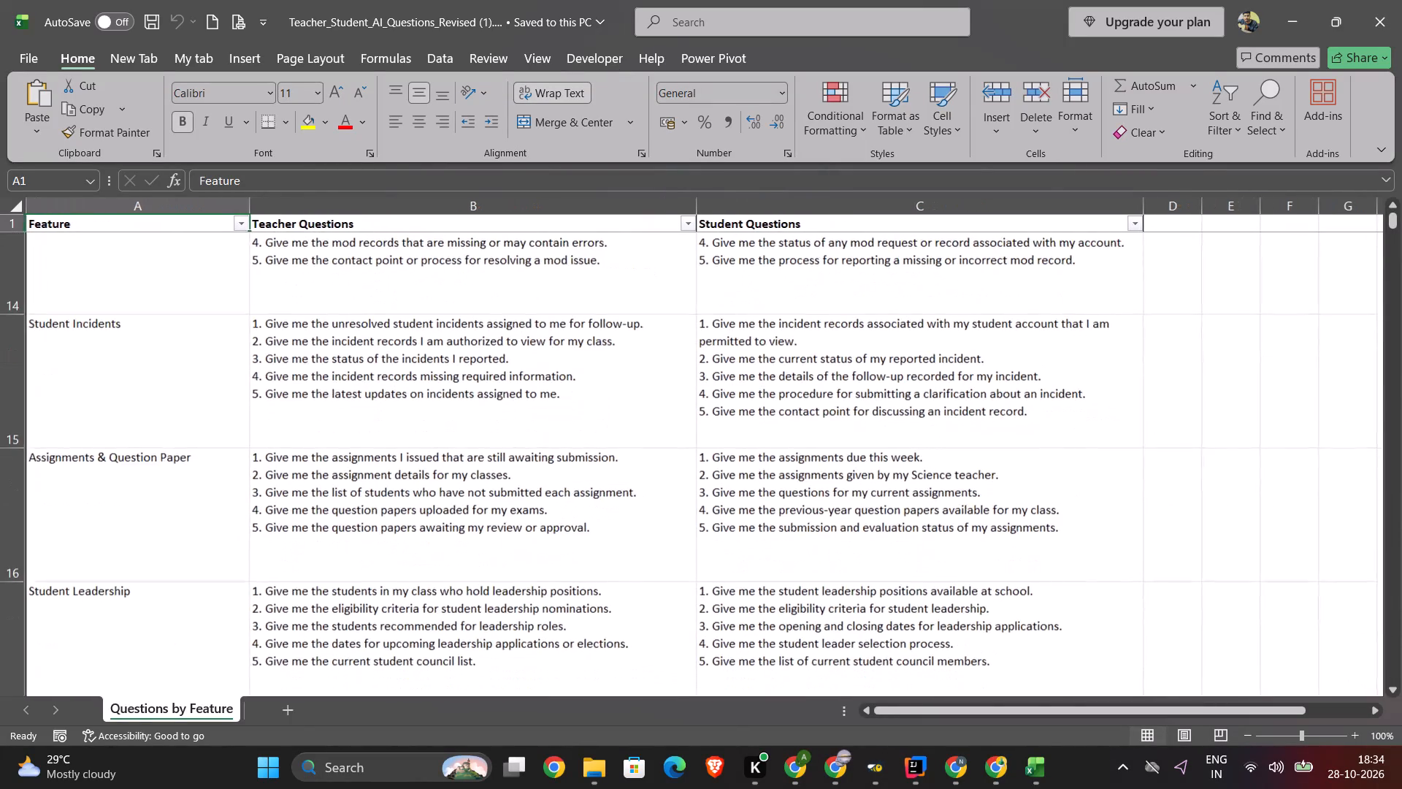
pyautogui.scroll(-4, 432, 597)
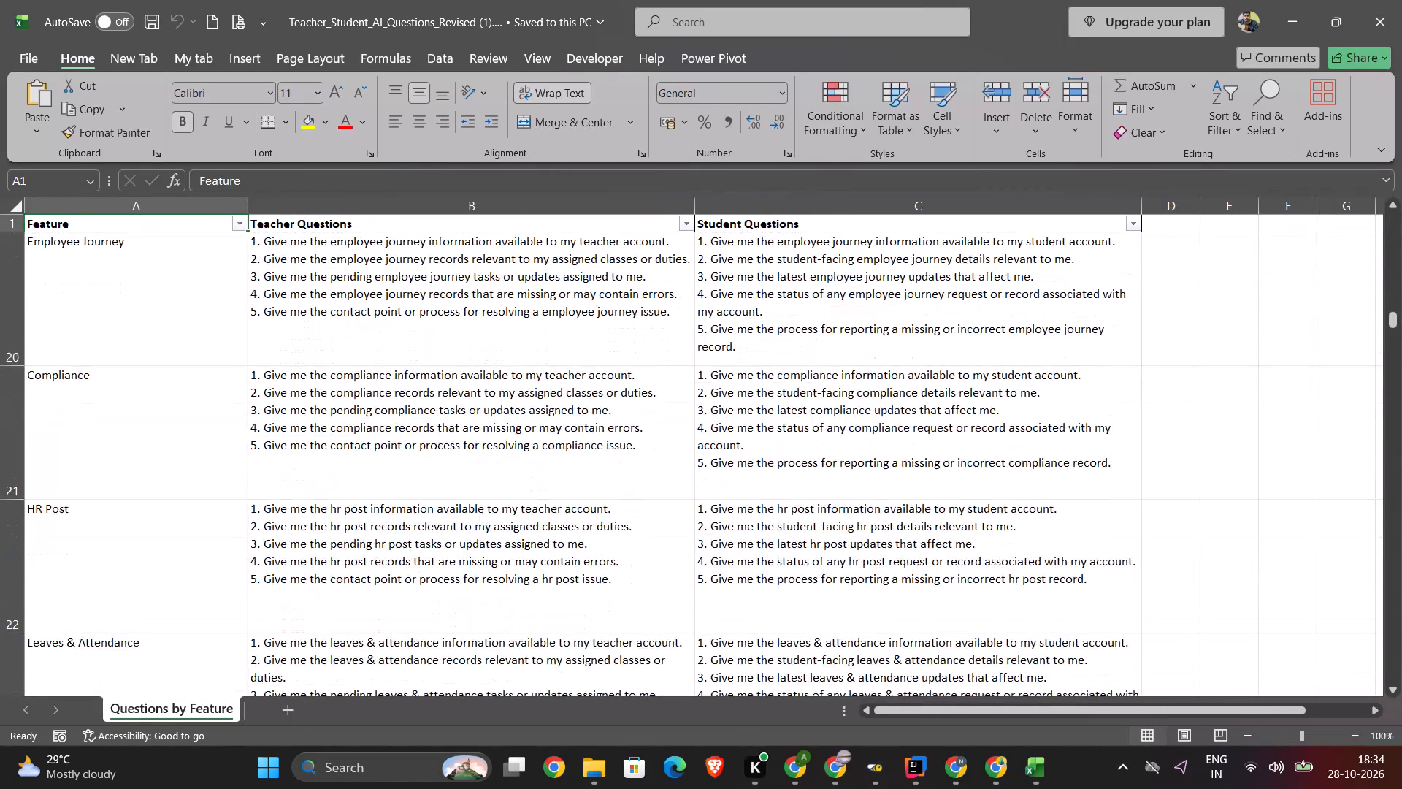
pyautogui.scroll(-3, 432, 597)
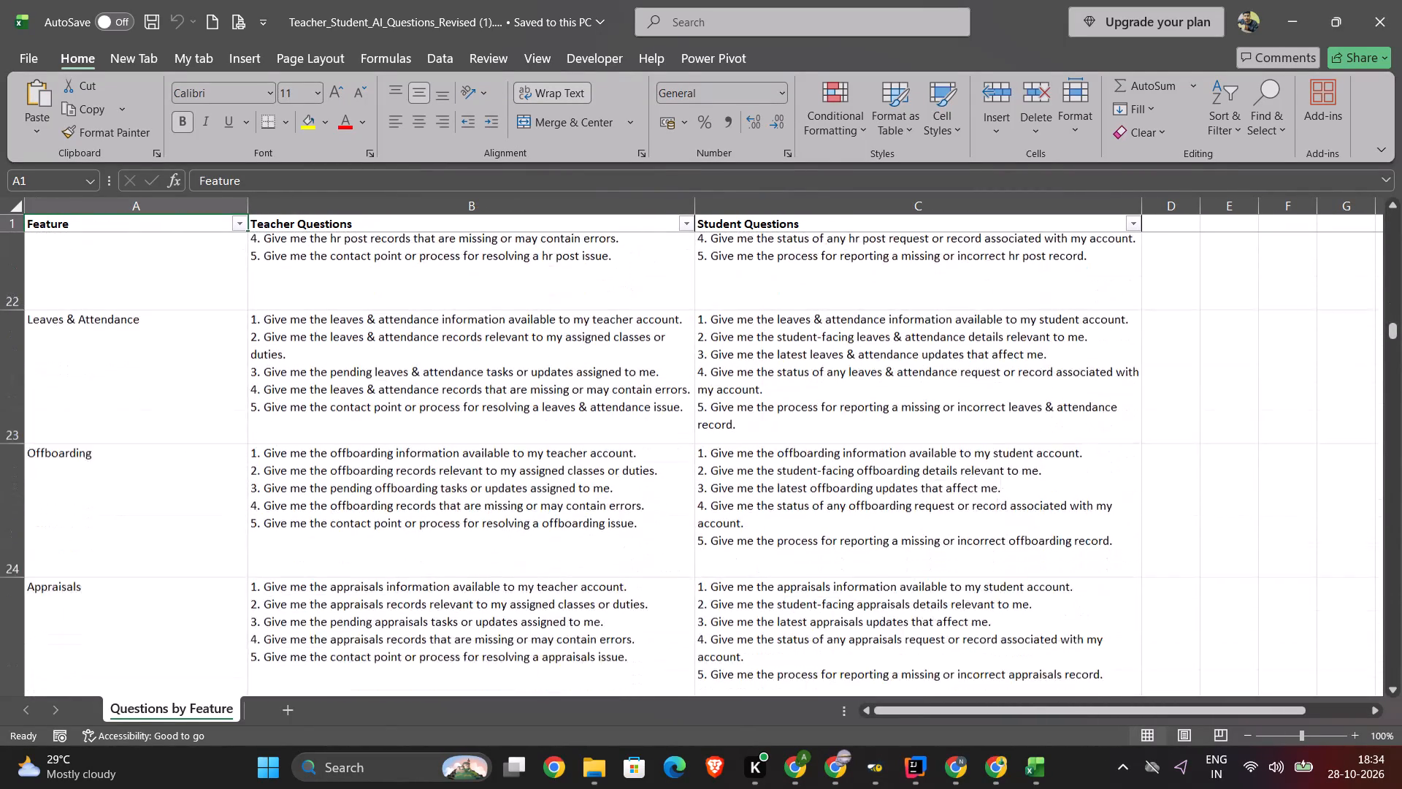
pyautogui.scroll(-1, 432, 597)
pyautogui.scroll(2, 432, 597)
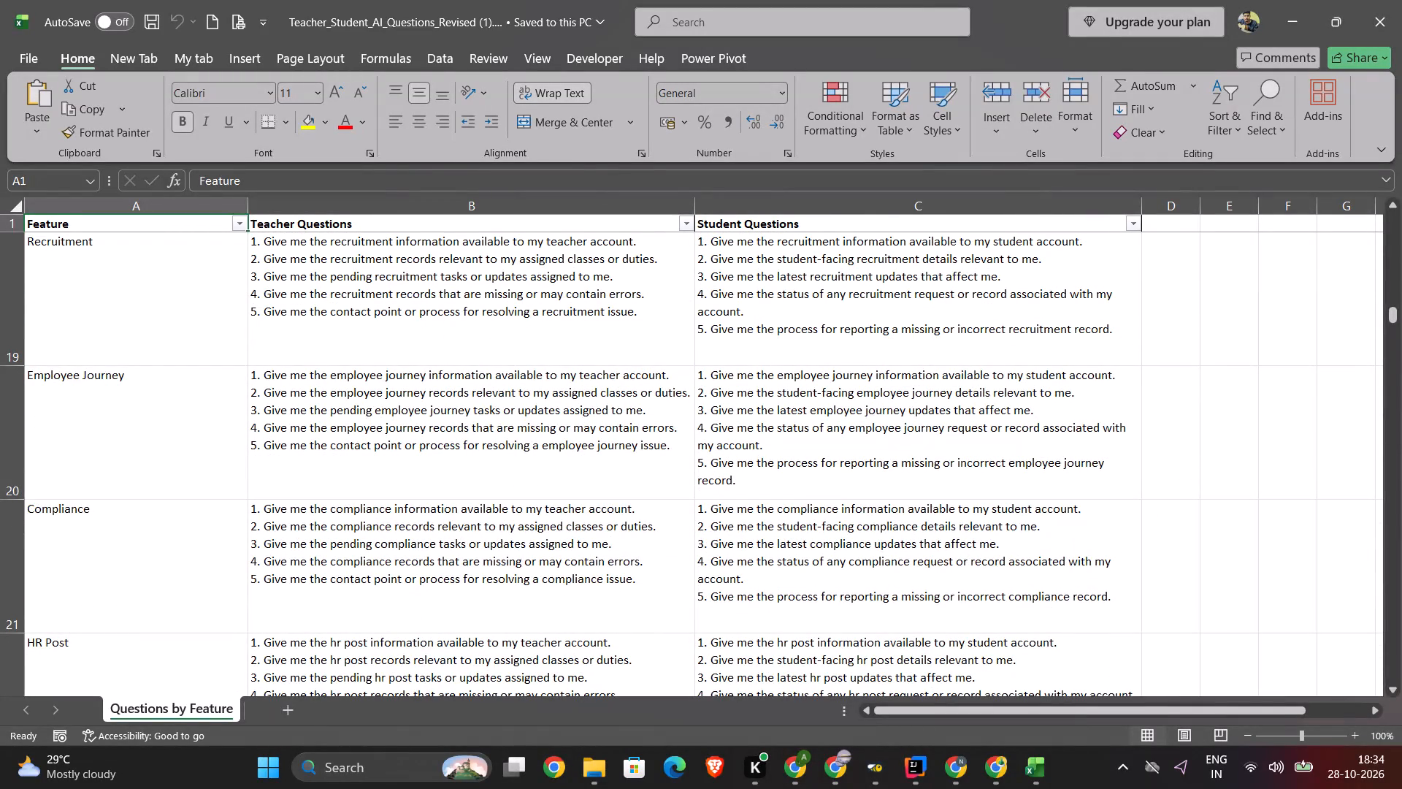
pyautogui.scroll(-1, 382, 517)
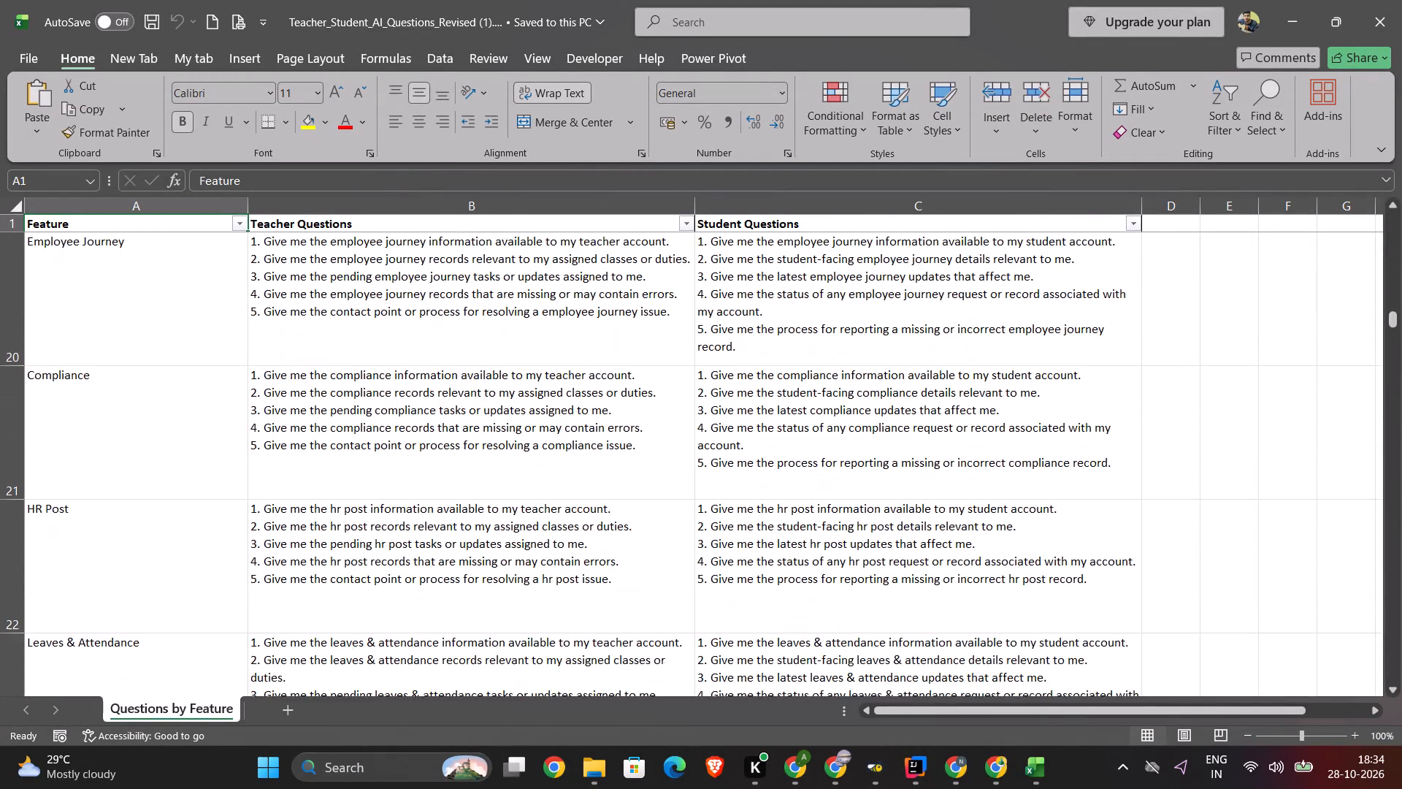
pyautogui.scroll(-2, 382, 517)
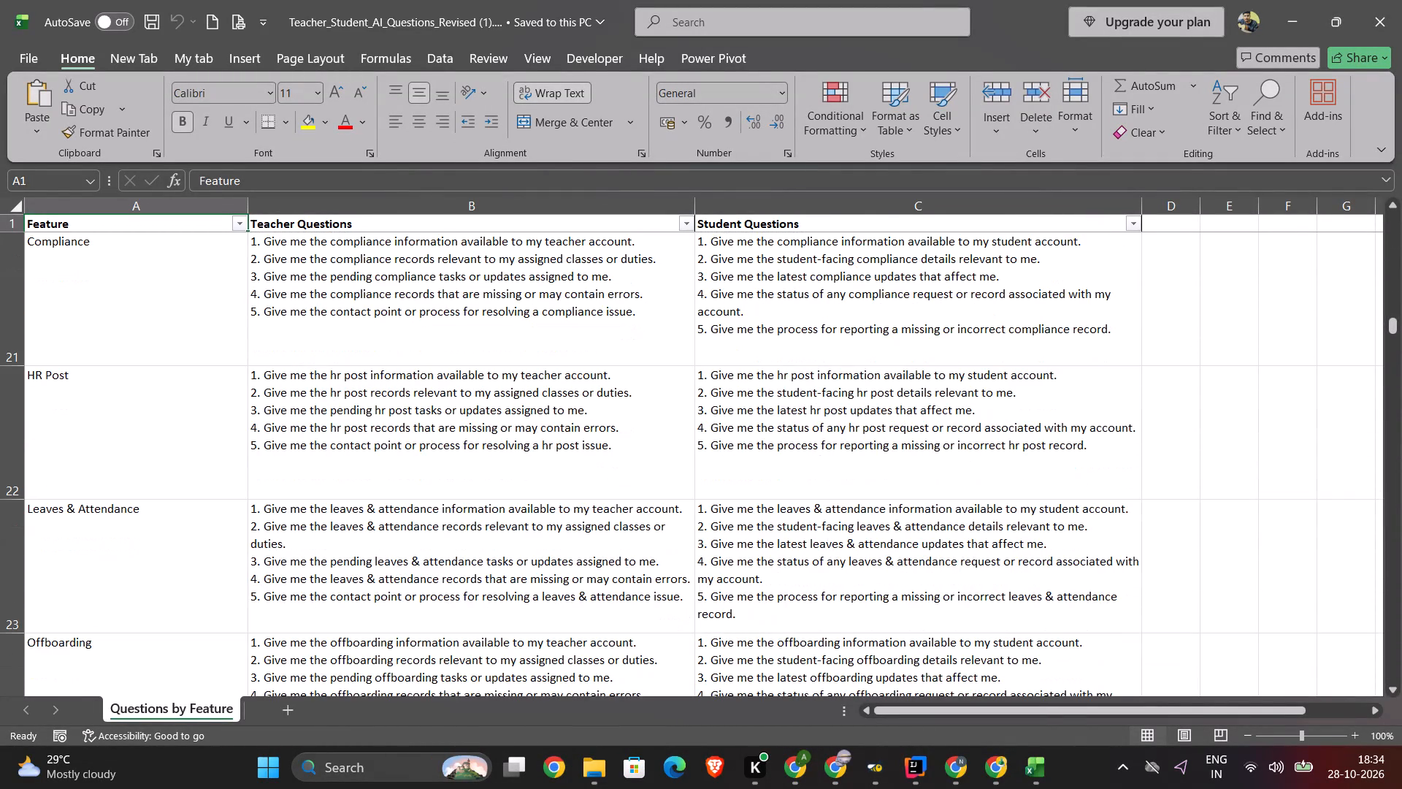
pyautogui.scroll(-4, 382, 517)
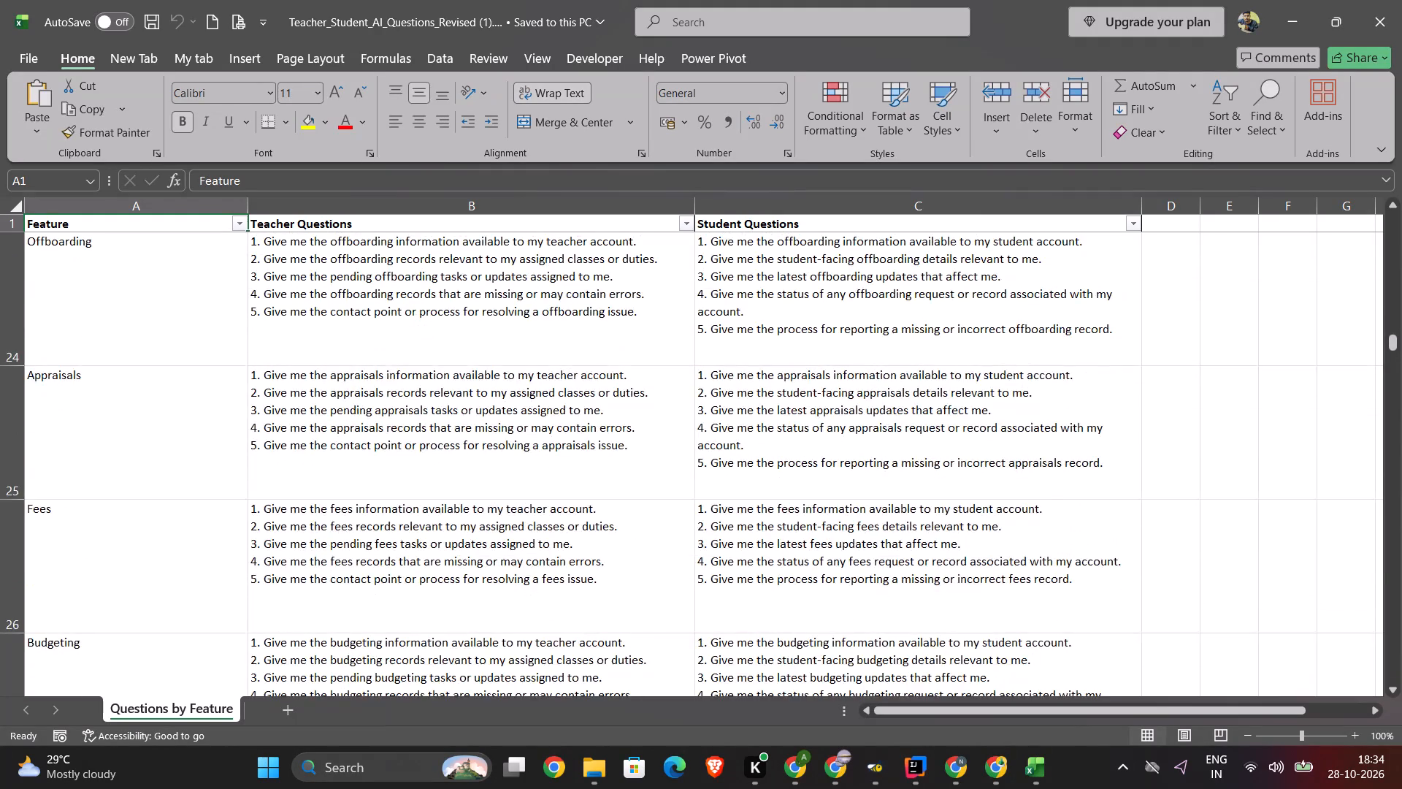
pyautogui.scroll(-7, 382, 517)
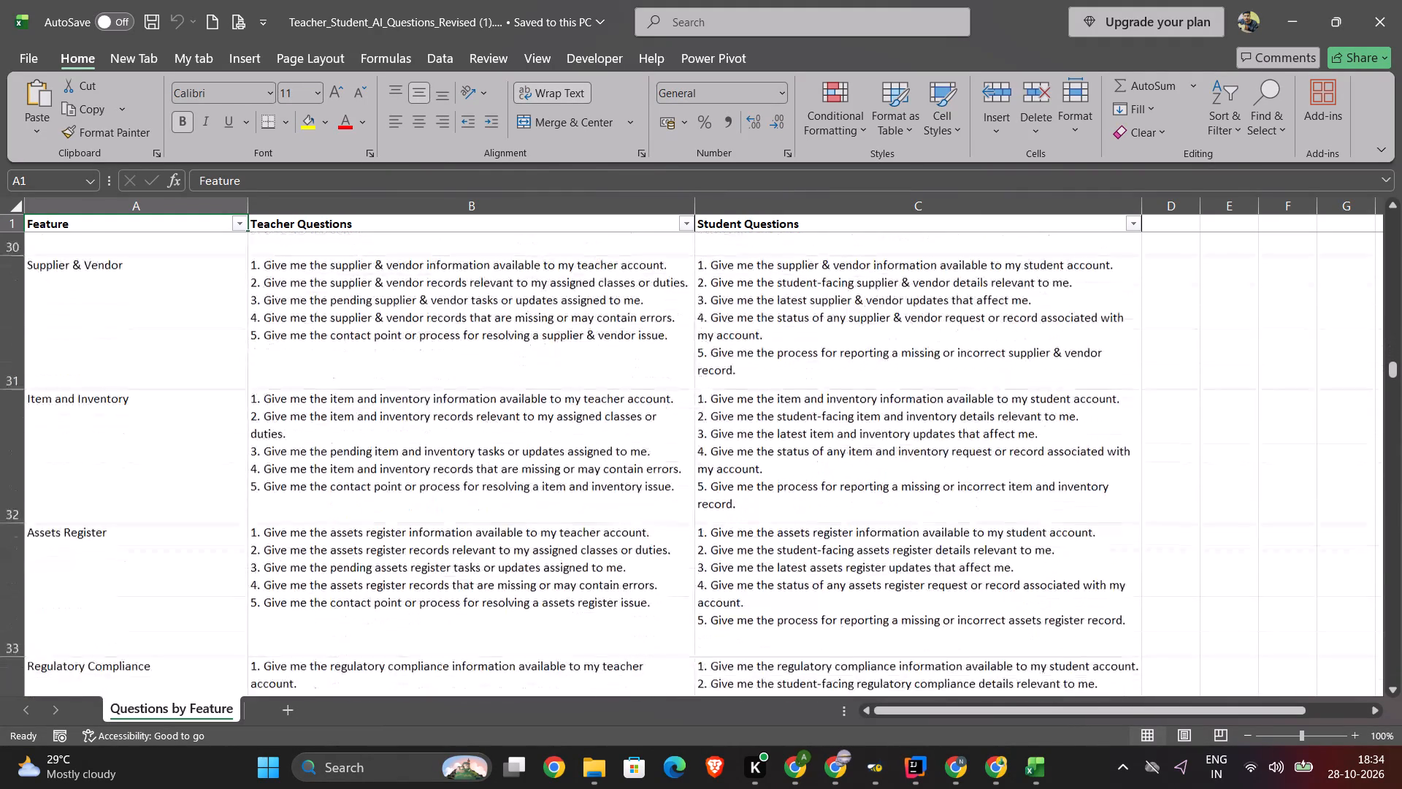
pyautogui.scroll(-2, 382, 517)
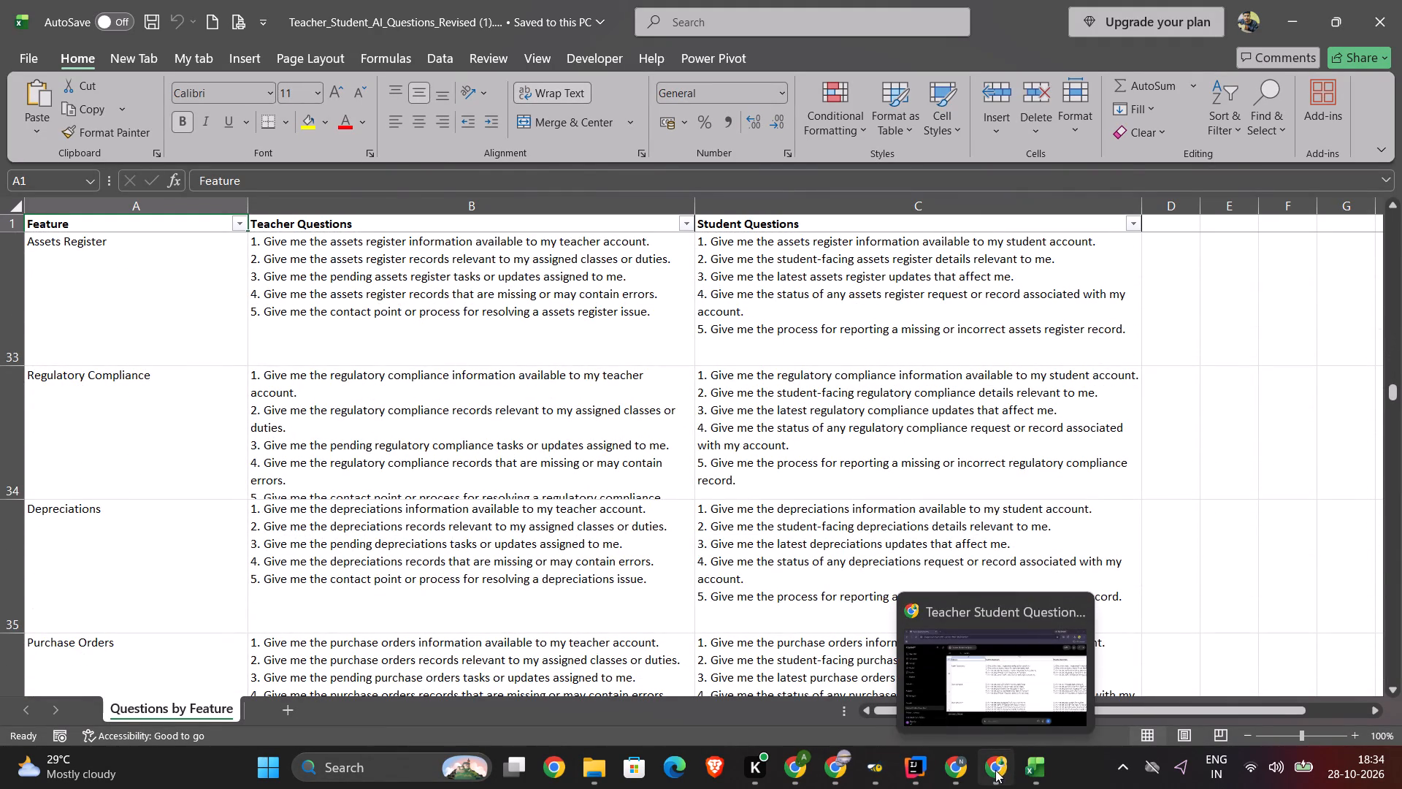
pyautogui.hotkey('alt', 'Tab')
pyautogui.hotkey('alt', 'Tab')
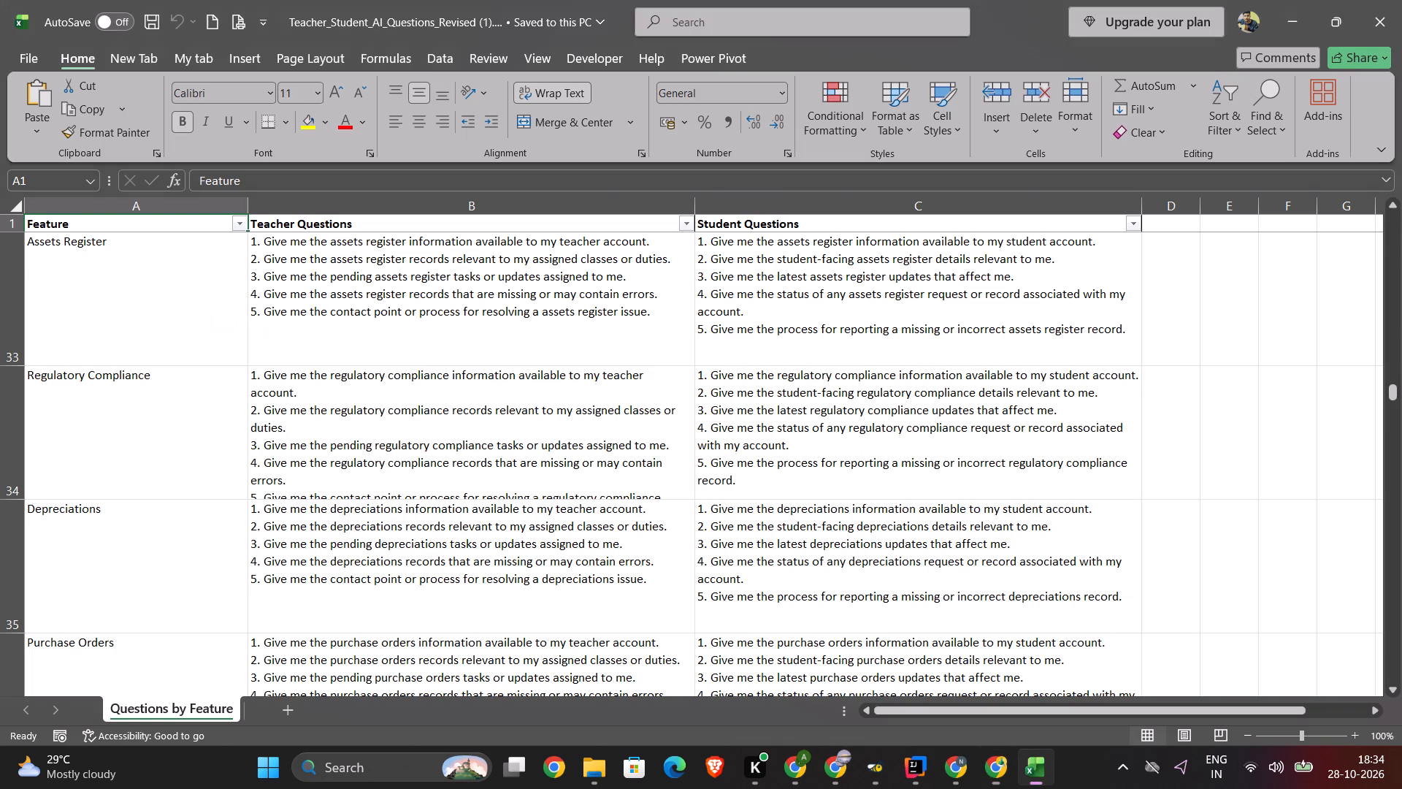
pyautogui.scroll(-1, 381, 411)
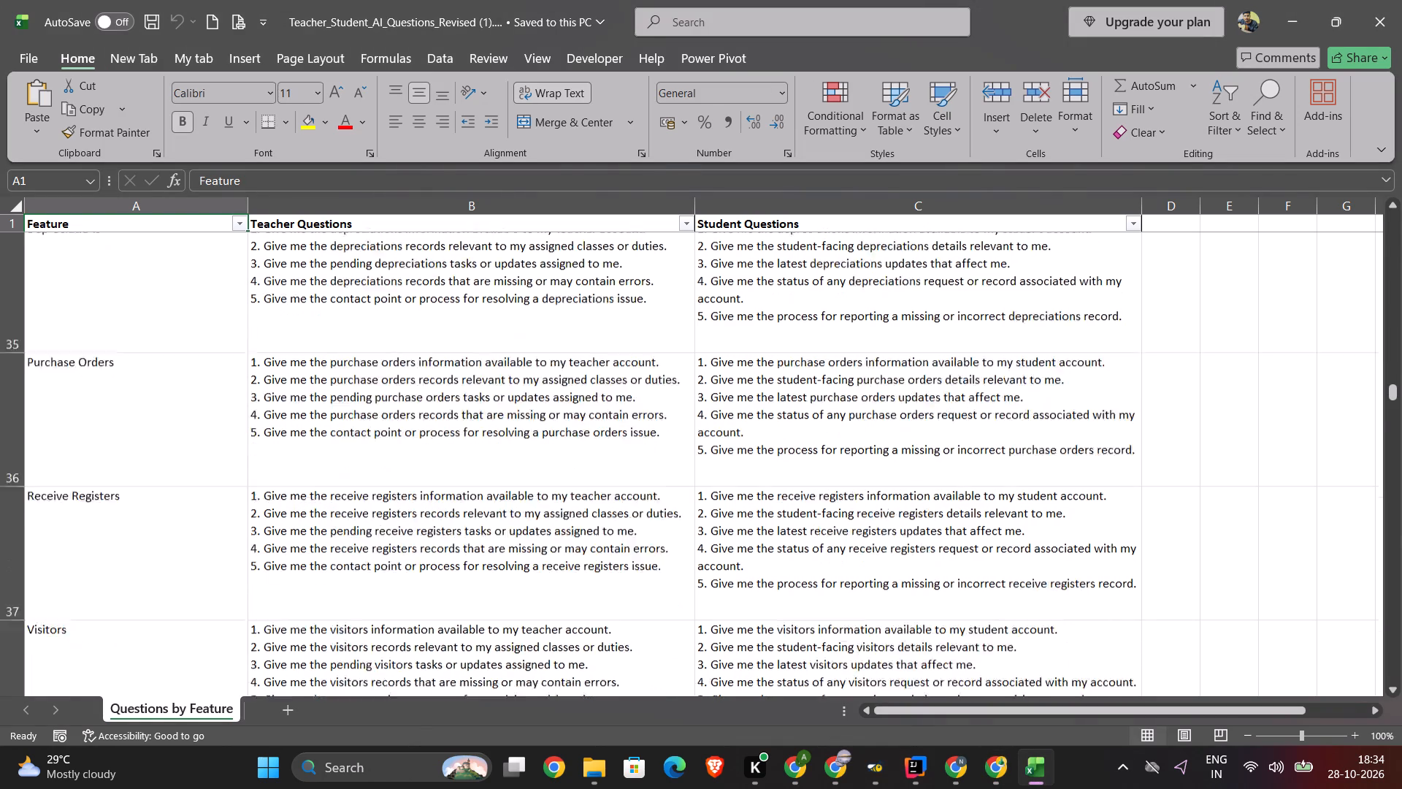
pyautogui.scroll(-3, 381, 411)
# Switch to the SLM TREE WORKING- Status sheet in Chrome and examine the IOS teacher and student columns for entries still missing.
pyautogui.hotkey('alt', 'Tab')
pyautogui.hotkey('alt', 'Tab')
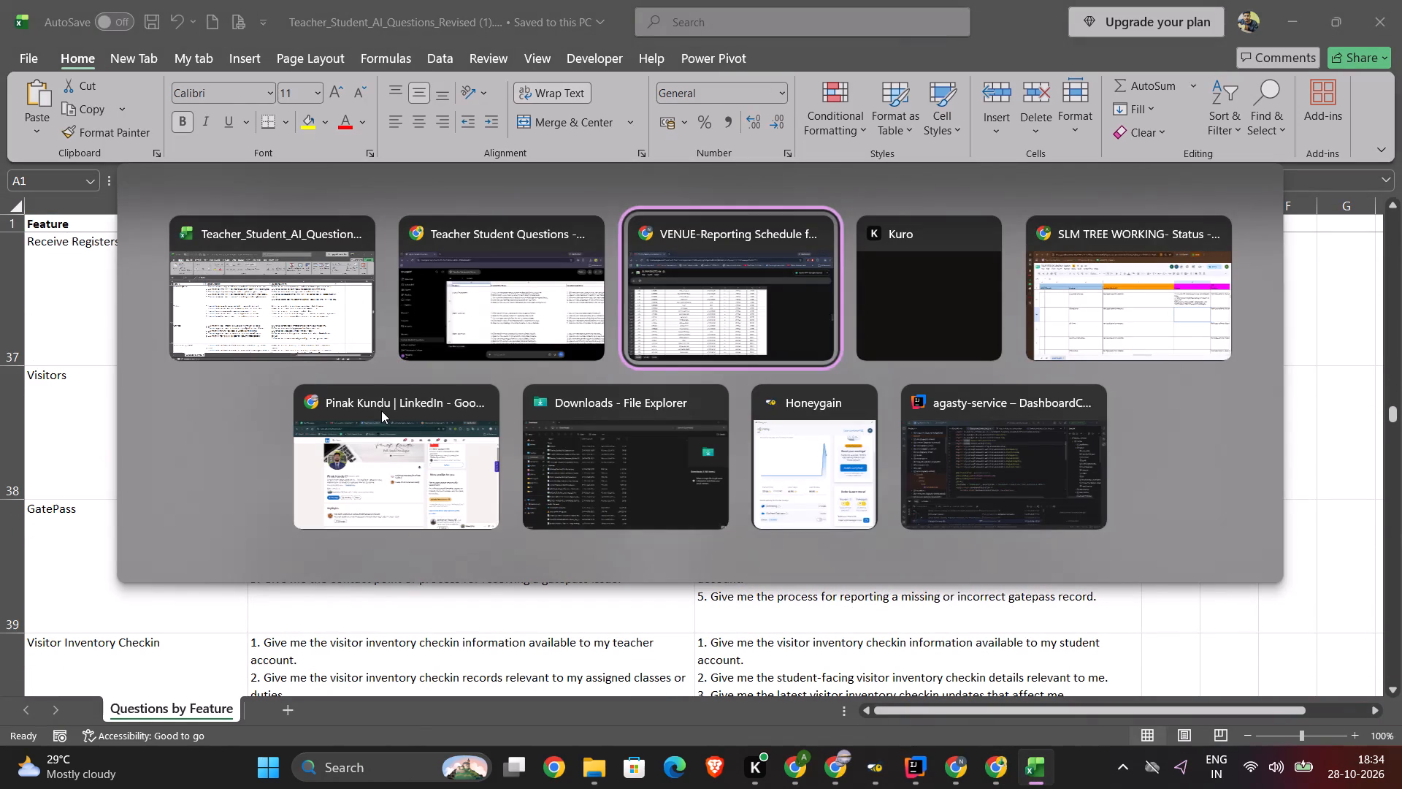
pyautogui.hotkey('alt', 'Tab')
pyautogui.hotkey('alt', 'Tab')
pyautogui.hscroll(-2, 631, 432)
pyautogui.scroll(-1, 631, 432)
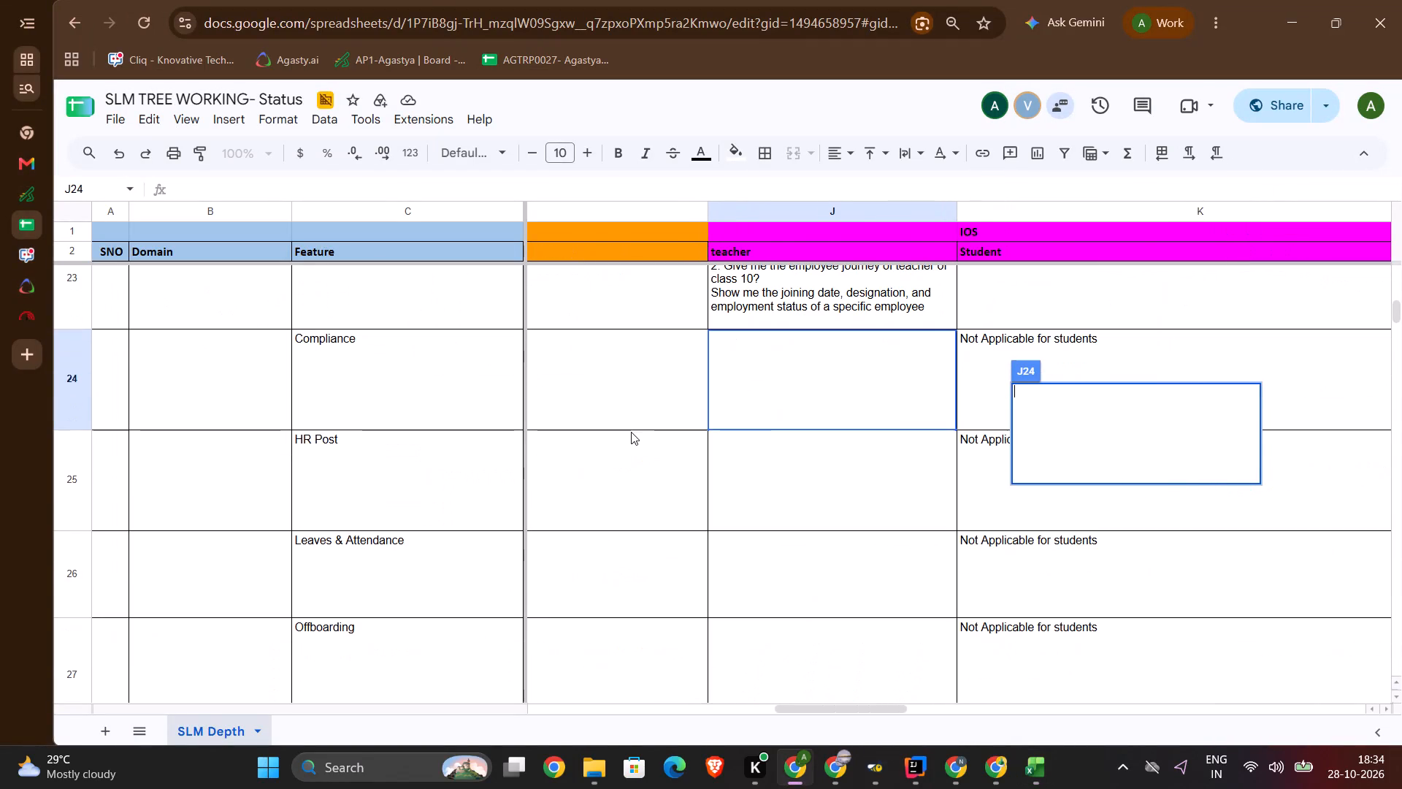
pyautogui.click(923, 460)
pyautogui.click(901, 451)
pyautogui.hotkey('ctrl', '-')
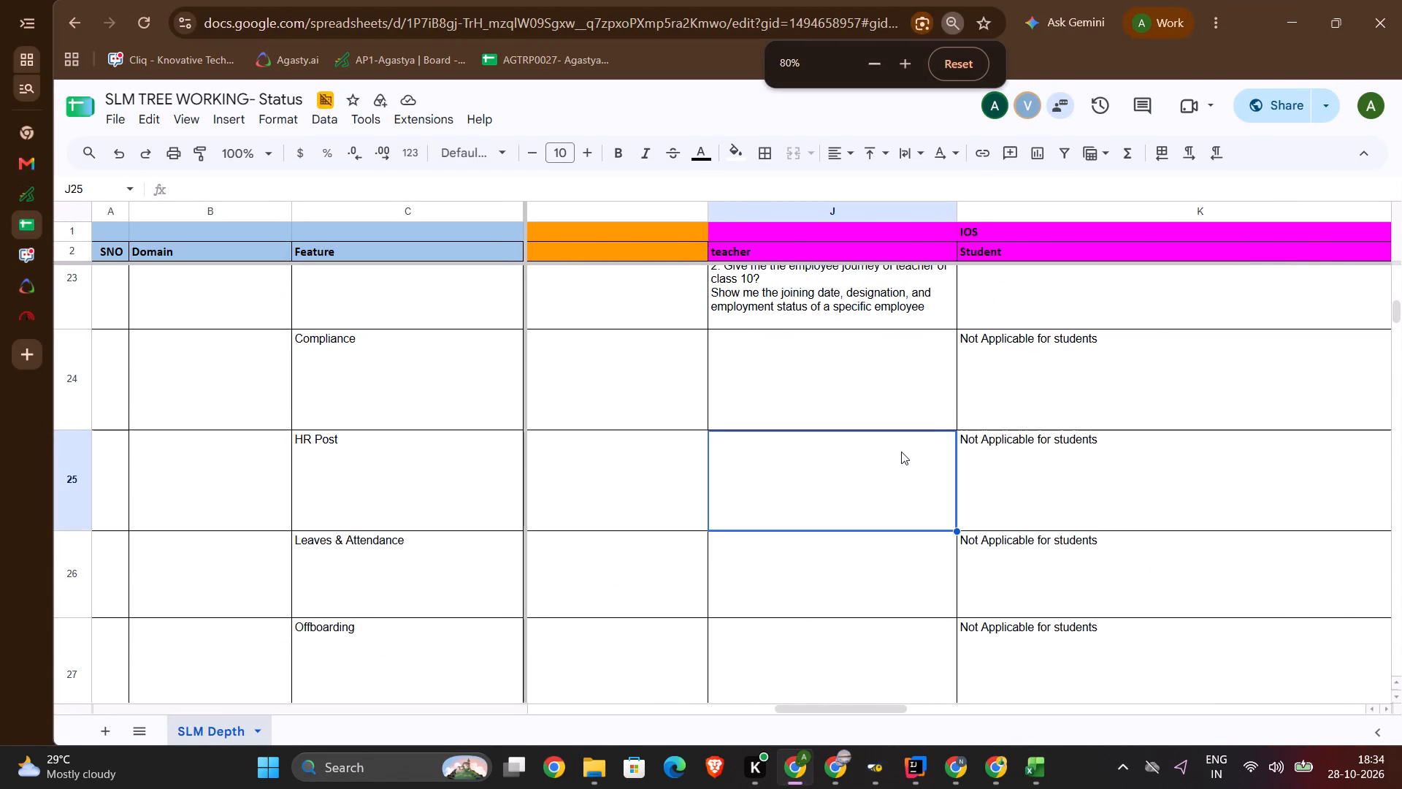
pyautogui.hotkey('ctrl', '-')
pyautogui.scroll(8, 800, 370)
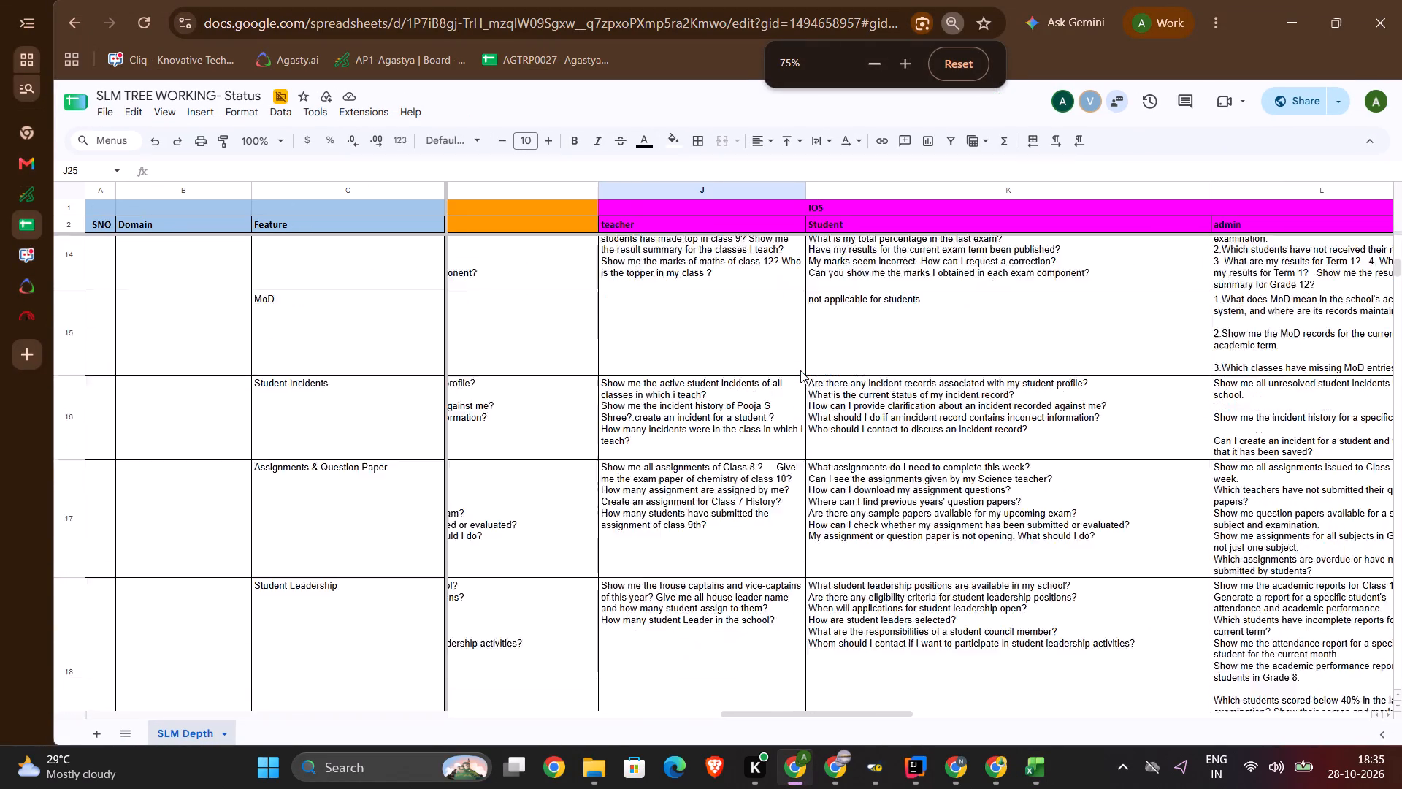
pyautogui.scroll(9, 800, 370)
pyautogui.scroll(-9, 800, 370)
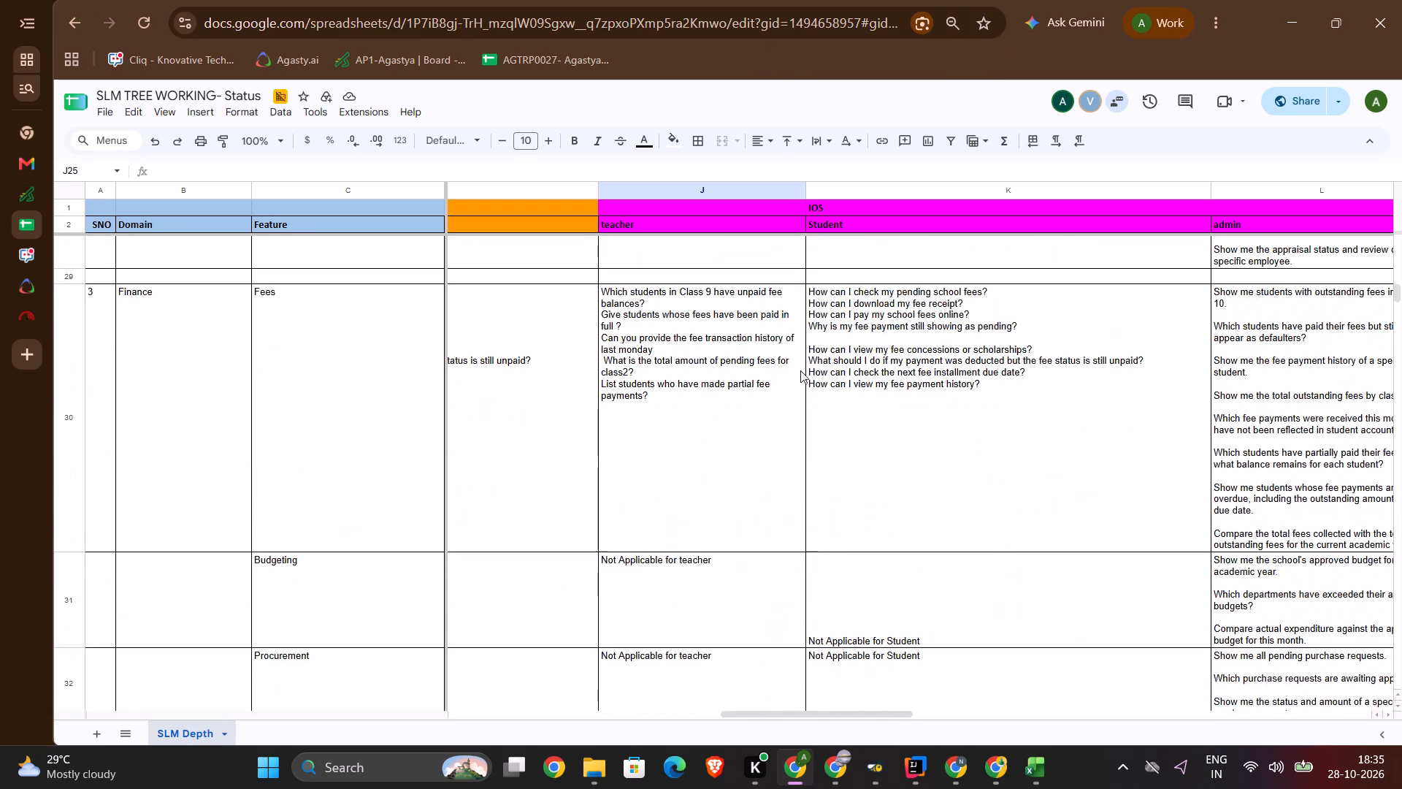
pyautogui.scroll(-4, 800, 370)
pyautogui.scroll(1, 800, 370)
pyautogui.scroll(-3, 800, 370)
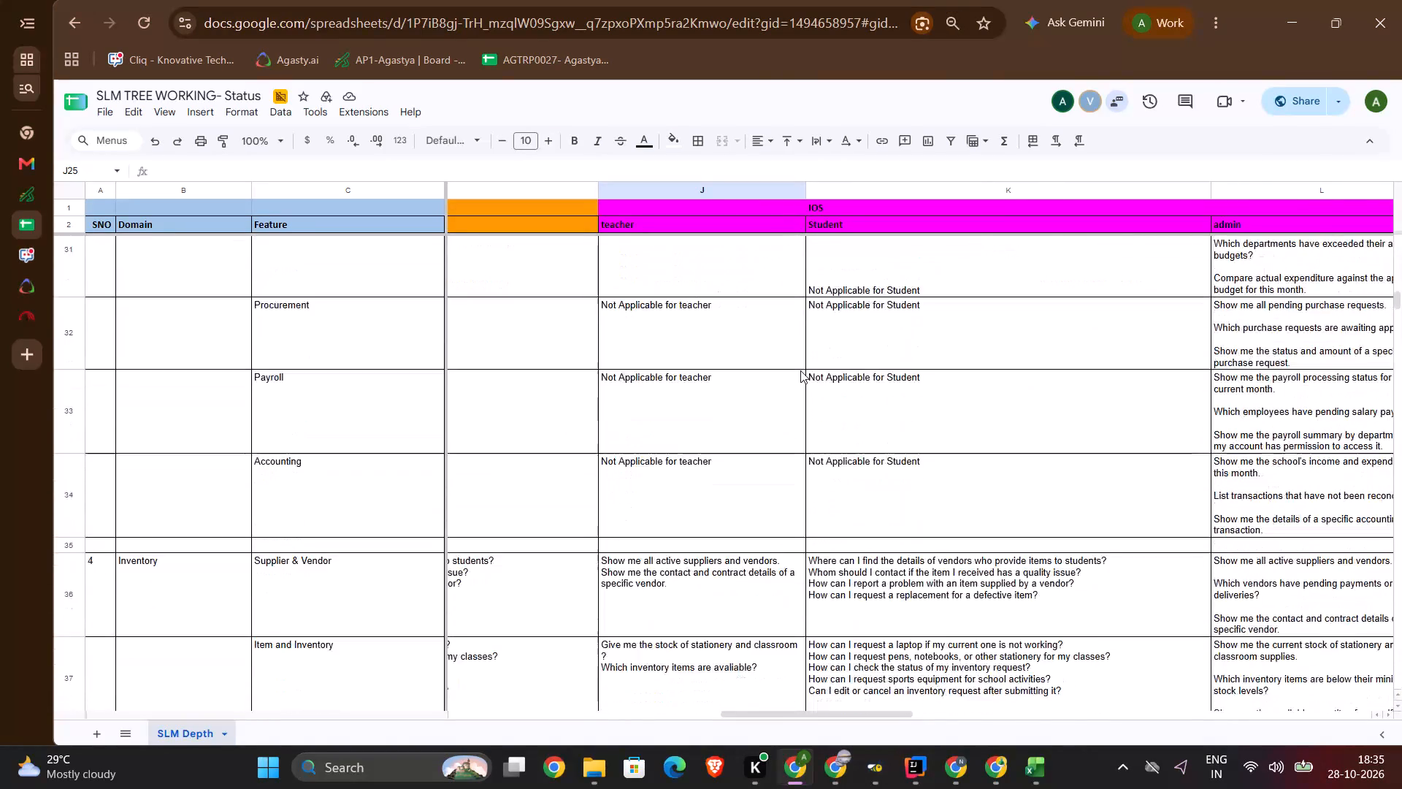
pyautogui.scroll(-11, 800, 370)
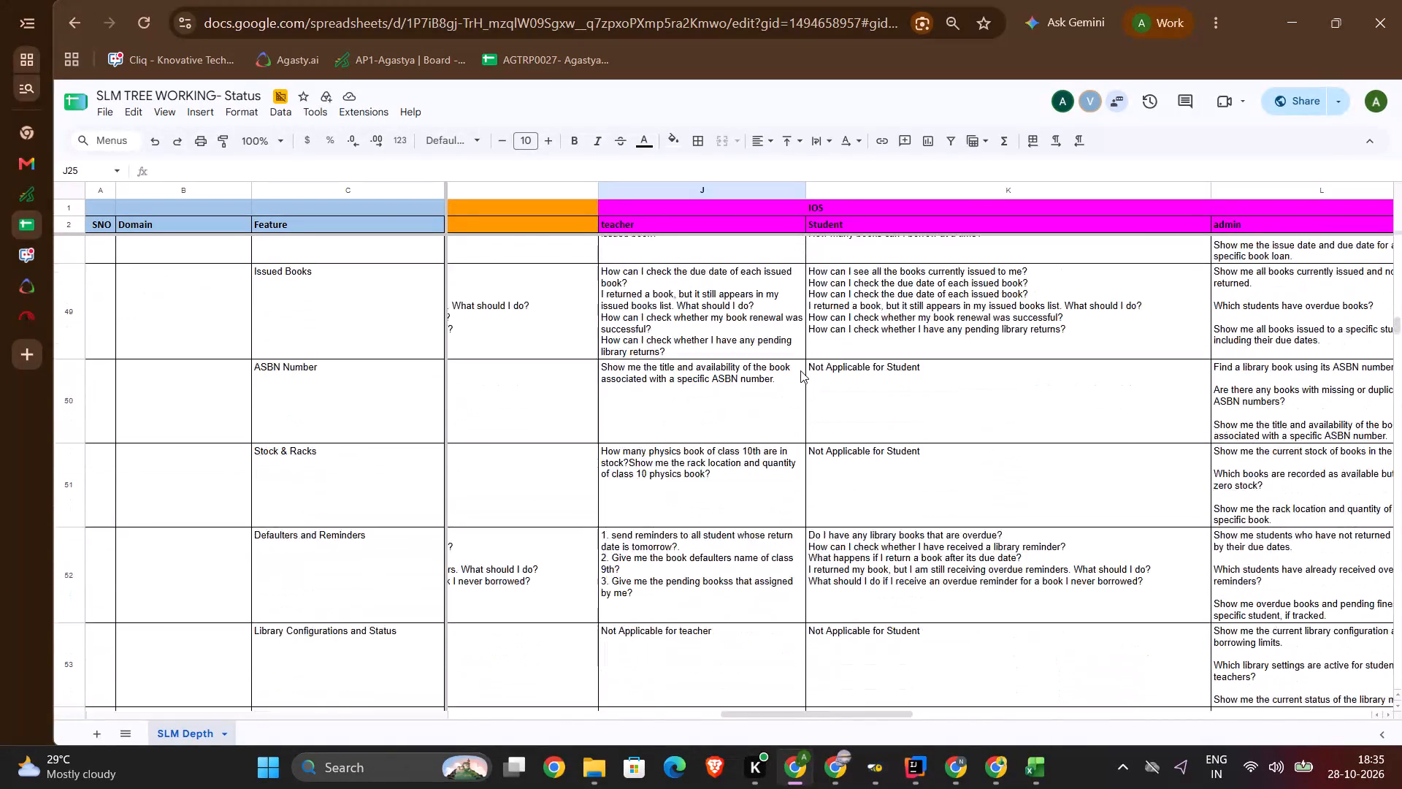
pyautogui.scroll(-11, 800, 370)
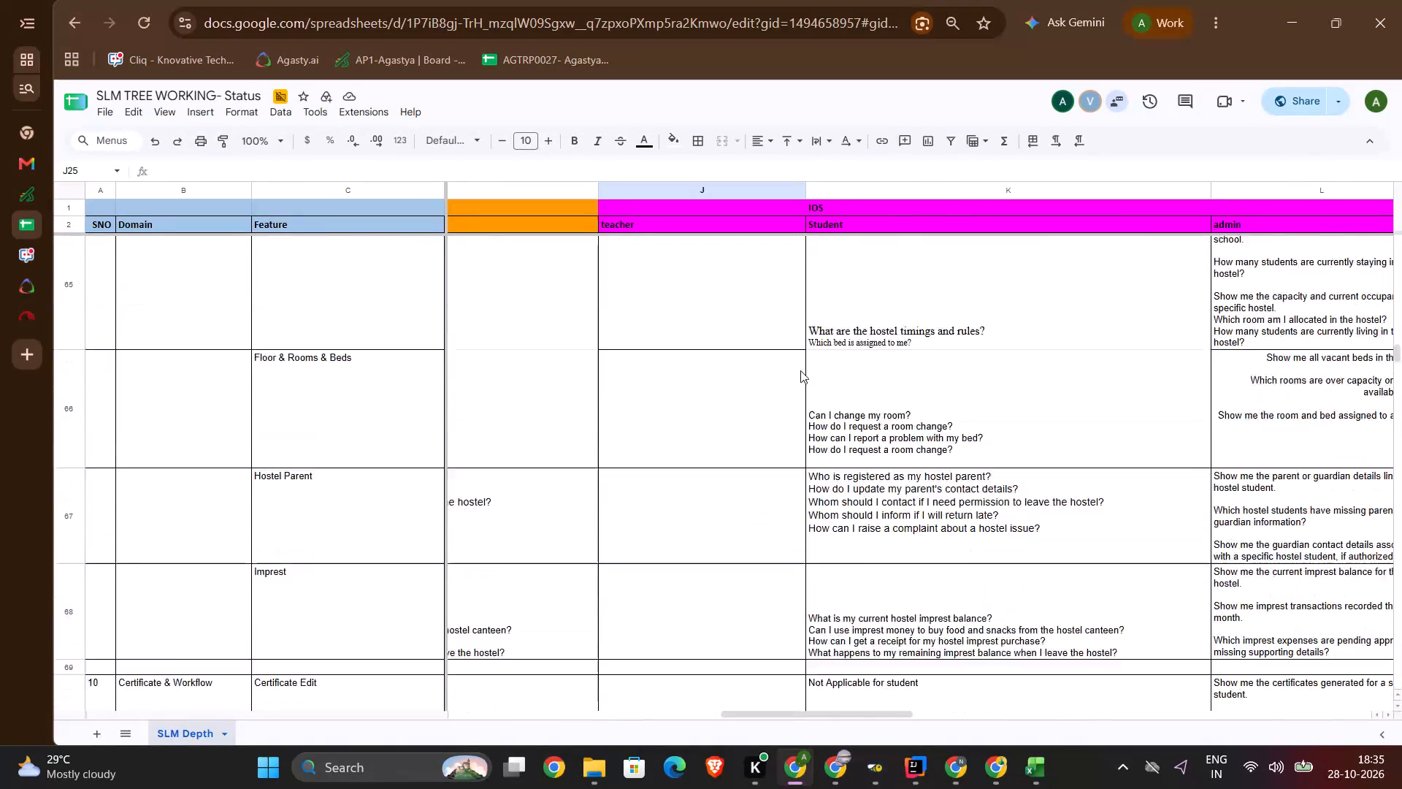
pyautogui.scroll(-9, 800, 370)
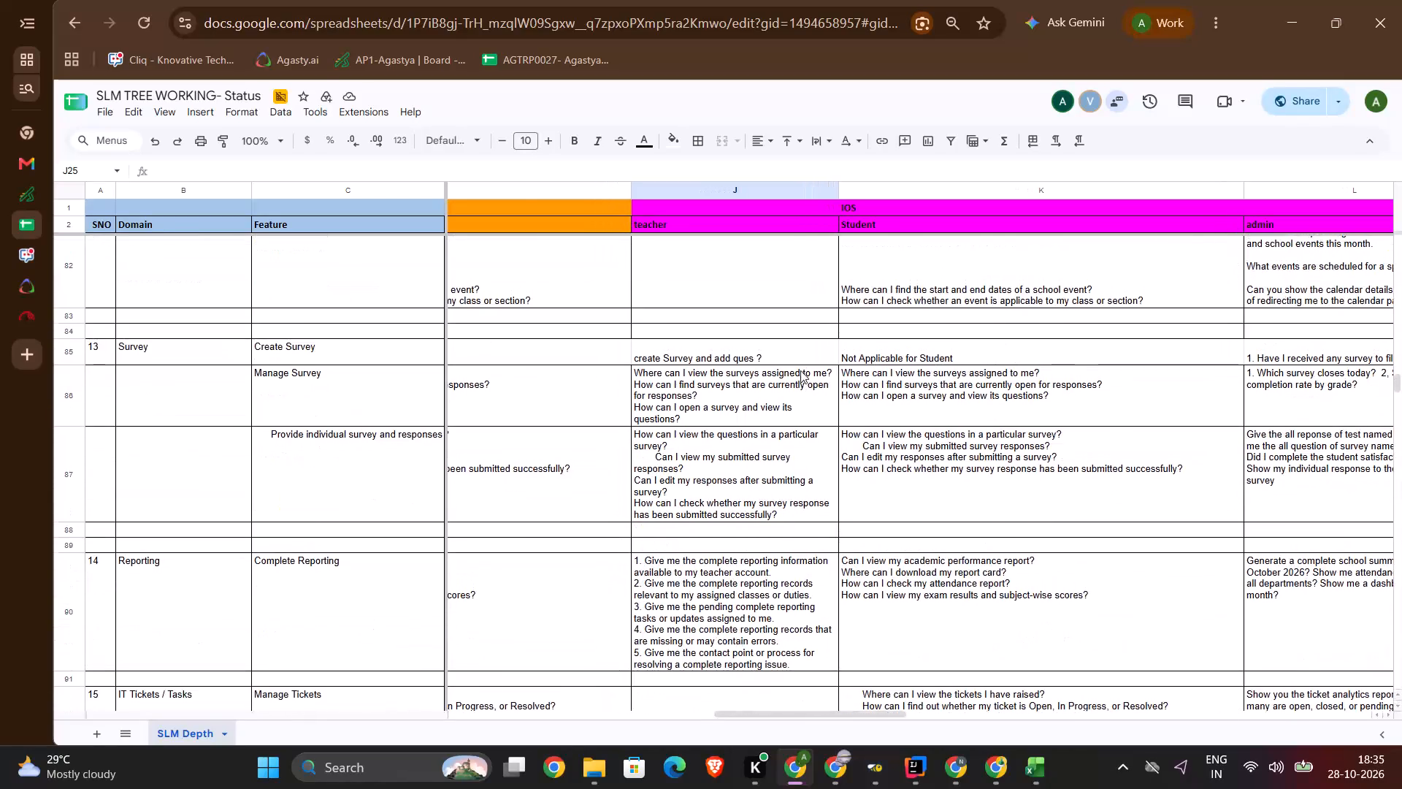
pyautogui.scroll(-2, 800, 370)
pyautogui.hscroll(1, 800, 370)
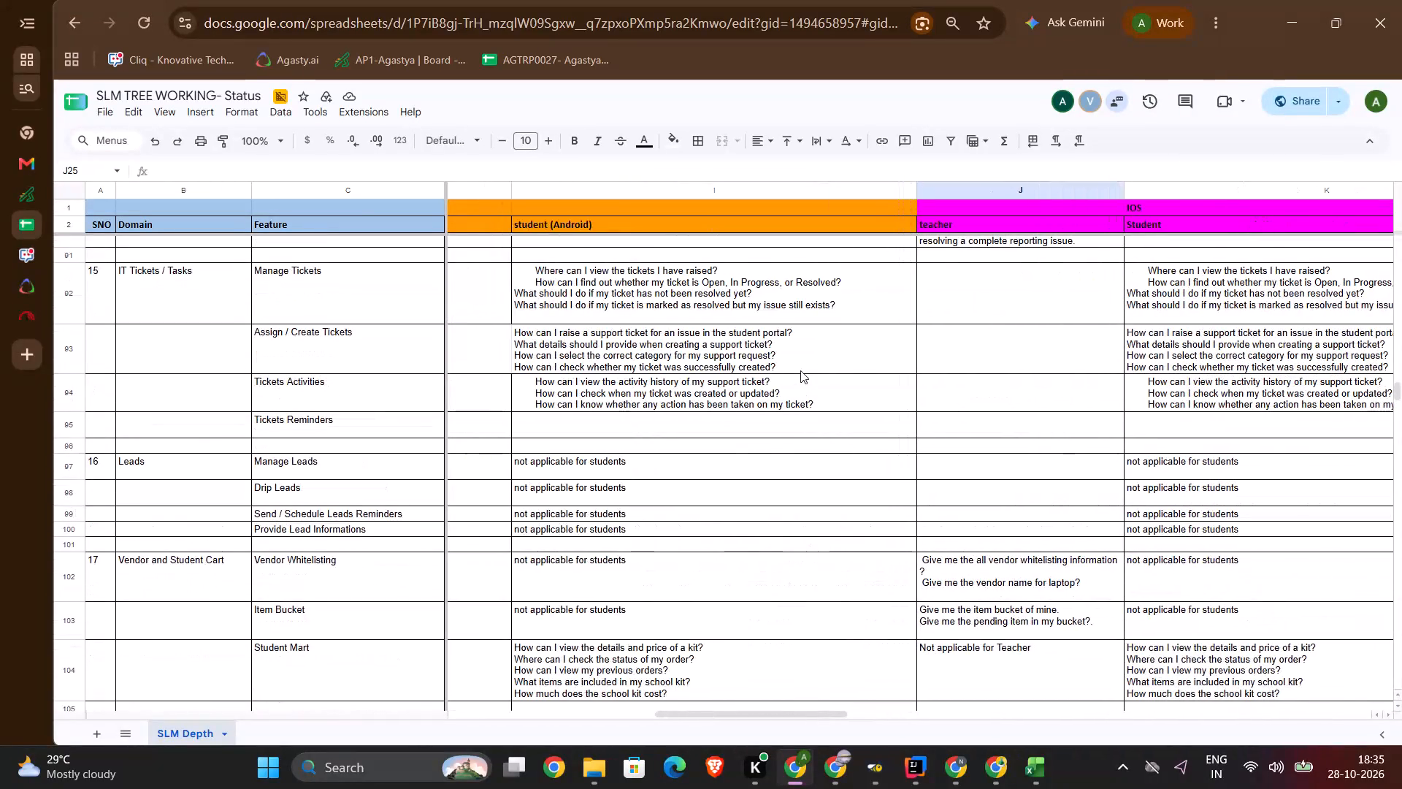
pyautogui.hscroll(1, 800, 370)
pyautogui.scroll(1, 800, 370)
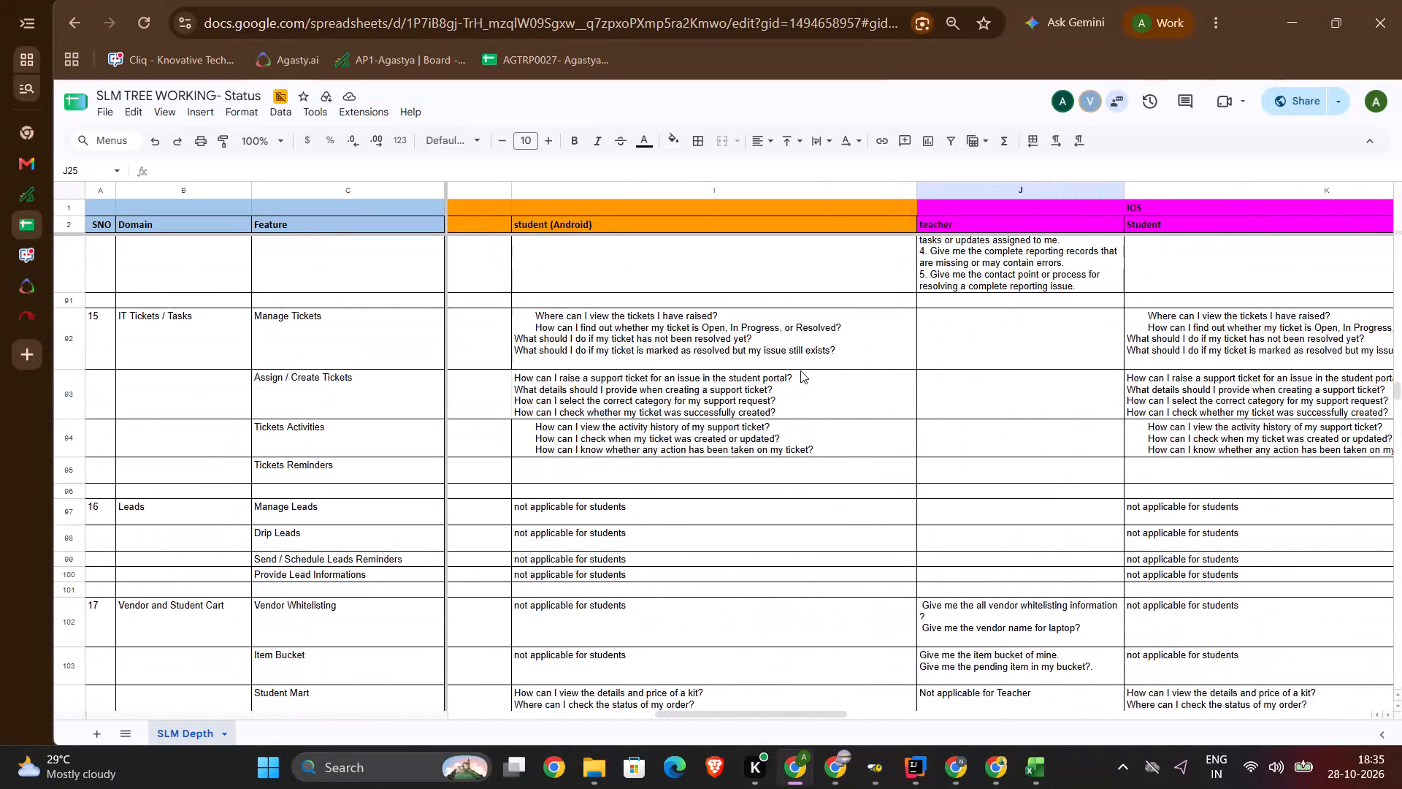
pyautogui.hotkey('alt', 'Tab')
pyautogui.scroll(-18, 134, 378)
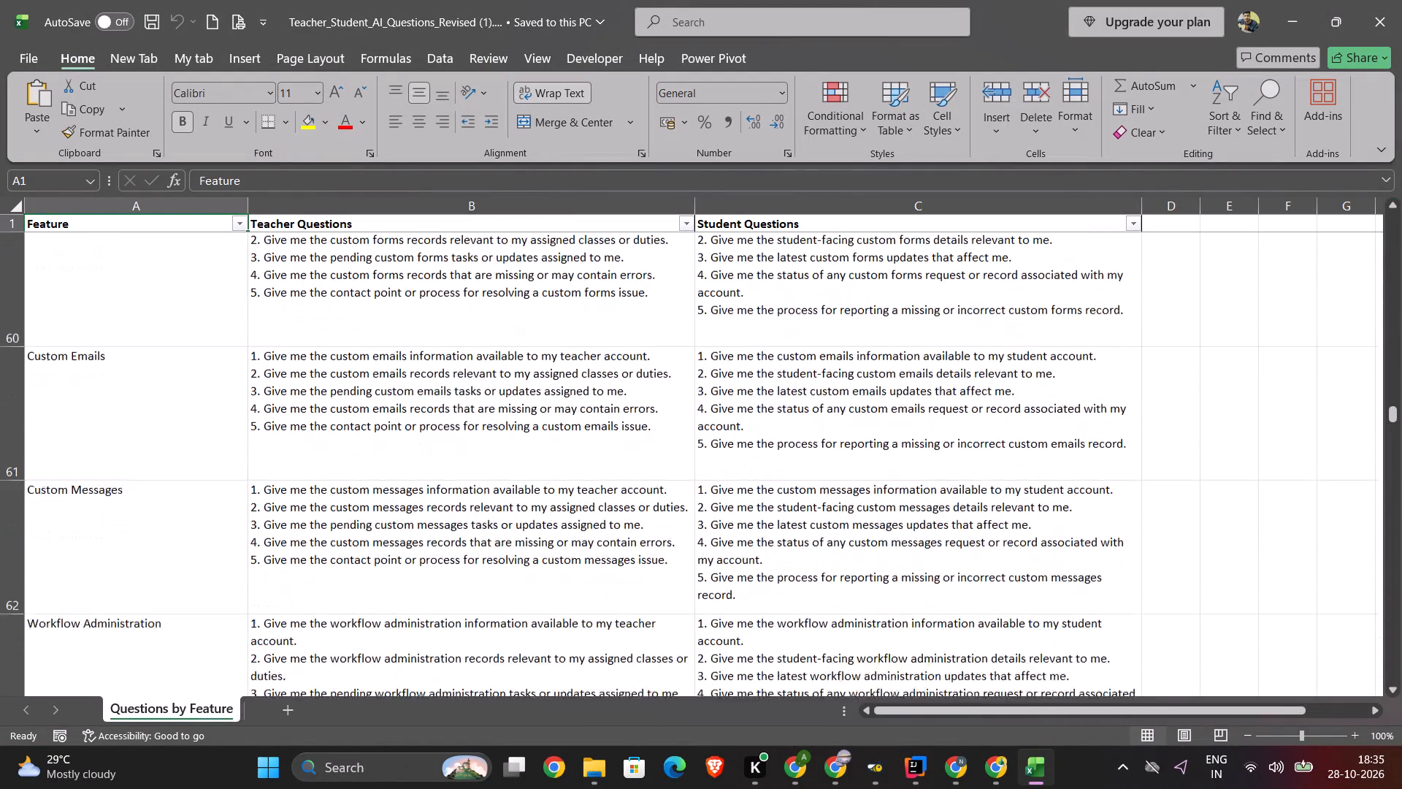
pyautogui.scroll(-9, 134, 378)
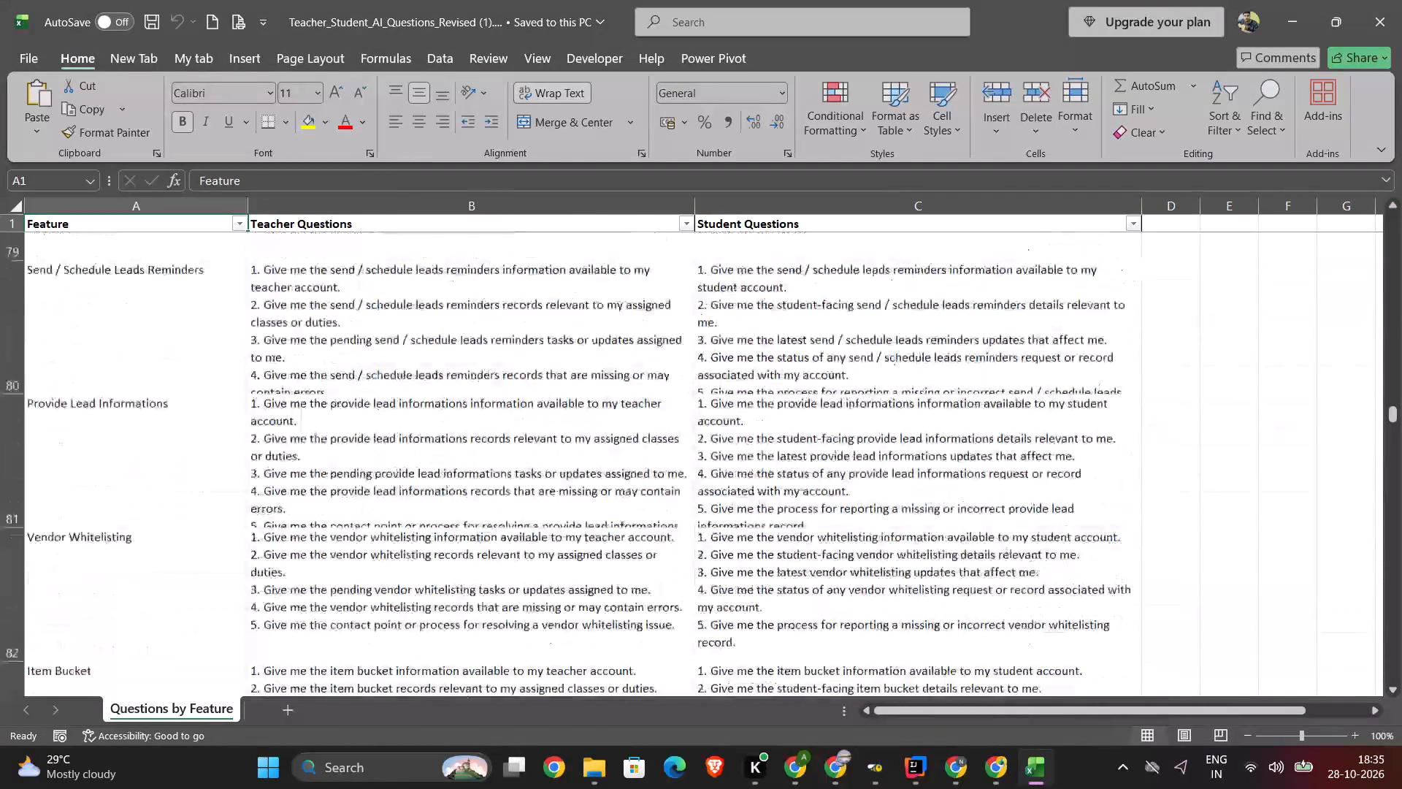
pyautogui.scroll(-4, 134, 378)
pyautogui.scroll(2, 134, 378)
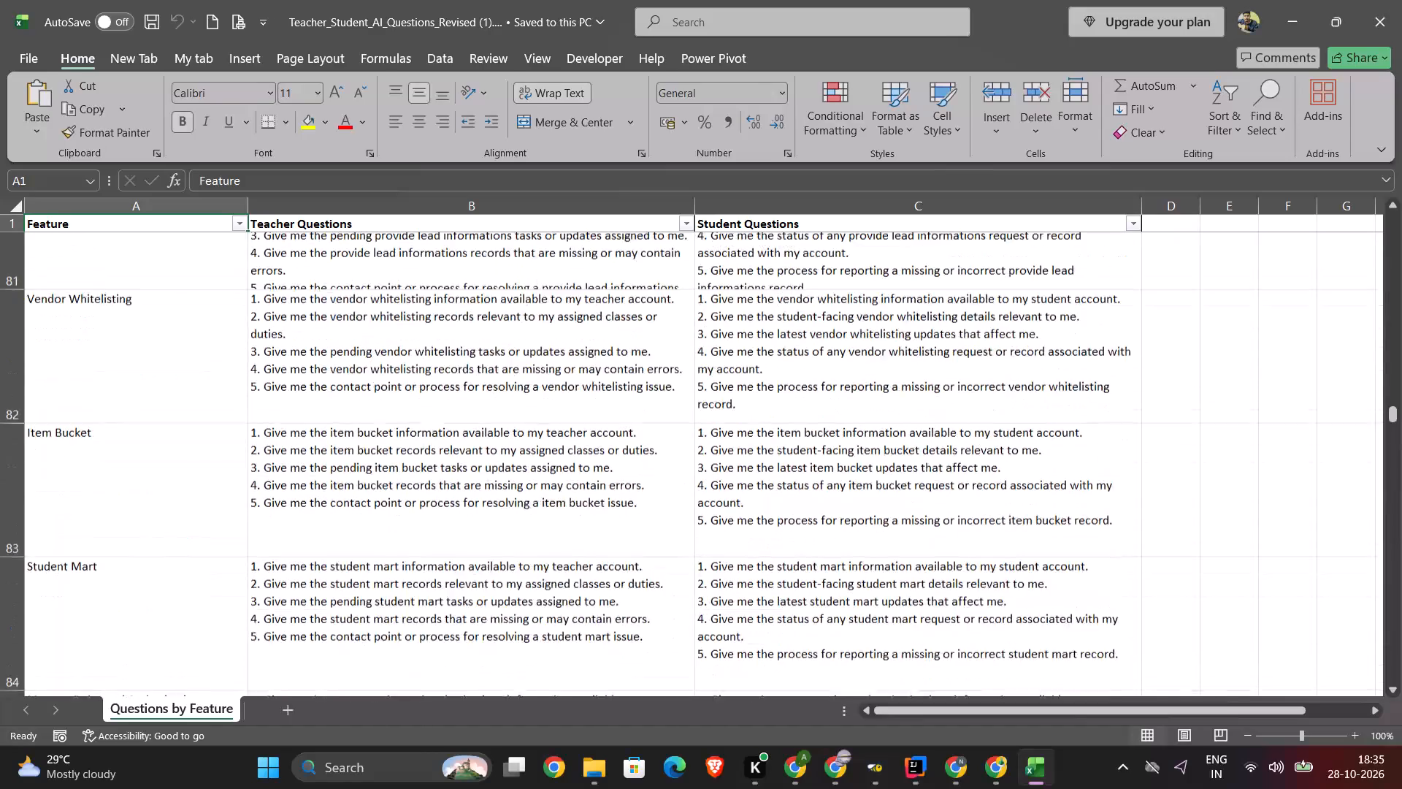
pyautogui.scroll(4, 134, 378)
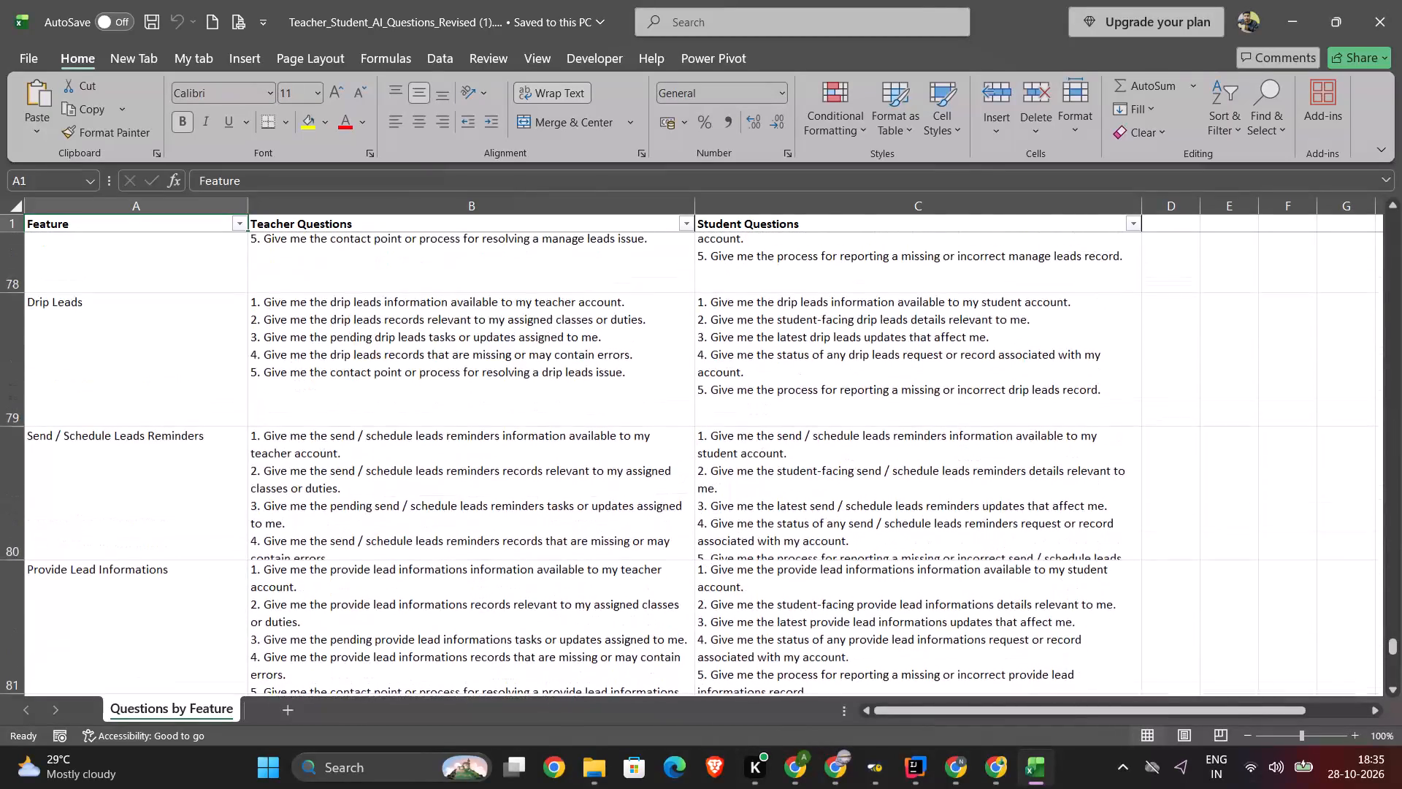
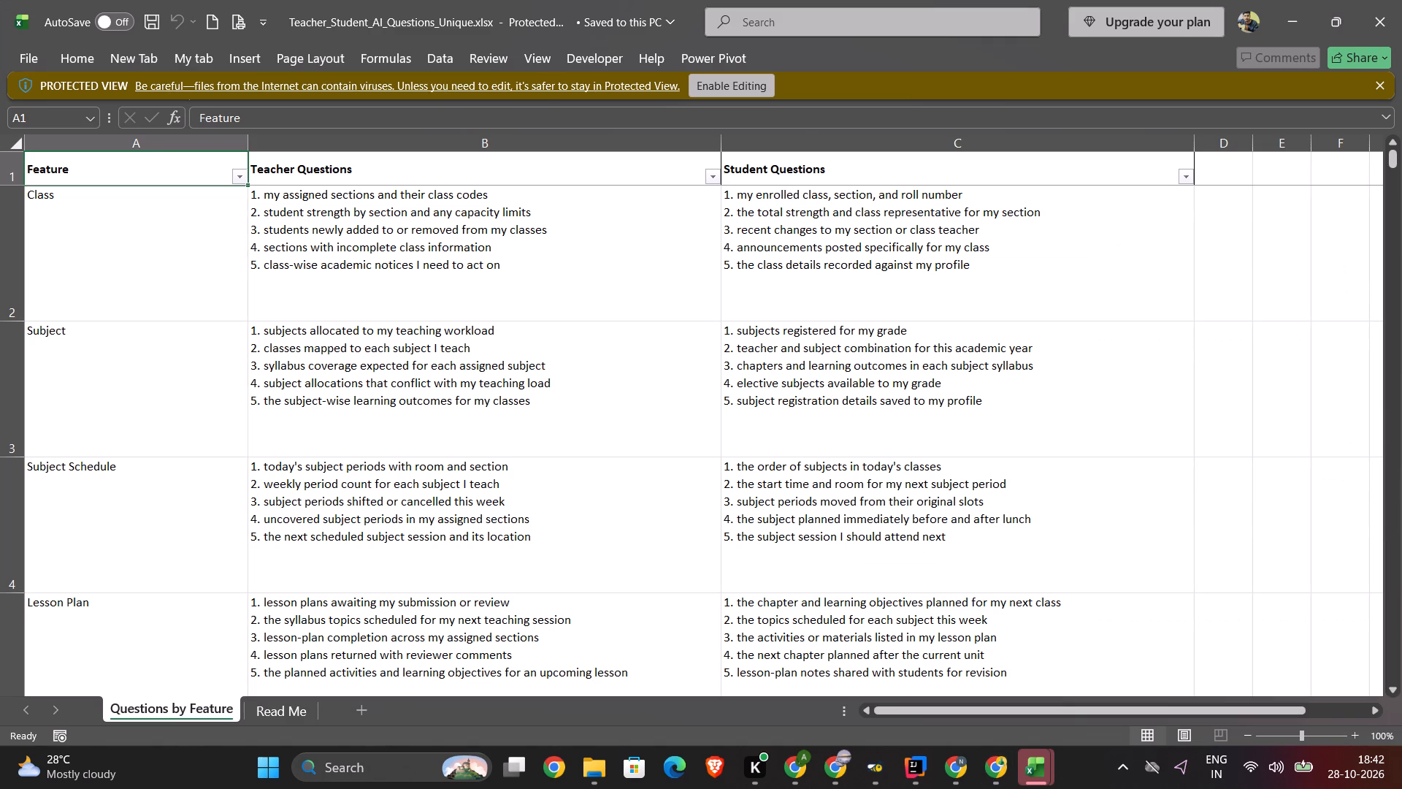
pyautogui.click(750, 89)
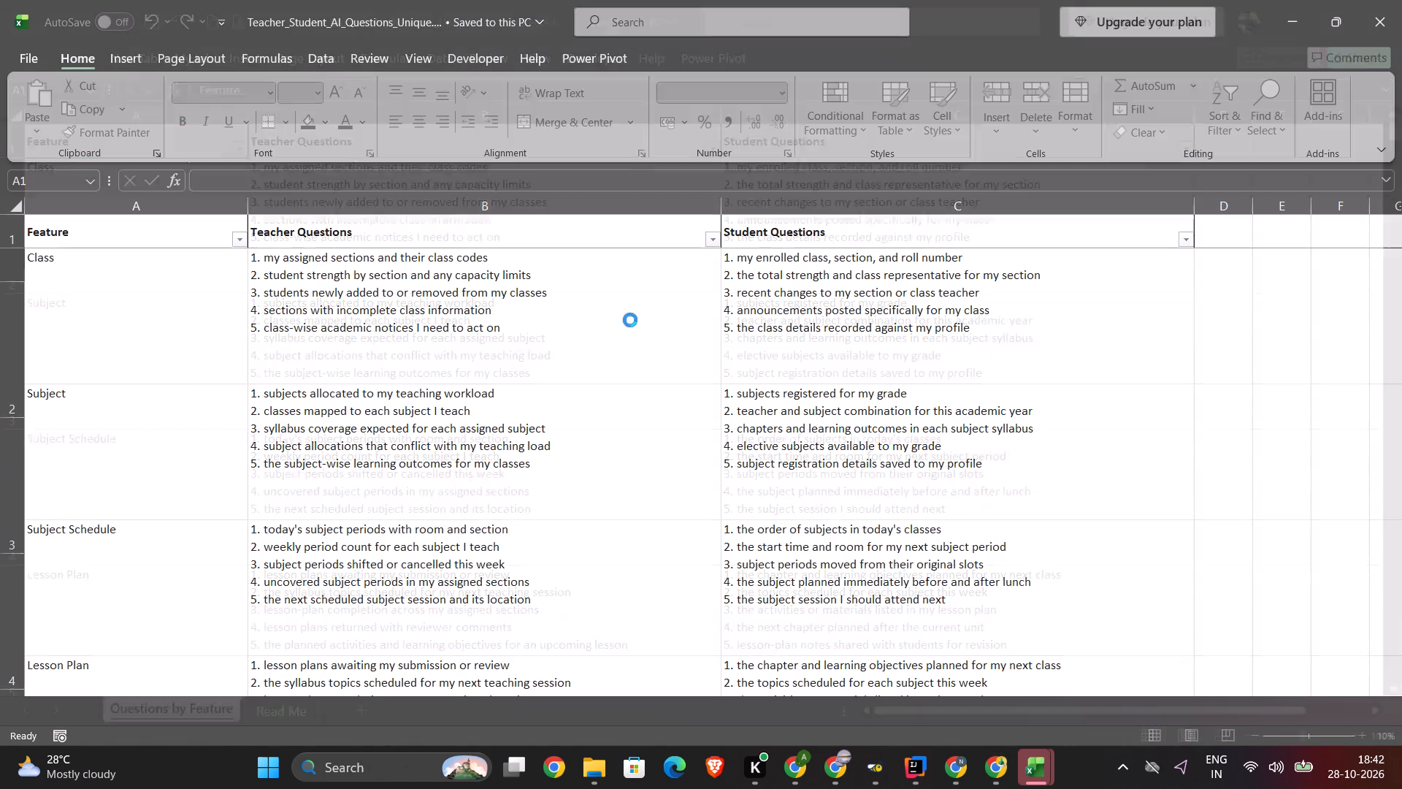
pyautogui.scroll(-4, 630, 320)
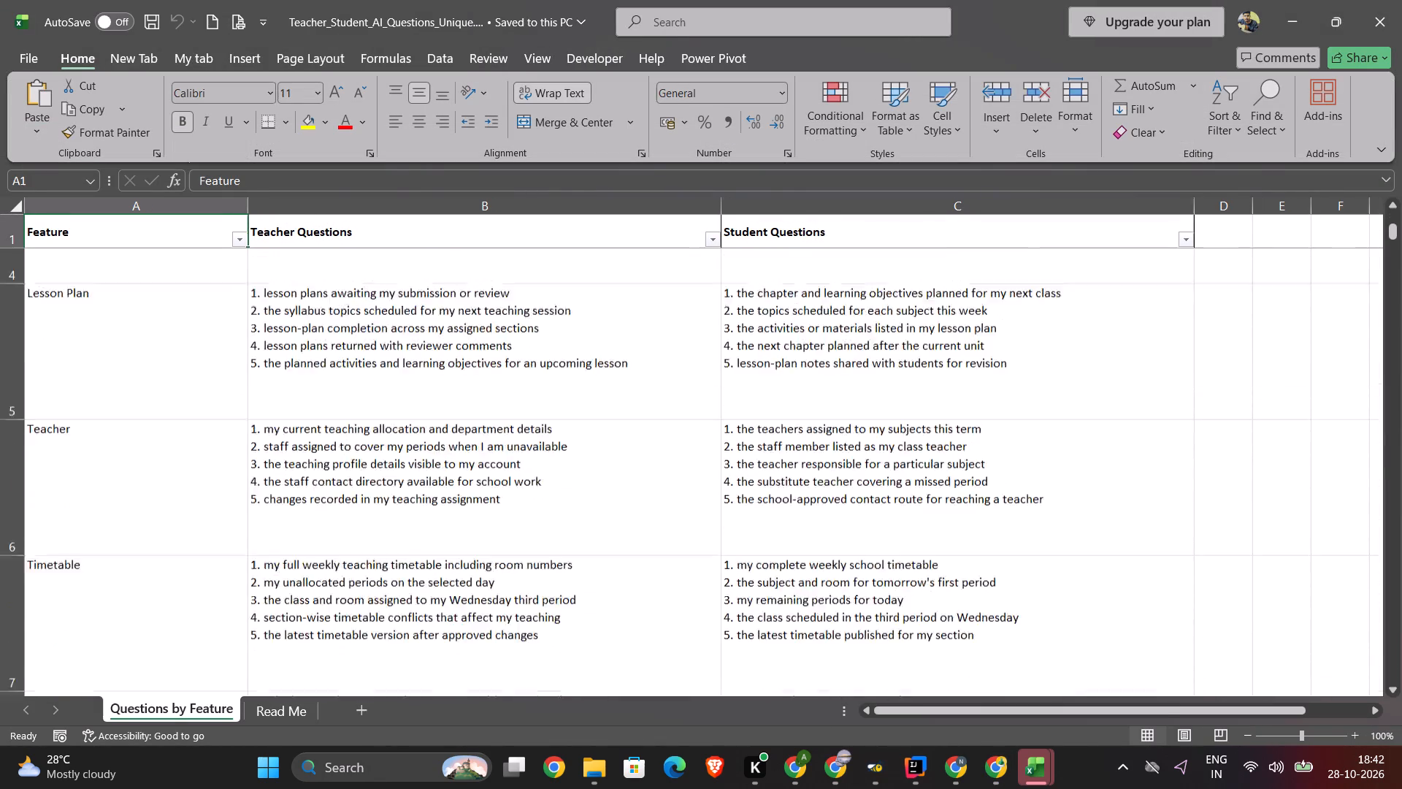
pyautogui.scroll(-7, 630, 320)
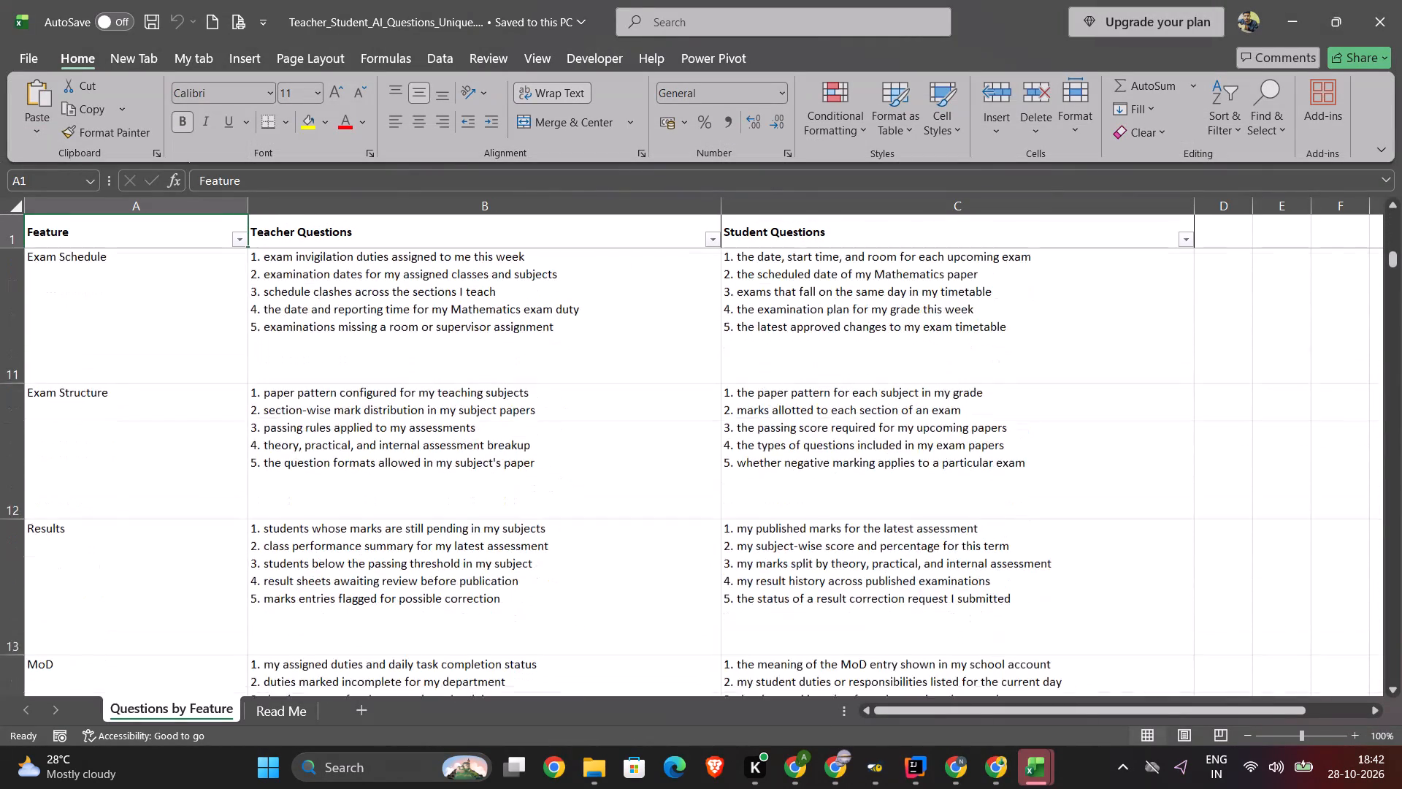
pyautogui.scroll(-6, 630, 320)
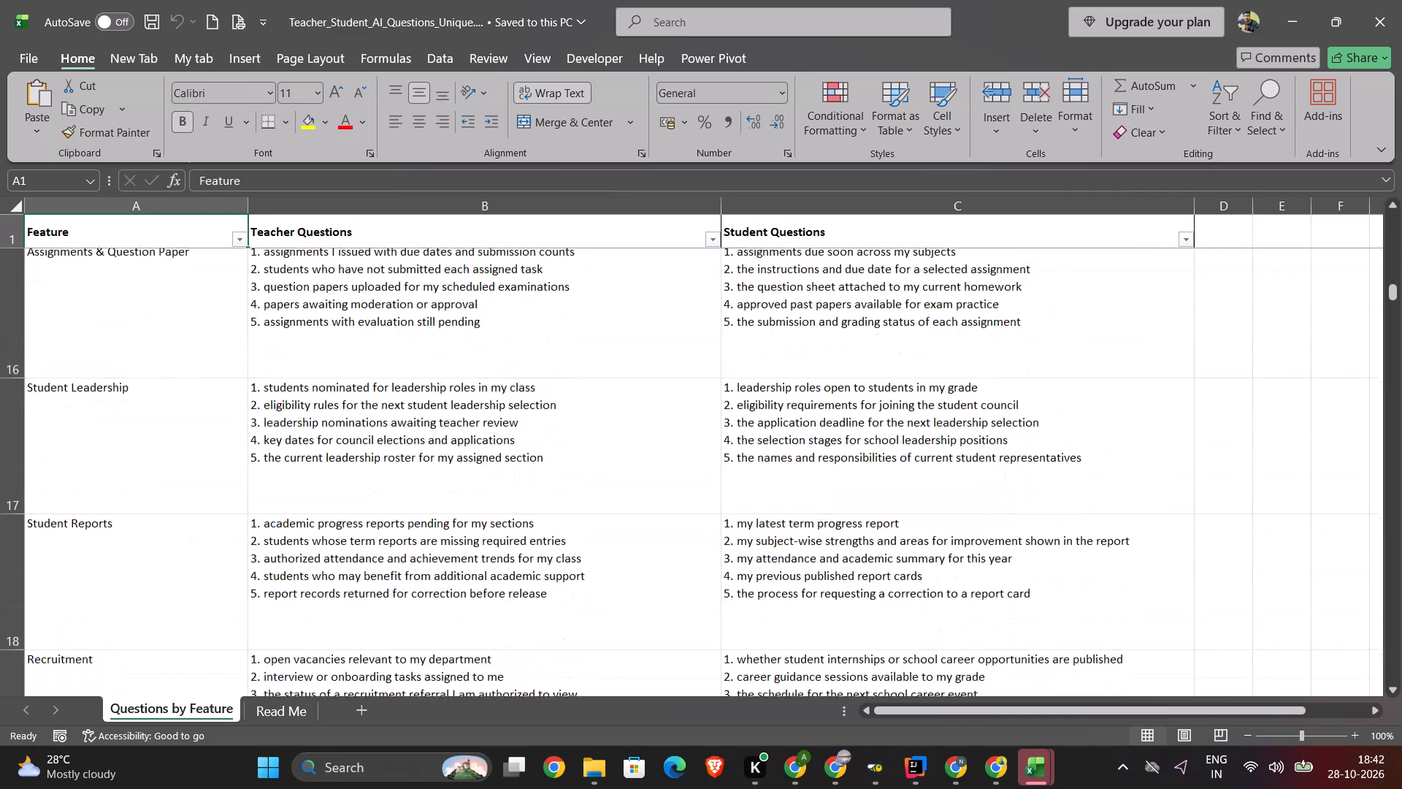
pyautogui.scroll(-4, 630, 320)
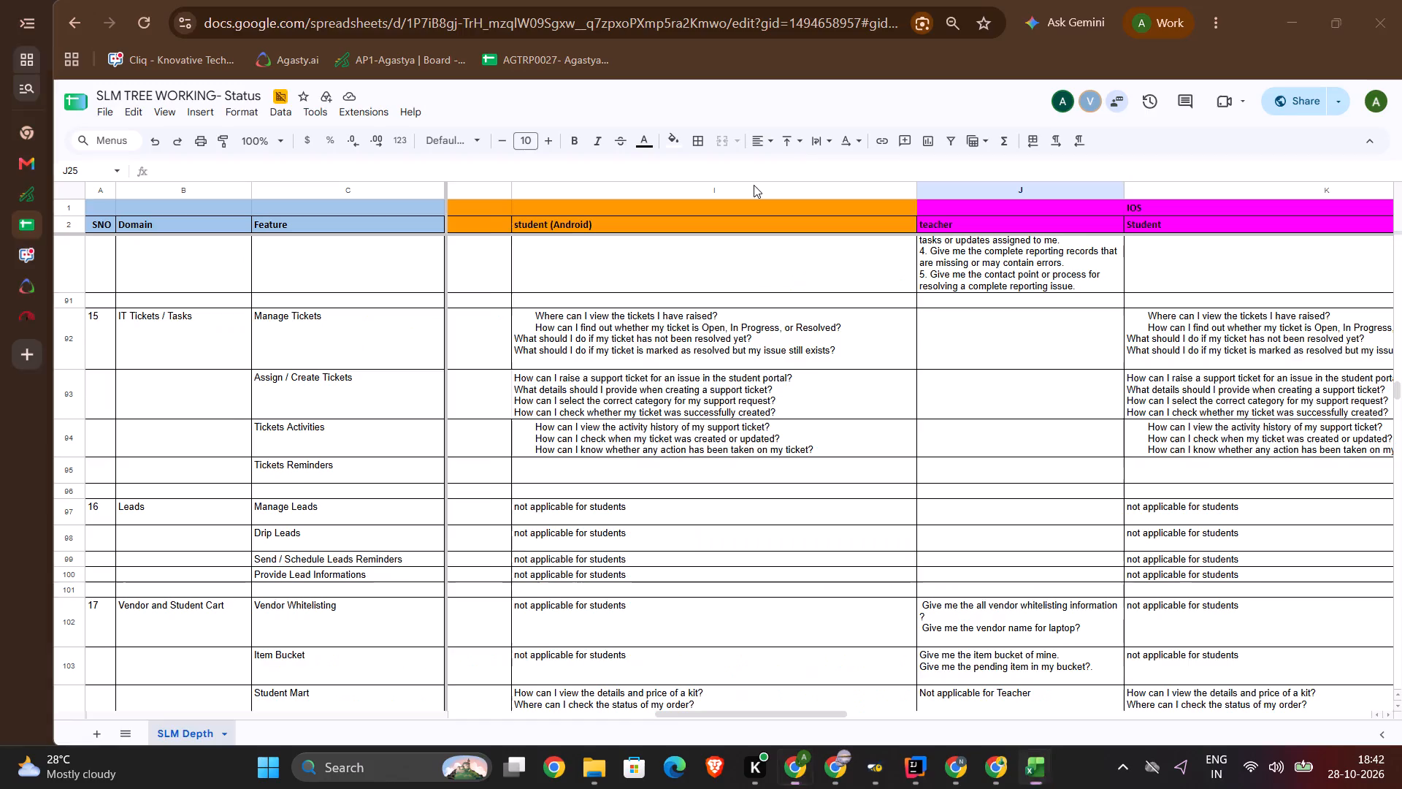
# Switch to the SLM TREE WORKING- Status sheet in Chrome, jump to the collaborator's cell and examine the Android, IOS, Web and % Coverage columns.
pyautogui.click(1097, 99)
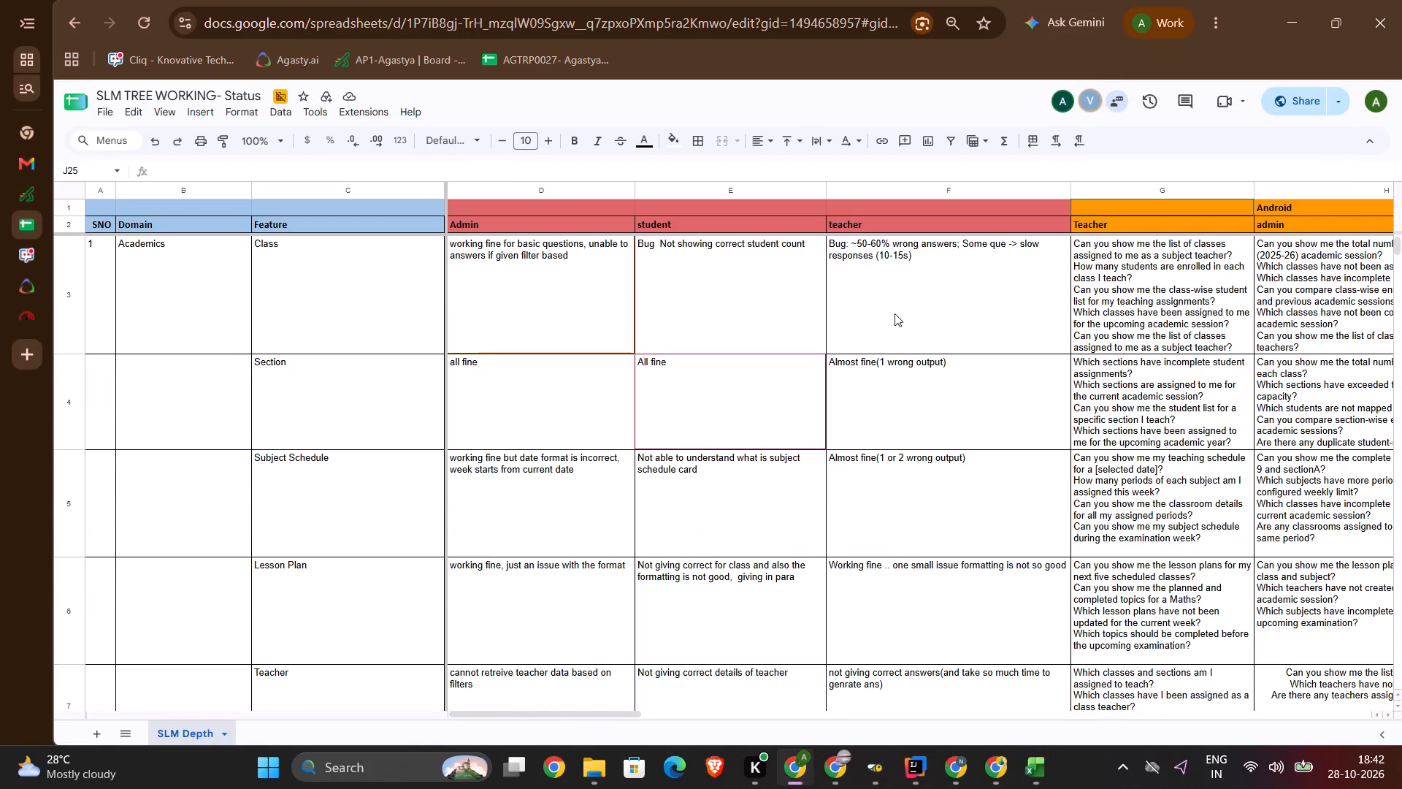
pyautogui.hscroll(4, 895, 313)
pyautogui.scroll(3, 646, 327)
pyautogui.scroll(1, 862, 363)
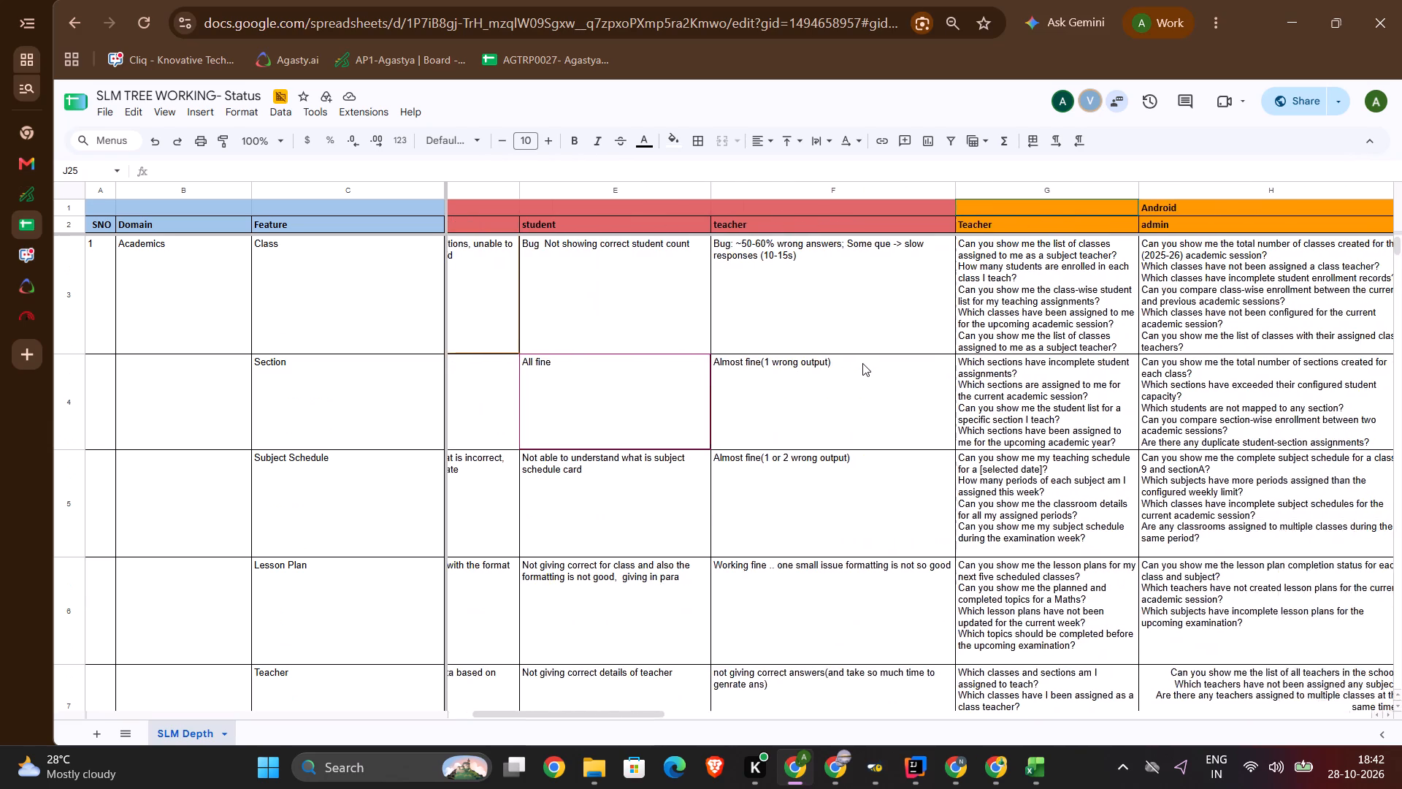
pyautogui.scroll(1, 862, 363)
pyautogui.hscroll(-3, 862, 363)
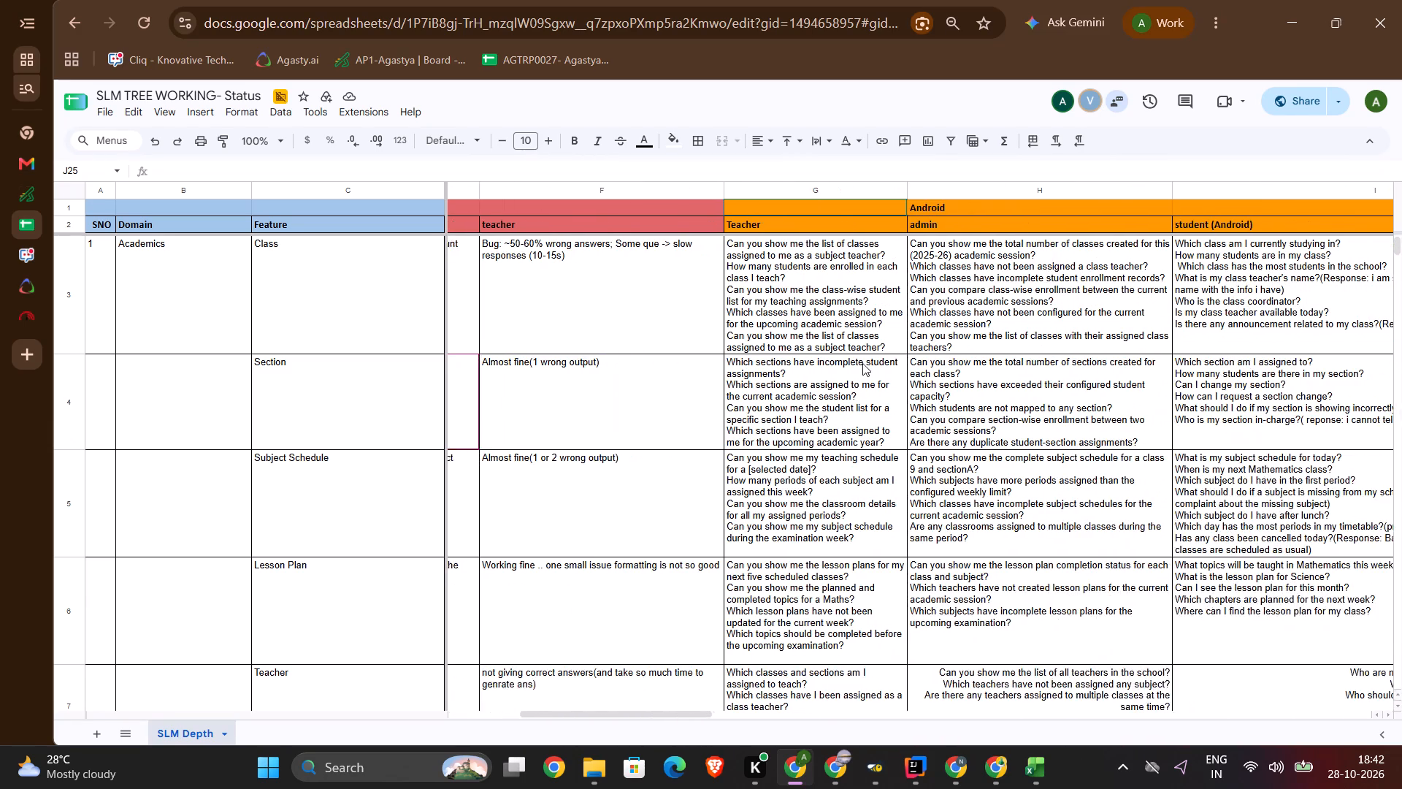
pyautogui.hscroll(-3, 862, 363)
pyautogui.hscroll(6, 862, 363)
pyautogui.hscroll(-3, 862, 363)
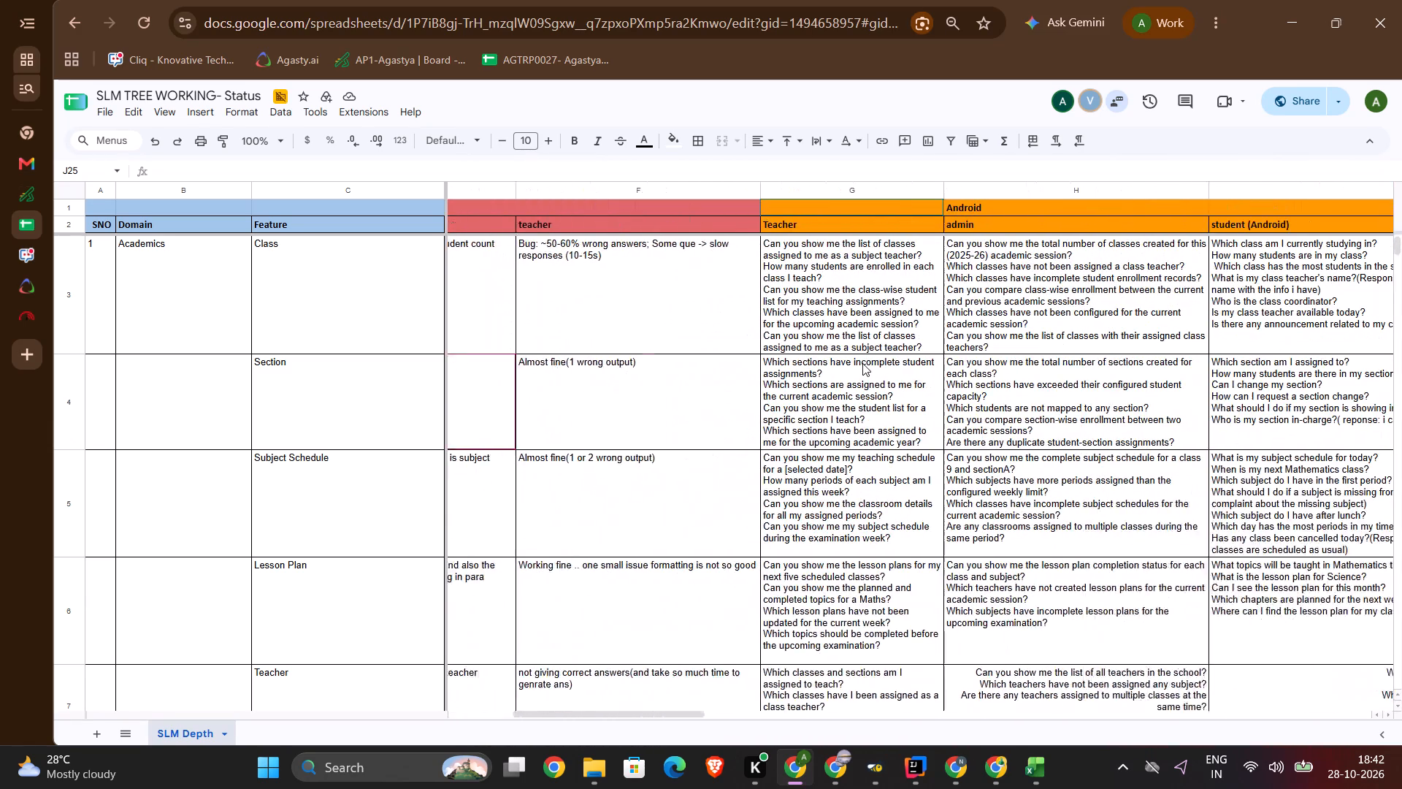
pyautogui.hscroll(-9, 862, 363)
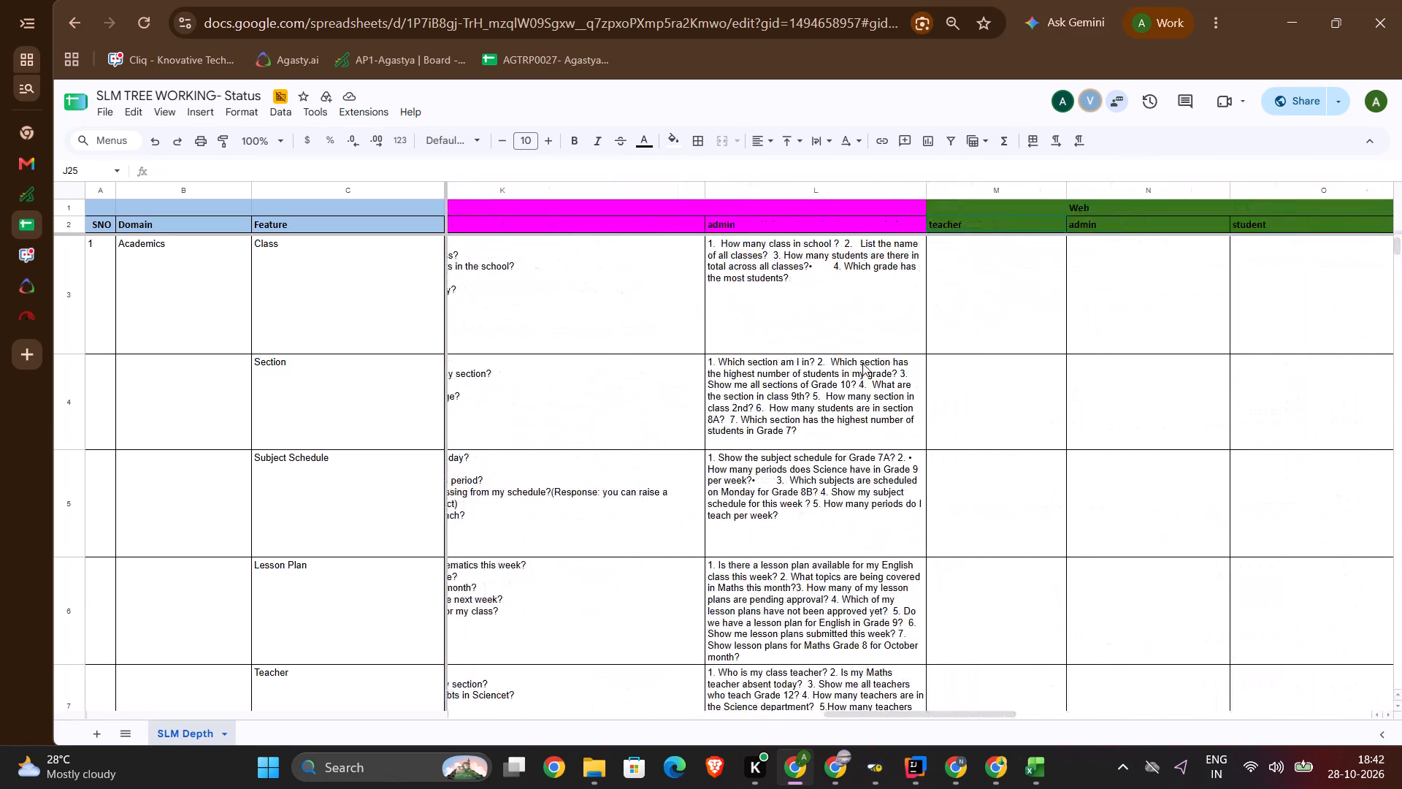
pyautogui.hscroll(-3, 862, 363)
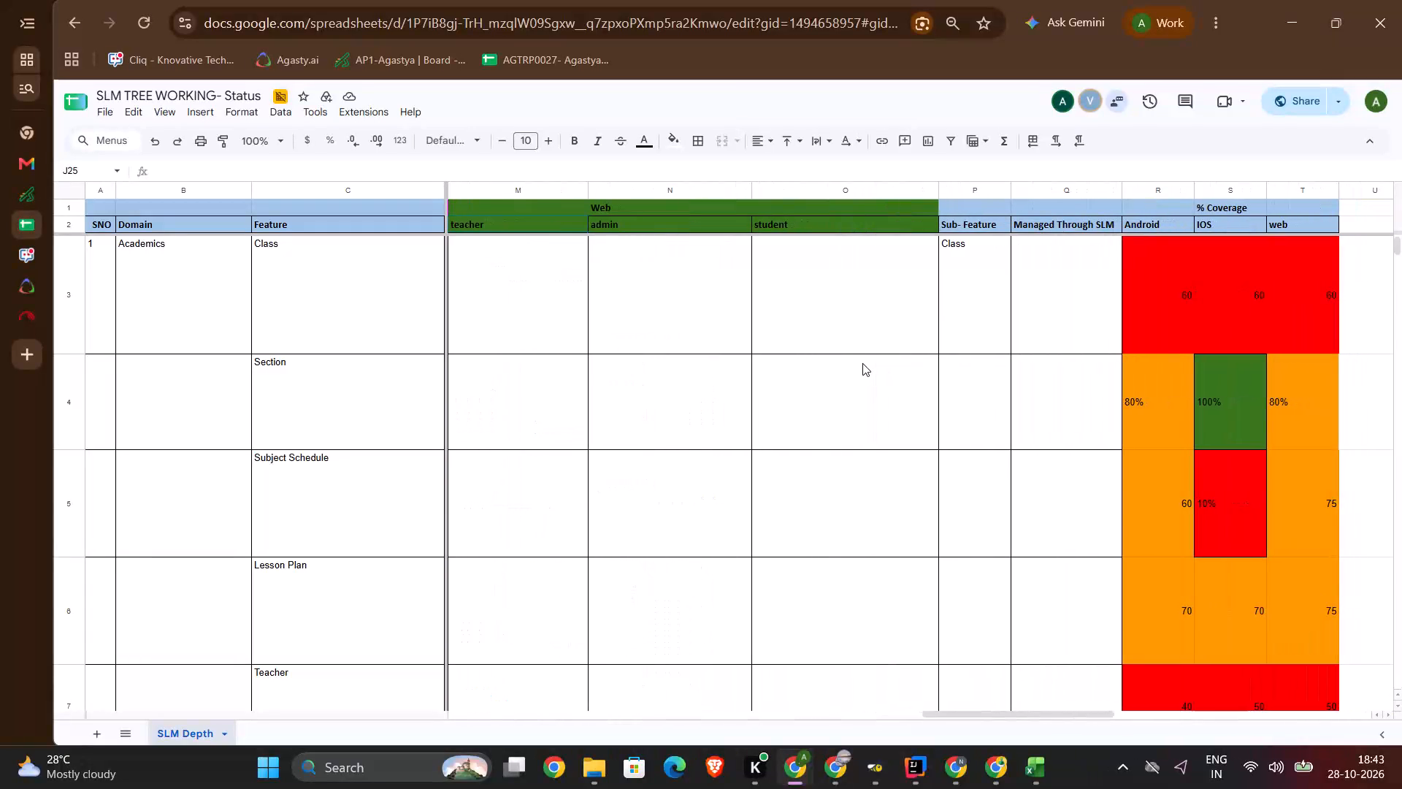
pyautogui.hscroll(-1, 862, 363)
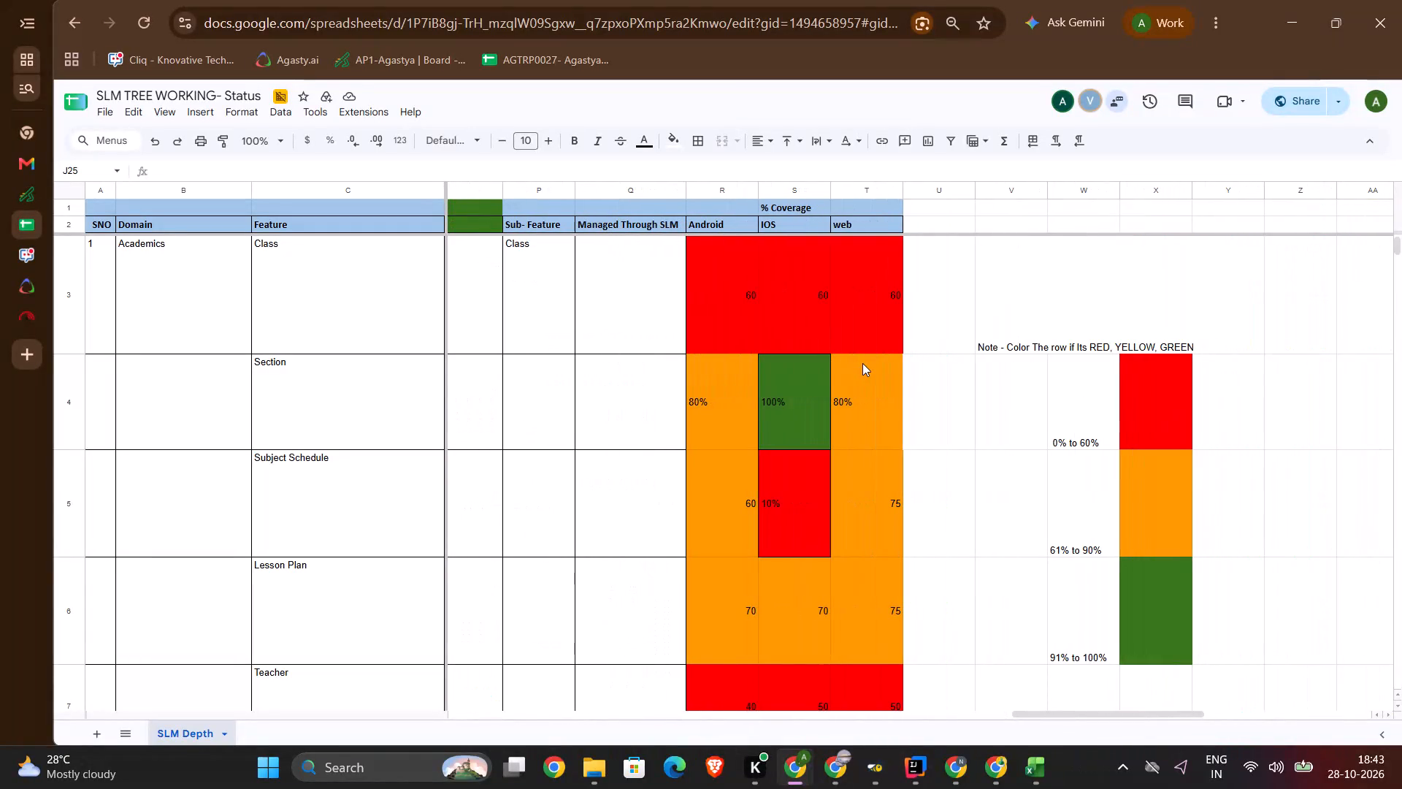
pyautogui.hscroll(-2, 862, 363)
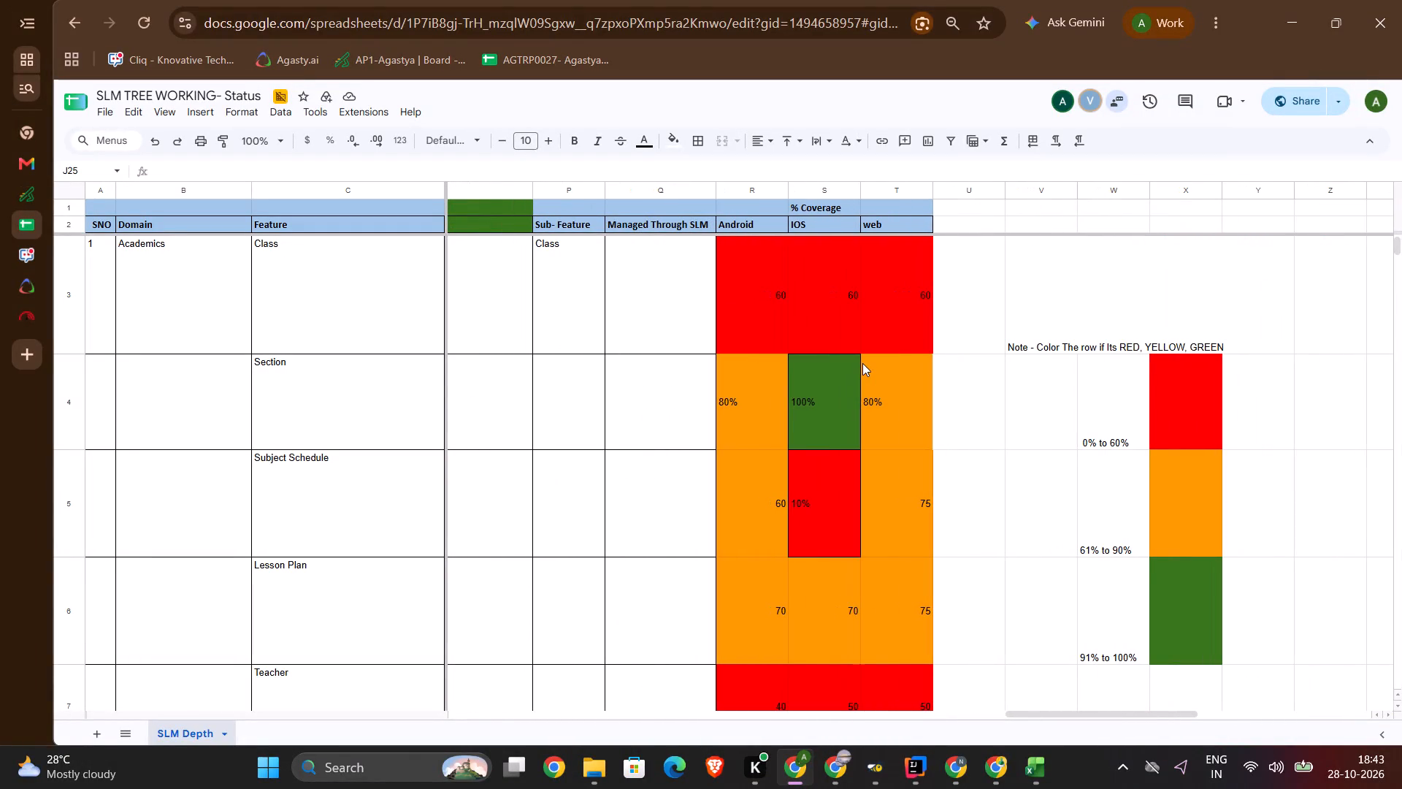
pyautogui.hscroll(-2, 862, 363)
pyautogui.hscroll(2, 862, 363)
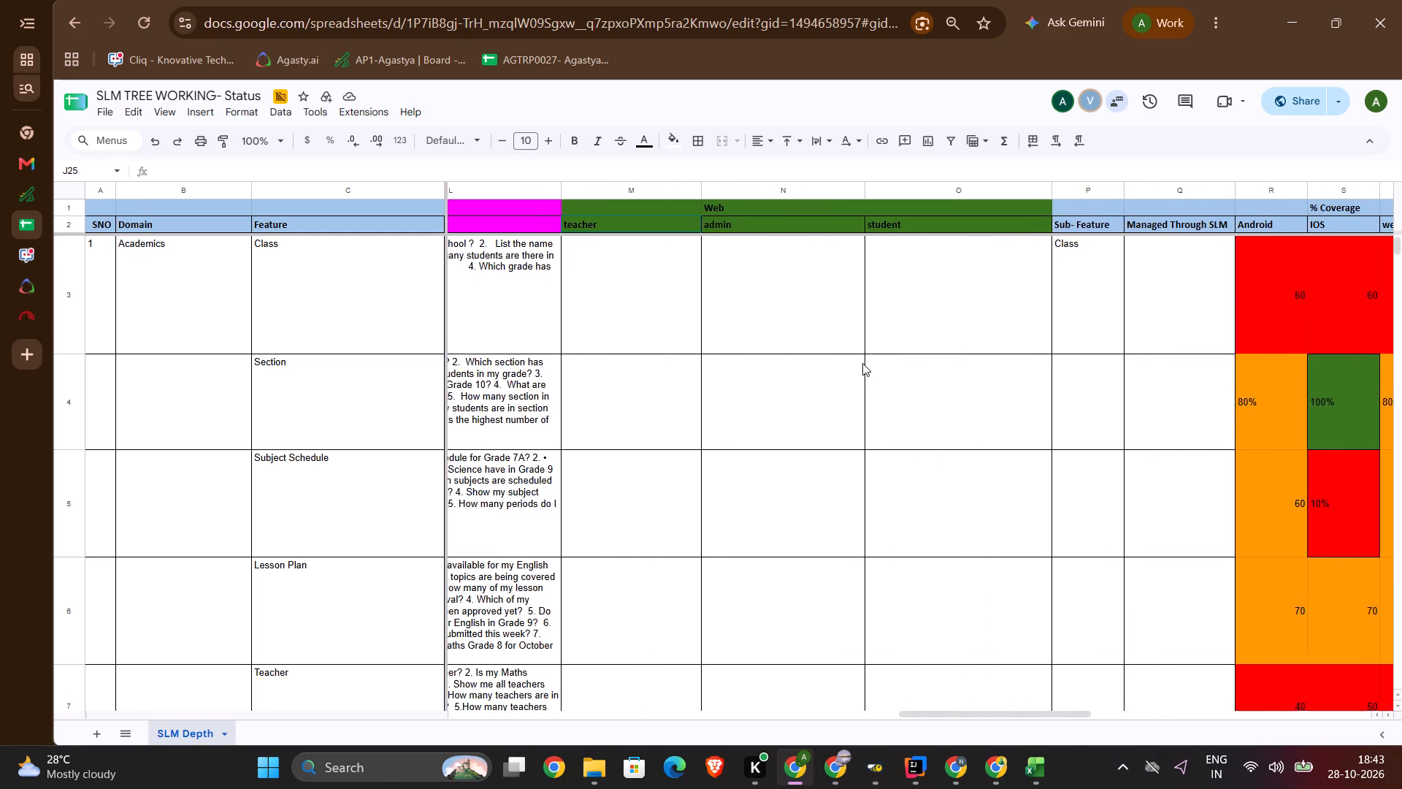
pyautogui.hscroll(3, 862, 363)
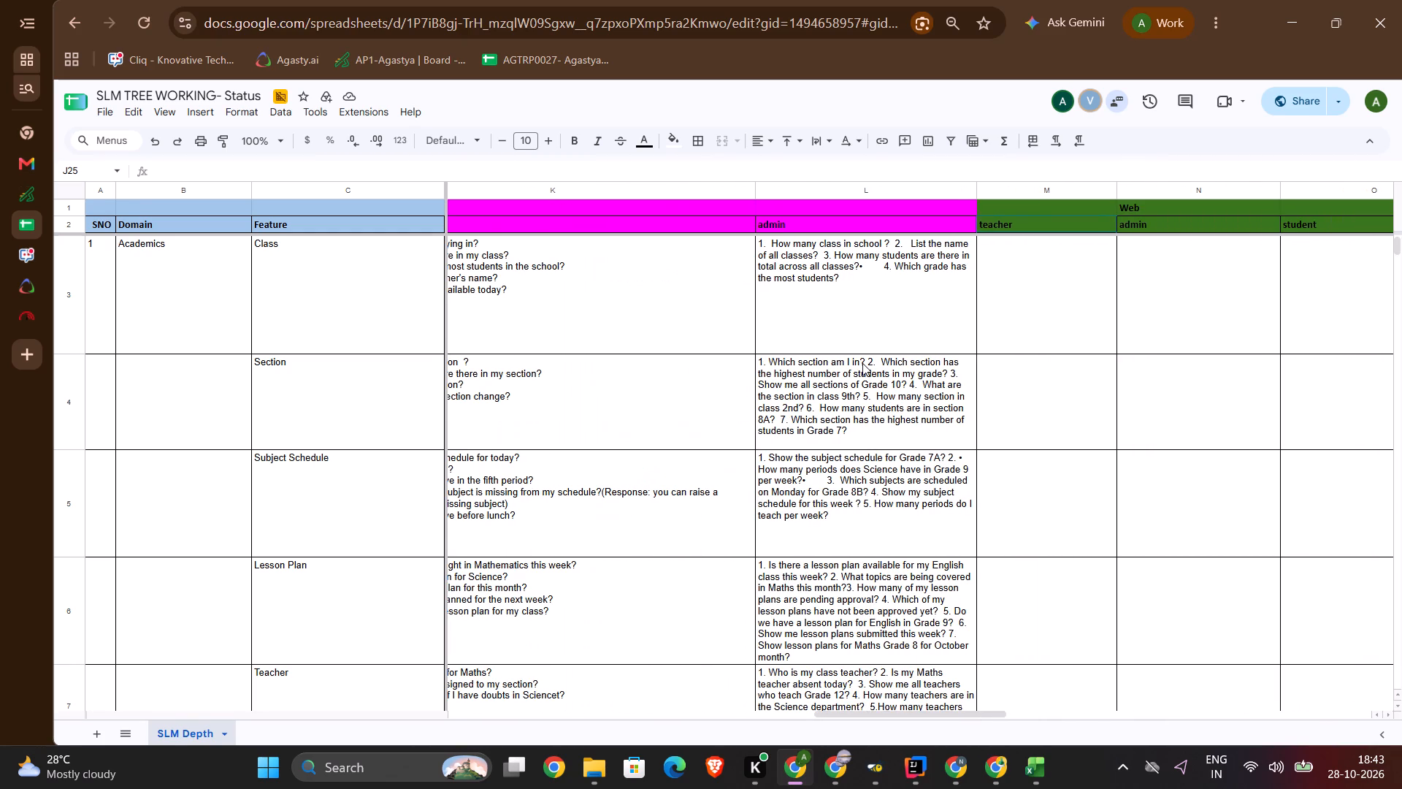
pyautogui.hscroll(2, 862, 363)
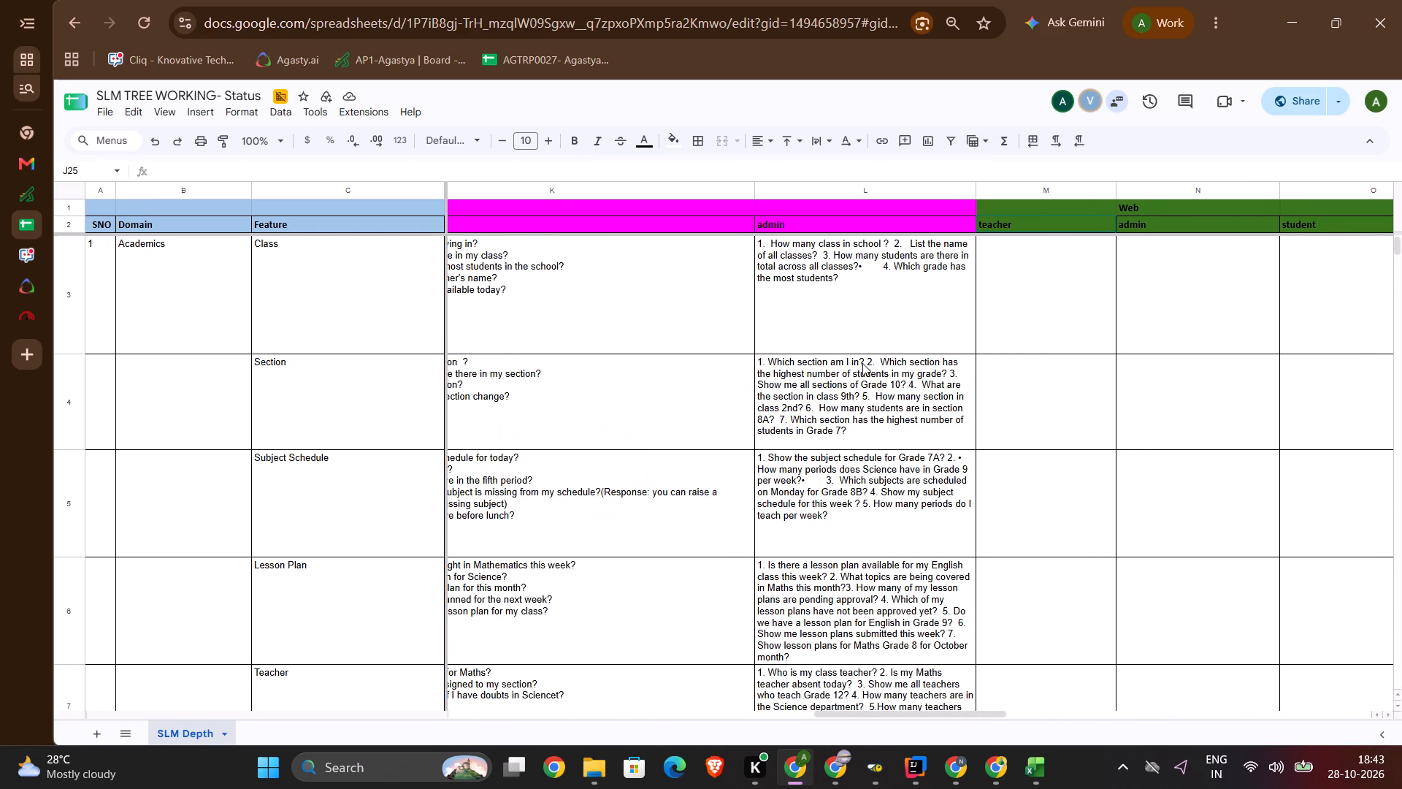
pyautogui.hscroll(1, 862, 363)
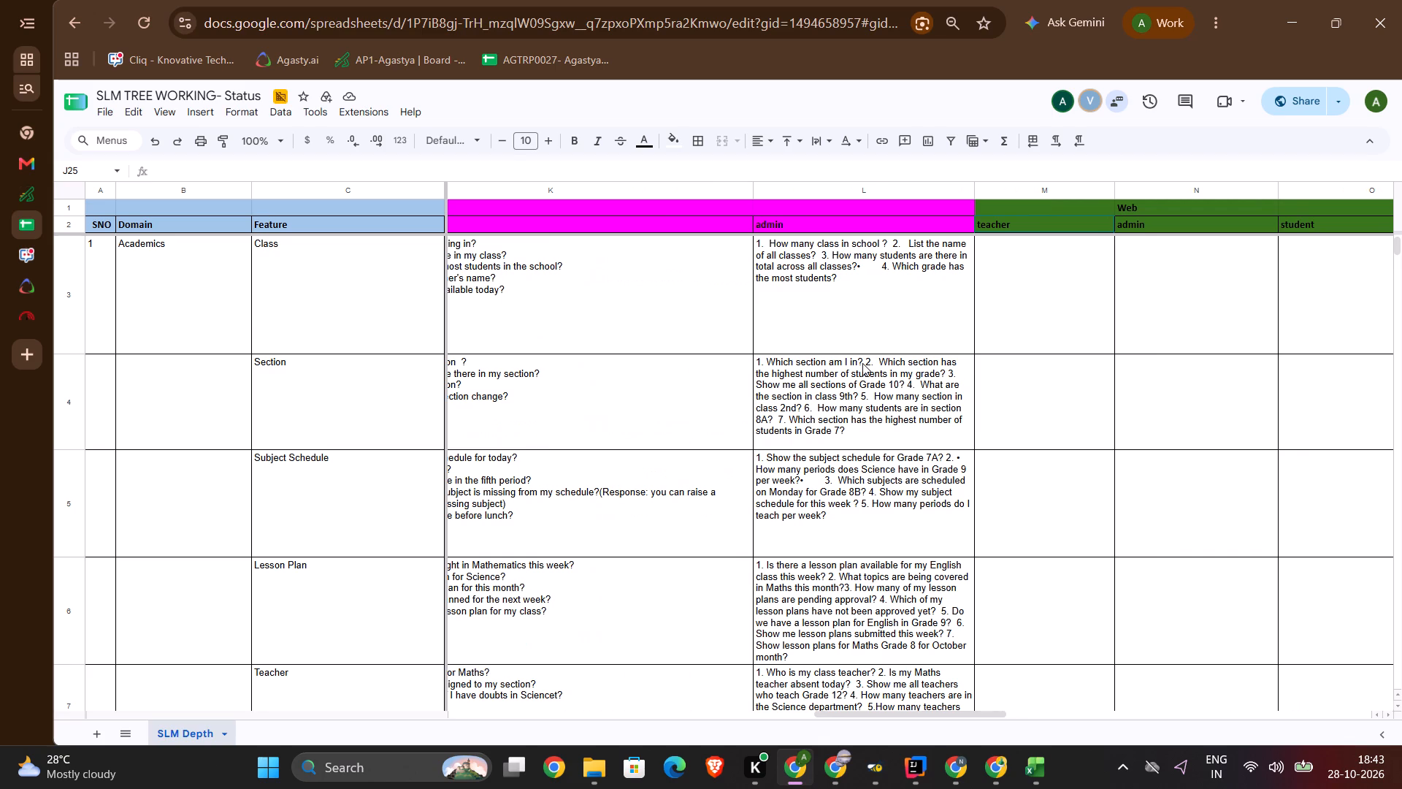
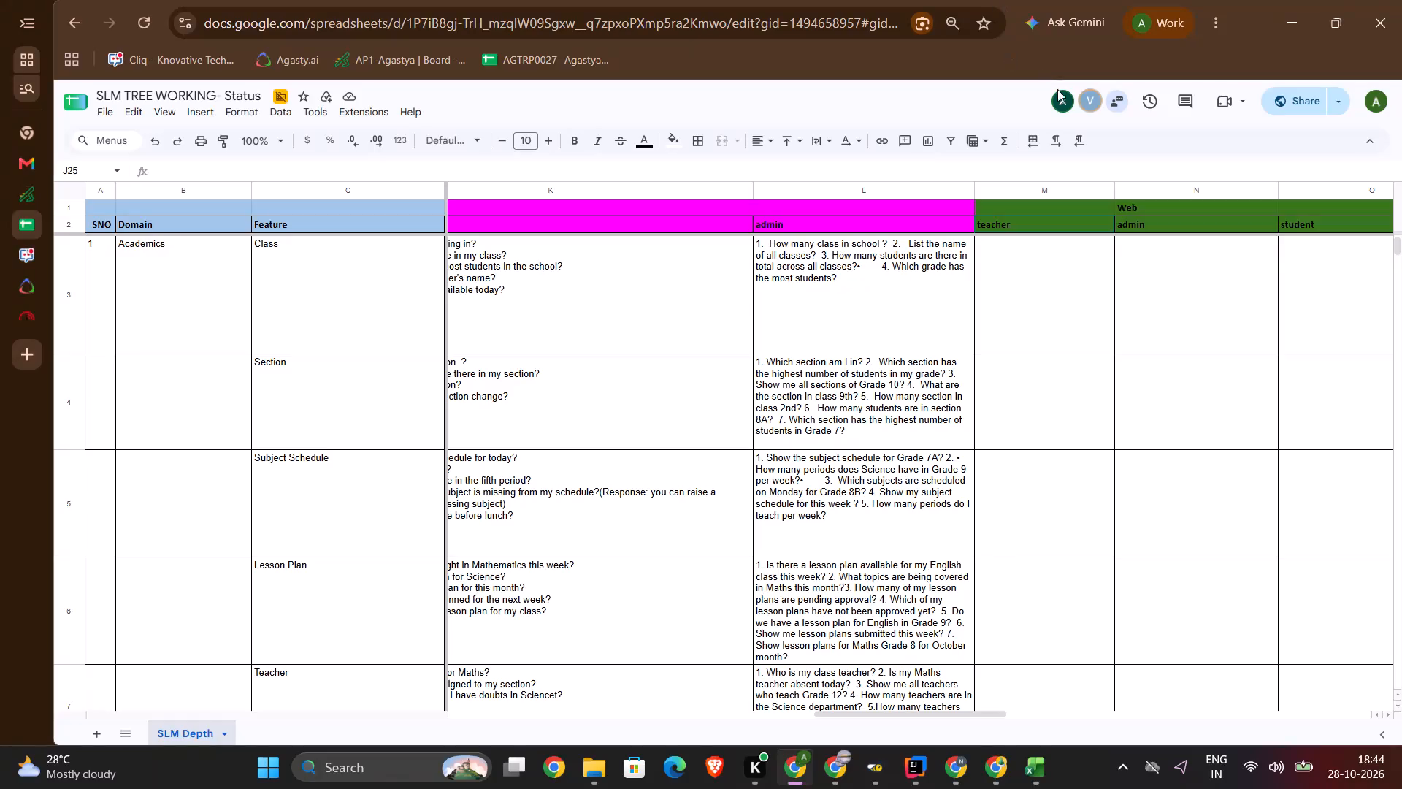
# Examine the Android and IOS question columns for features from Lesson Plan to Hostel, and select the IOS teacher cell for Admissions flow.
pyautogui.click(1071, 99)
pyautogui.hscroll(-2, 1016, 378)
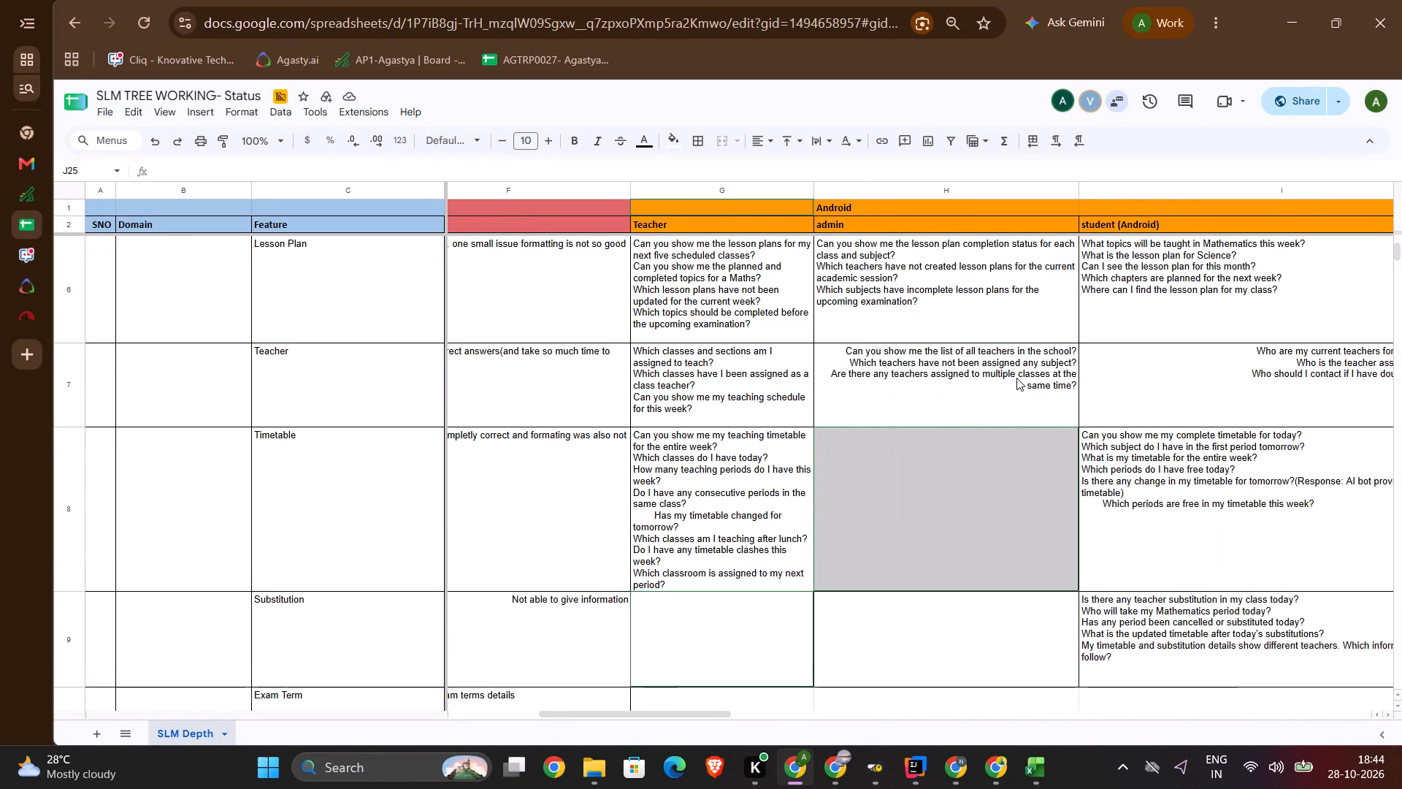
pyautogui.hscroll(-8, 1016, 378)
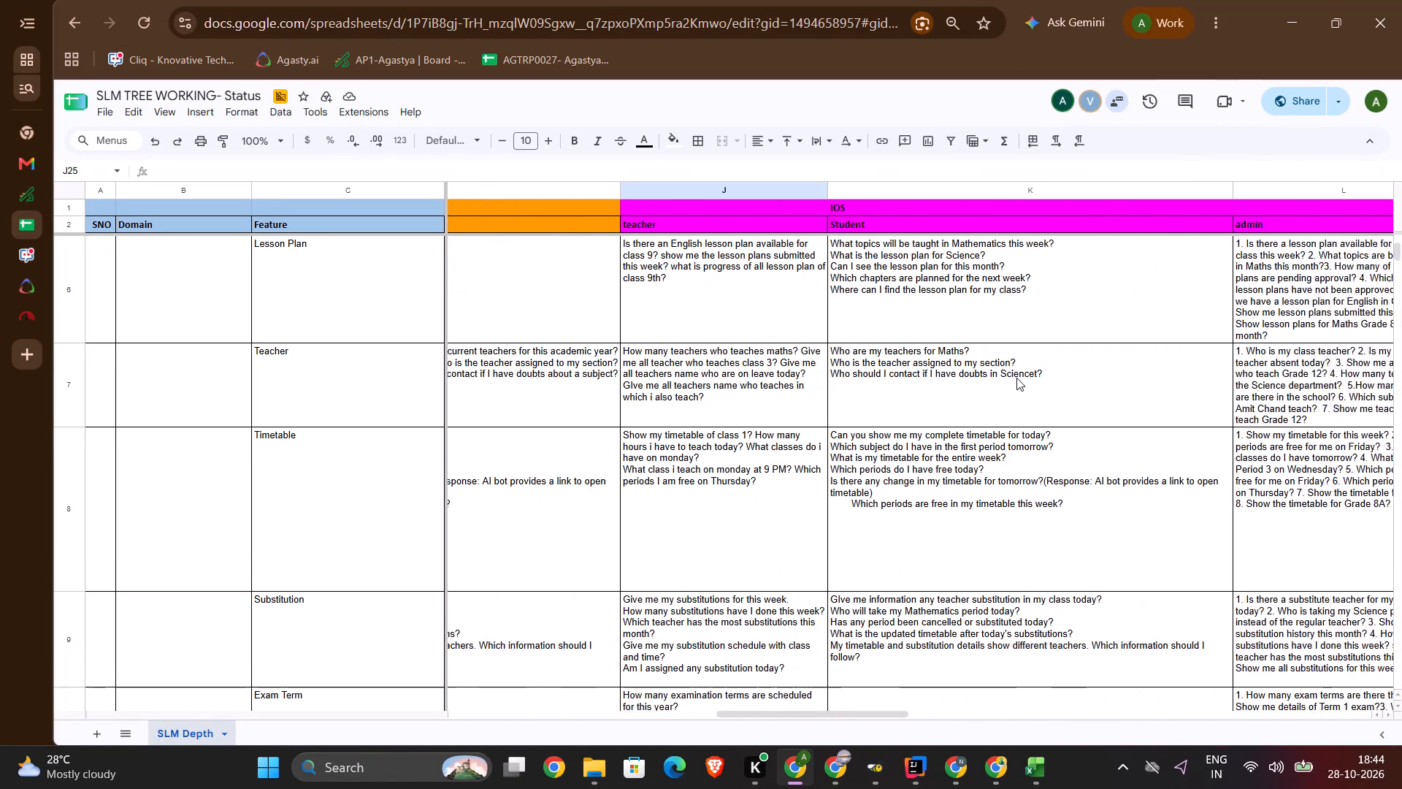
pyautogui.hscroll(-1, 1016, 378)
pyautogui.hscroll(7, 1016, 378)
pyautogui.scroll(-1, 1016, 378)
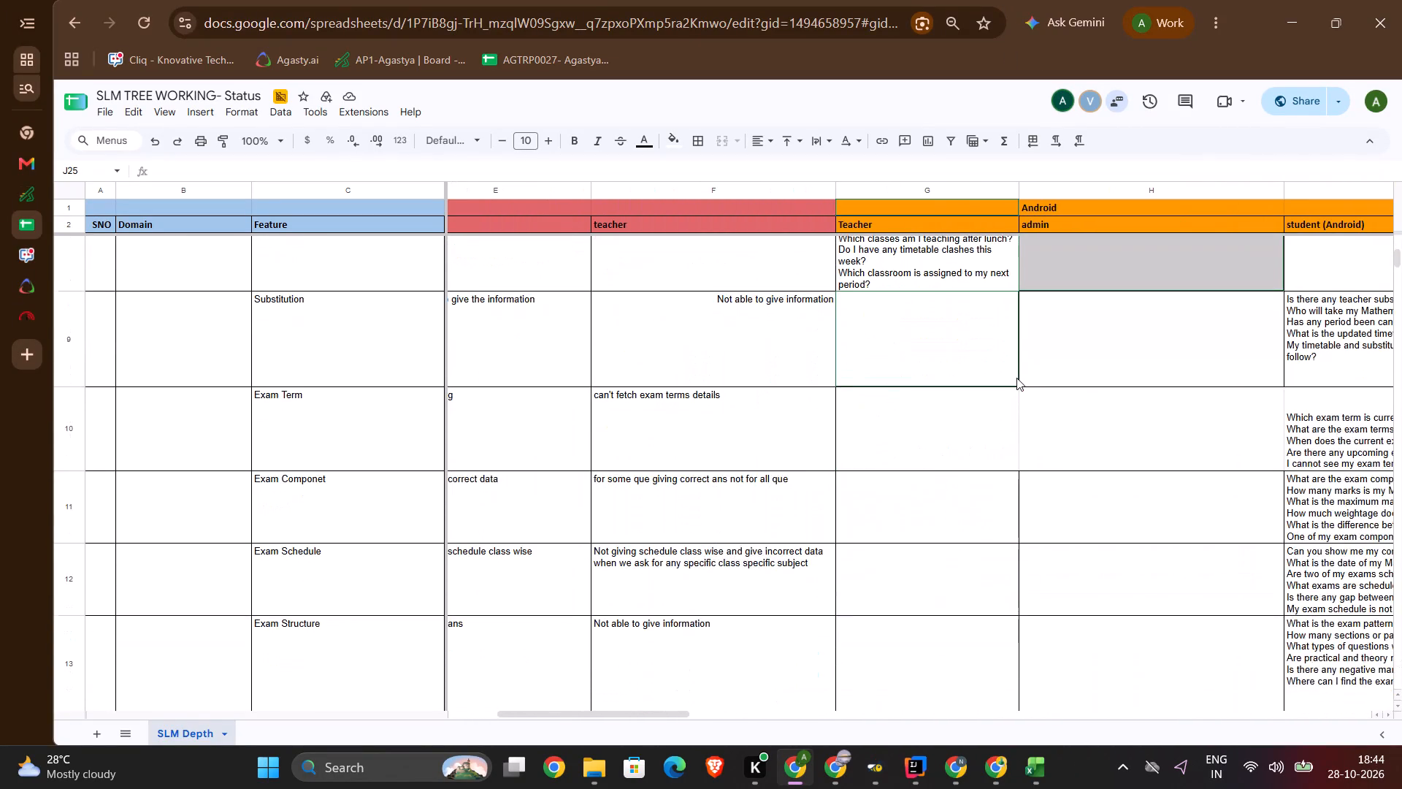
pyautogui.scroll(-1, 1016, 378)
pyautogui.hscroll(-7, 1016, 378)
pyautogui.scroll(1, 1016, 378)
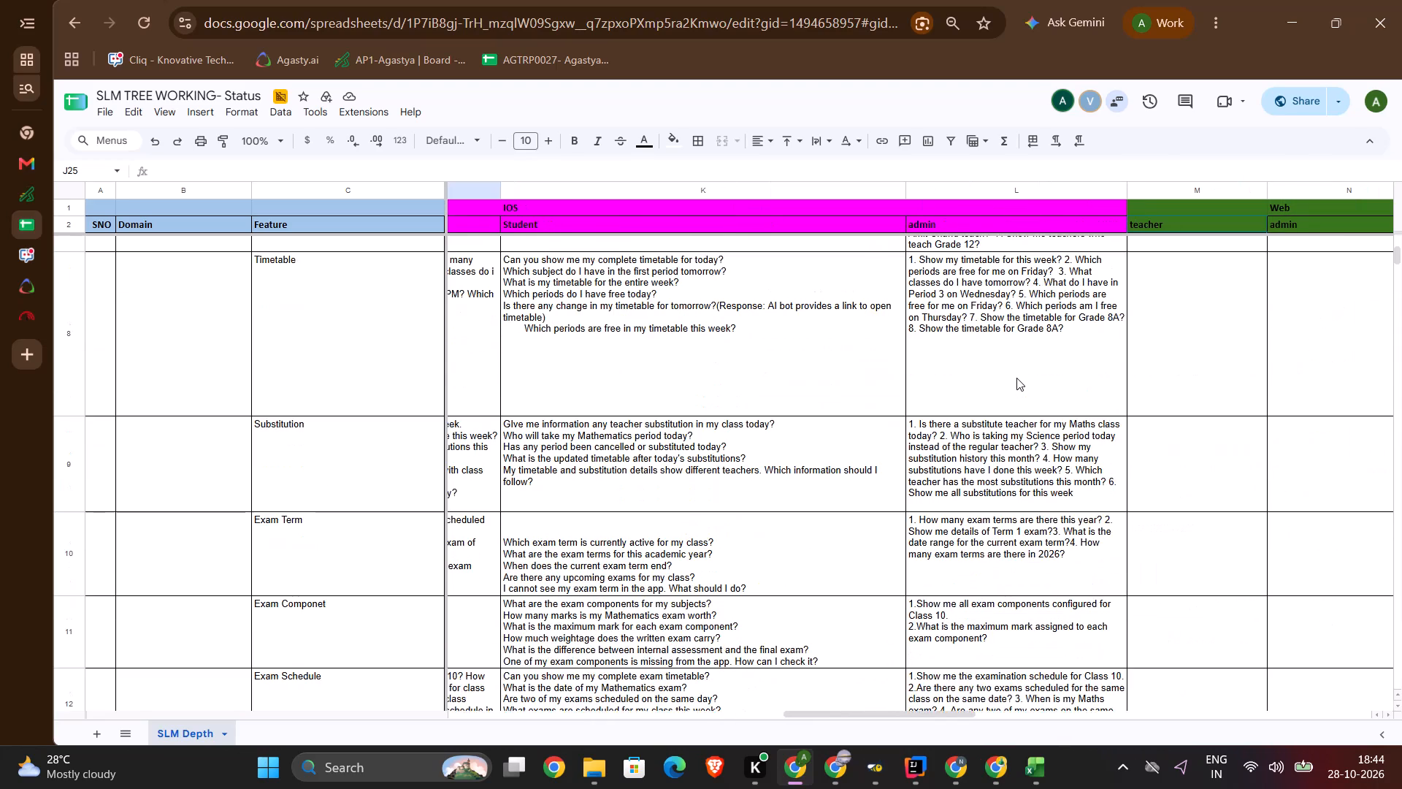
pyautogui.scroll(1, 1016, 378)
pyautogui.scroll(-4, 1016, 378)
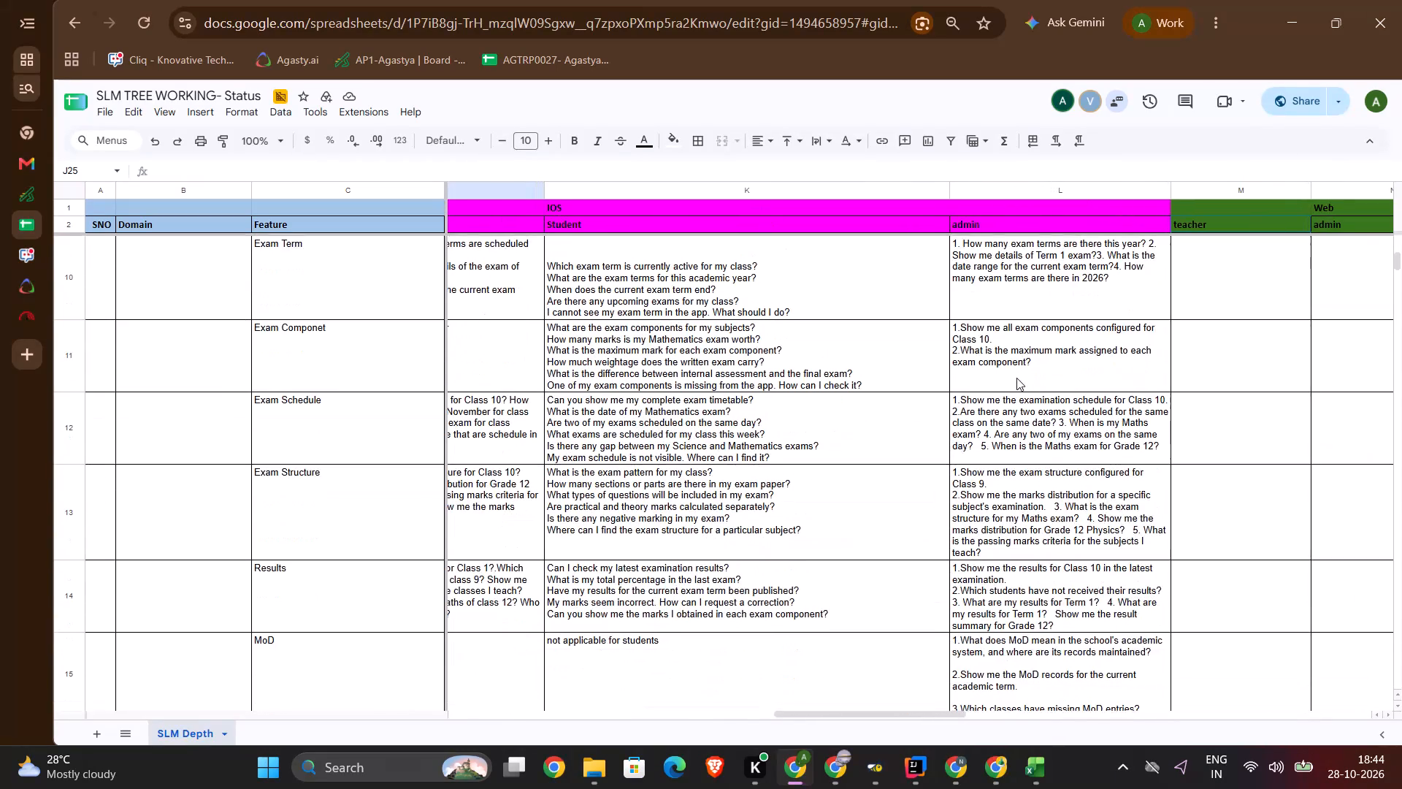
pyautogui.scroll(-3, 1016, 378)
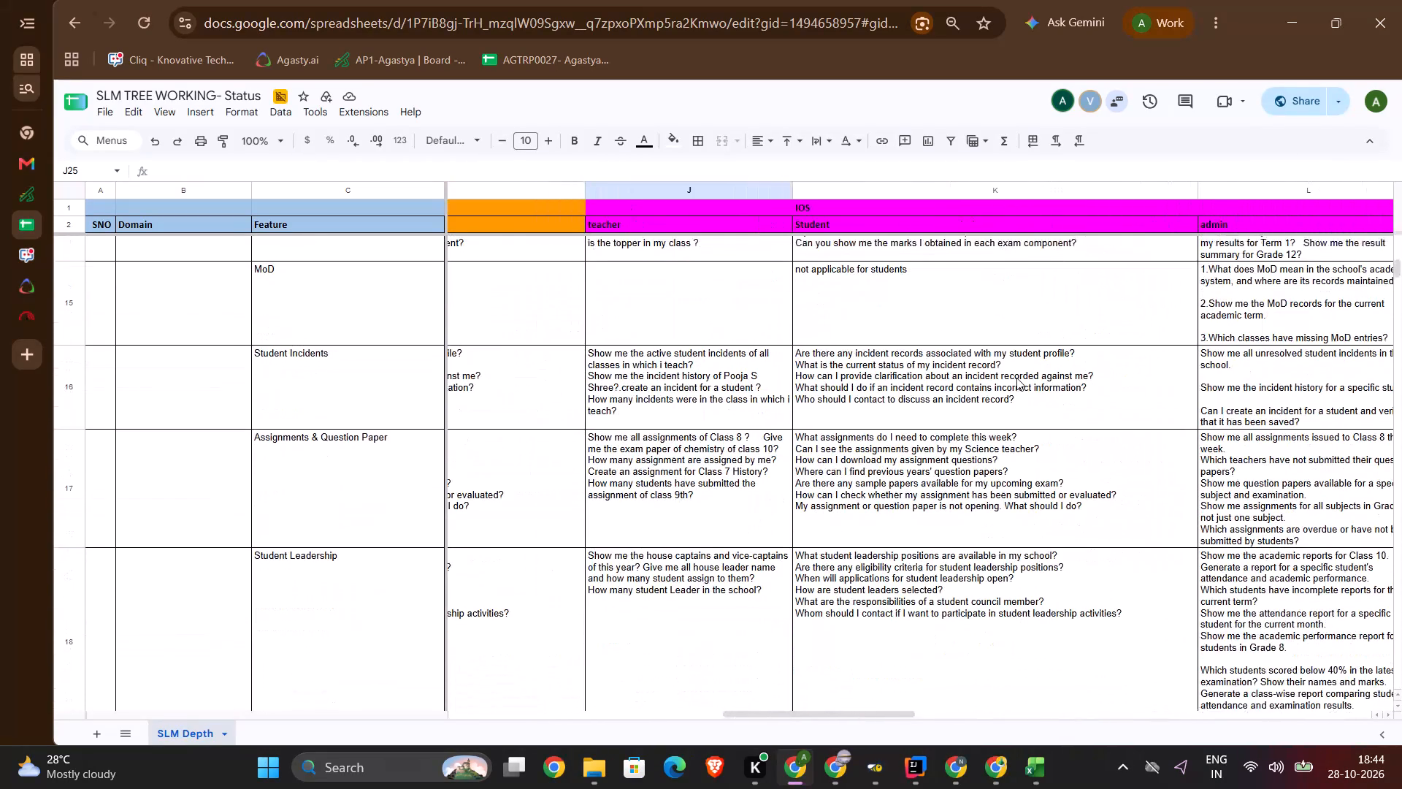
pyautogui.scroll(1, 1016, 378)
pyautogui.scroll(-1, 1016, 378)
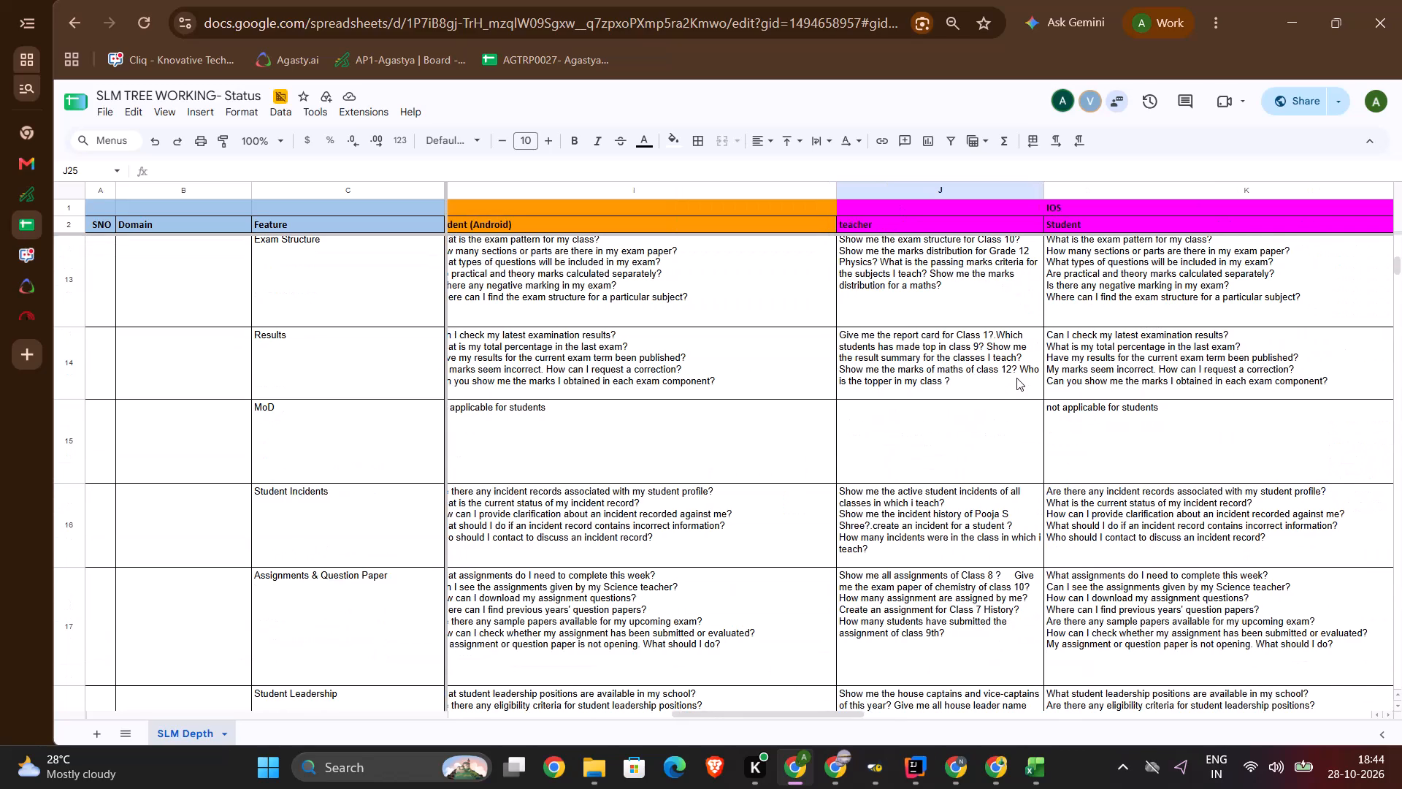
pyautogui.scroll(-8, 1016, 378)
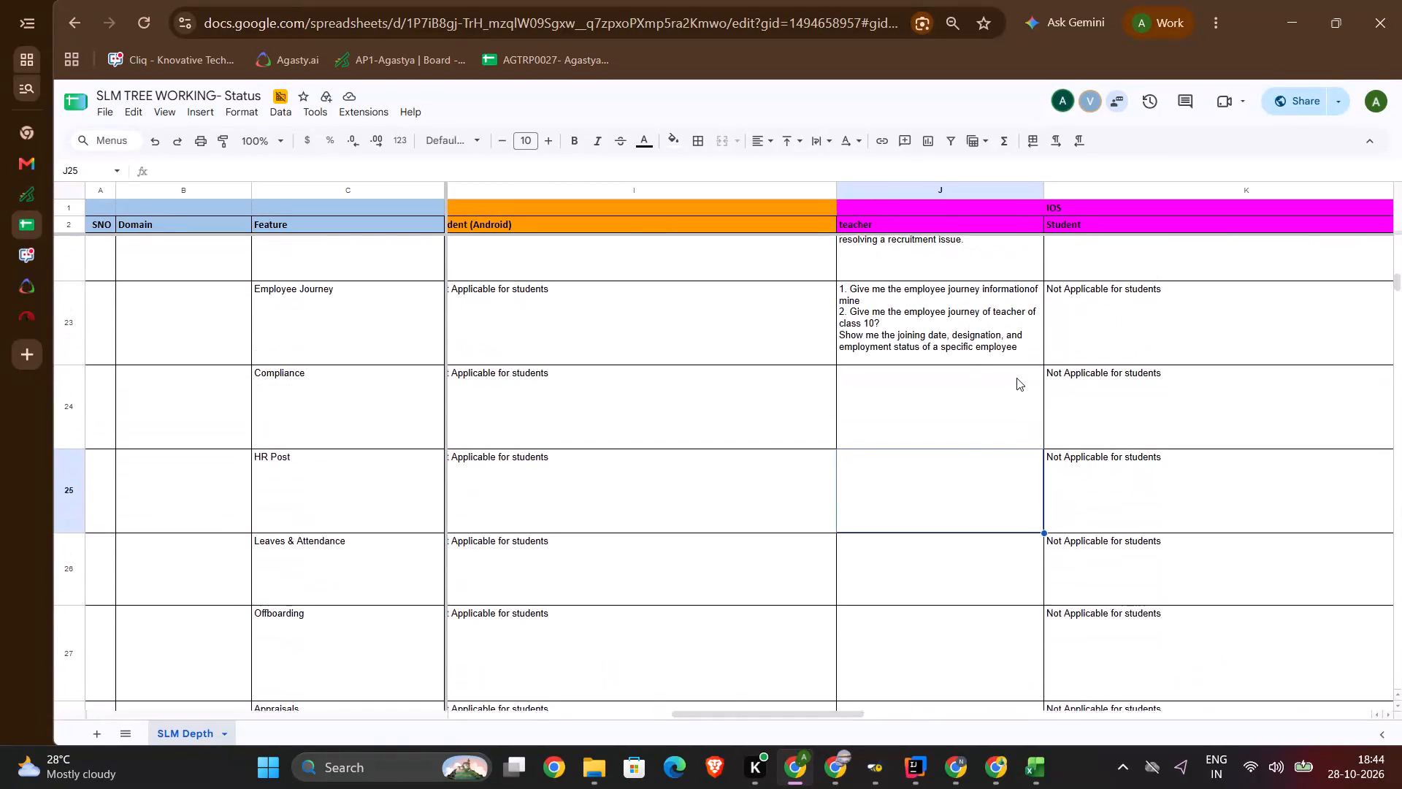
pyautogui.scroll(-7, 1016, 378)
pyautogui.scroll(2, 1016, 378)
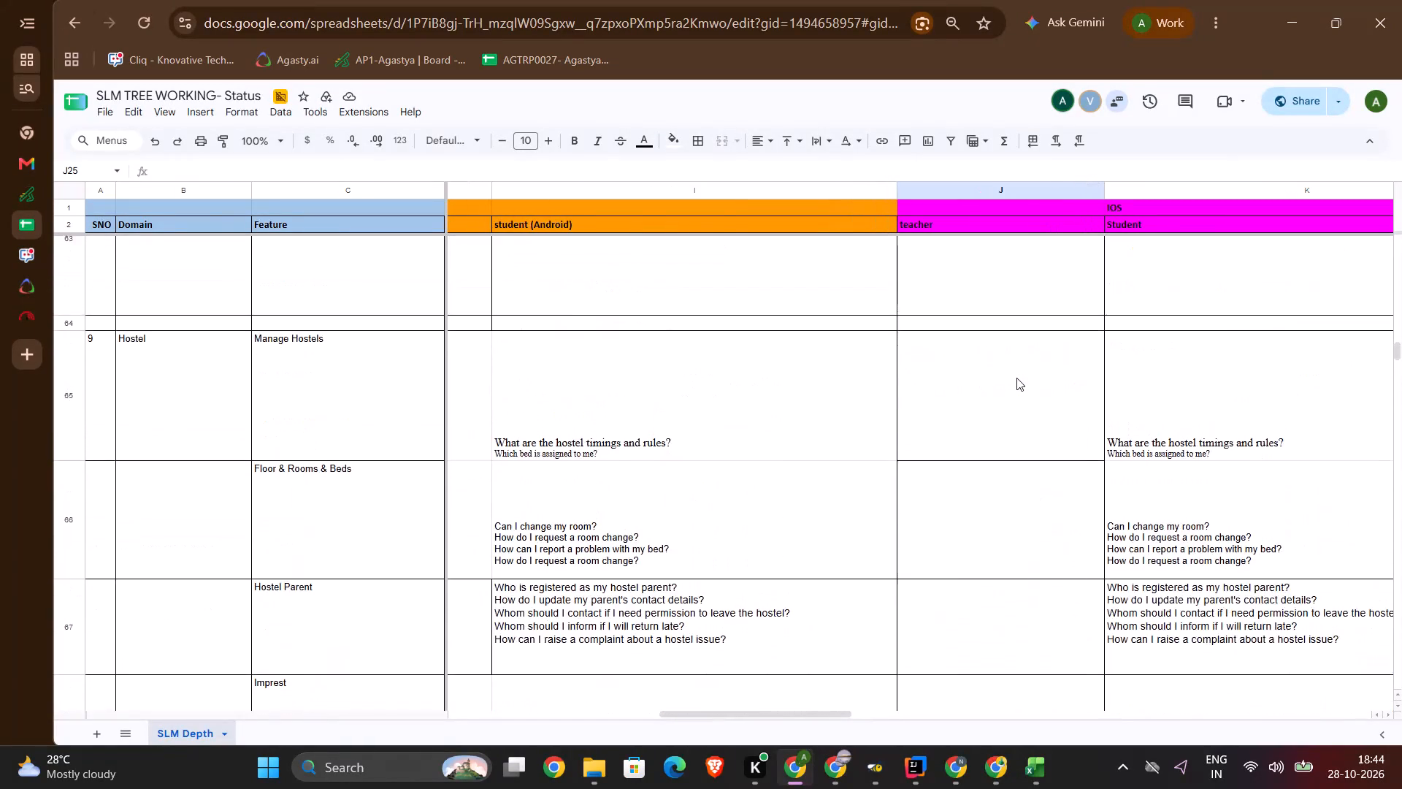
pyautogui.scroll(5, 1016, 378)
pyautogui.scroll(-1, 1016, 378)
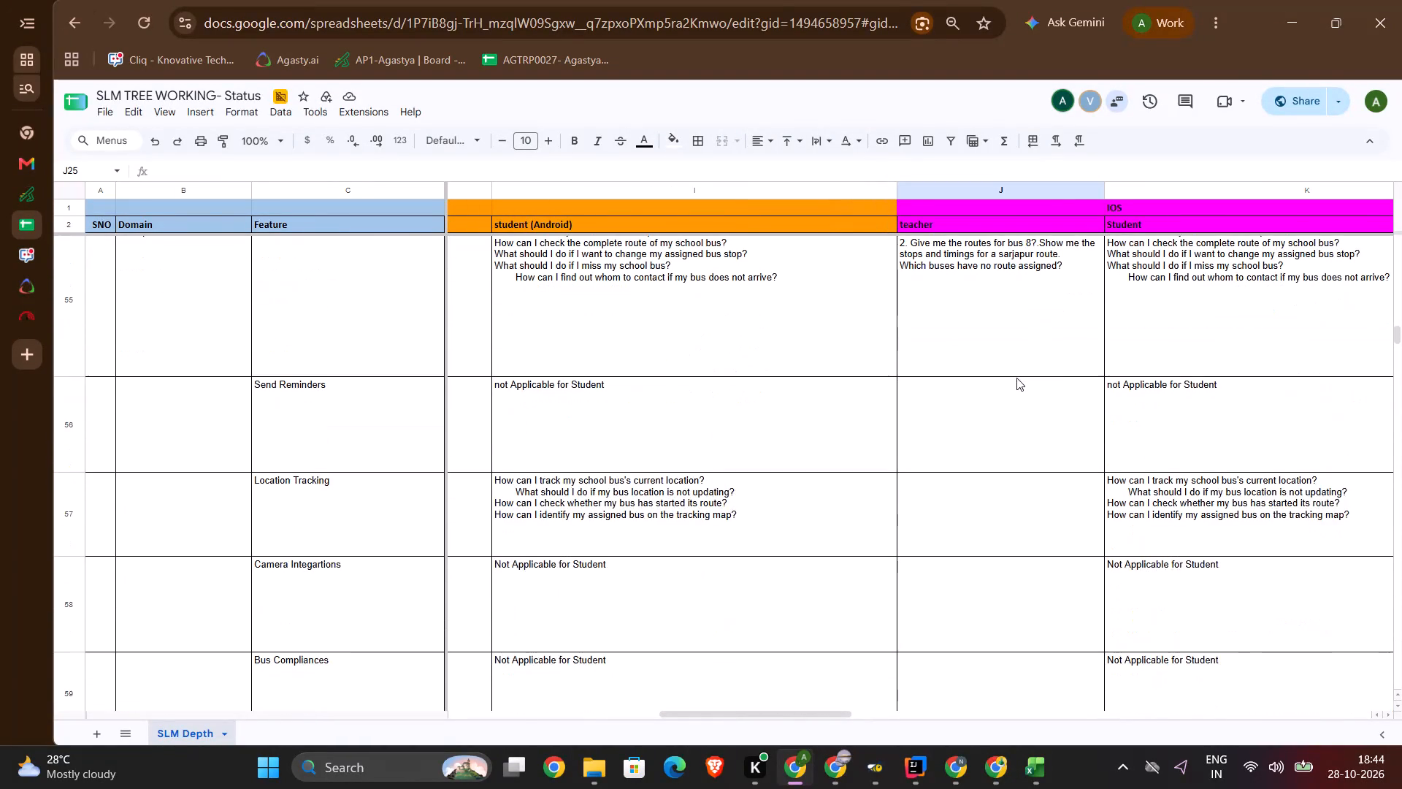
pyautogui.scroll(-2, 1016, 378)
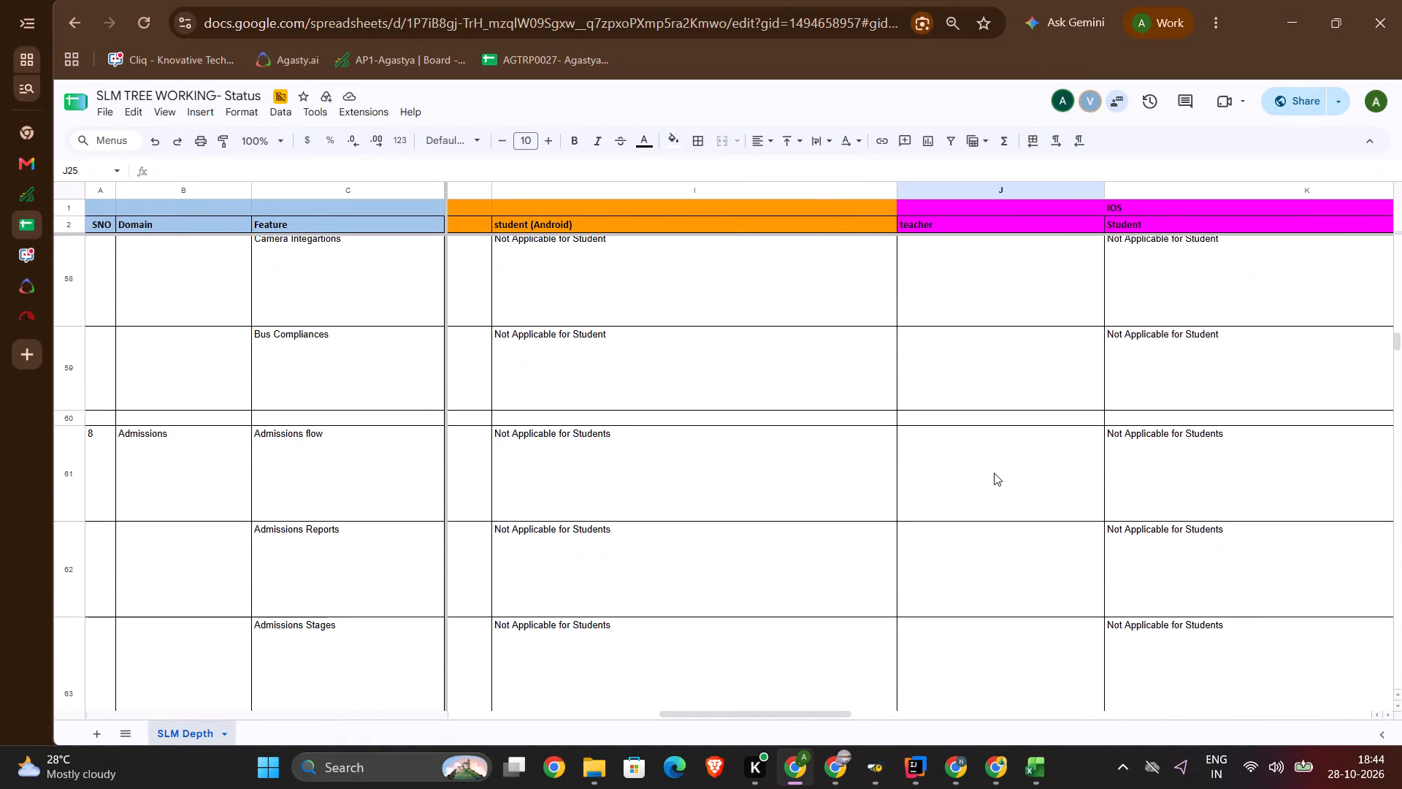
pyautogui.click(988, 479)
# Switch to Excel and close the Teacher_Student_AI_Questions_Revised workbook.
pyautogui.hotkey('alt', 'Tab')
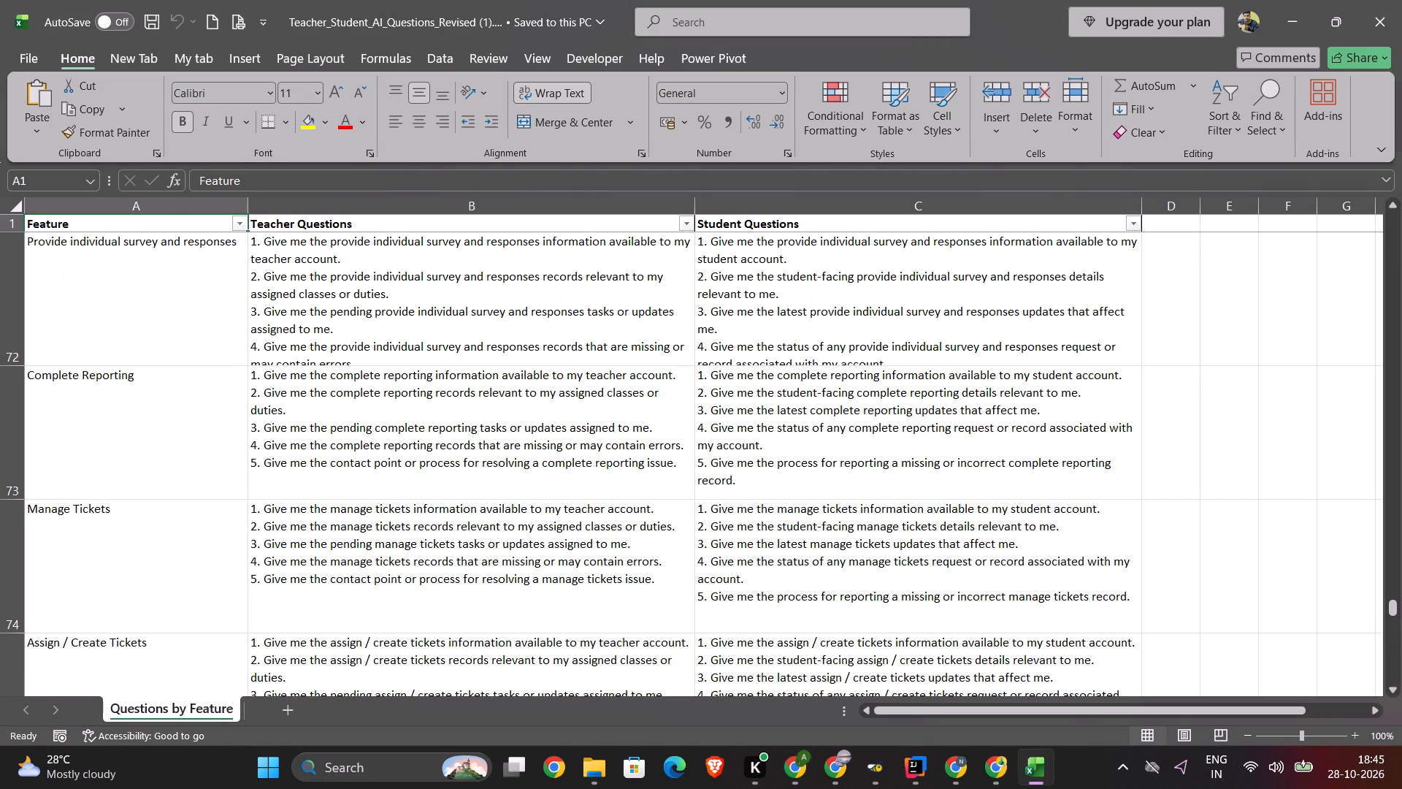
pyautogui.scroll(1, 570, 308)
pyautogui.click(1399, 0)
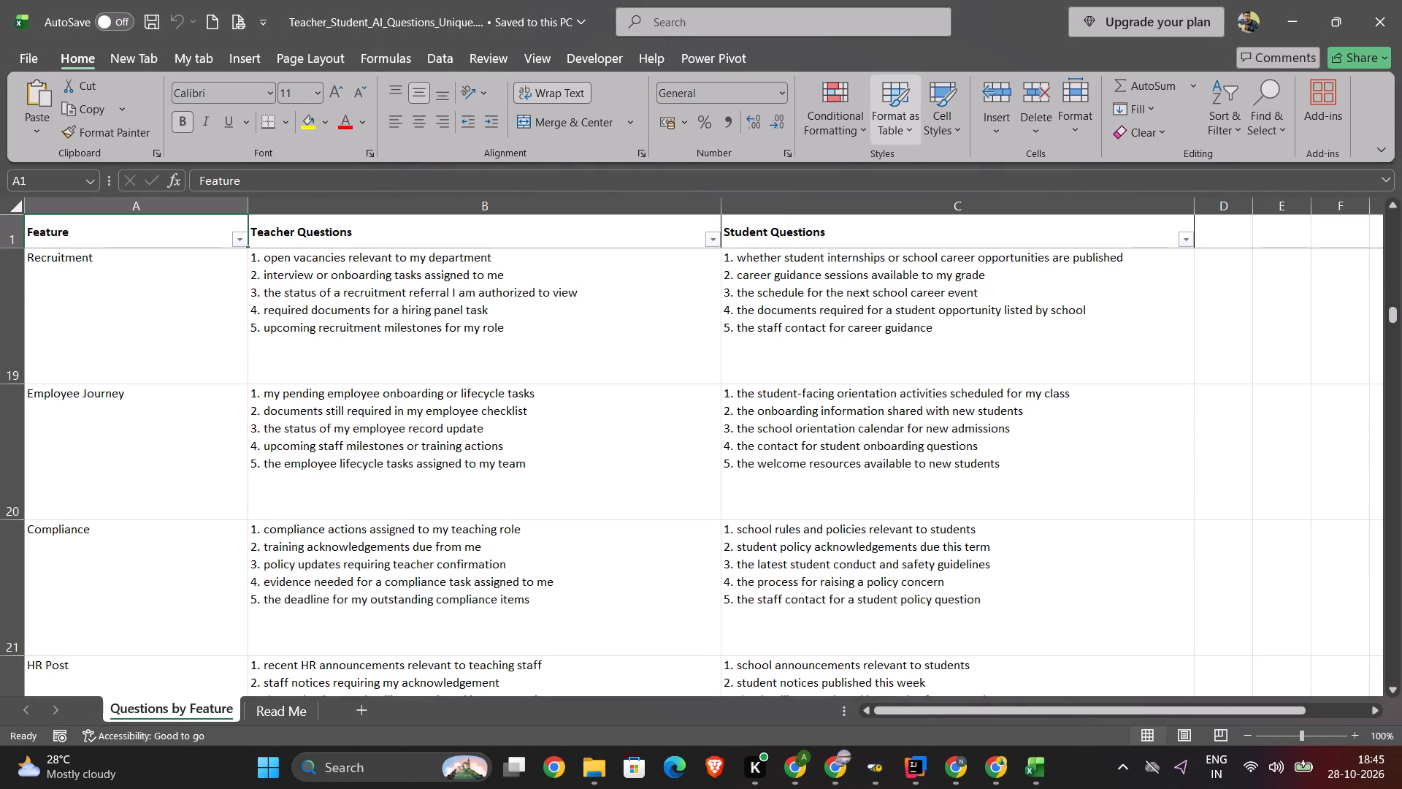
# Look through the unique teacher and student questions from Recruitment to the ticket features, and select the Manage Tickets teacher questions.
pyautogui.scroll(-12, 671, 388)
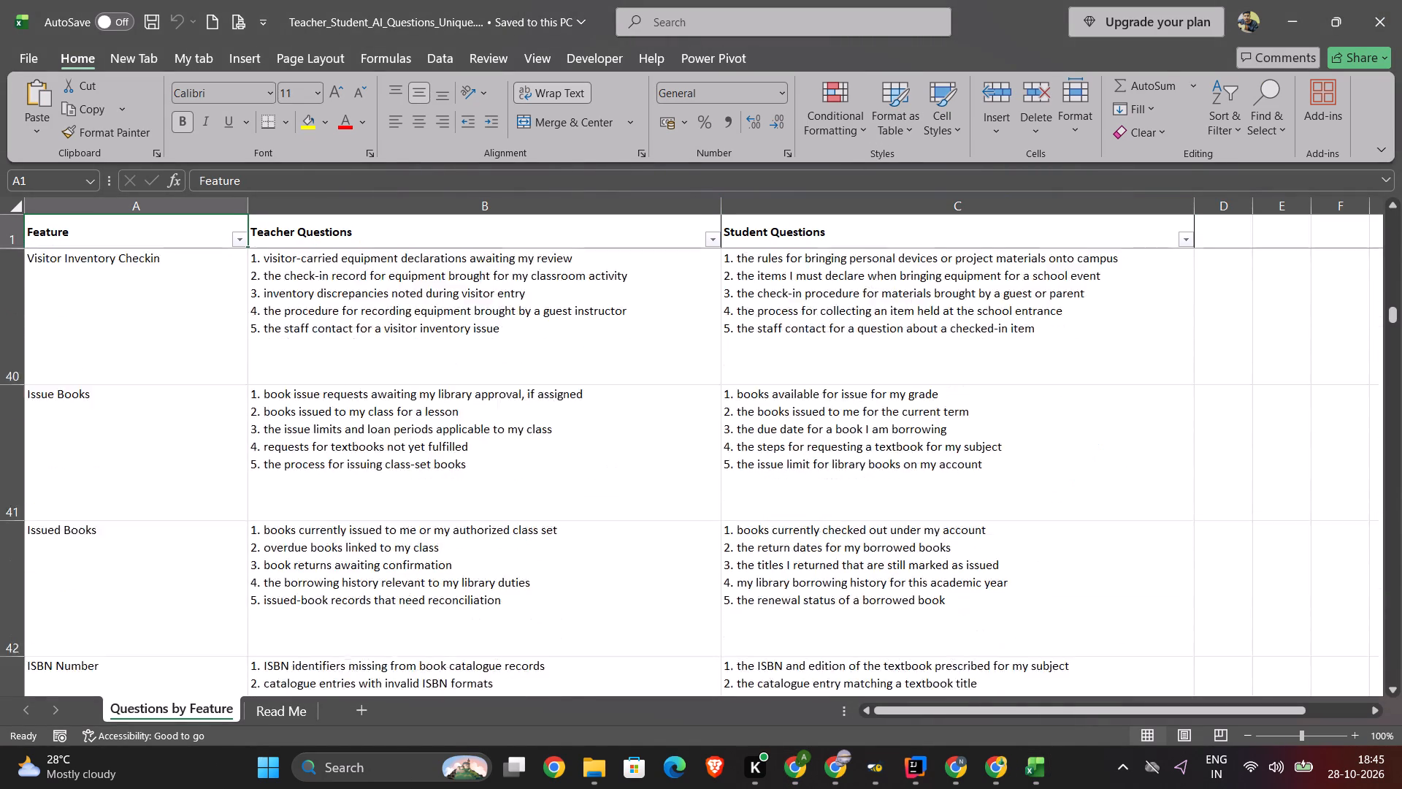
pyautogui.scroll(-4, 671, 388)
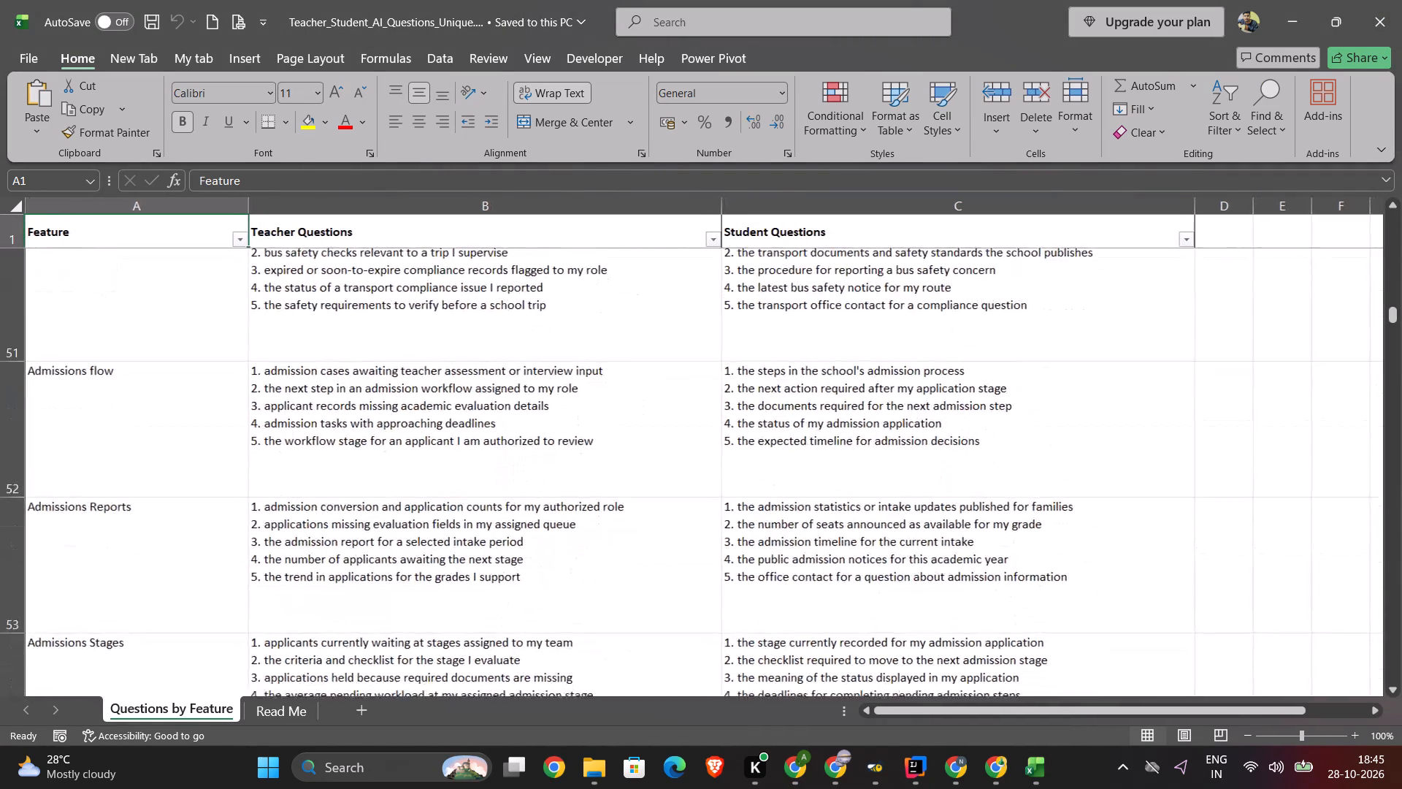
pyautogui.scroll(-3, 671, 388)
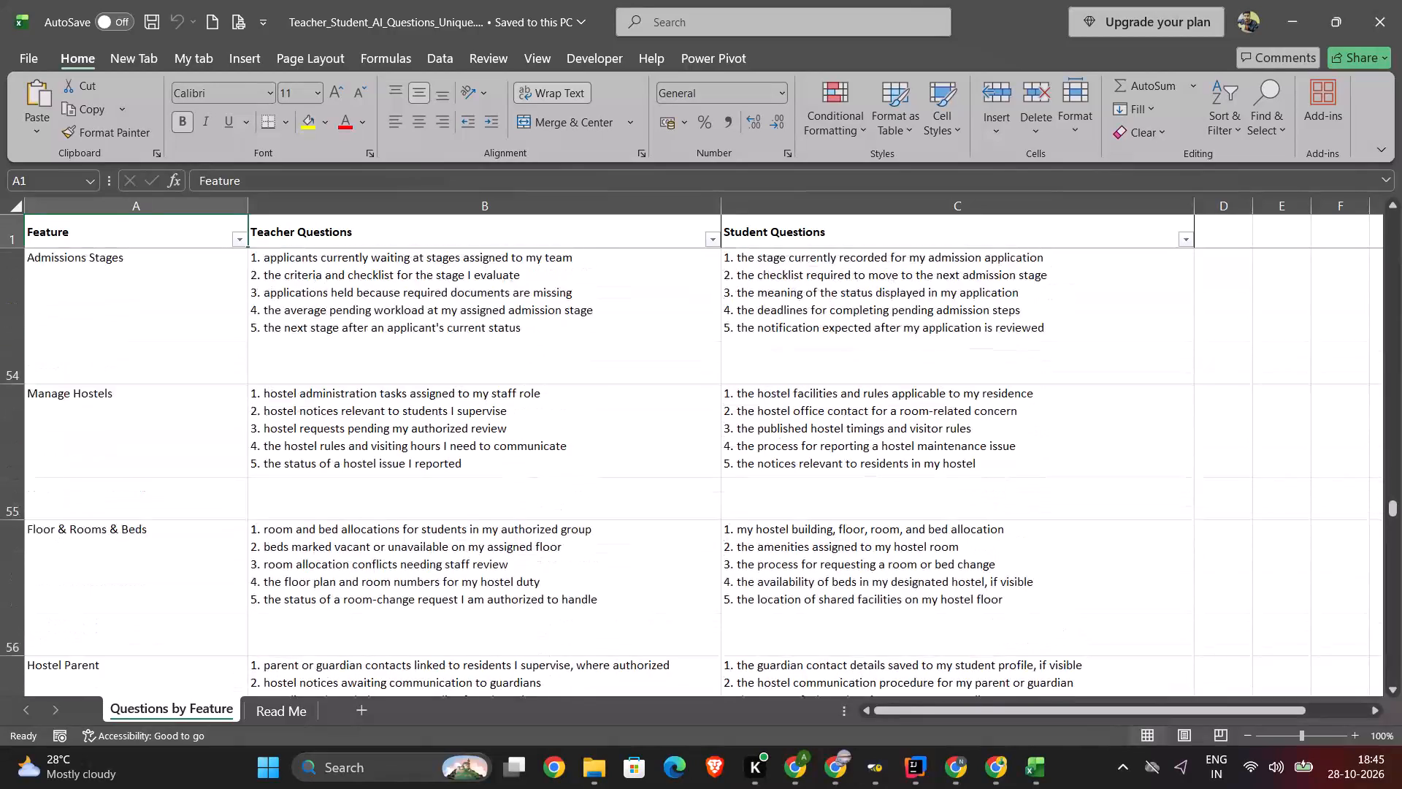
pyautogui.scroll(1, 671, 388)
pyautogui.scroll(-4, 671, 388)
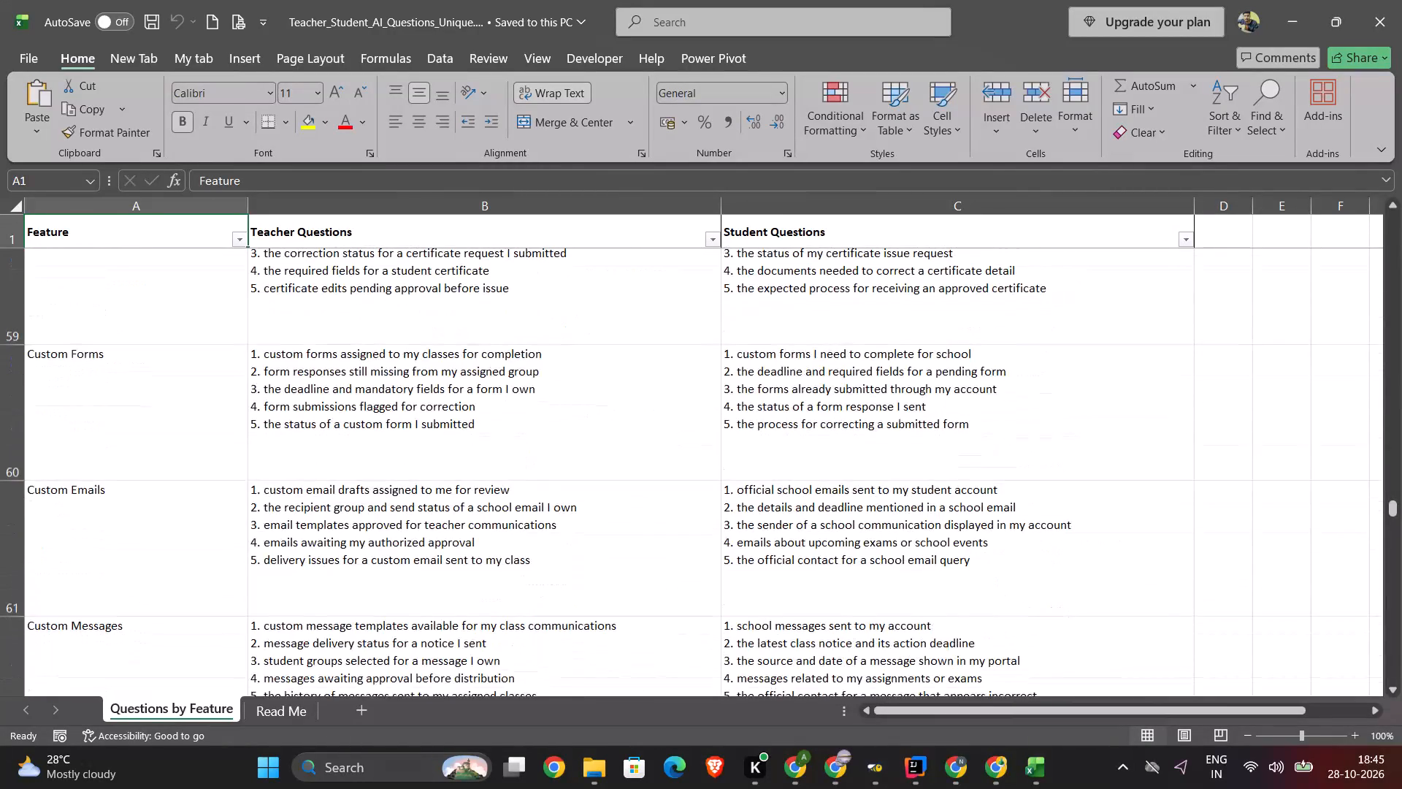
pyautogui.keyDown('alt'); pyautogui.scroll(-1, 671, 388); pyautogui.keyUp('alt')
pyautogui.hotkey('alt', 'Tab')
pyautogui.hotkey('alt', 'Tab')
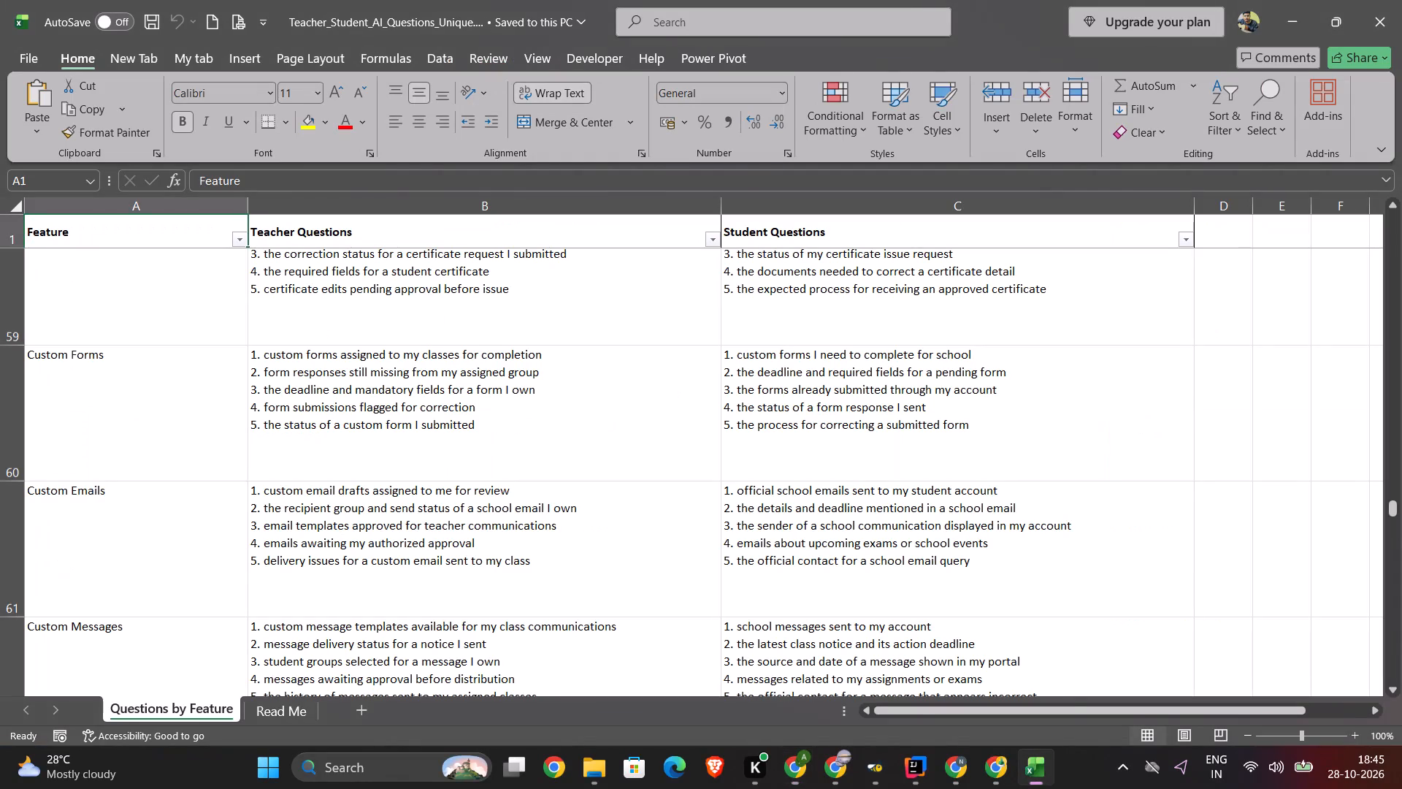
pyautogui.scroll(-4, 671, 388)
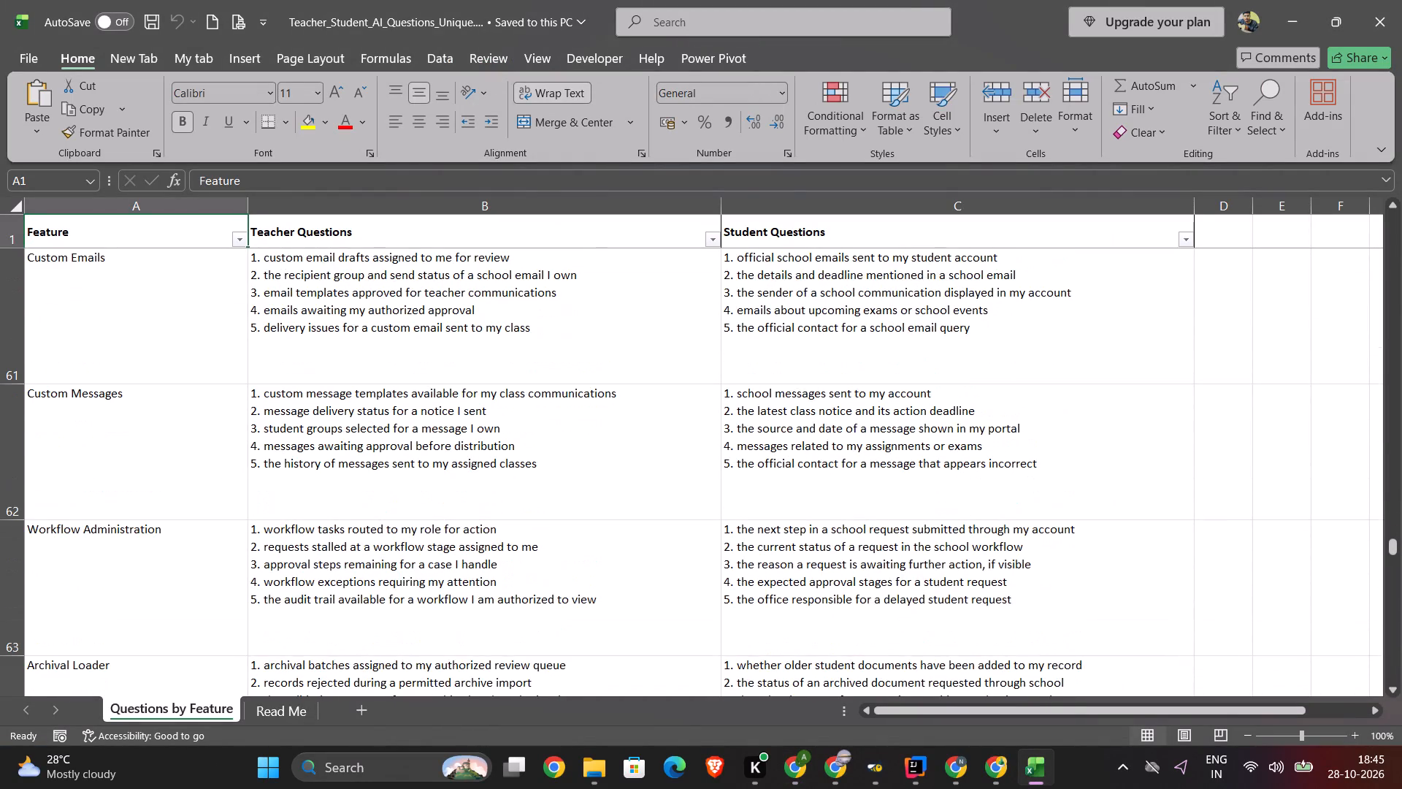
pyautogui.scroll(-5, 671, 388)
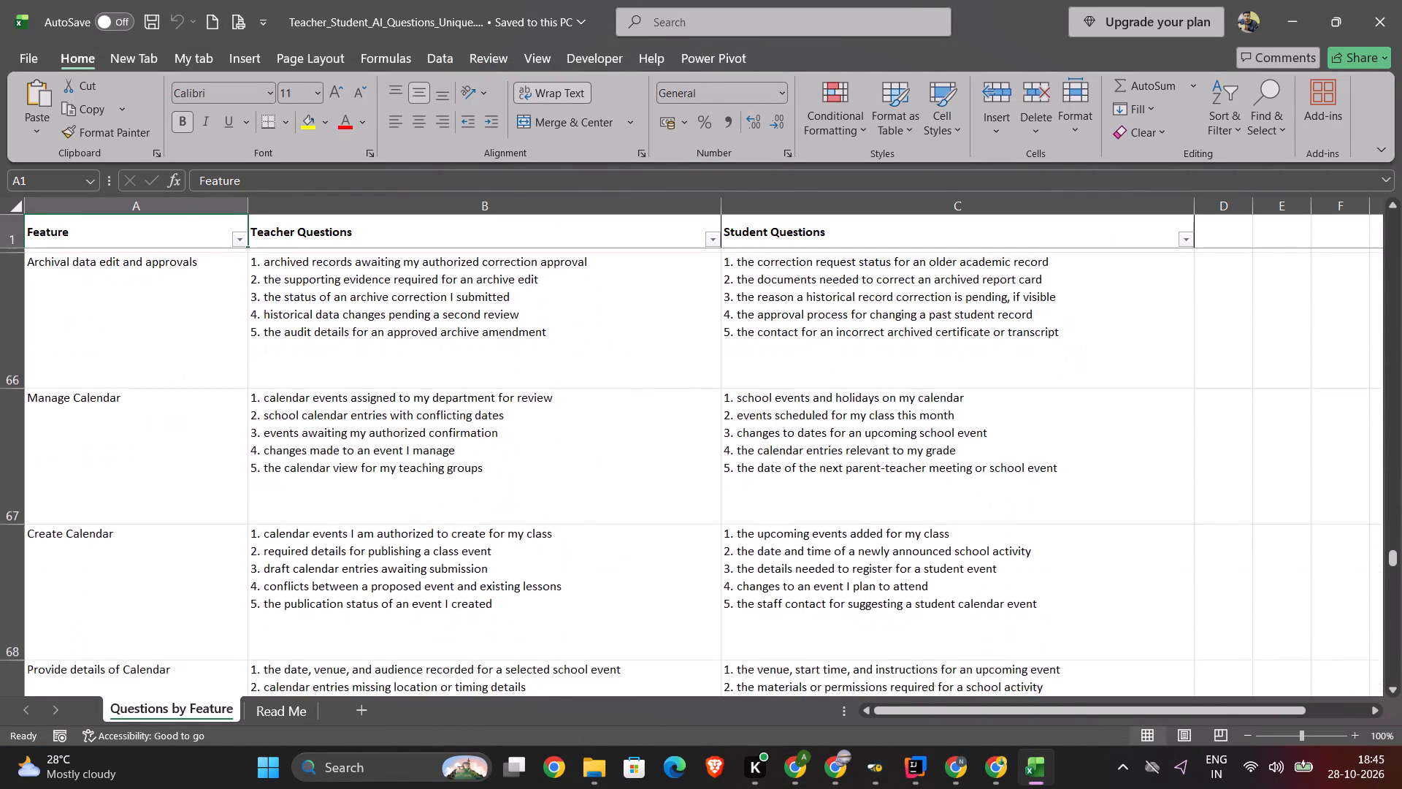
pyautogui.scroll(-2, 671, 388)
pyautogui.hotkey('alt', 'Tab')
pyautogui.hotkey('alt', 'Tab')
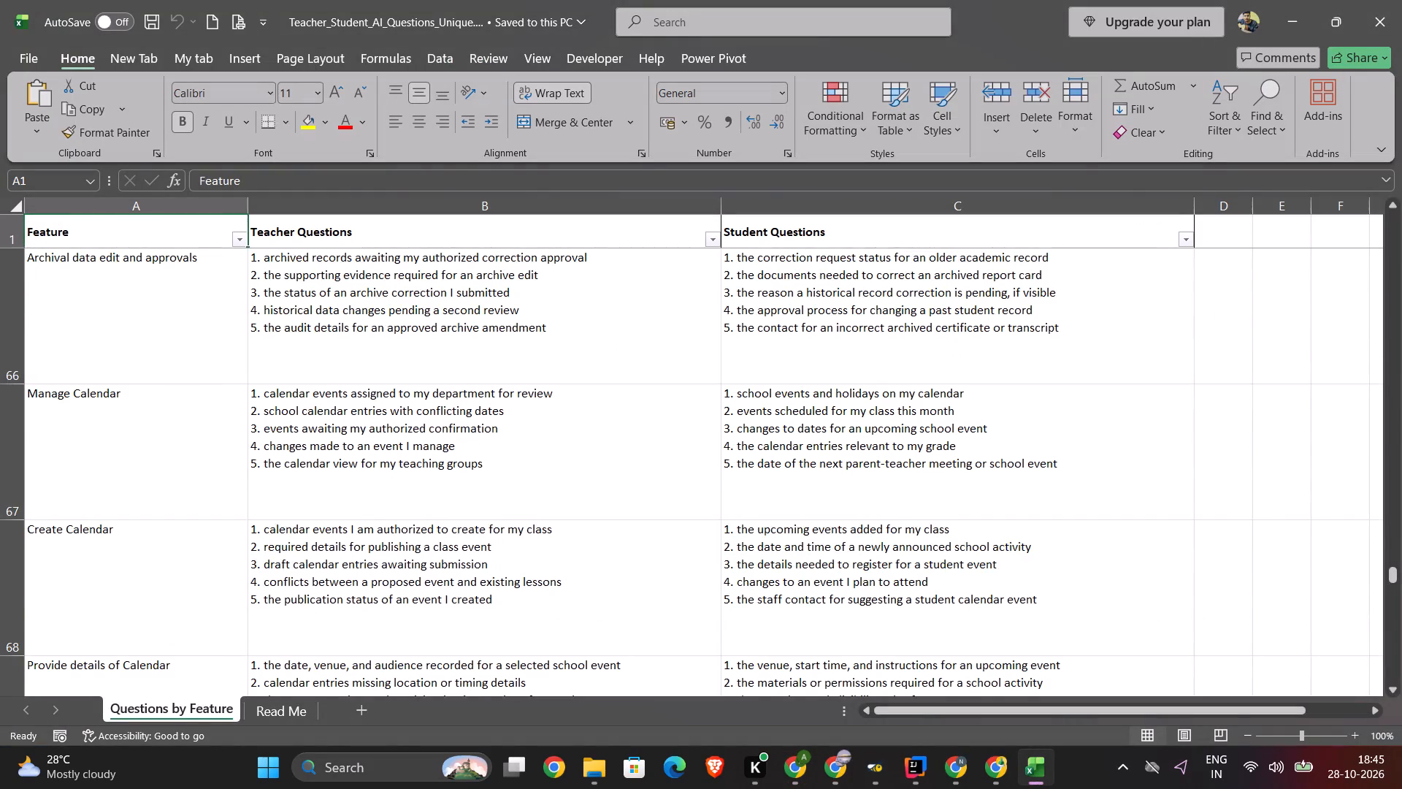
pyautogui.scroll(-8, 671, 388)
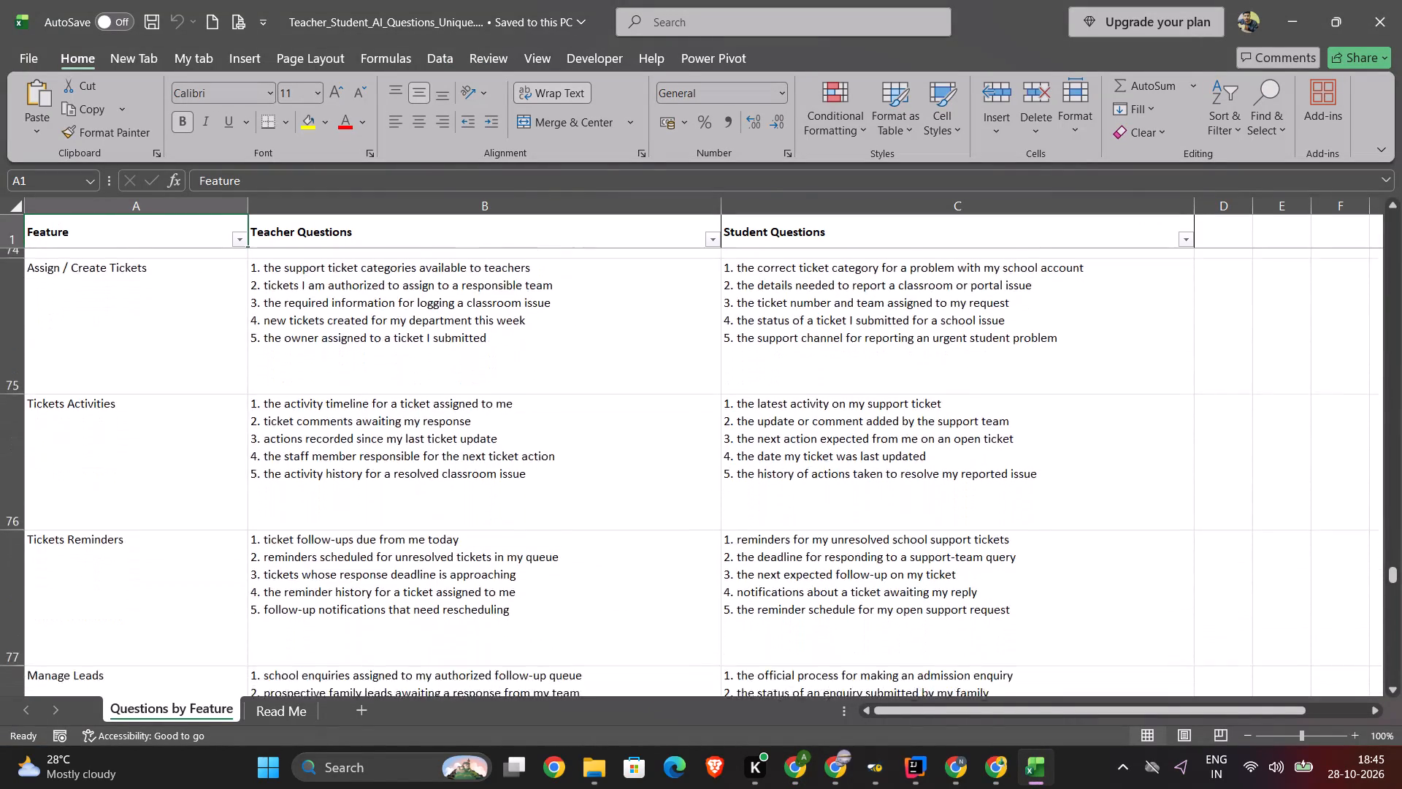
pyautogui.scroll(3, 671, 388)
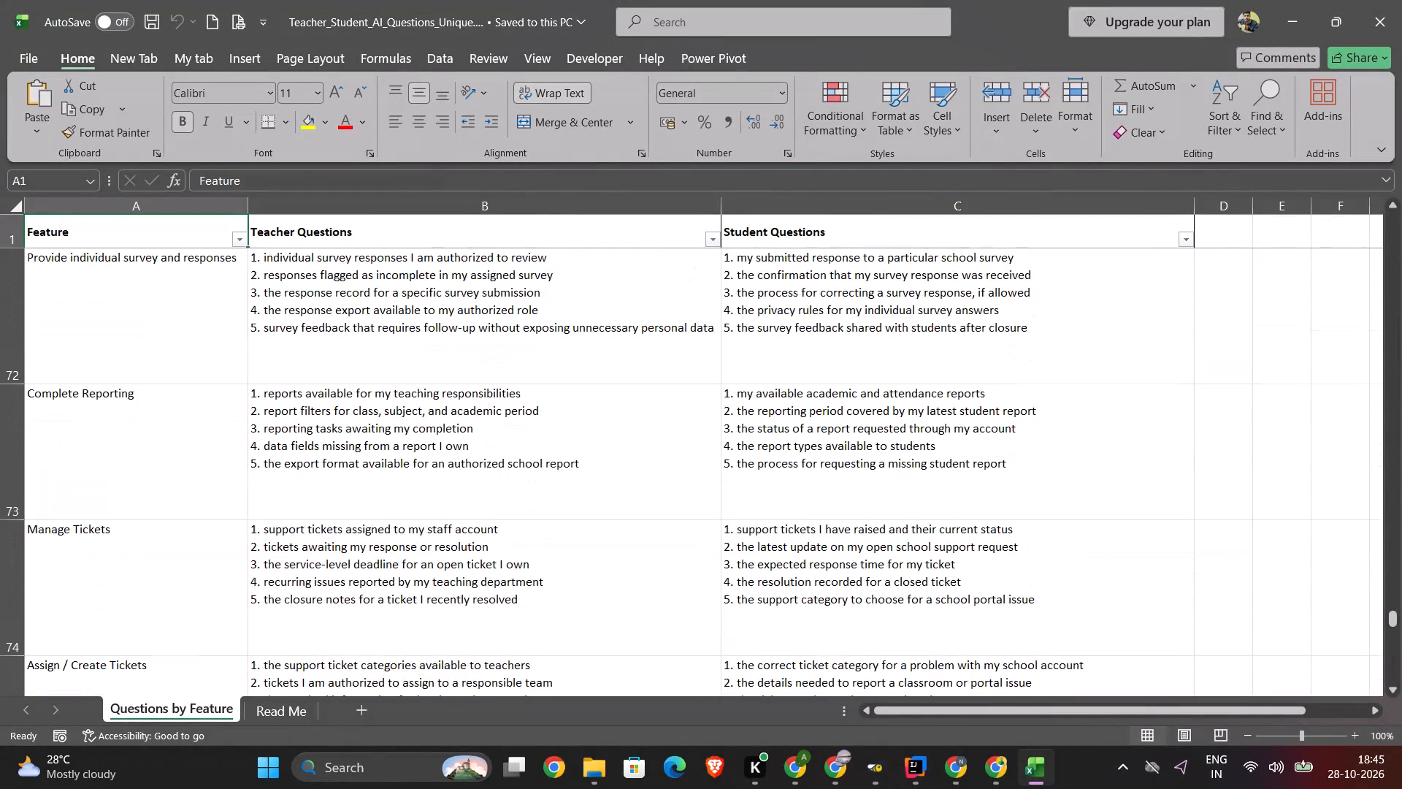
pyautogui.scroll(-1, 671, 388)
pyautogui.click(835, 442)
pyautogui.click(451, 400)
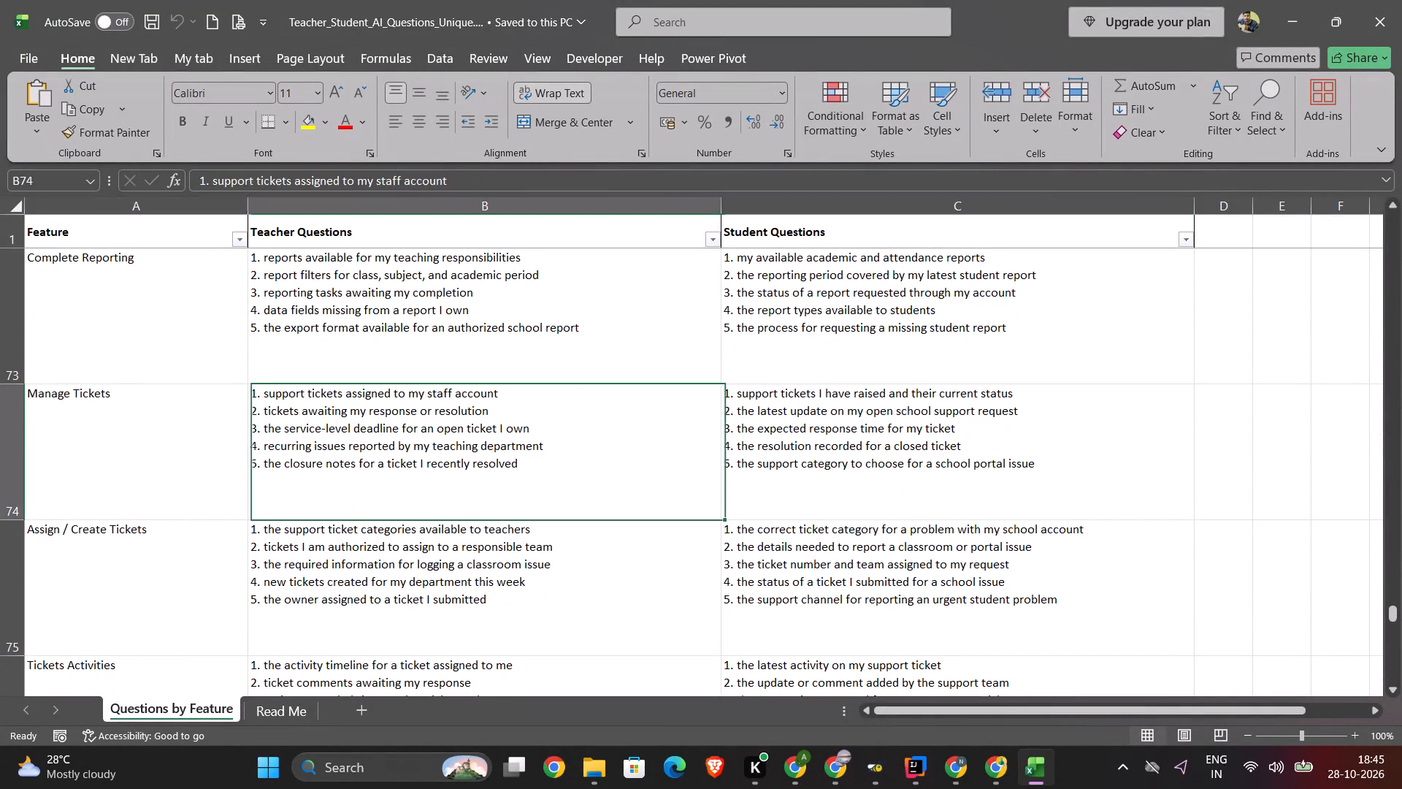
# Switch to the status sheet in Chrome and examine the IOS and Web columns for the Reporting, IT Tickets / Tasks and Leads features.
pyautogui.hotkey('alt', 'Tab')
pyautogui.scroll(-8, 451, 400)
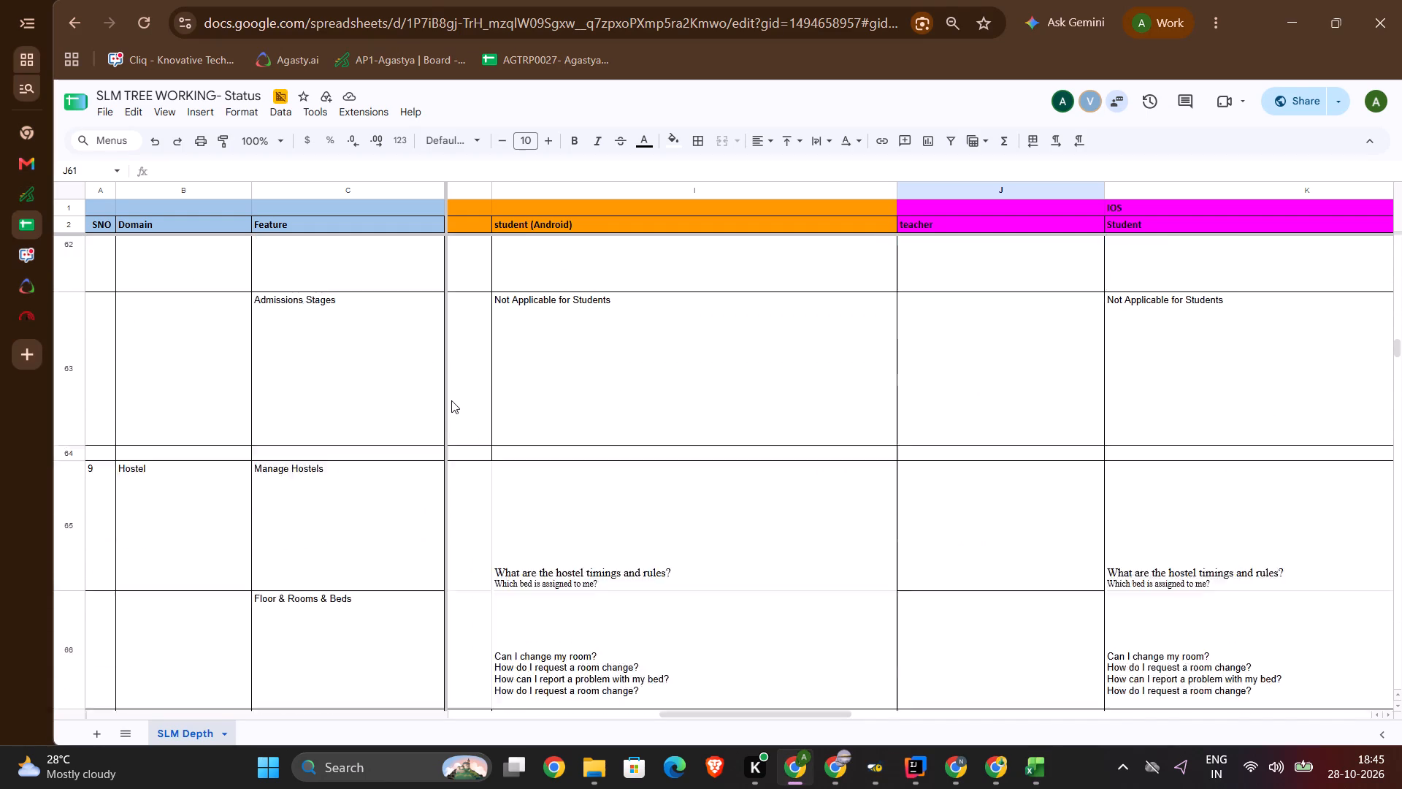
pyautogui.scroll(-16, 451, 400)
pyautogui.scroll(6, 451, 400)
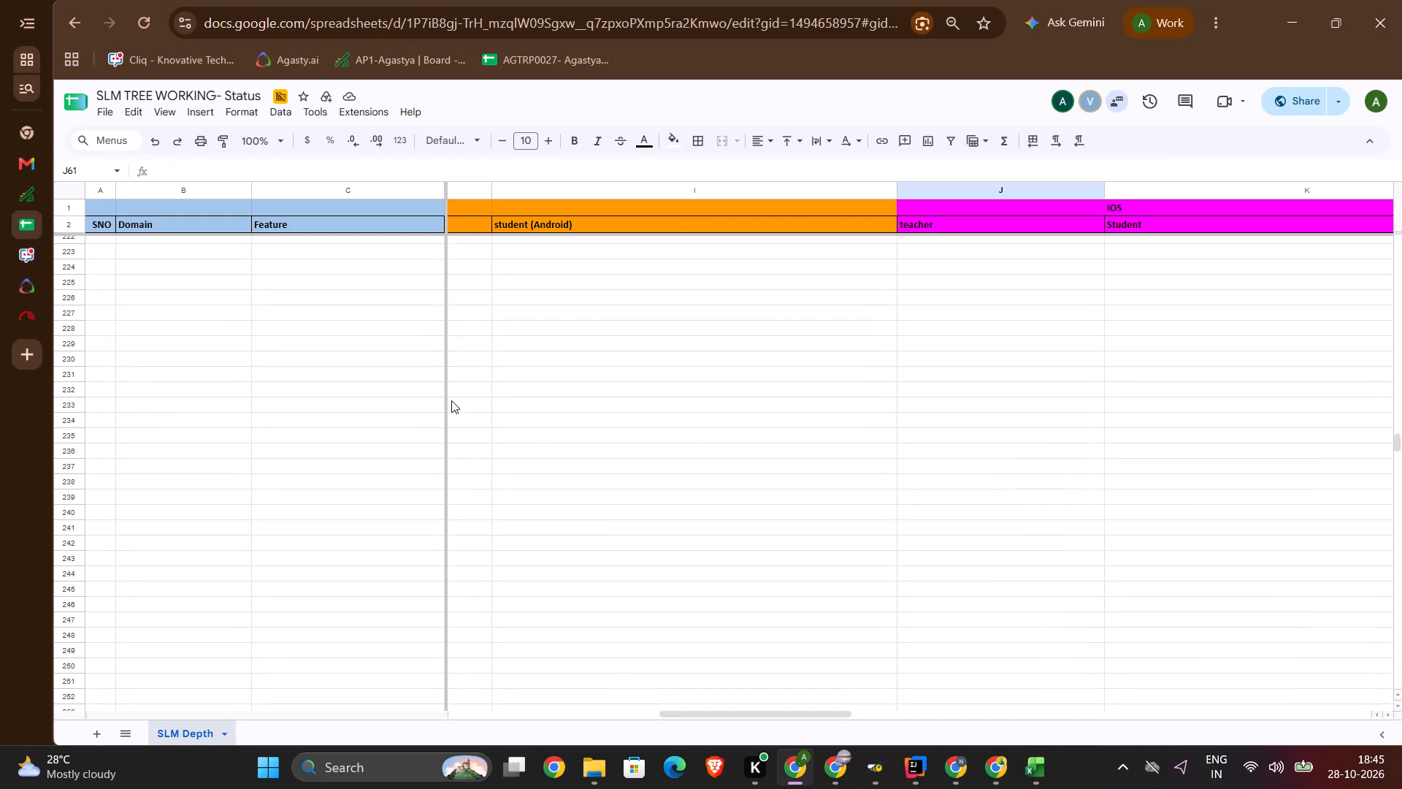
pyautogui.scroll(6, 451, 400)
pyautogui.scroll(-1, 451, 400)
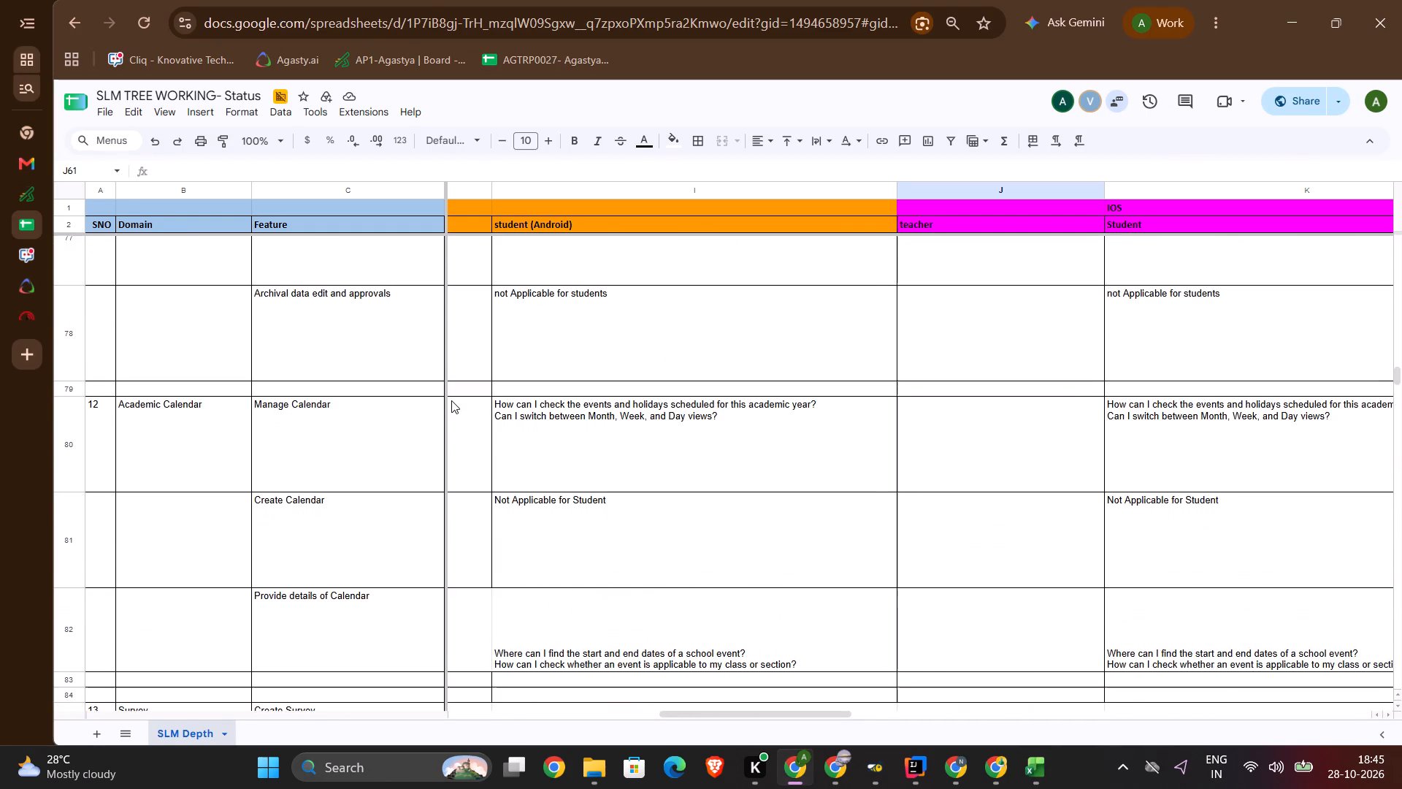
pyautogui.scroll(-5, 451, 400)
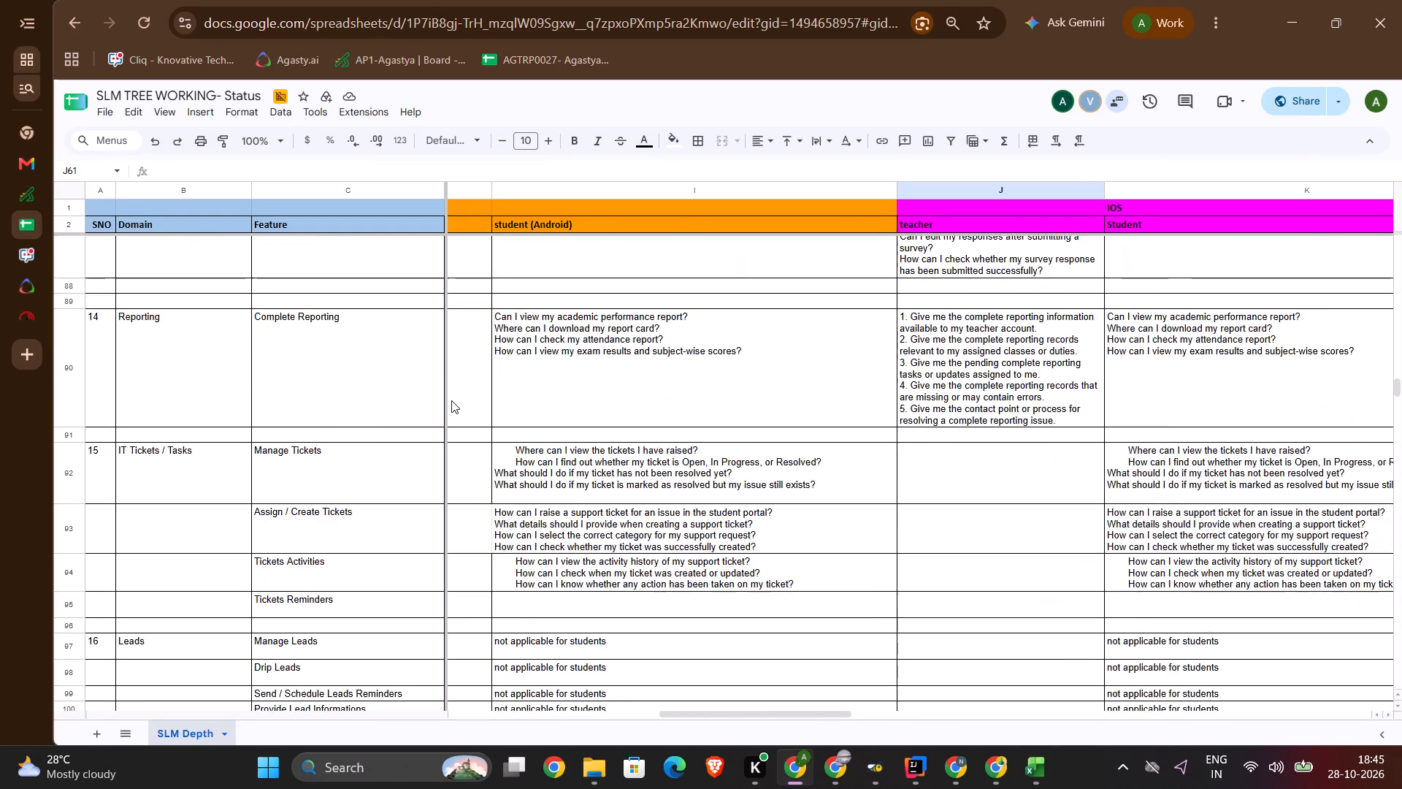
pyautogui.scroll(-2, 451, 400)
pyautogui.scroll(3, 451, 400)
pyautogui.hscroll(-2, 965, 527)
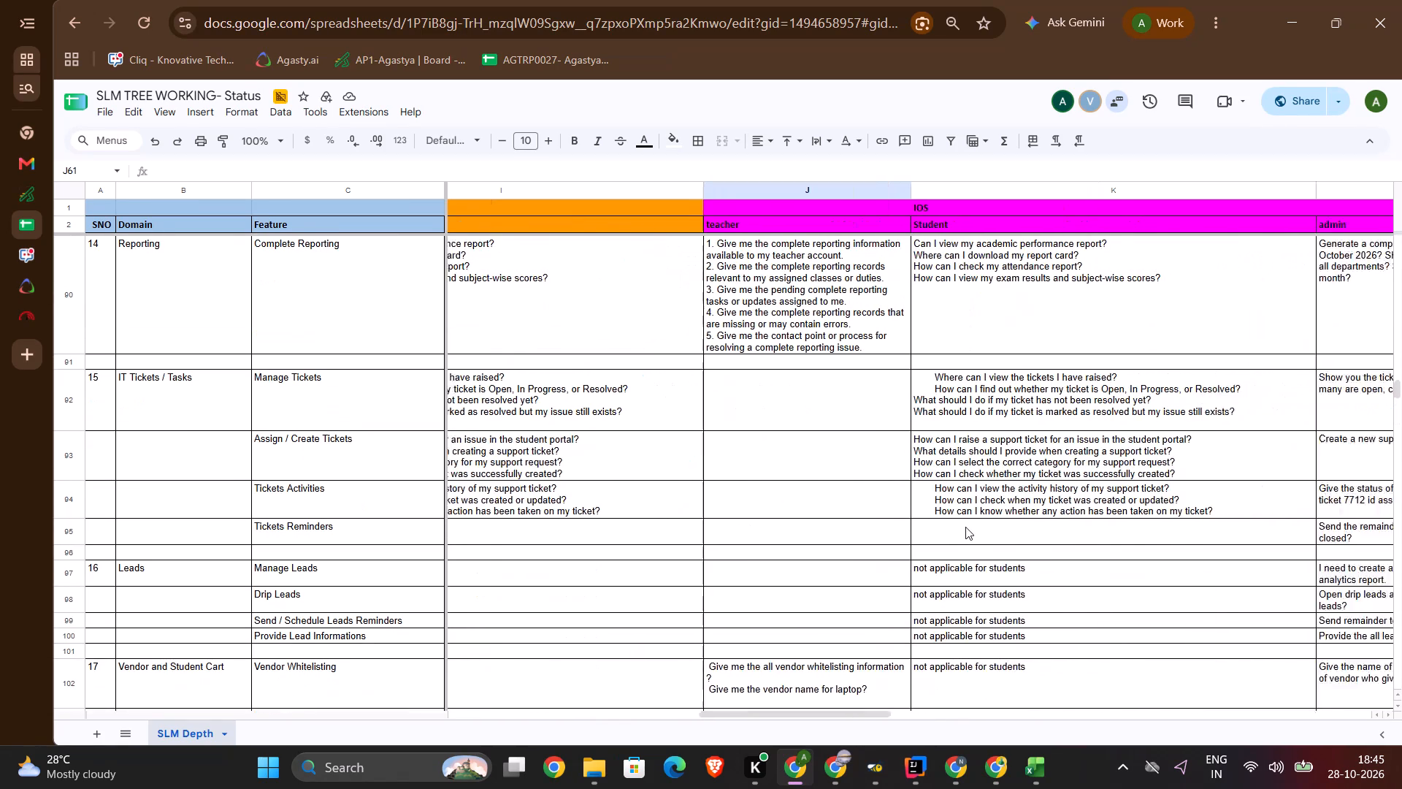
pyautogui.hscroll(-4, 965, 527)
pyautogui.hscroll(1, 965, 527)
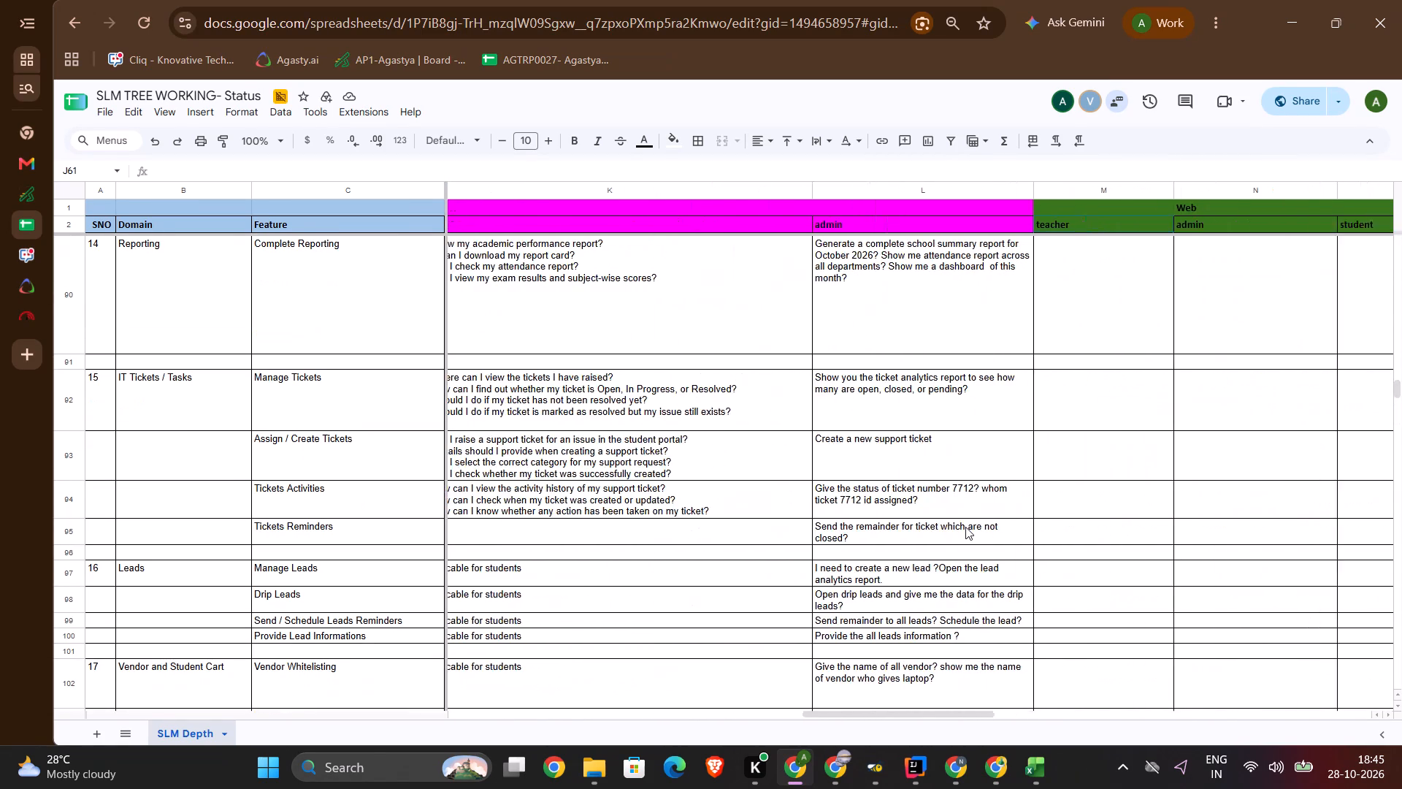
pyautogui.hscroll(3, 965, 527)
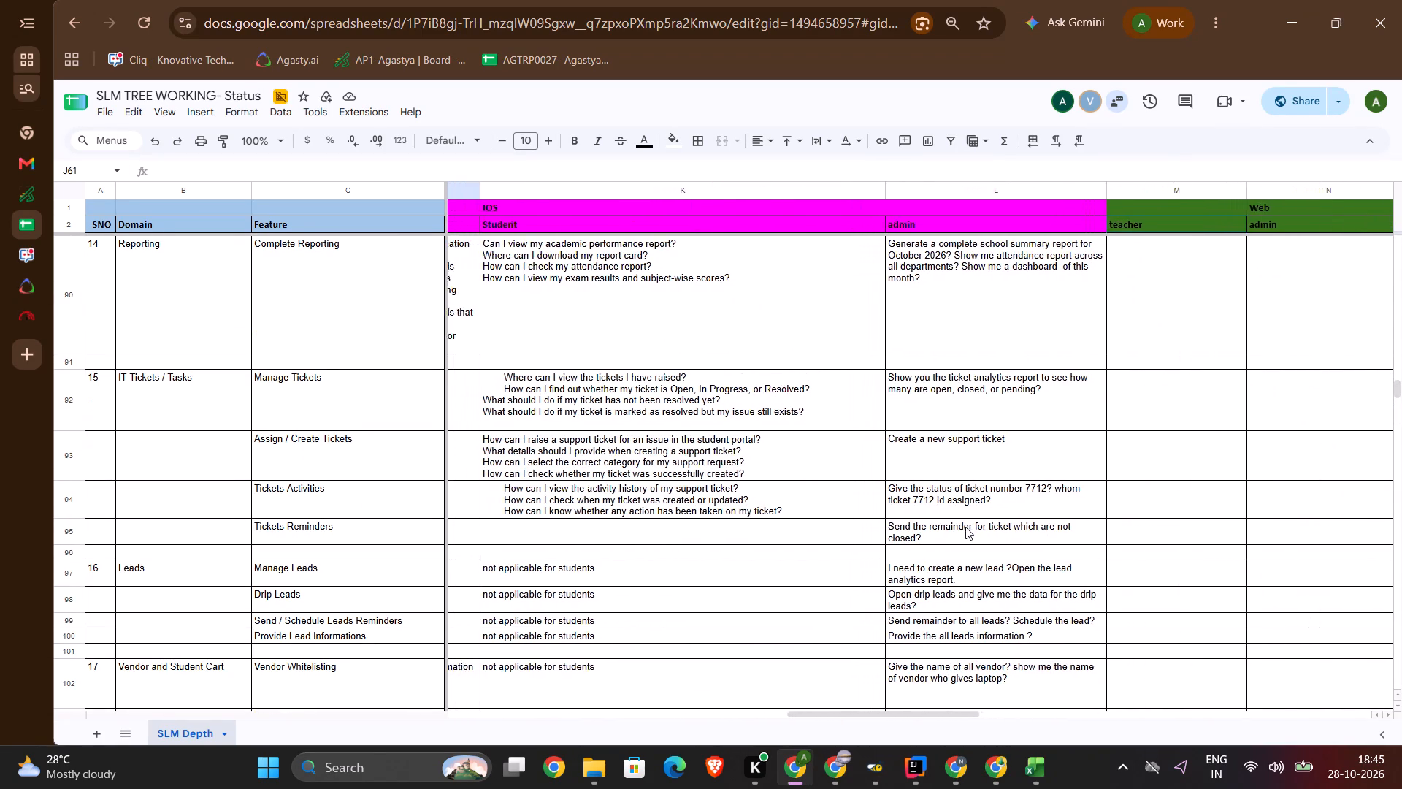
pyautogui.hscroll(3, 965, 527)
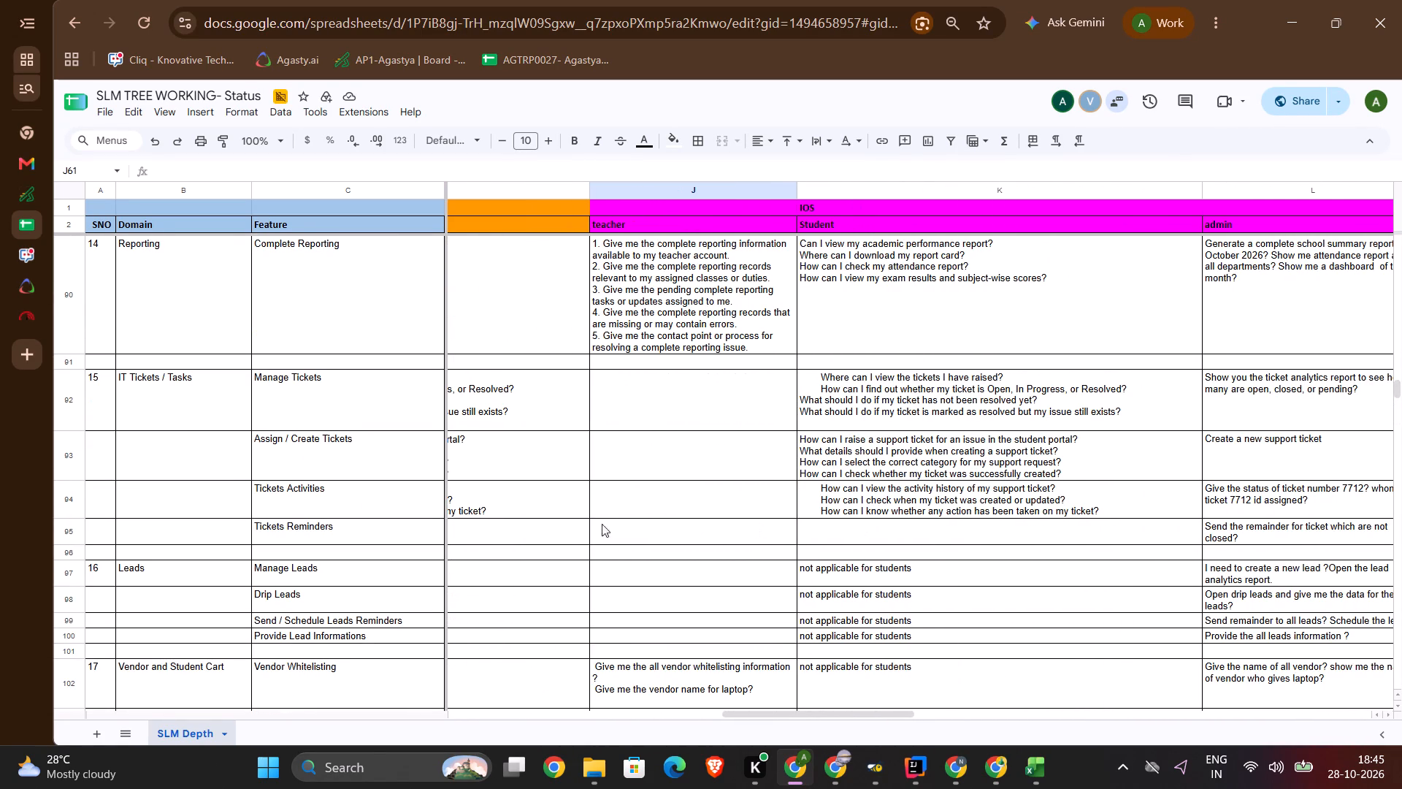
# Copy the Manage Tickets teacher questions from the unique questions workbook in Excel into the matching IOS teacher cell in Chrome.
pyautogui.click(648, 531)
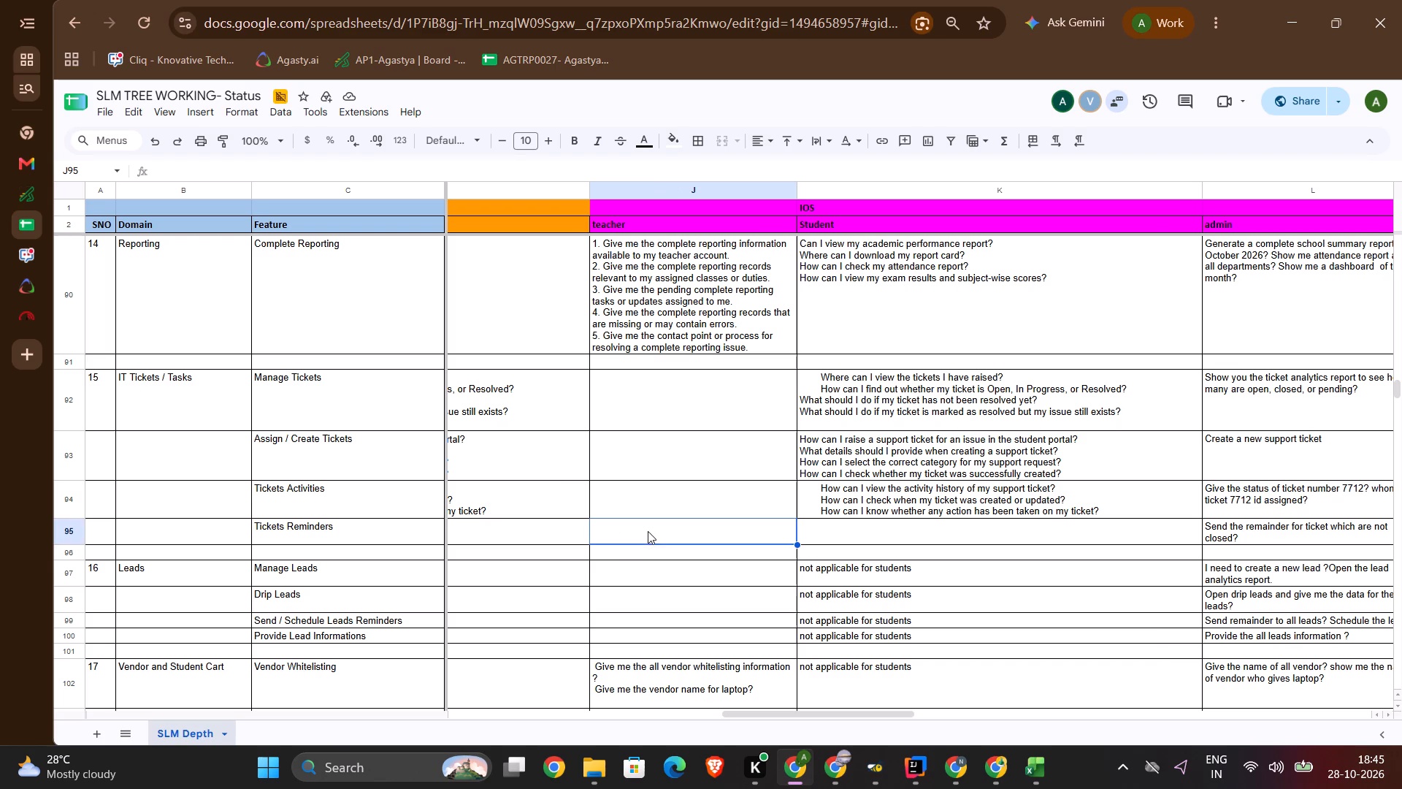
pyautogui.click(678, 415)
pyautogui.tripleClick(700, 388)
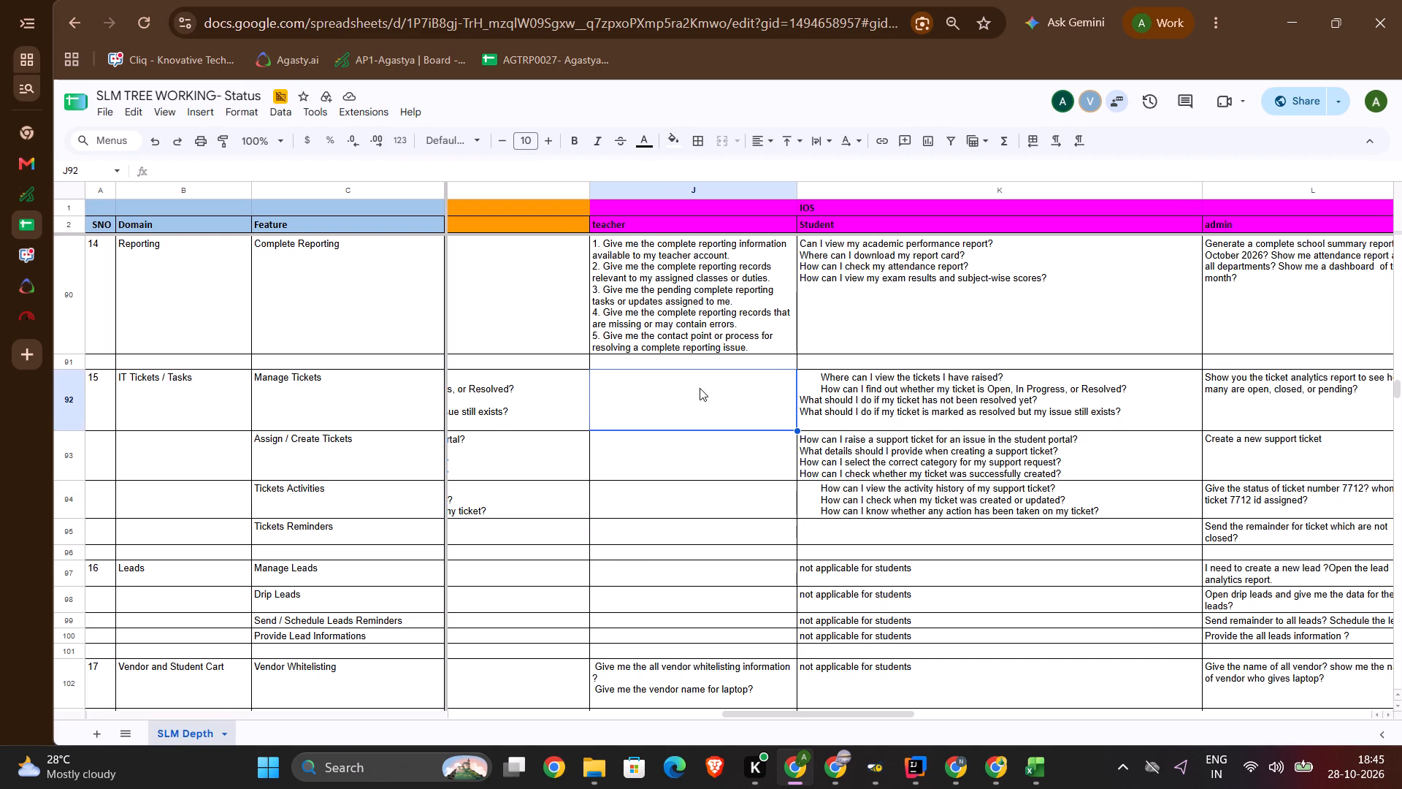
pyautogui.moveTo(648, 365); pyautogui.dragTo(640, 371)
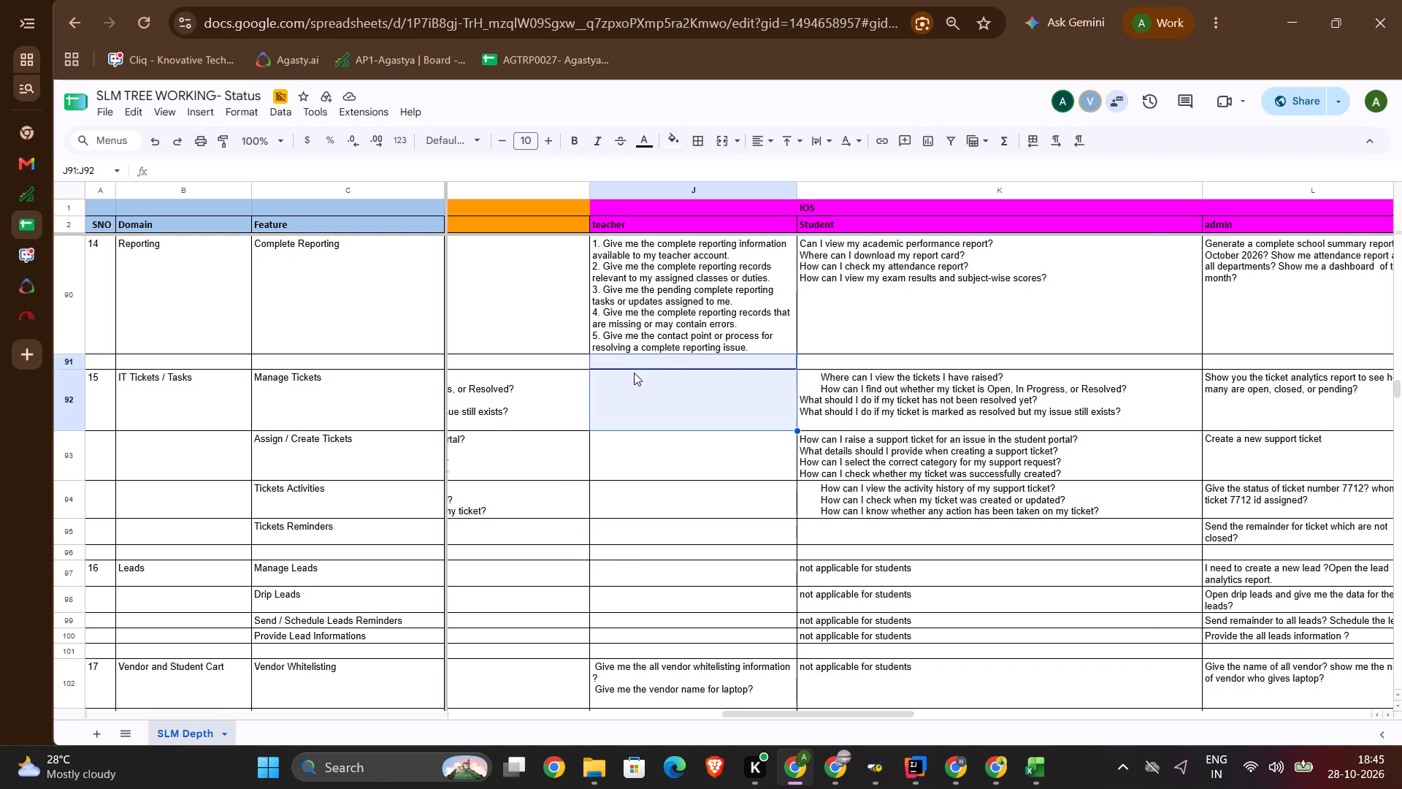
pyautogui.tripleClick(634, 373)
pyautogui.hotkey('alt', 'Tab')
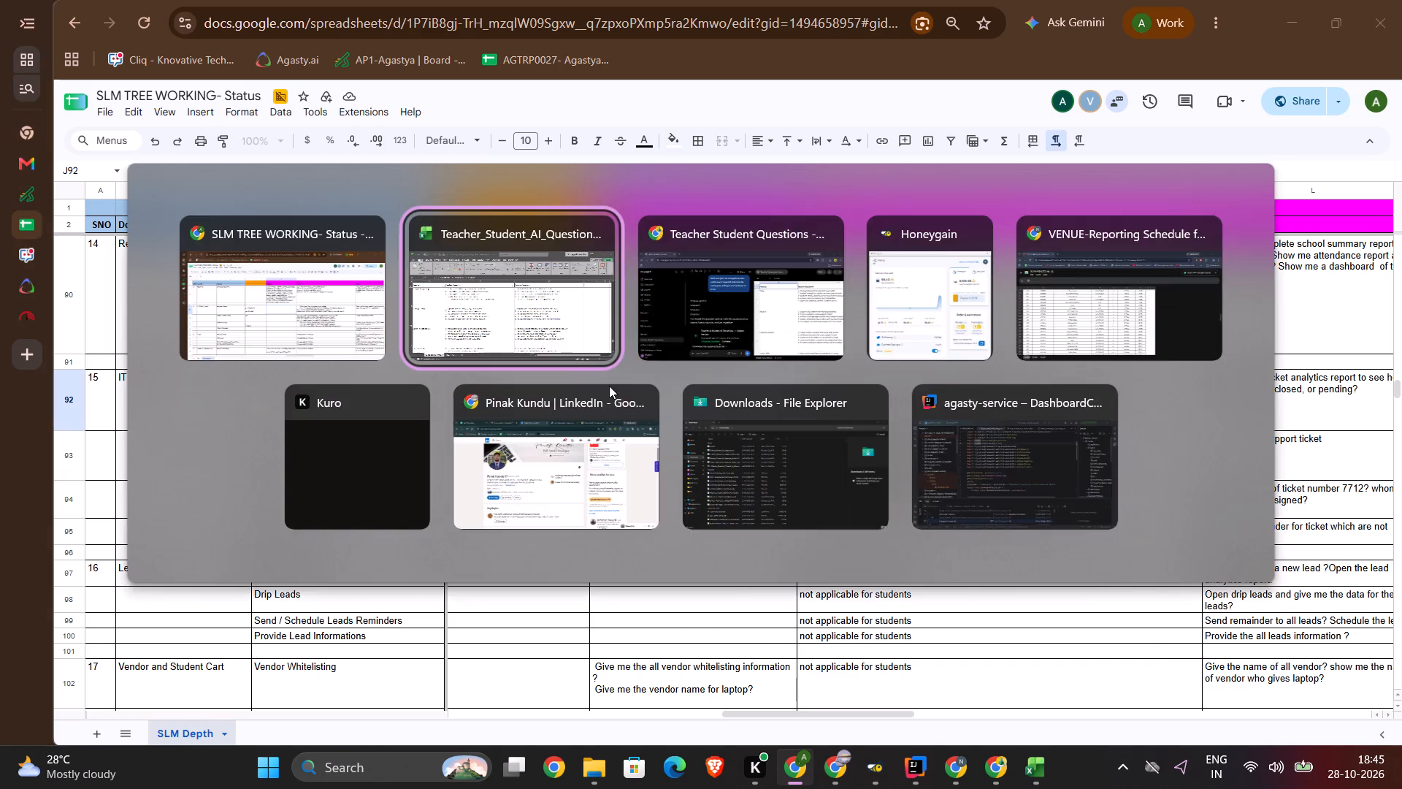
pyautogui.moveTo(586, 490); pyautogui.dragTo(447, 443)
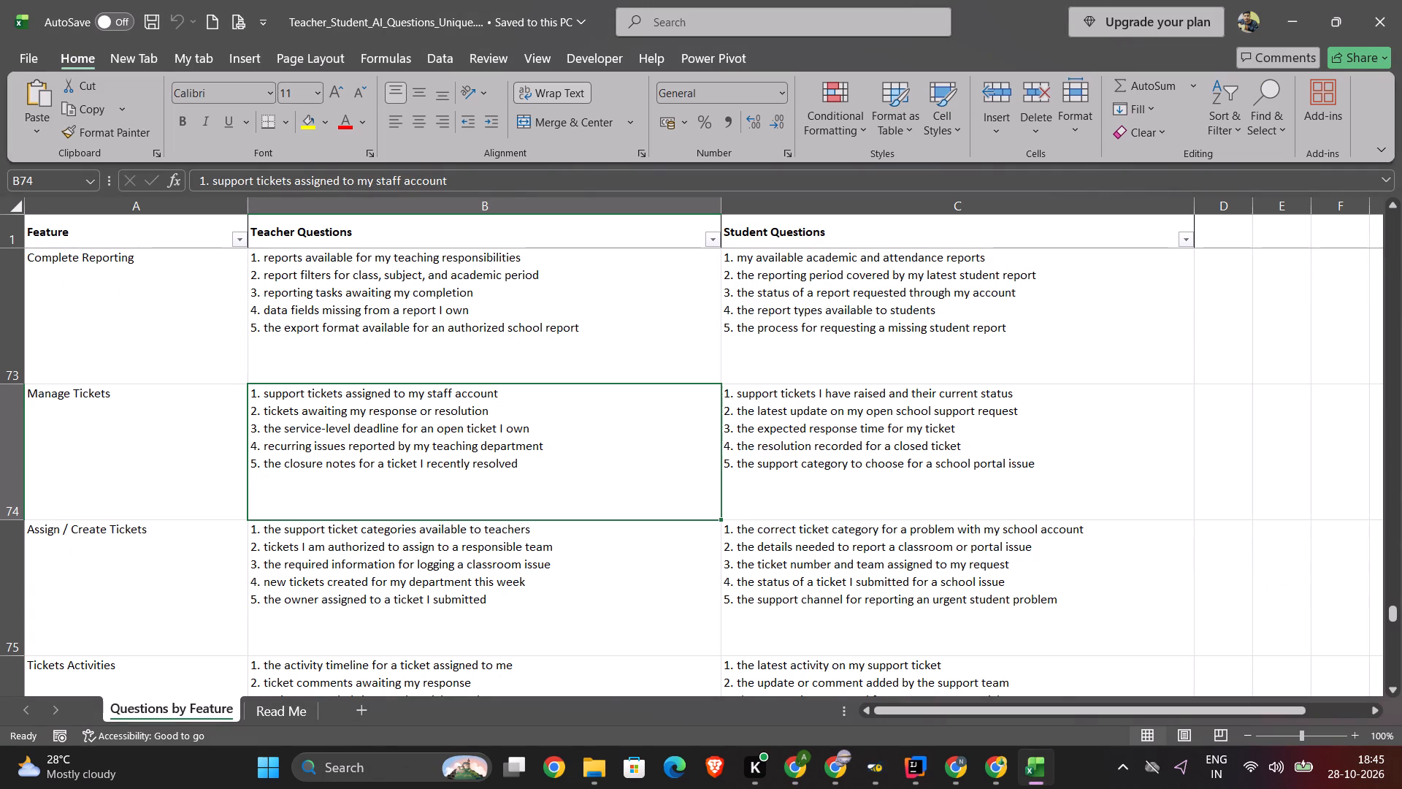
pyautogui.moveTo(447, 443); pyautogui.dragTo(335, 412)
pyautogui.tripleClick(335, 412)
pyautogui.tripleClick(335, 412)
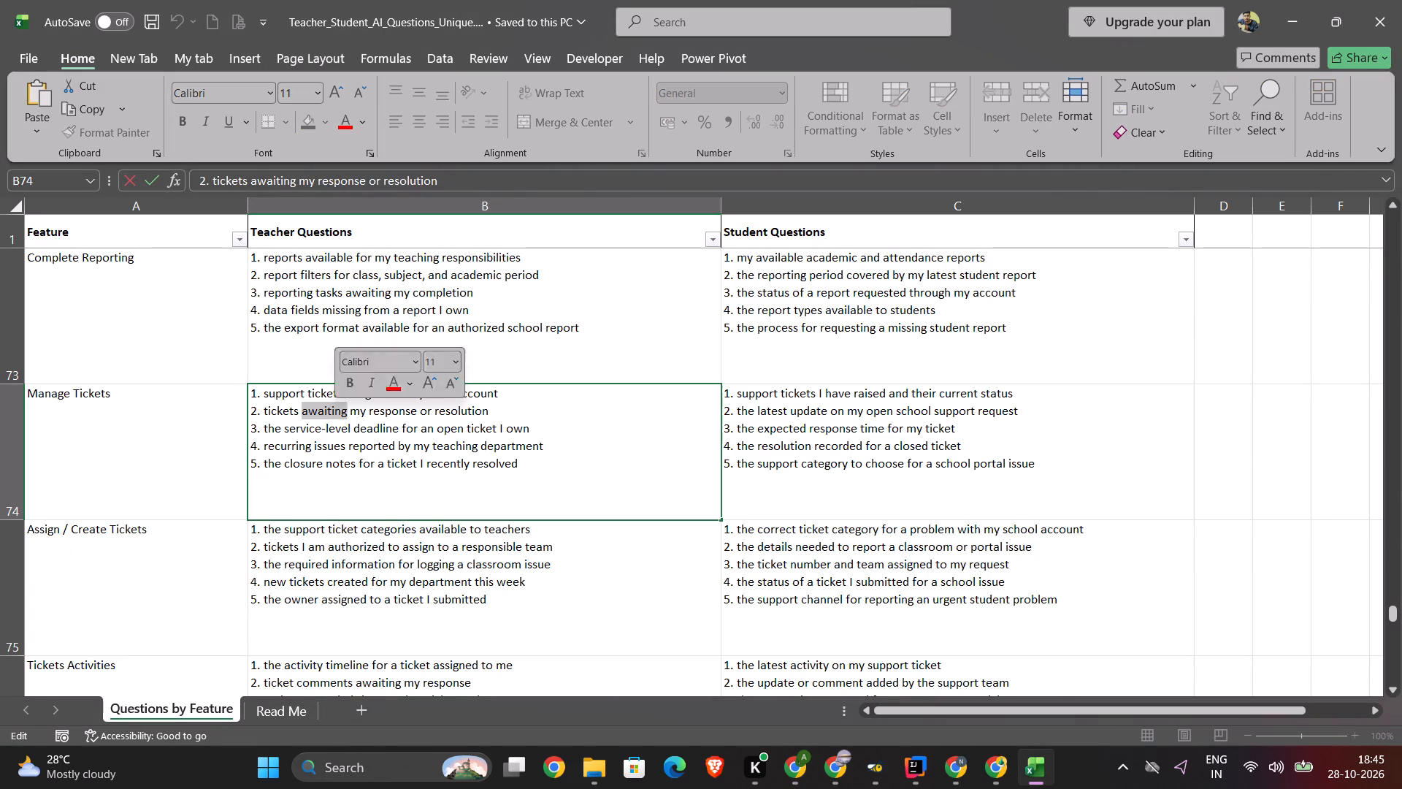
pyautogui.hotkey('ctrl', 'a')
pyautogui.hotkey('ctrl', 'c')
pyautogui.hotkey('alt', 'Tab')
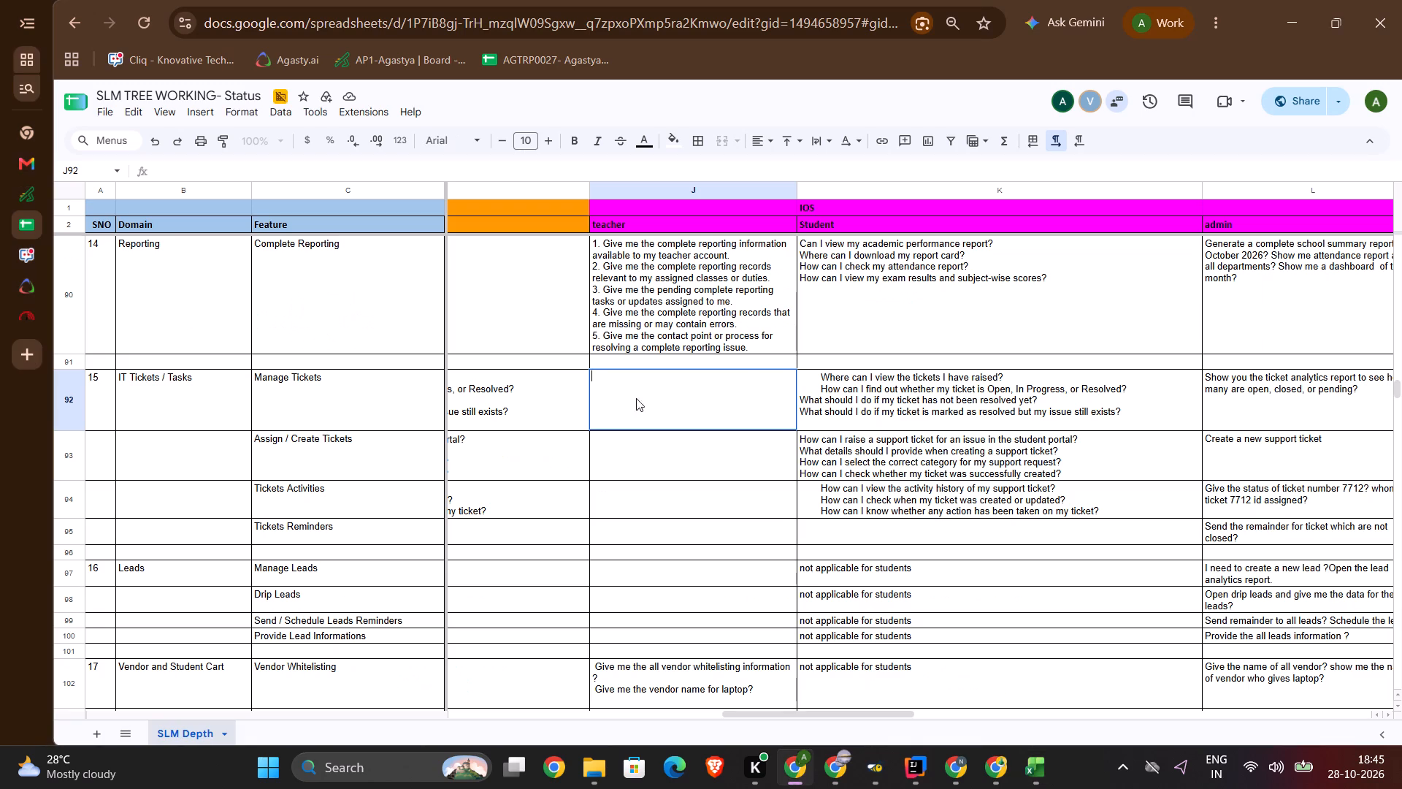
pyautogui.hotkey('ctrl', 'v')
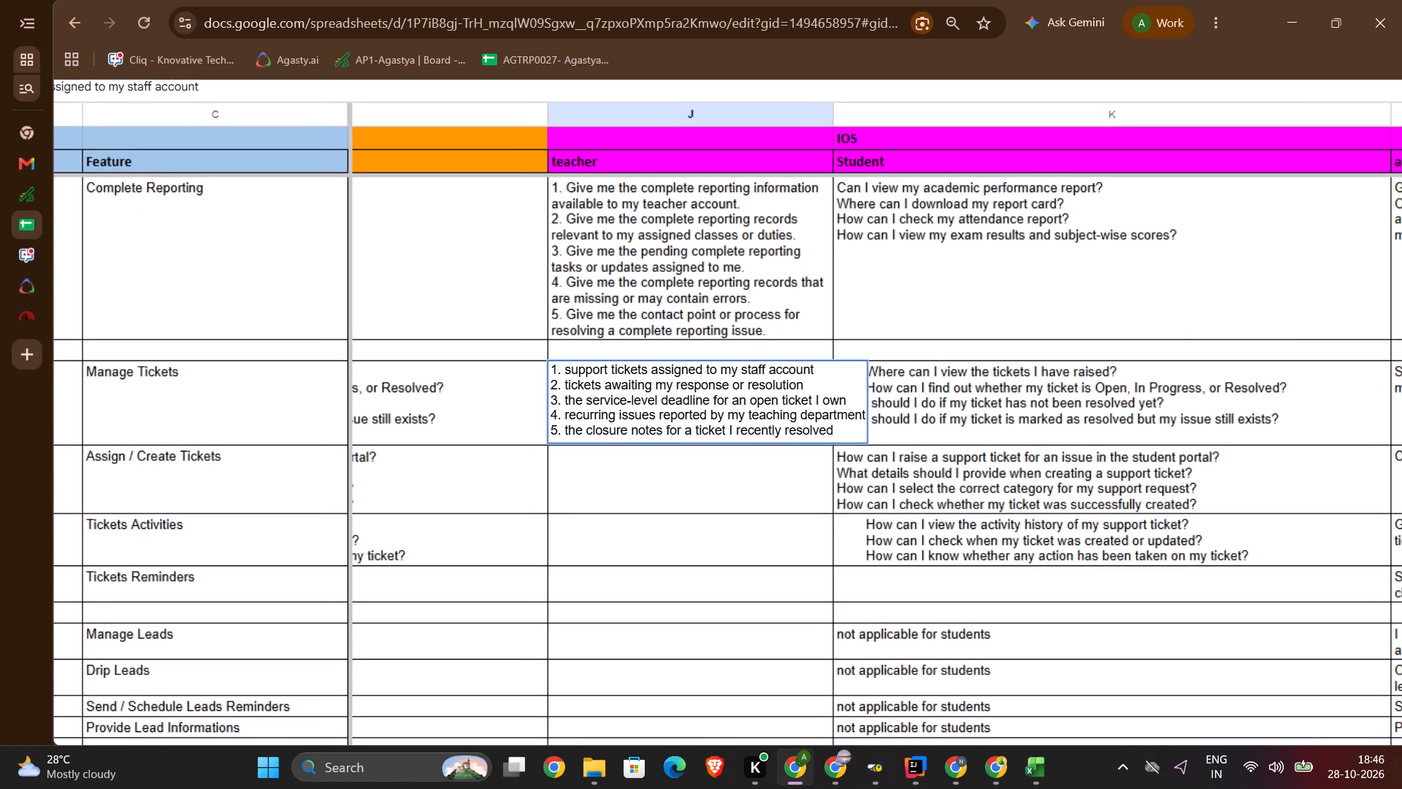
# Reword the first Manage Tickets teacher question as "Give support tickets assigned to my account".
pyautogui.click(766, 365)
pyautogui.press('BackSpace')
pyautogui.press('BackSpace')
pyautogui.press('BackSpace')
pyautogui.press('BackSpace')
pyautogui.press('BackSpace')
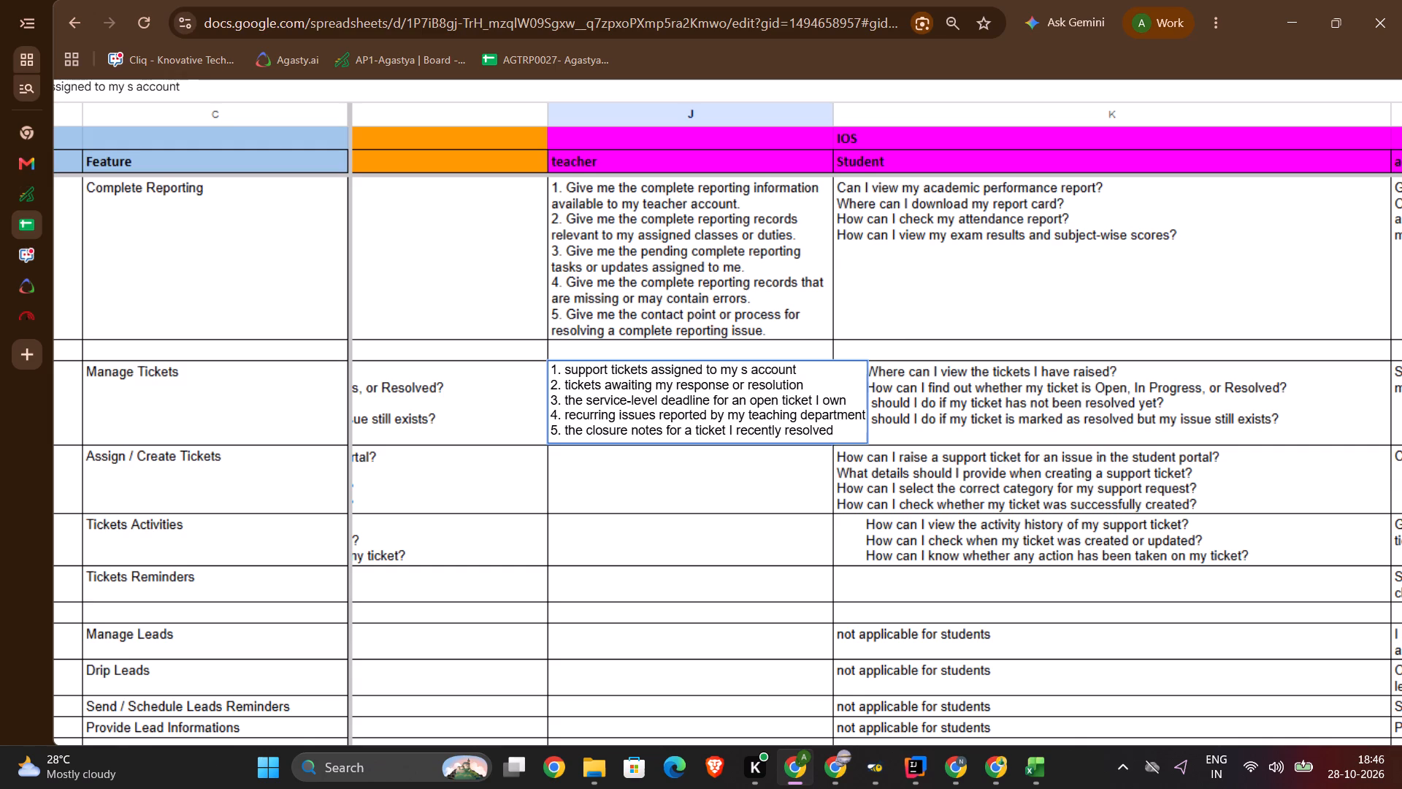
pyautogui.press('BackSpace')
pyautogui.click(565, 376)
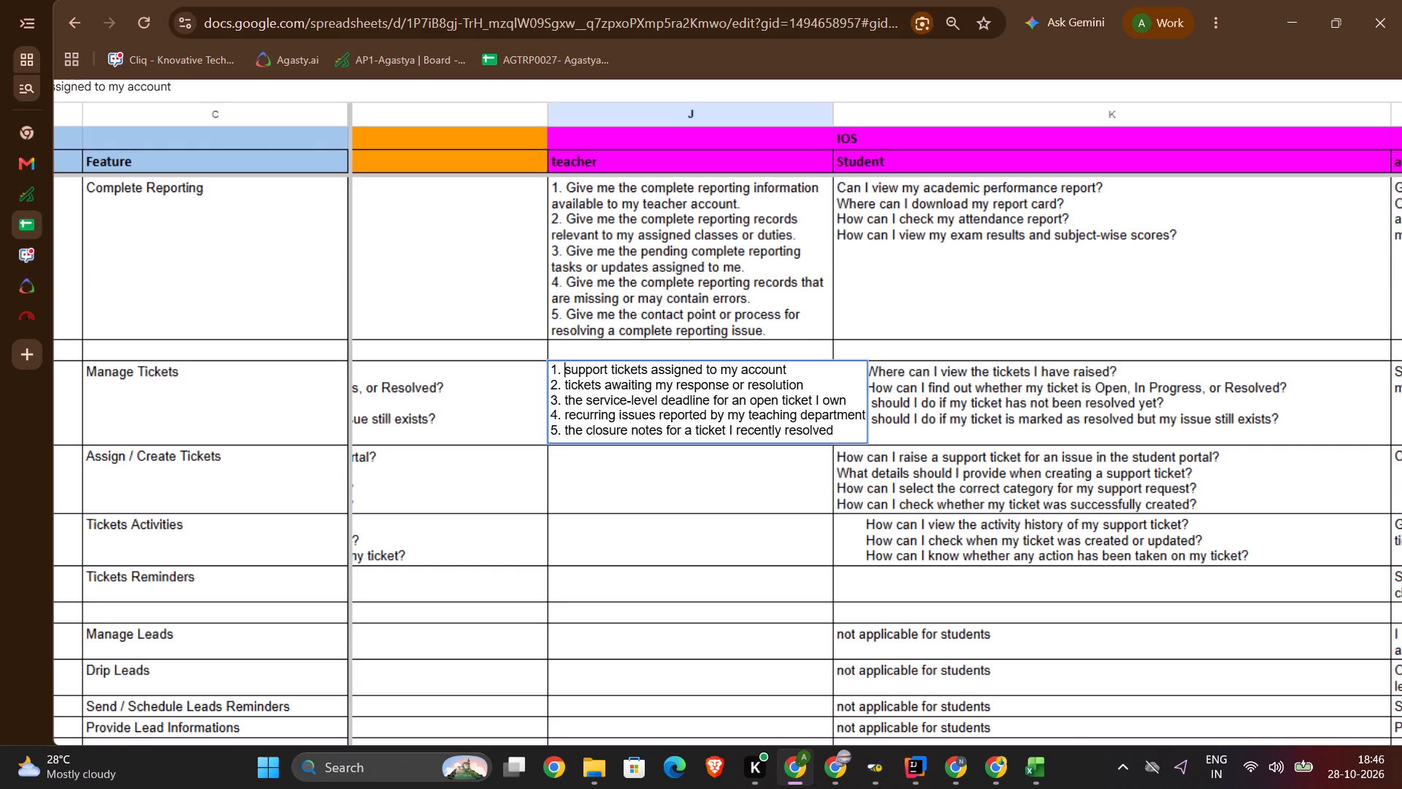
pyautogui.write('Give')
pyautogui.press('space')
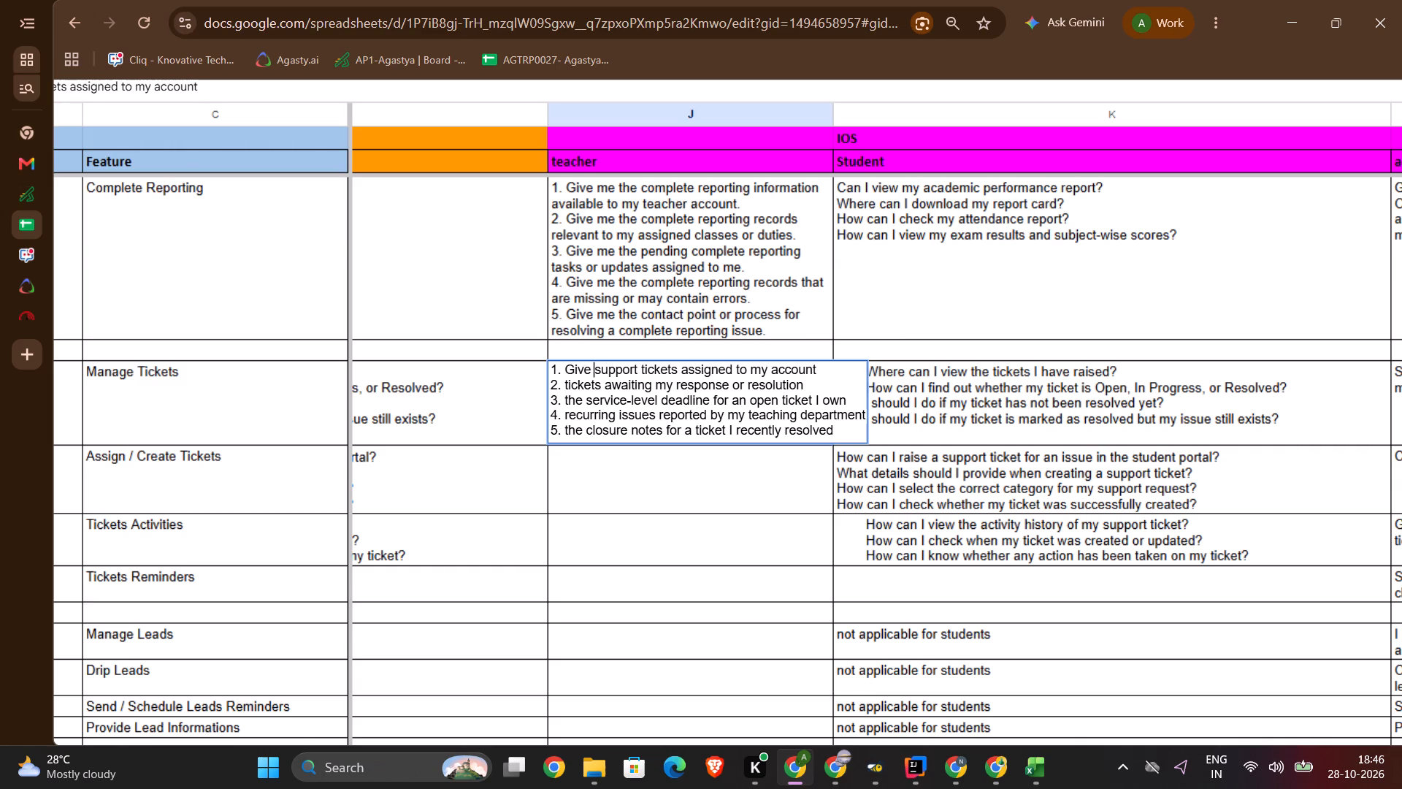
# Reword the second Manage Tickets teacher question as "which tickets awaiting my response".
pyautogui.click(817, 387)
pyautogui.moveTo(817, 387); pyautogui.dragTo(764, 386)
pyautogui.moveTo(764, 386); pyautogui.dragTo(735, 386)
pyautogui.press('BackSpace')
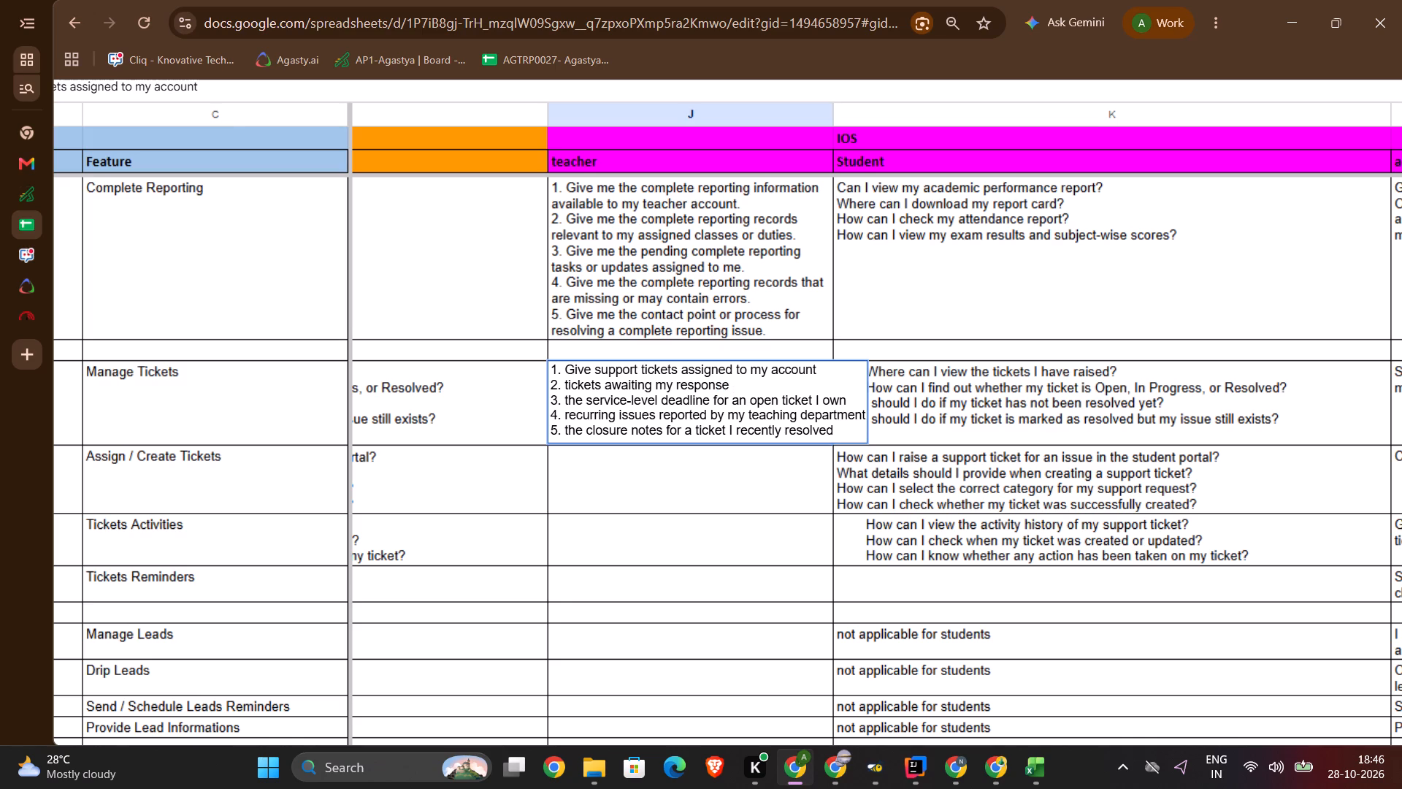
pyautogui.click(567, 386)
pyautogui.press('Left')
pyautogui.write('which')
pyautogui.press('space')
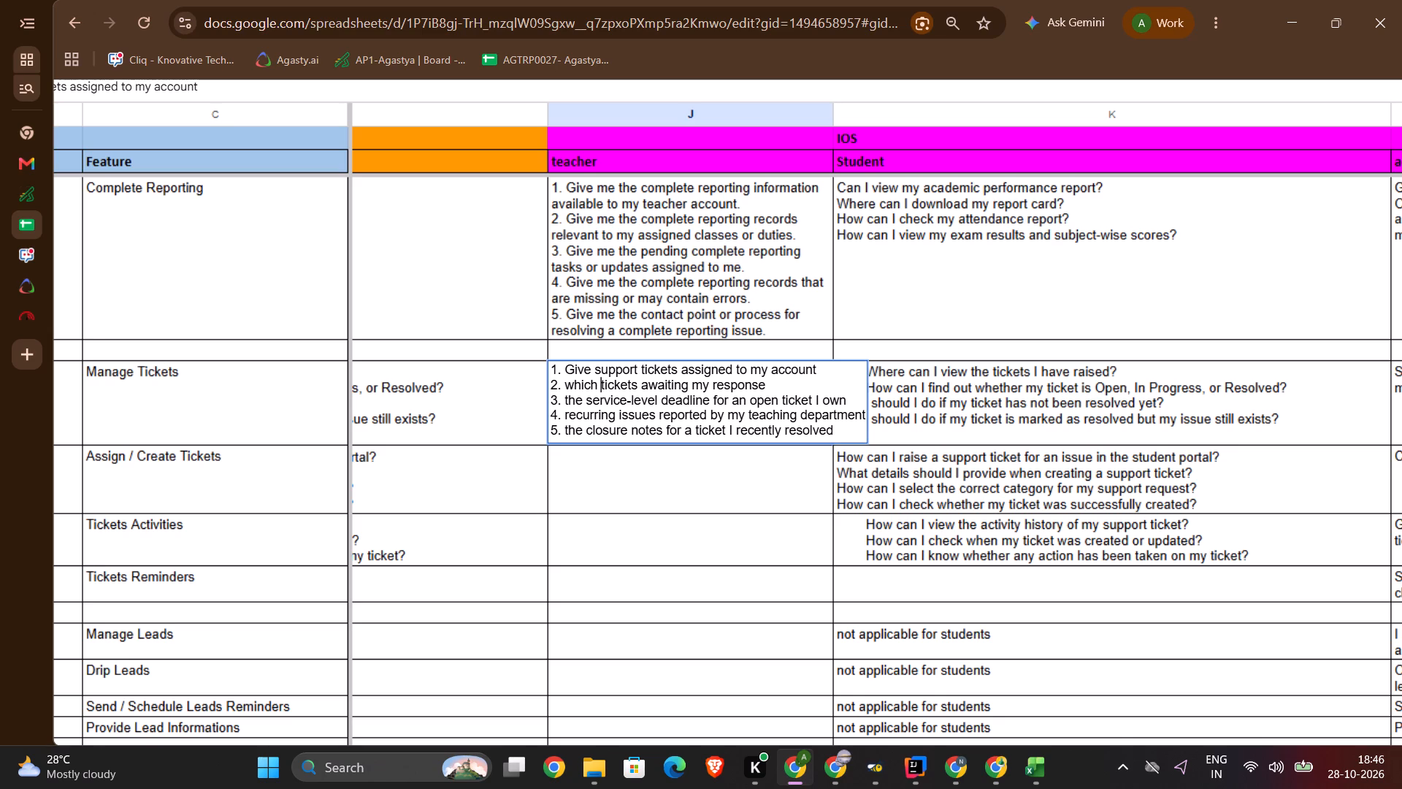
# Delete the fourth and fifth questions from the Manage Tickets IOS teacher cell.
pyautogui.moveTo(835, 424); pyautogui.dragTo(575, 442)
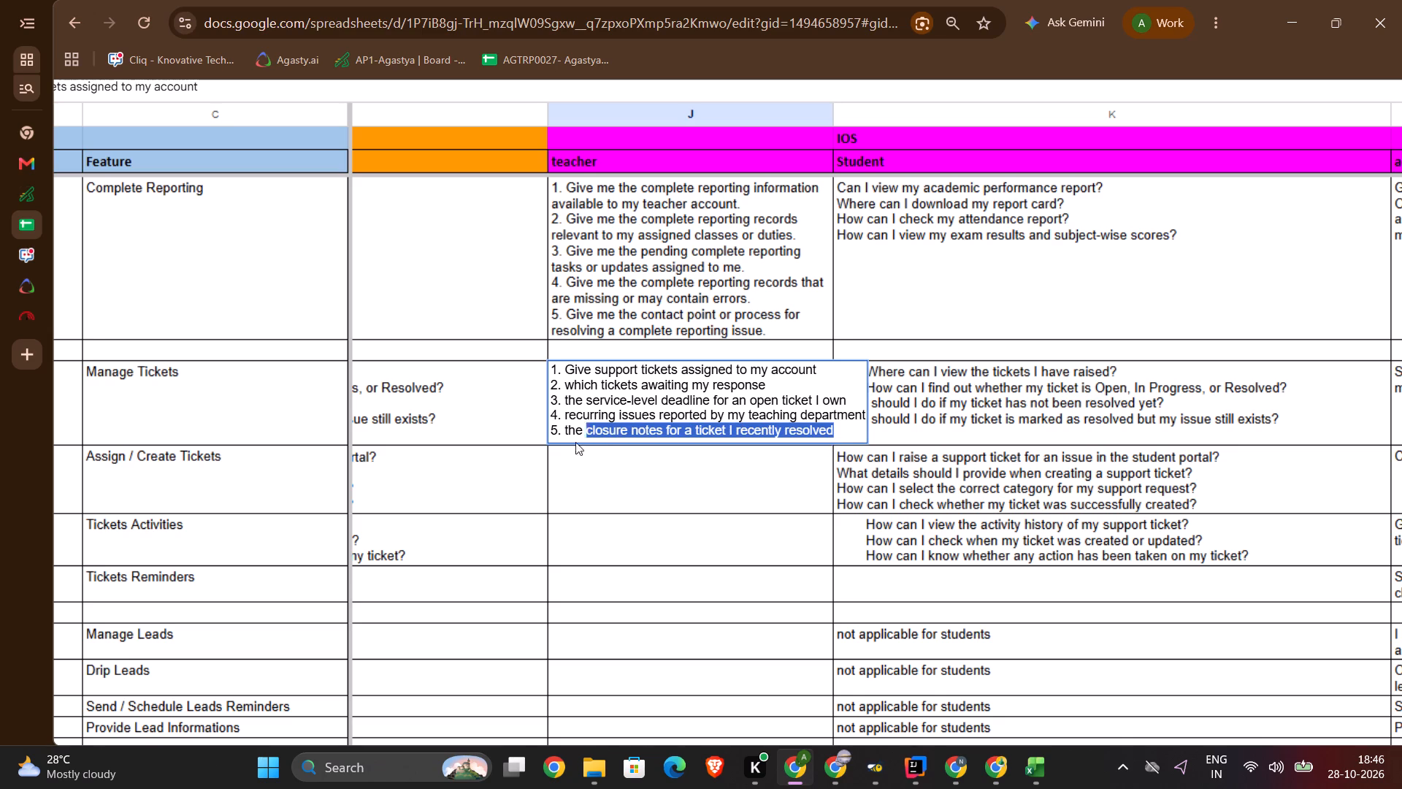
pyautogui.moveTo(575, 442); pyautogui.dragTo(550, 414)
pyautogui.press('BackSpace')
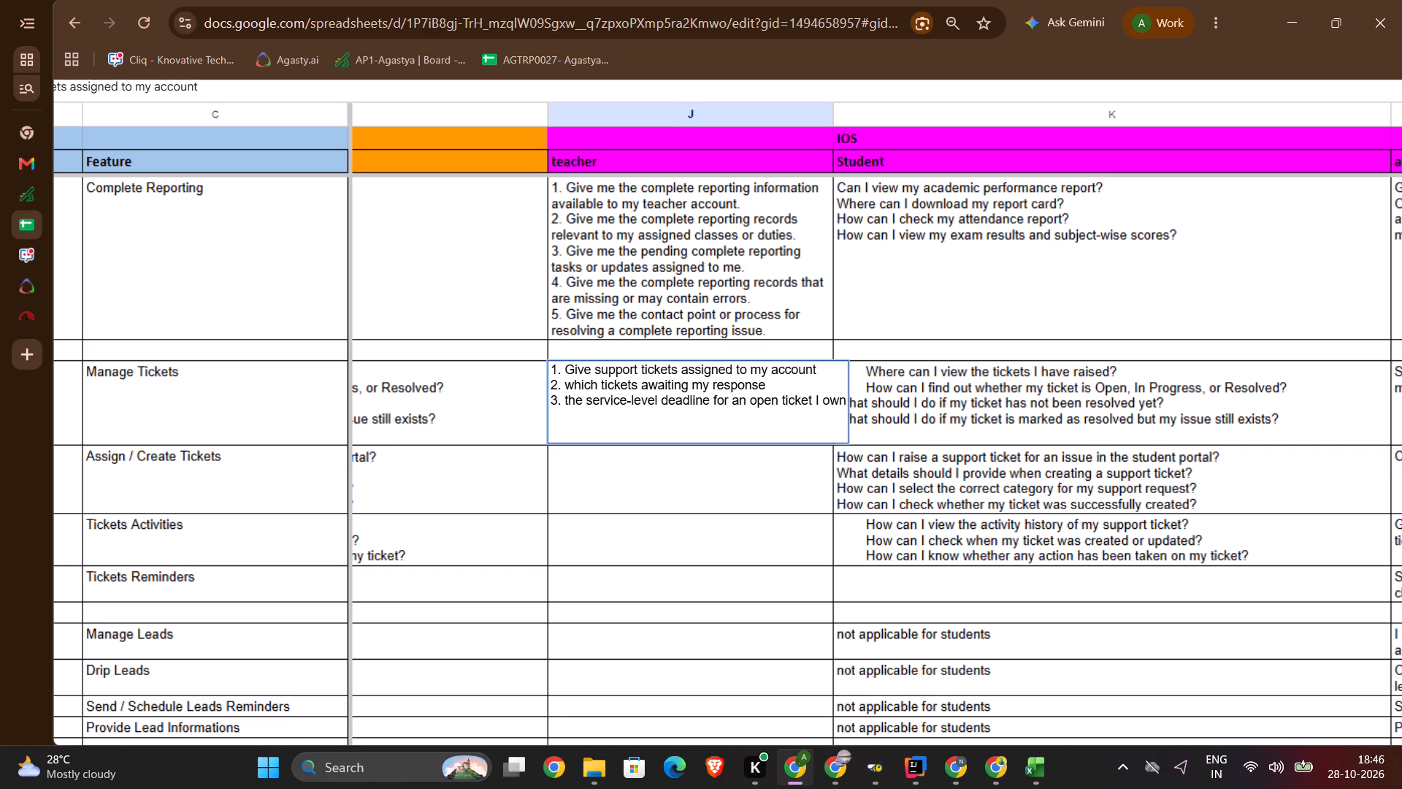
# Remove "service-level" from the third Manage Tickets question and make it begin with "what is the deadline".
pyautogui.moveTo(658, 403); pyautogui.dragTo(594, 405)
pyautogui.press('BackSpace')
pyautogui.press('BackSpace')
pyautogui.press('BackSpace')
pyautogui.press('Left')
pyautogui.press('Left')
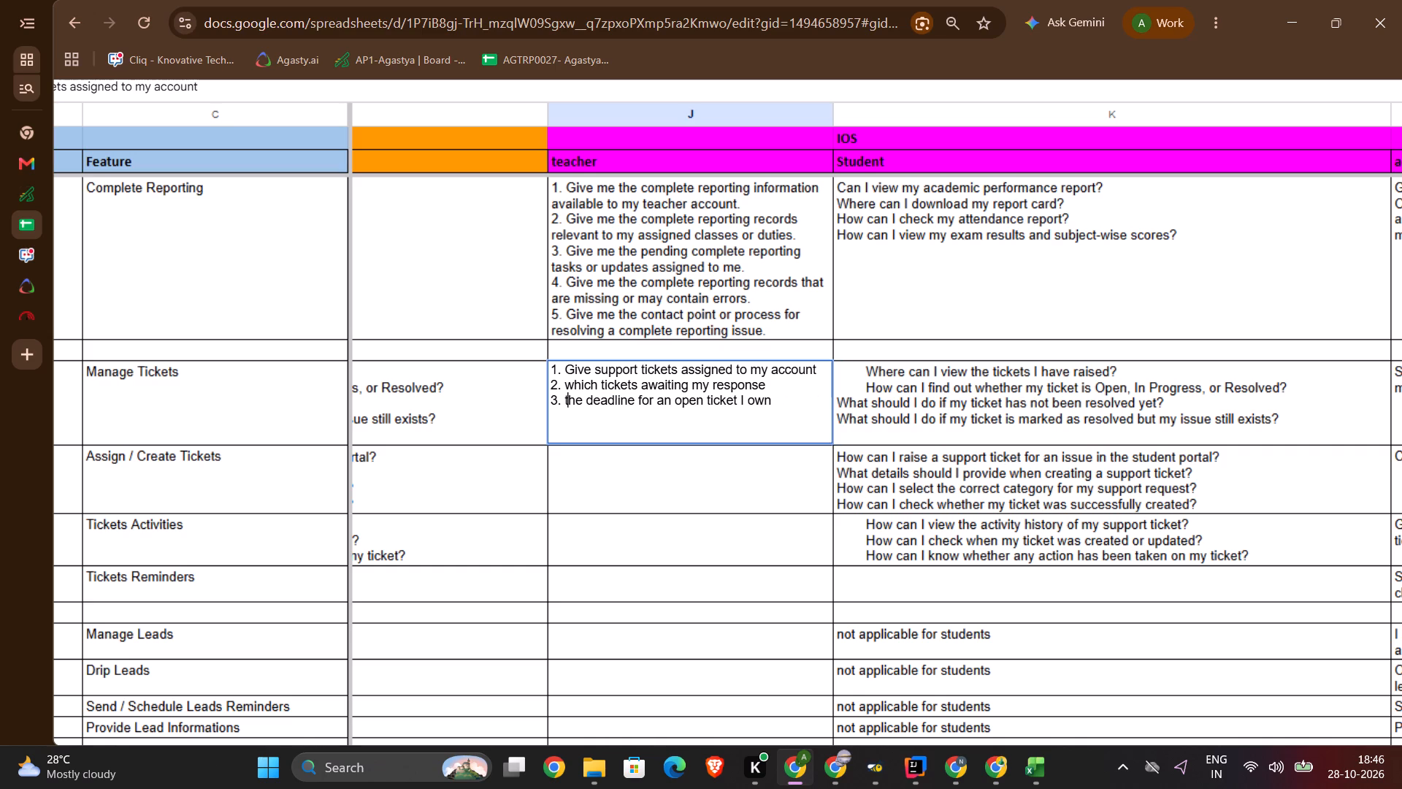
pyautogui.press('Left')
pyautogui.write('what')
pyautogui.press('space')
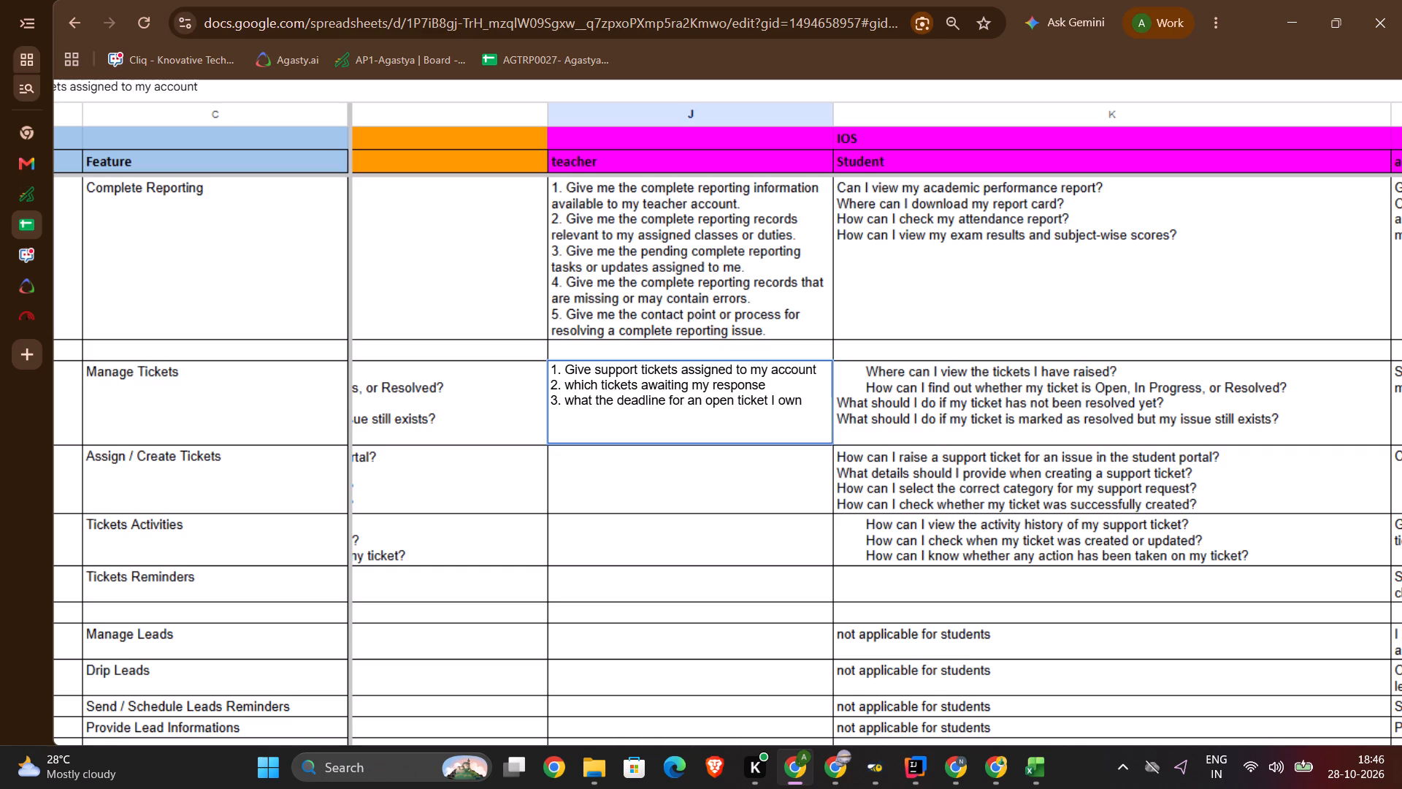
pyautogui.write('id')
pyautogui.press('BackSpace')
pyautogui.write('s')
pyautogui.press('space')
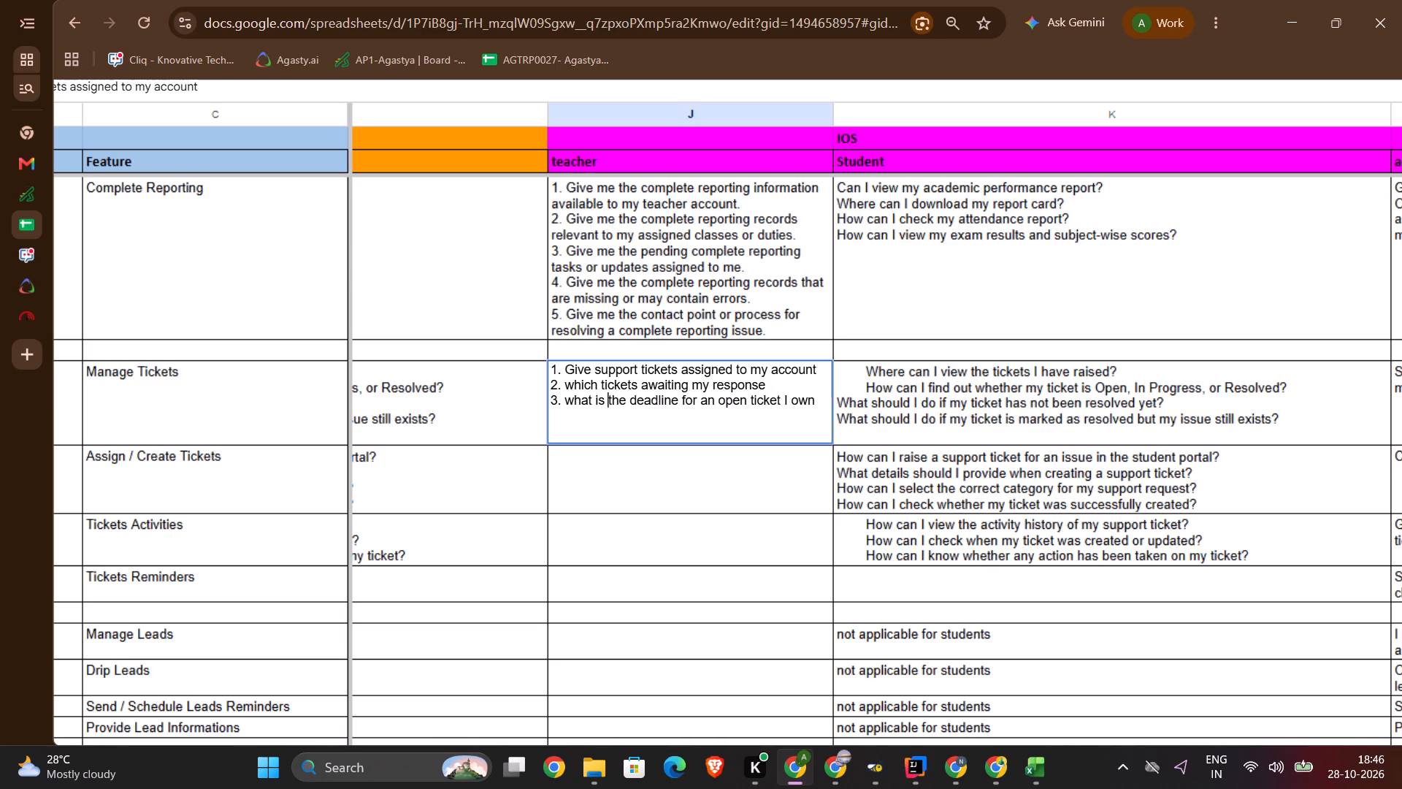
# Replace "I own" at the end of the third Manage Tickets question with "by me" and commit the cell.
pyautogui.click(816, 402)
pyautogui.moveTo(816, 402); pyautogui.dragTo(786, 402)
pyautogui.press('BackSpace')
pyautogui.press('BackSpace')
pyautogui.press('Left')
pyautogui.press('Left')
pyautogui.press('Left')
pyautogui.press('Left')
pyautogui.press('Left')
pyautogui.press('Left')
pyautogui.press('Left')
pyautogui.press('Right')
pyautogui.press('Right')
pyautogui.press('Right')
pyautogui.press('Right')
pyautogui.press('Right')
pyautogui.press('Right')
pyautogui.press('Right')
pyautogui.press('Right')
pyautogui.press('Right')
pyautogui.press('Right')
pyautogui.press('Right')
pyautogui.press('Right')
pyautogui.press('Left')
pyautogui.write('by me')
pyautogui.click(670, 473)
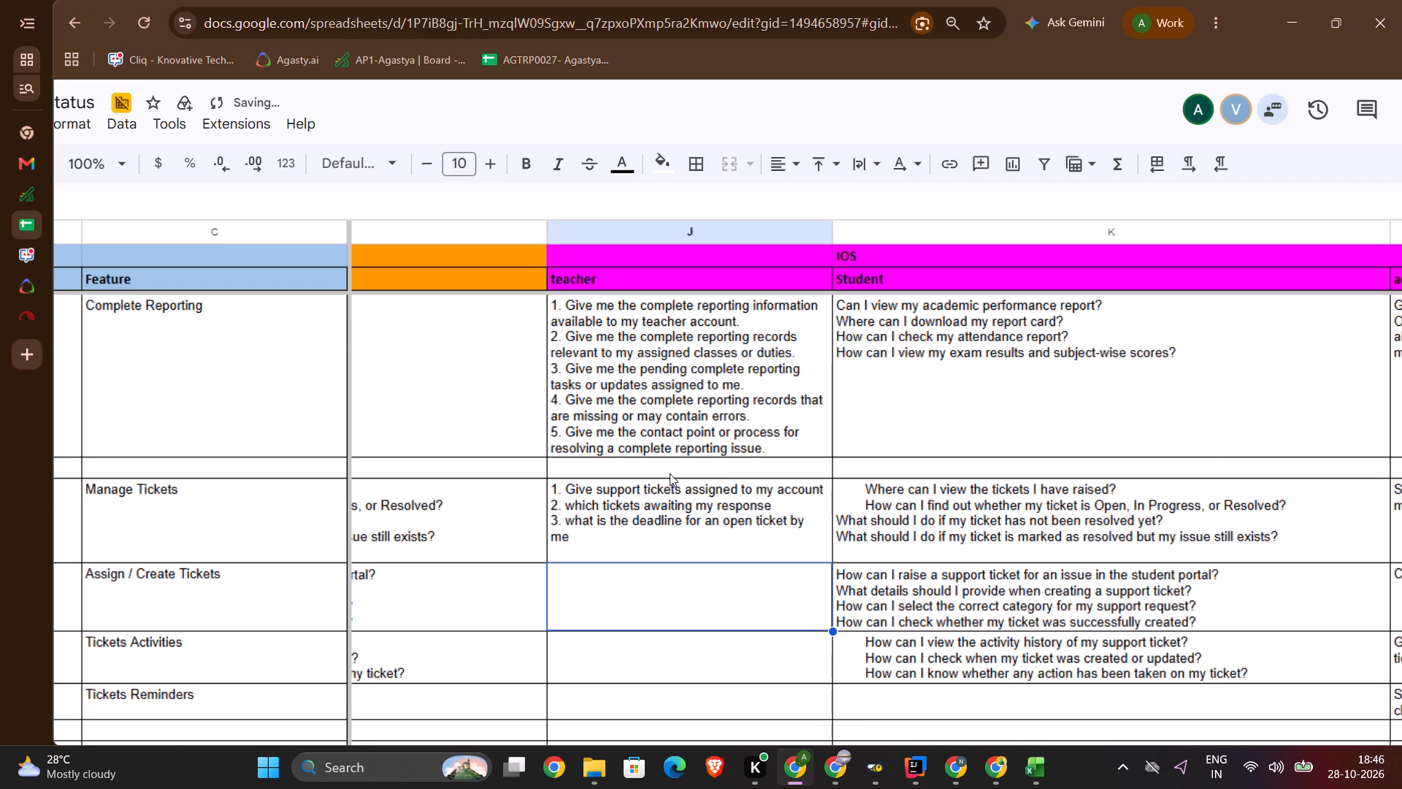
# Copy the Assign / Create Tickets teacher questions from the Excel workbook into the matching IOS teacher cell in Chrome.
pyautogui.tripleClick(597, 581)
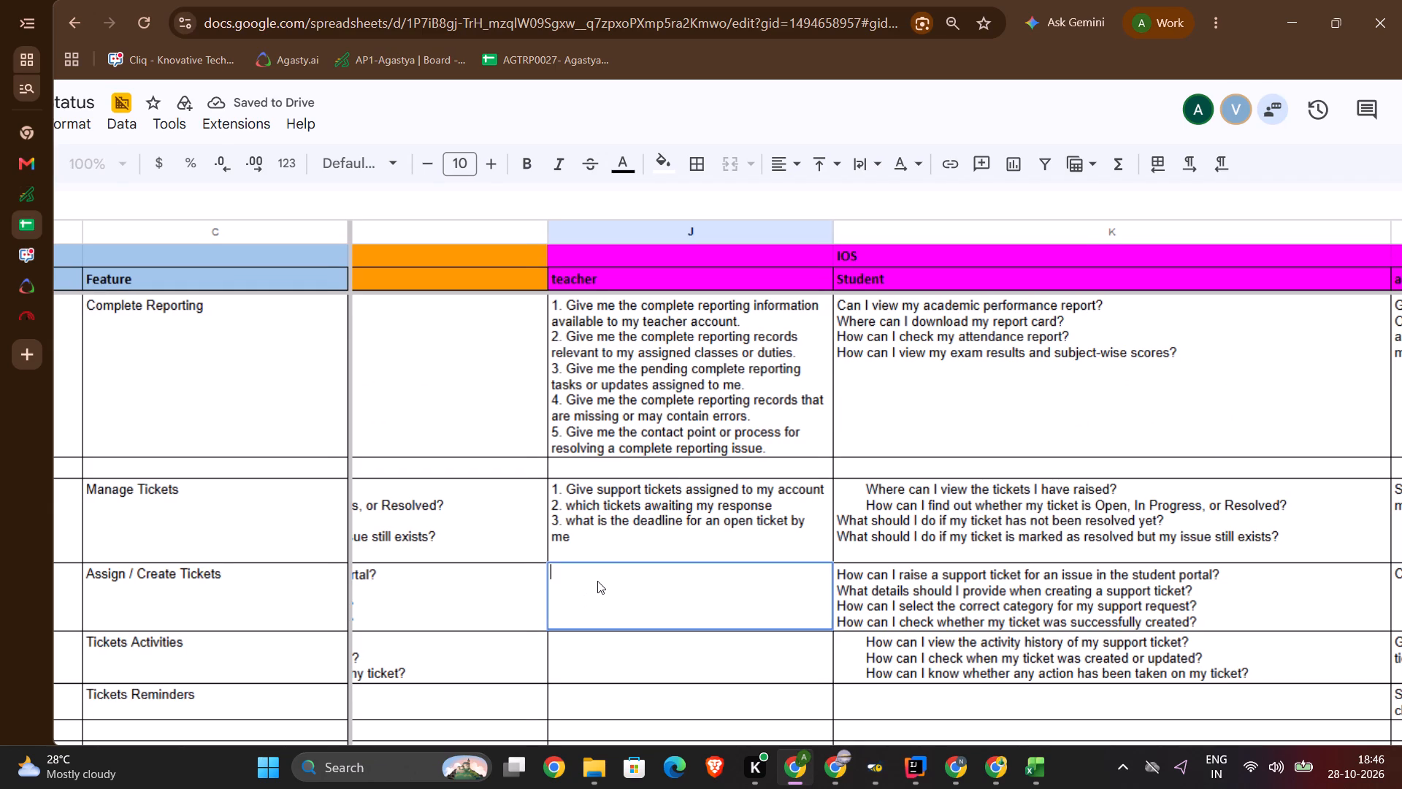
pyautogui.hscroll(2, 646, 564)
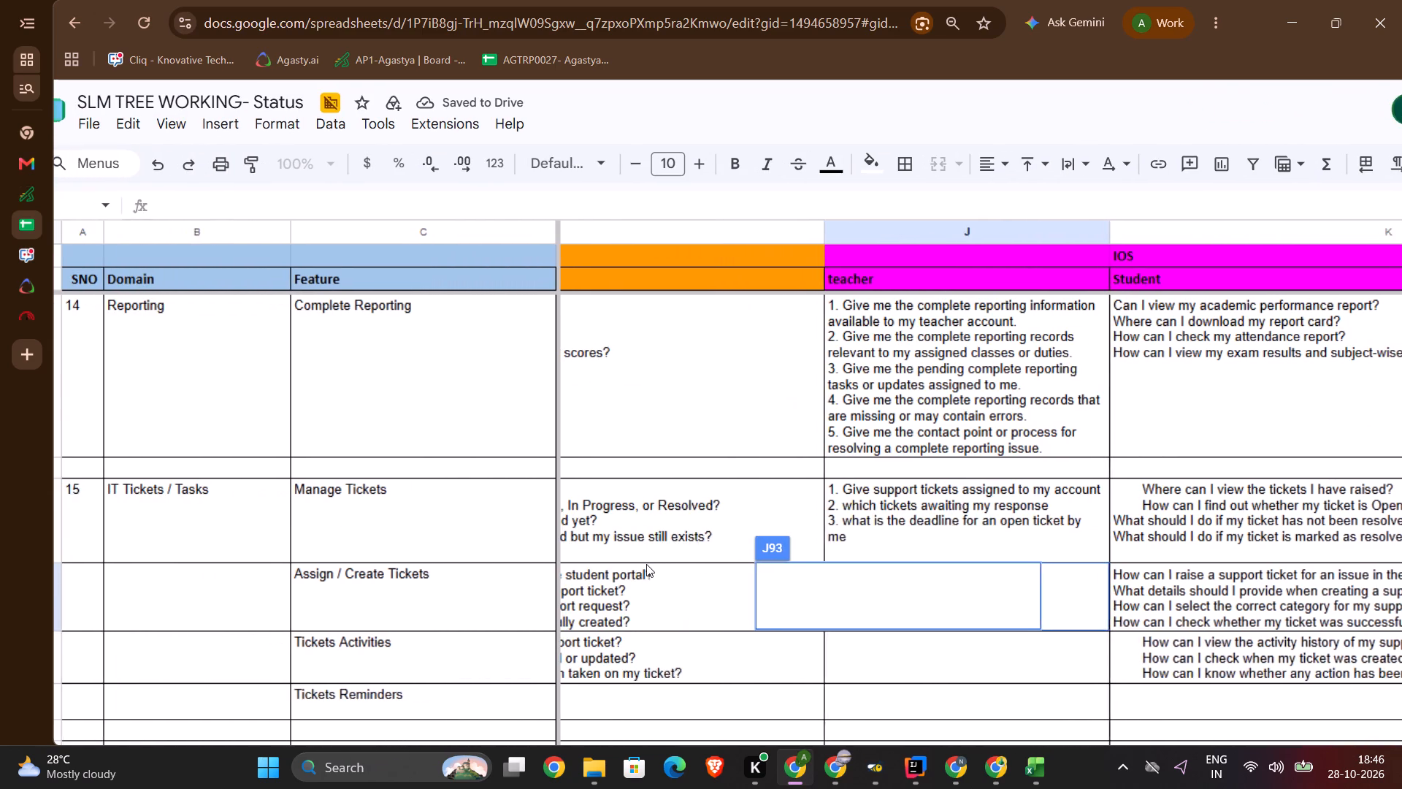
pyautogui.hscroll(1, 646, 564)
pyautogui.hotkey('alt', 'Tab')
pyautogui.scroll(-1, 273, 503)
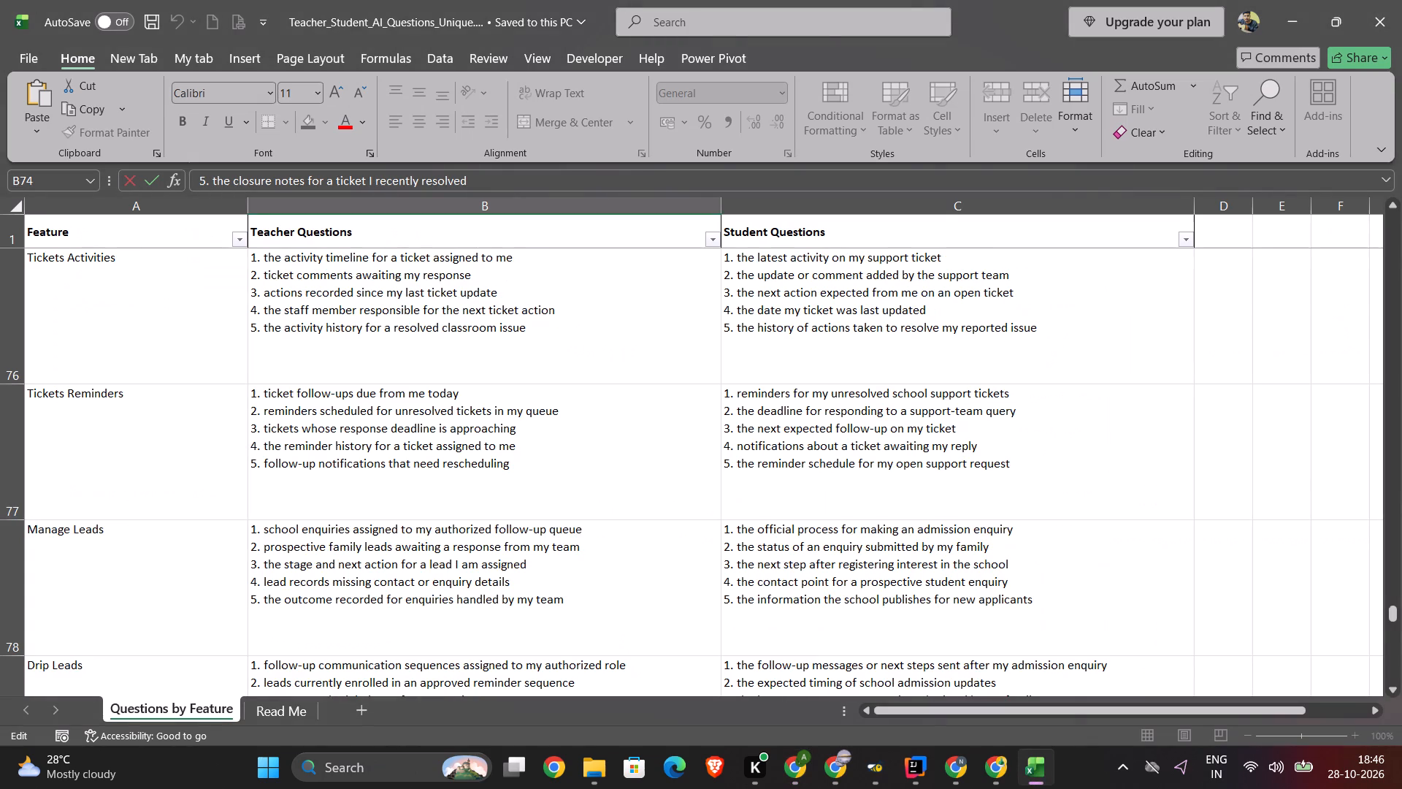
pyautogui.scroll(-1, 273, 503)
pyautogui.scroll(1, 350, 417)
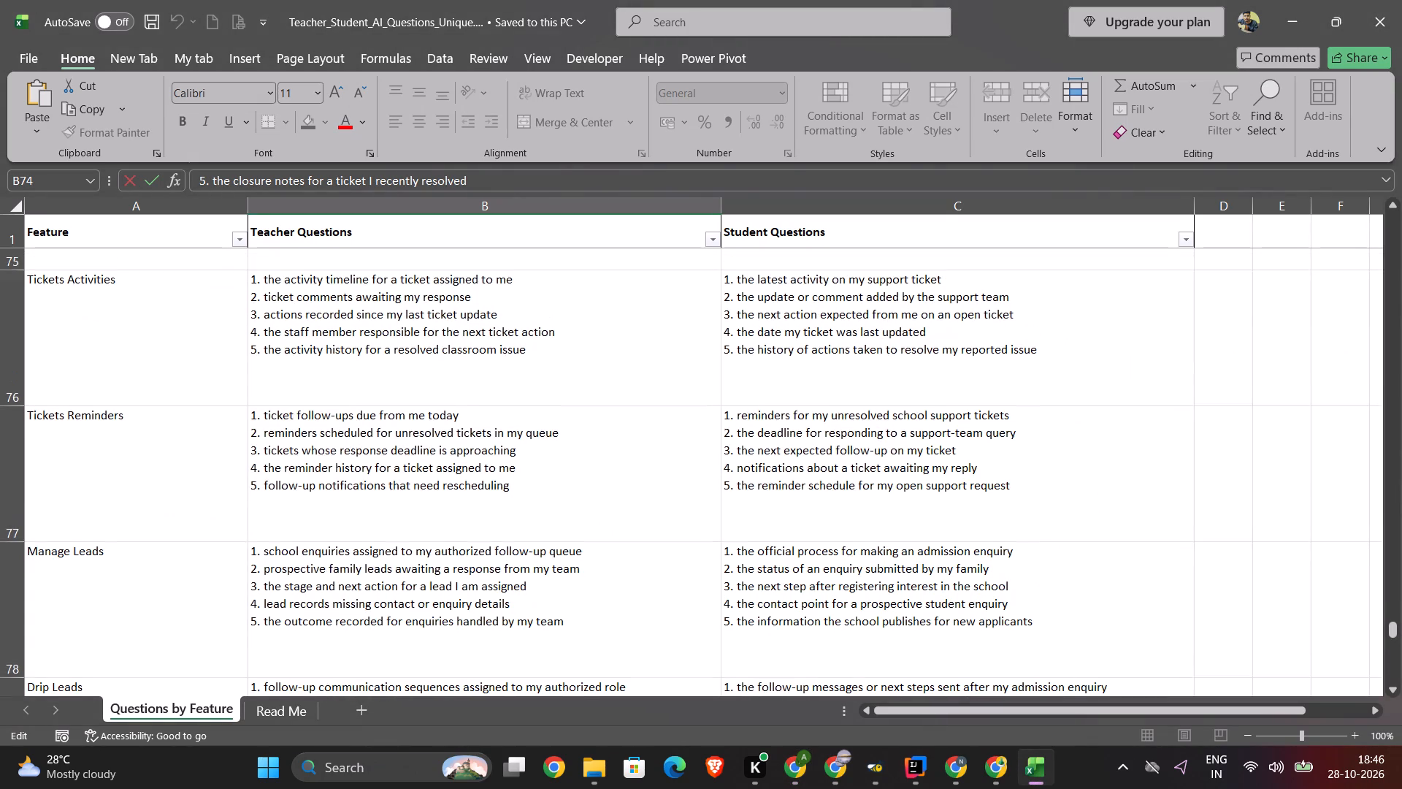
pyautogui.scroll(2, 350, 417)
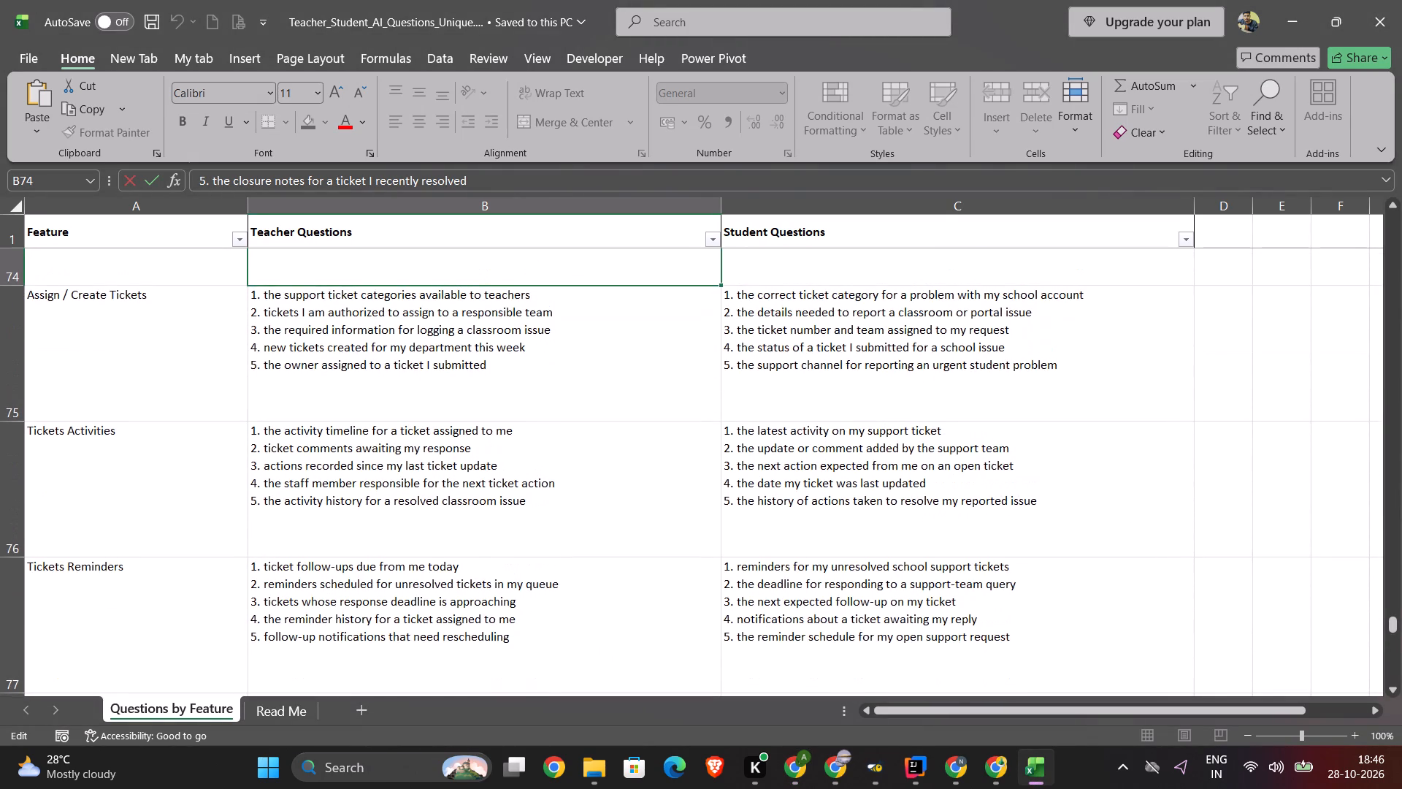
pyautogui.click(337, 311)
pyautogui.tripleClick(345, 285)
pyautogui.click(345, 285)
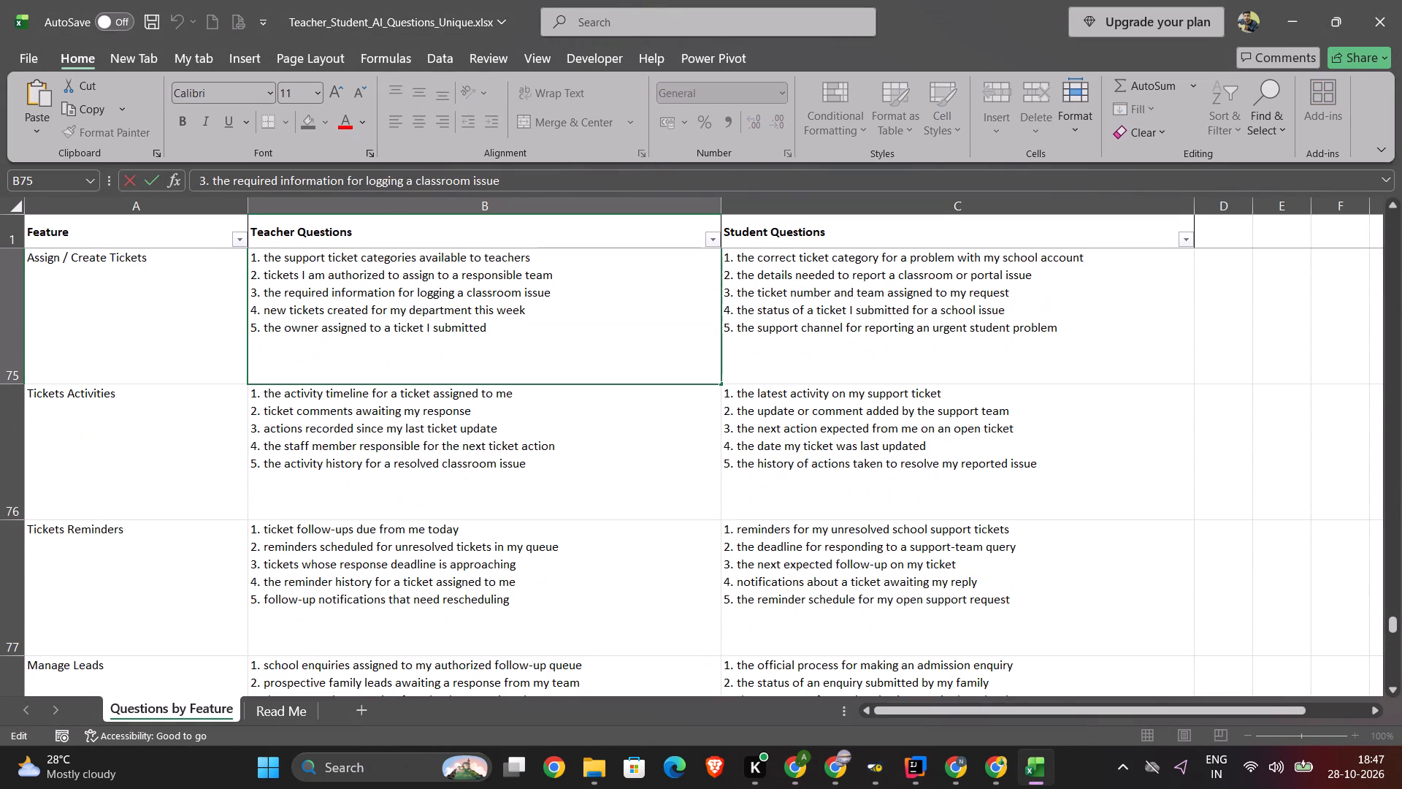
pyautogui.hotkey('ctrl', 'a')
pyautogui.hotkey('ctrl', 'c')
pyautogui.hotkey('alt', 'Tab')
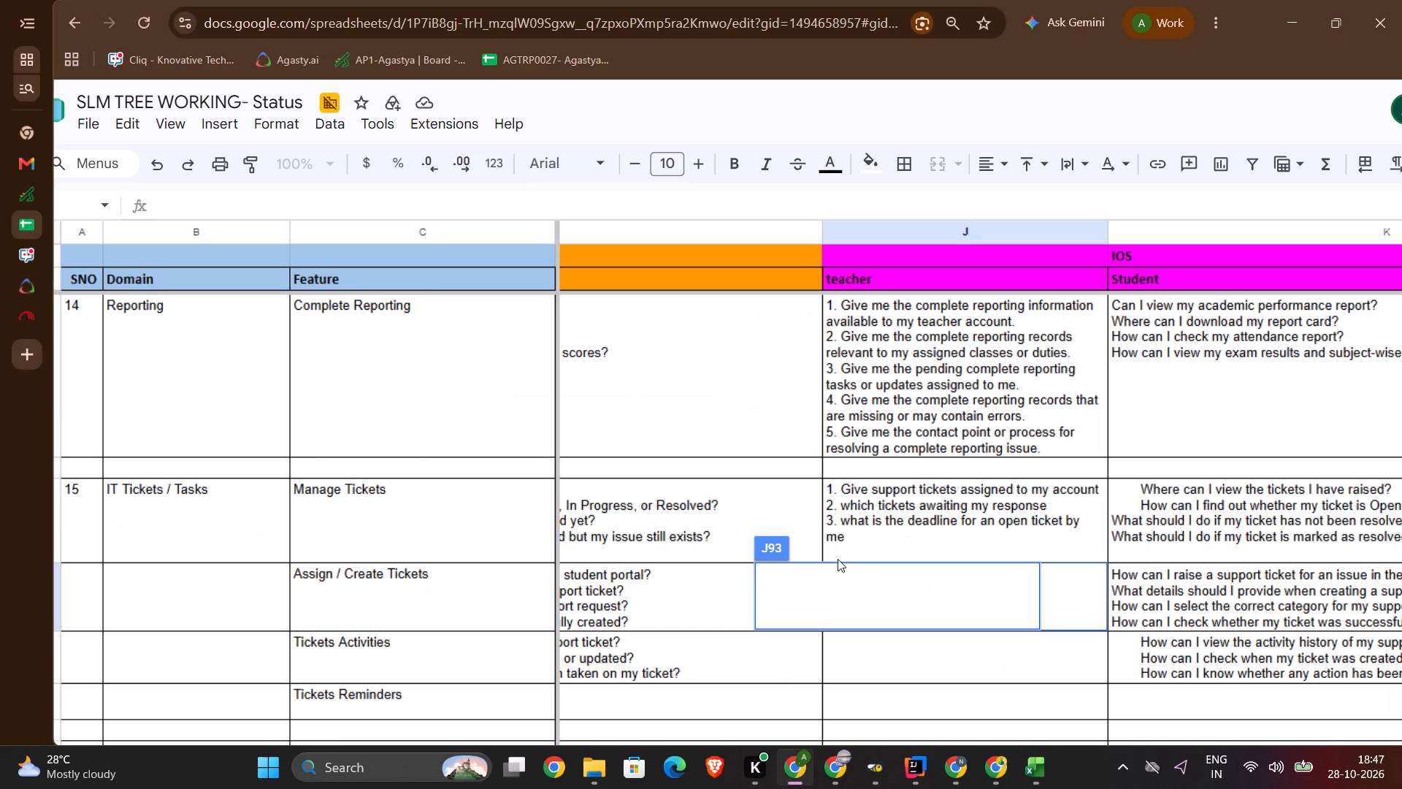
pyautogui.hotkey('ctrl', 'v')
pyautogui.click(896, 610)
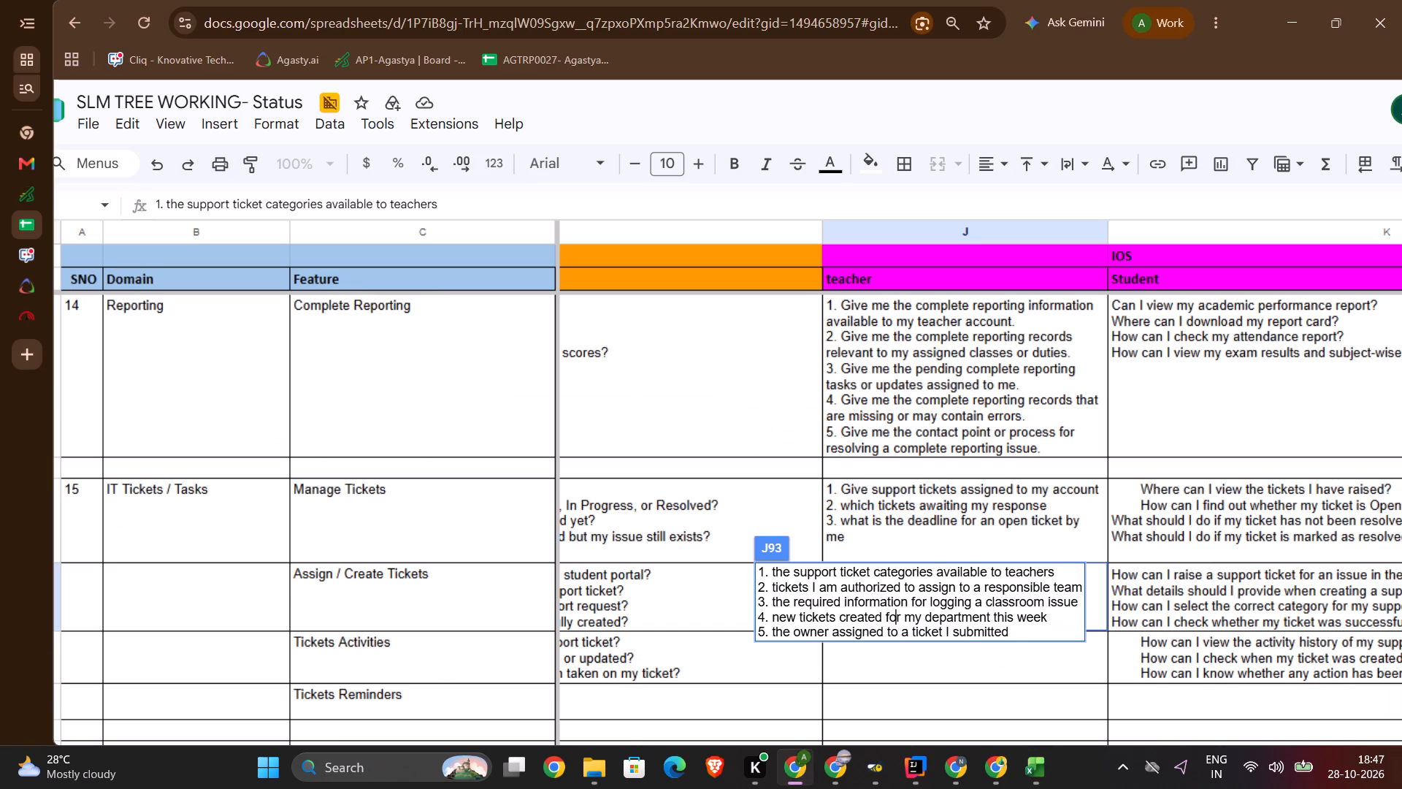
pyautogui.click(912, 654)
# Open the Assign / Create Tickets IOS teacher cell to read its questions, and select the Tickets Activities teacher cell.
pyautogui.click(924, 616)
pyautogui.scroll(-1, 924, 616)
pyautogui.tripleClick(868, 555)
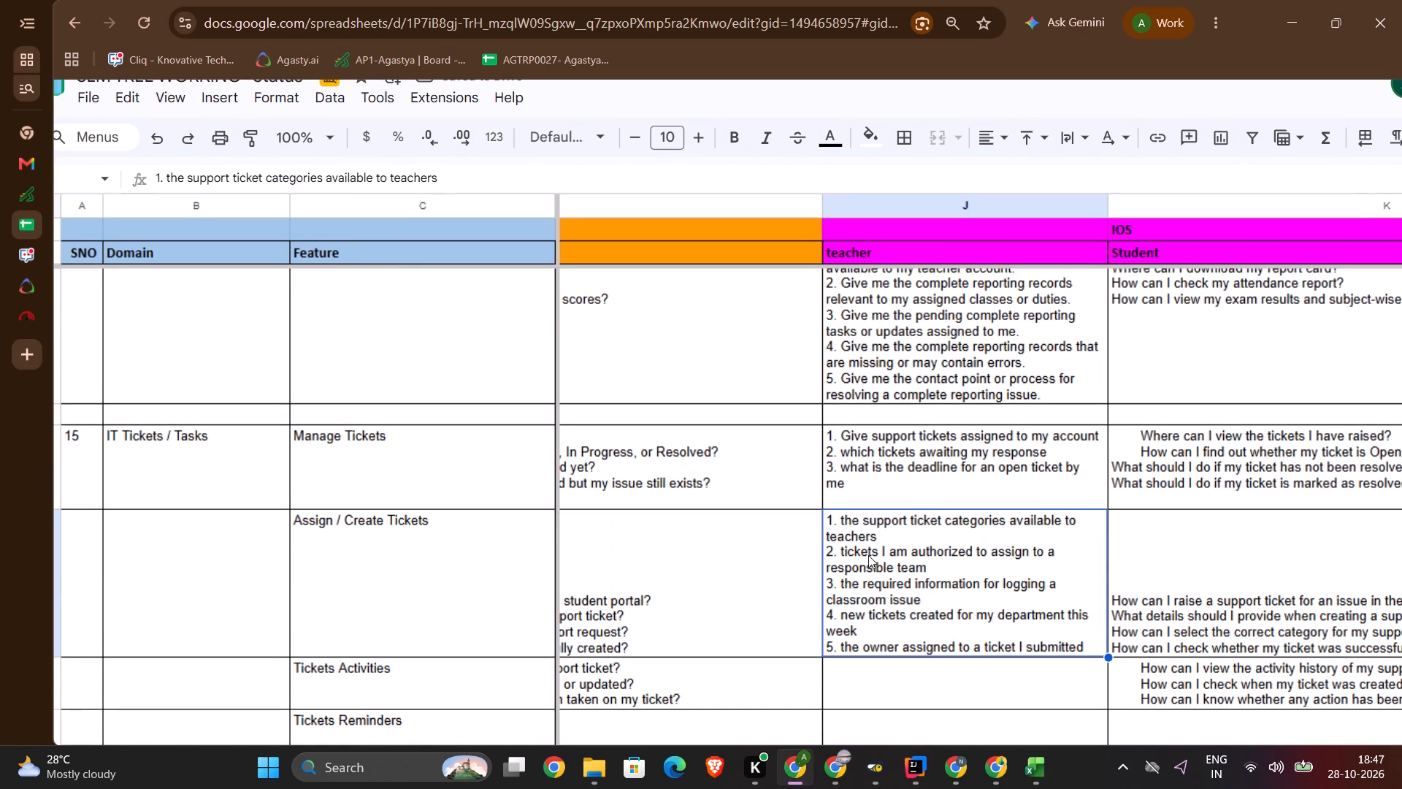
pyautogui.click(868, 555)
pyautogui.click(868, 555)
pyautogui.click(910, 586)
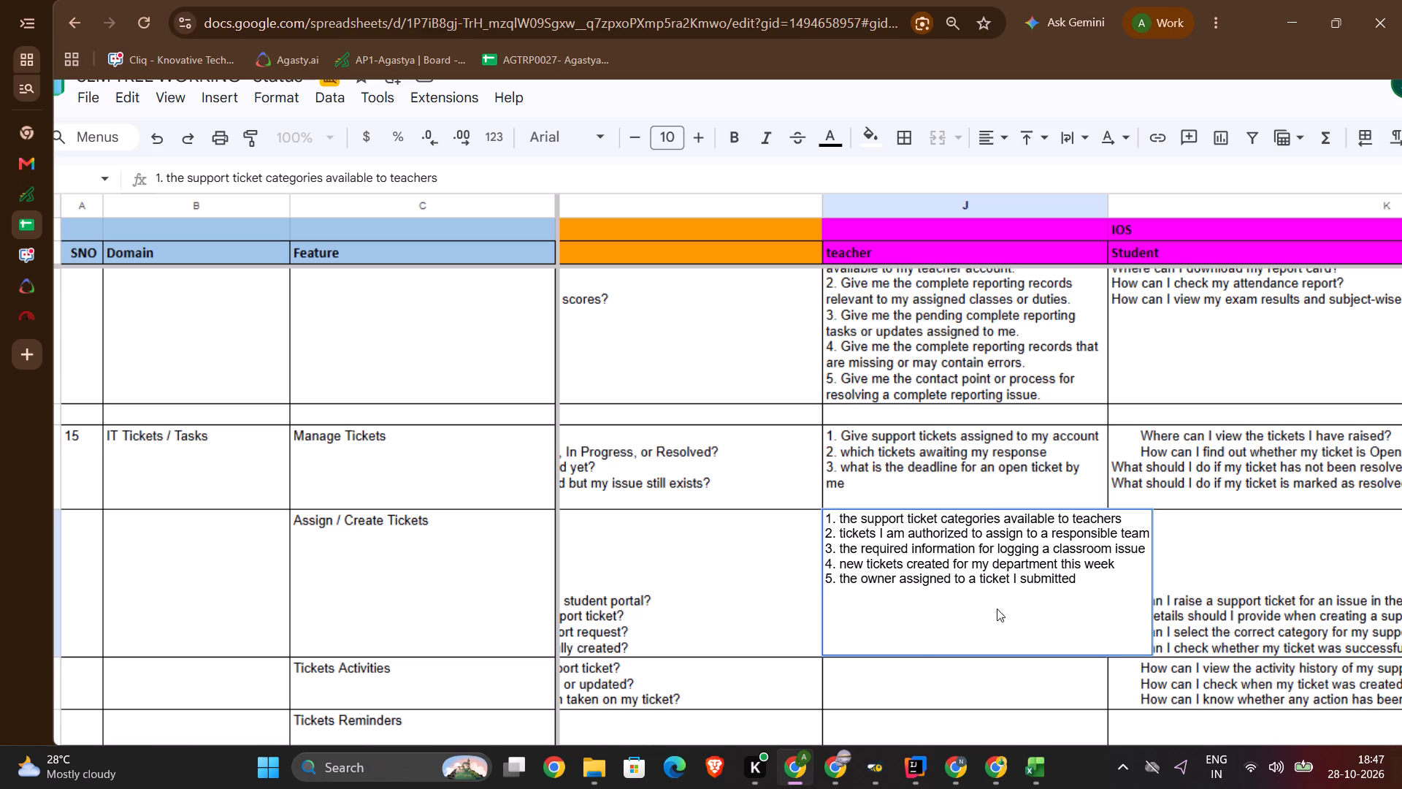
pyautogui.click(918, 647)
pyautogui.click(890, 689)
pyautogui.hscroll(-1, 912, 682)
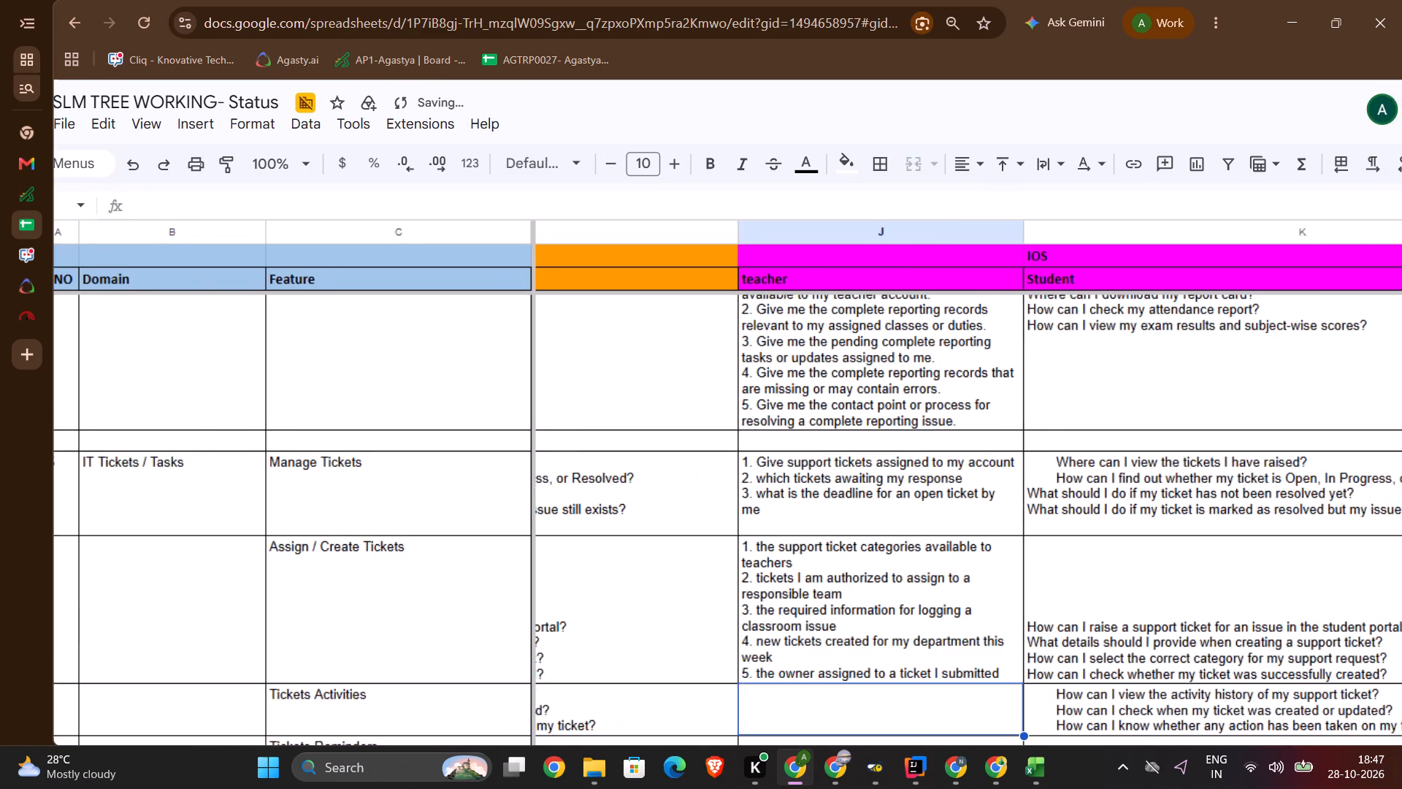
# Clear all five questions from the Assign / Create Tickets teacher cell in the IOS section and commit the empty cell.
pyautogui.scroll(-1, 912, 682)
pyautogui.hscroll(1, 831, 559)
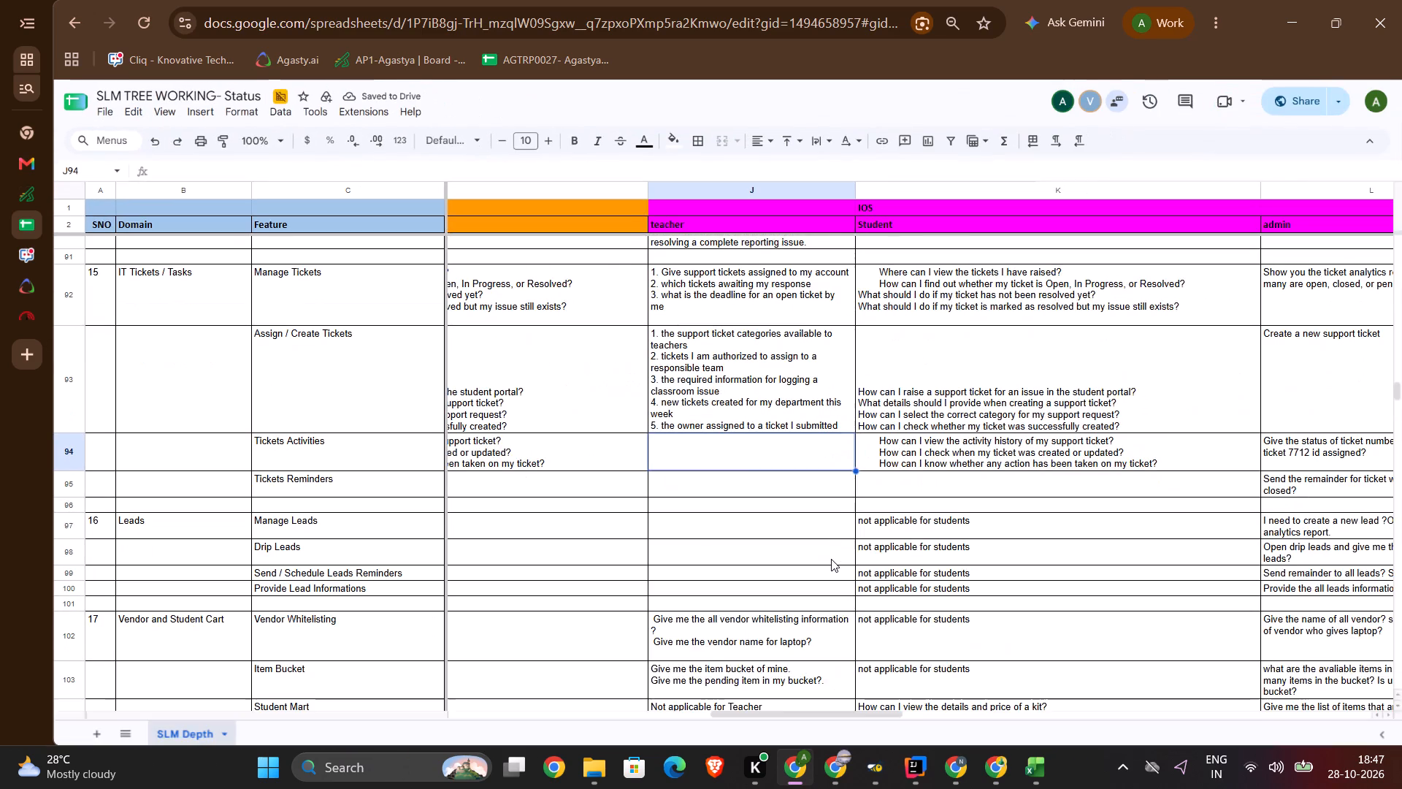
pyautogui.hscroll(4, 831, 559)
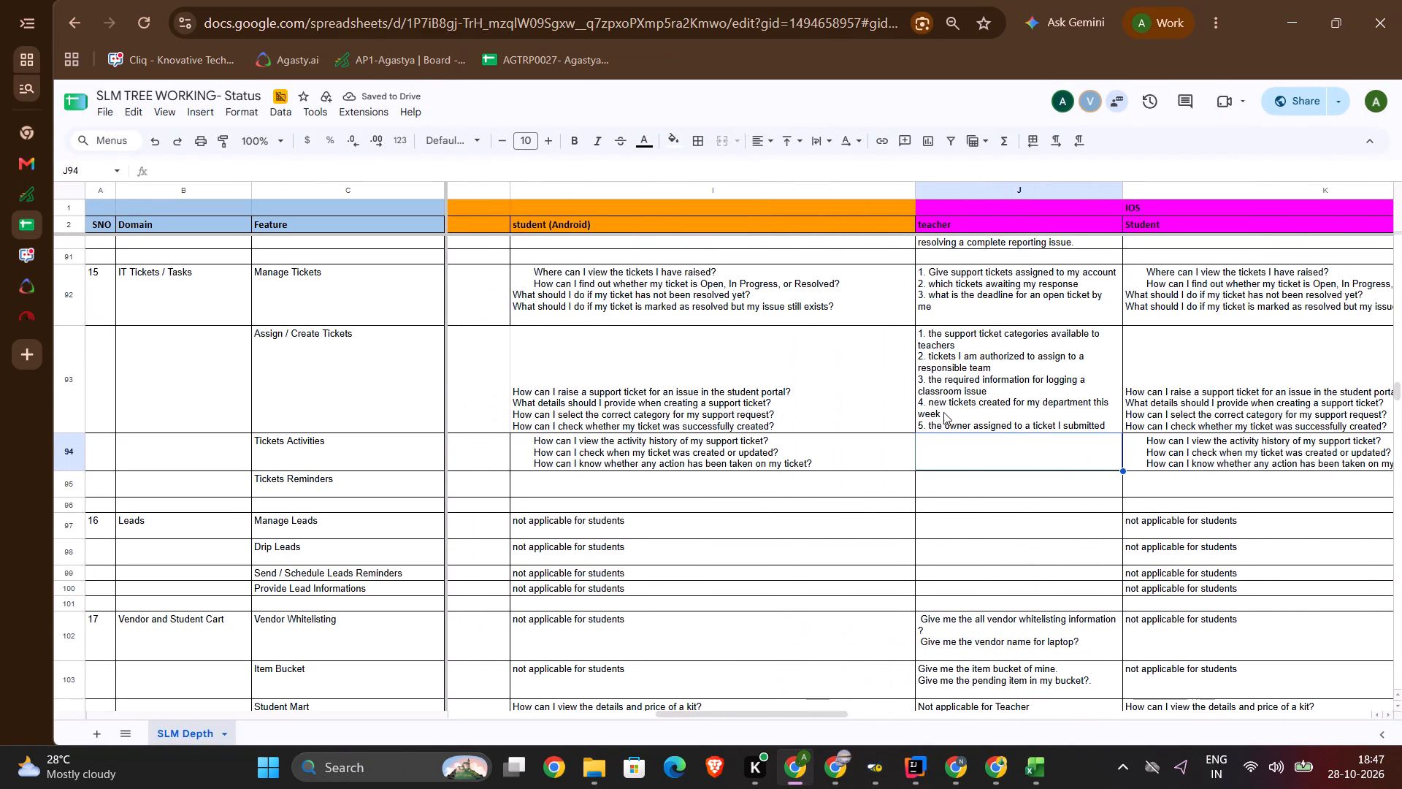
pyautogui.click(944, 411)
pyautogui.tripleClick(959, 375)
pyautogui.tripleClick(959, 375)
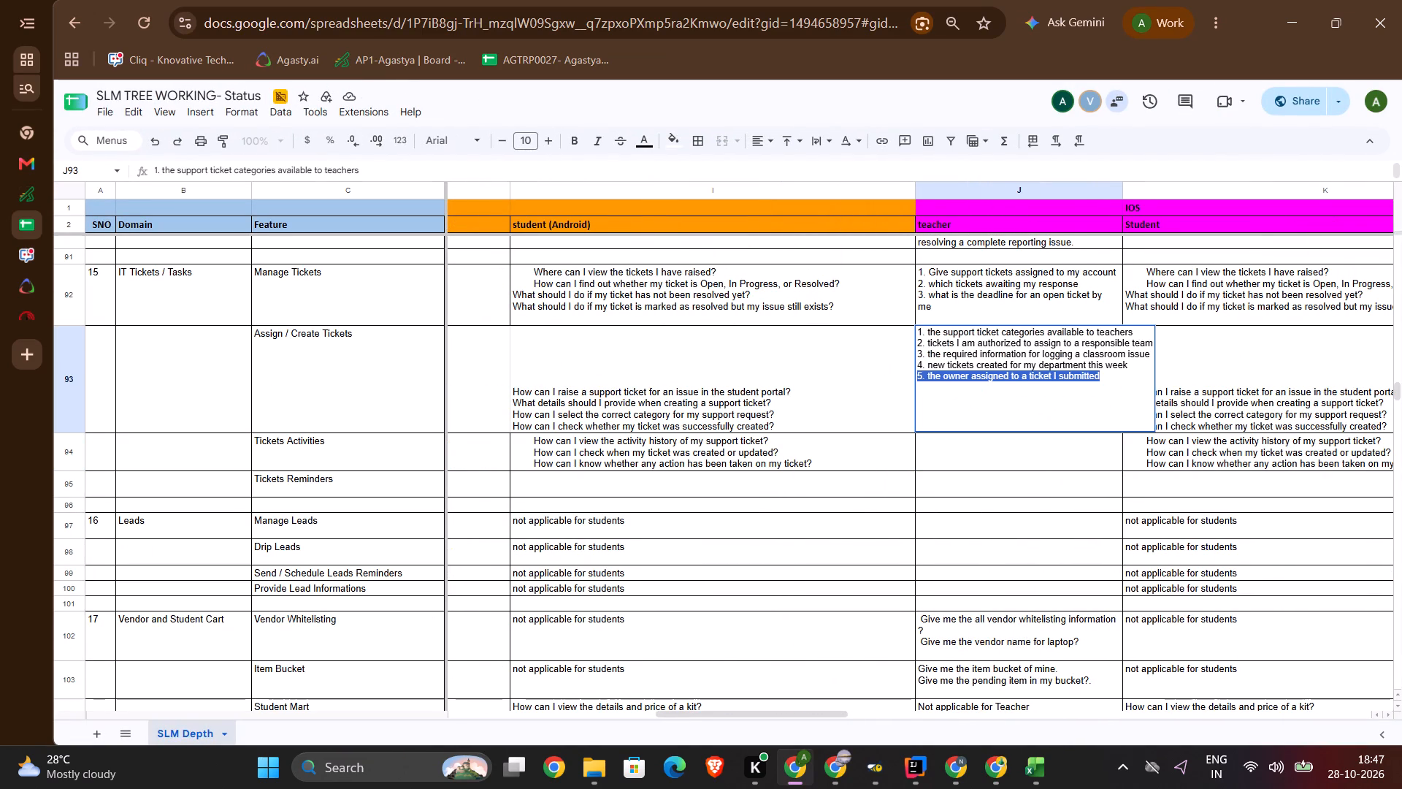
pyautogui.hotkey('ctrl', 'a')
pyautogui.press('BackSpace')
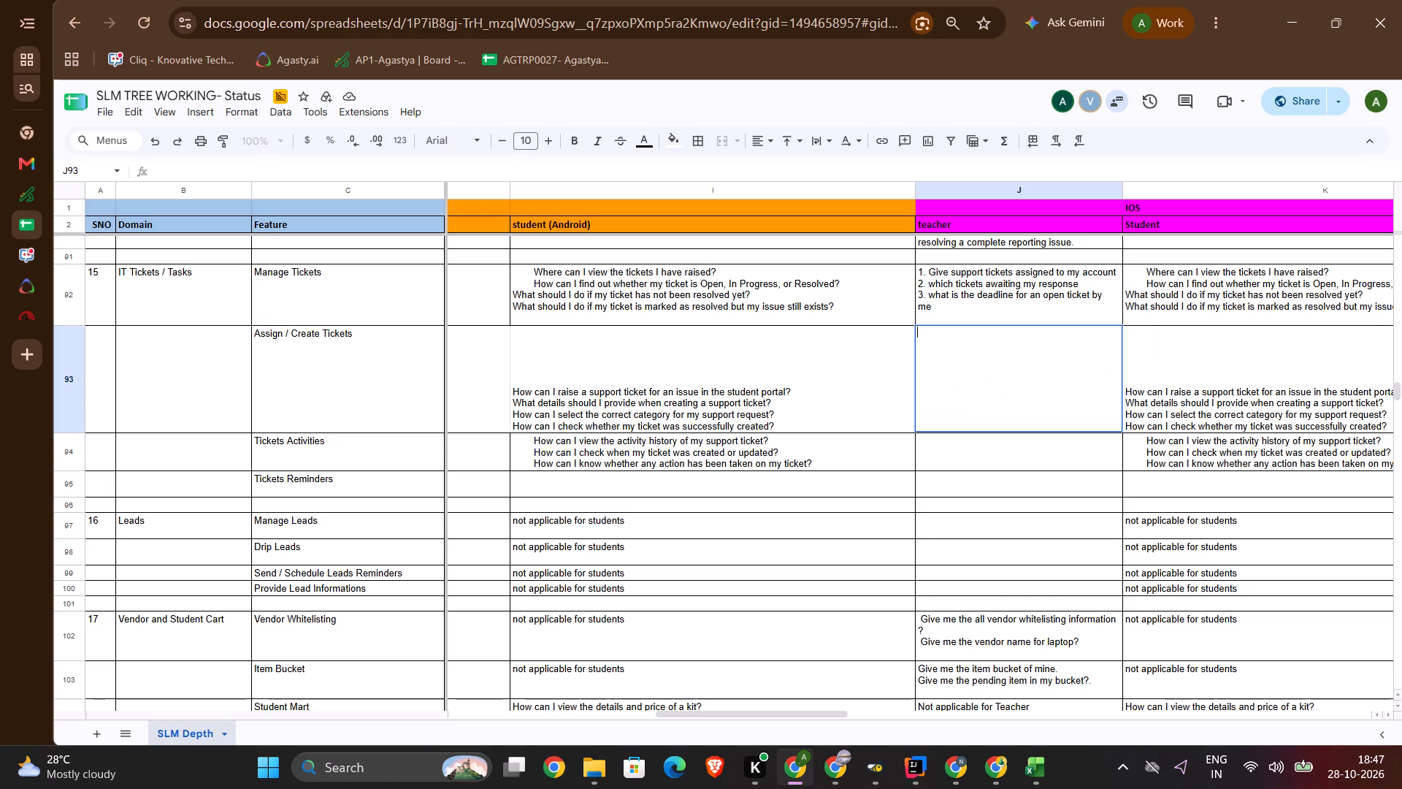
pyautogui.click(789, 365)
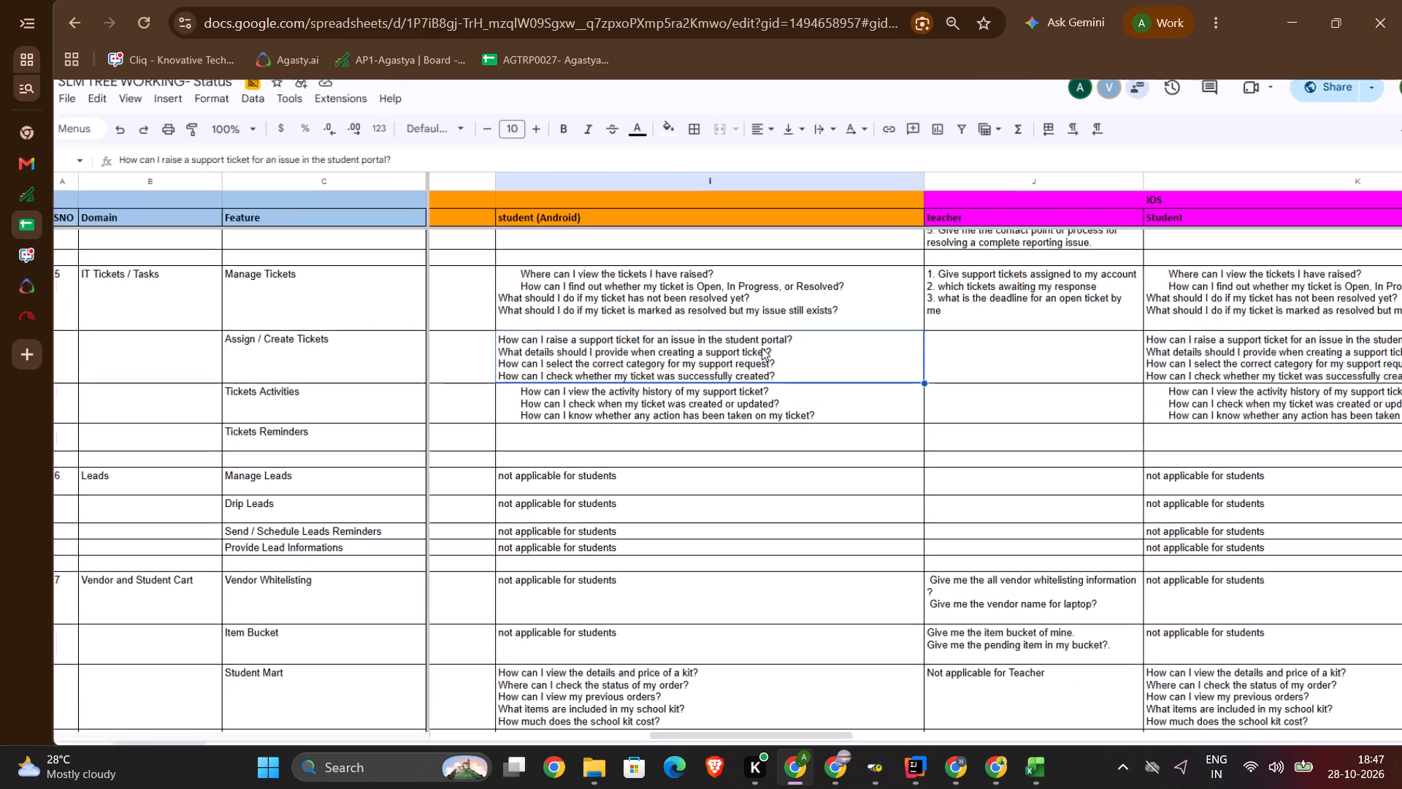
# Open the student (Android) cell of the Assign / Create Tickets row for editing.
pyautogui.tripleClick(653, 356)
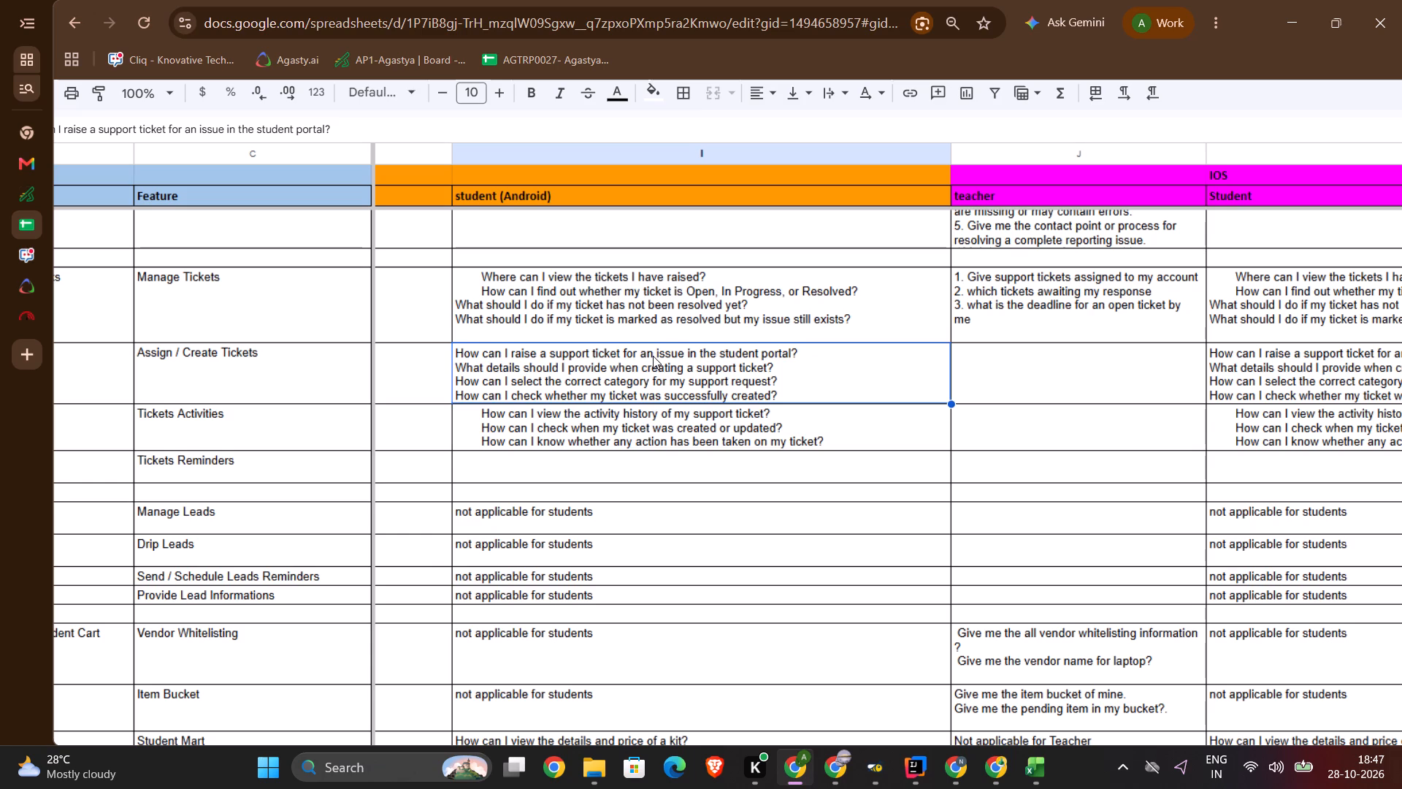
pyautogui.click(653, 356)
pyautogui.click(653, 356)
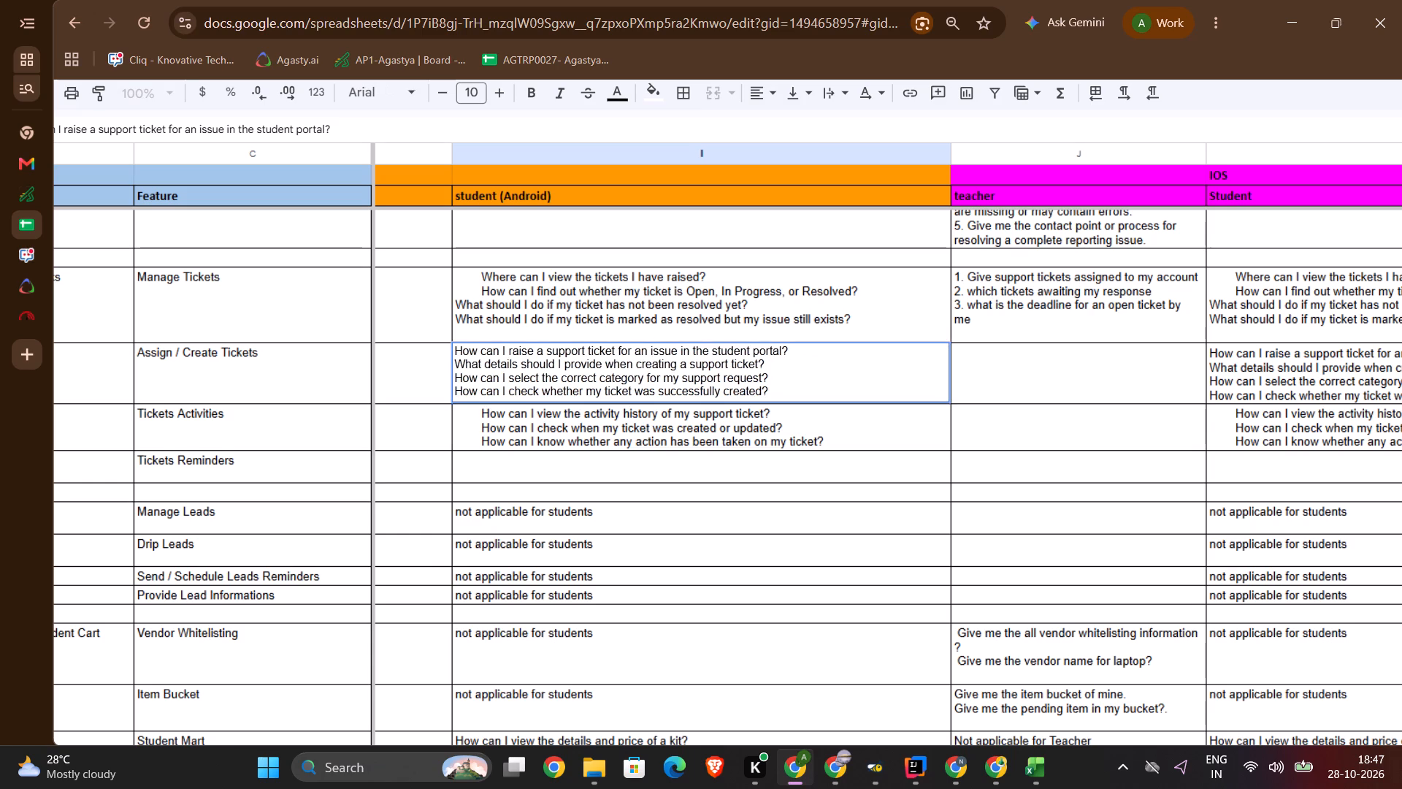